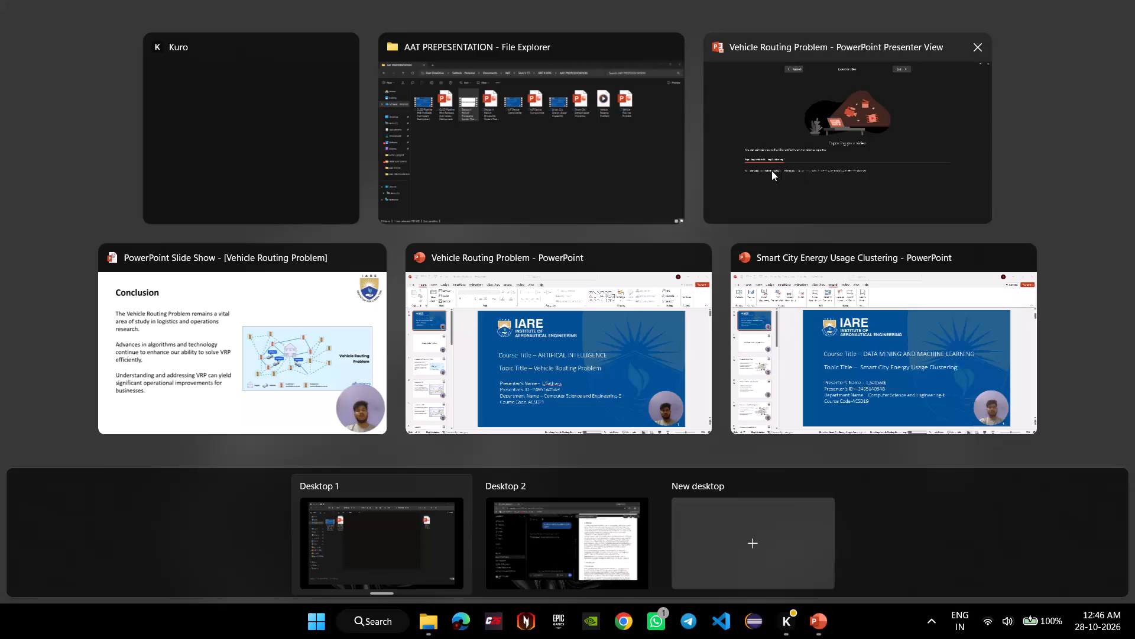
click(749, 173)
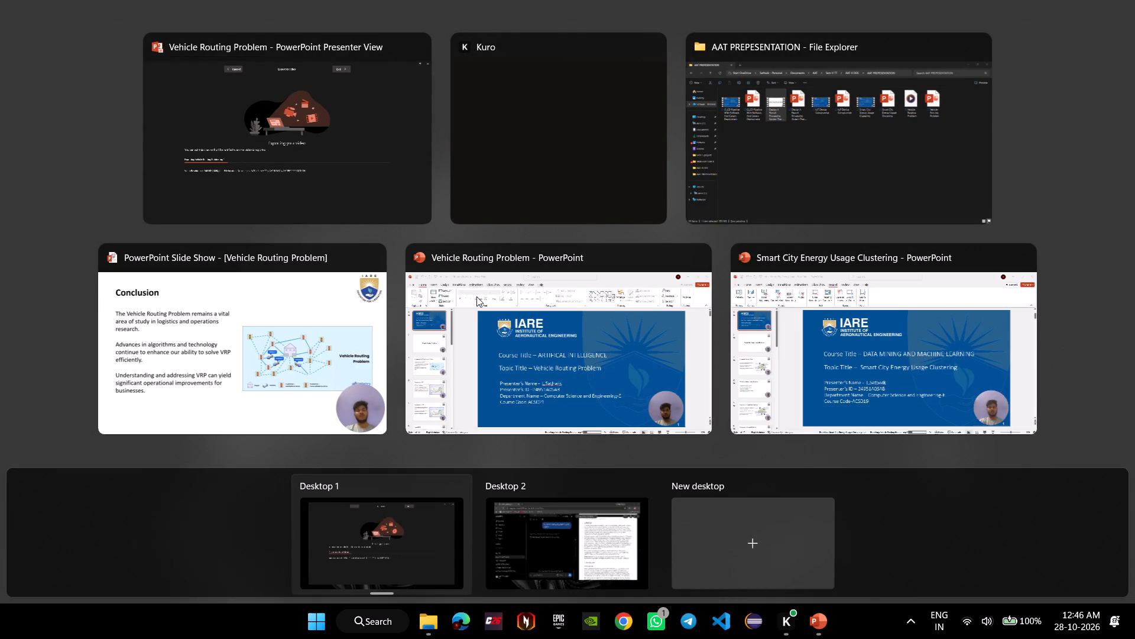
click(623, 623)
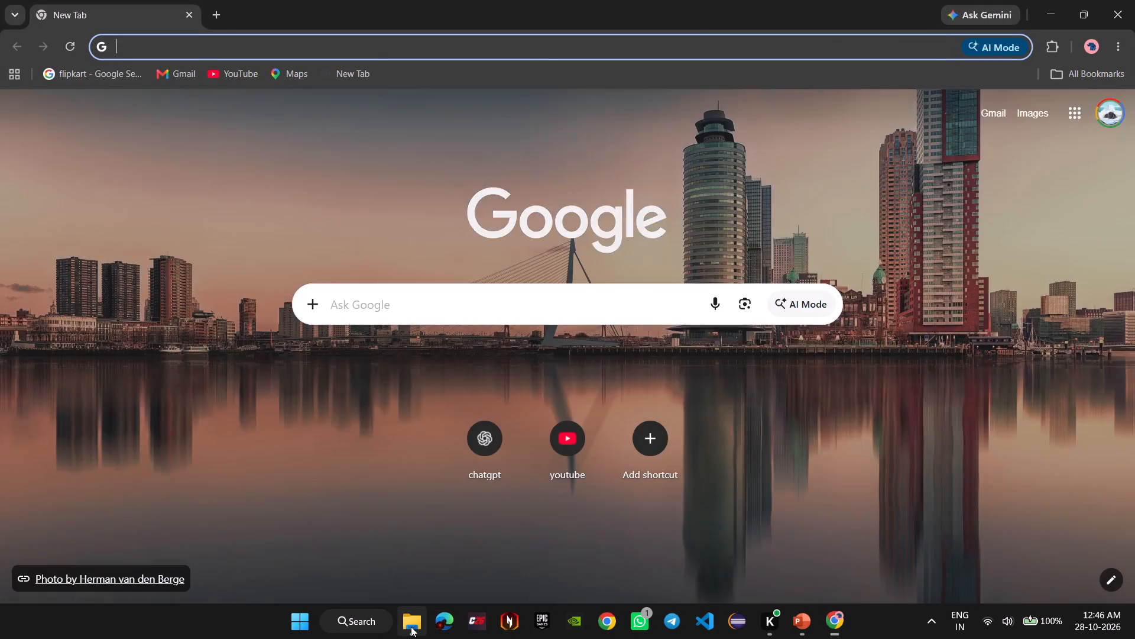
Switch to File Explorer and open the AAT 1 folder under Documents, AAT, Sem V TT.
click(411, 627)
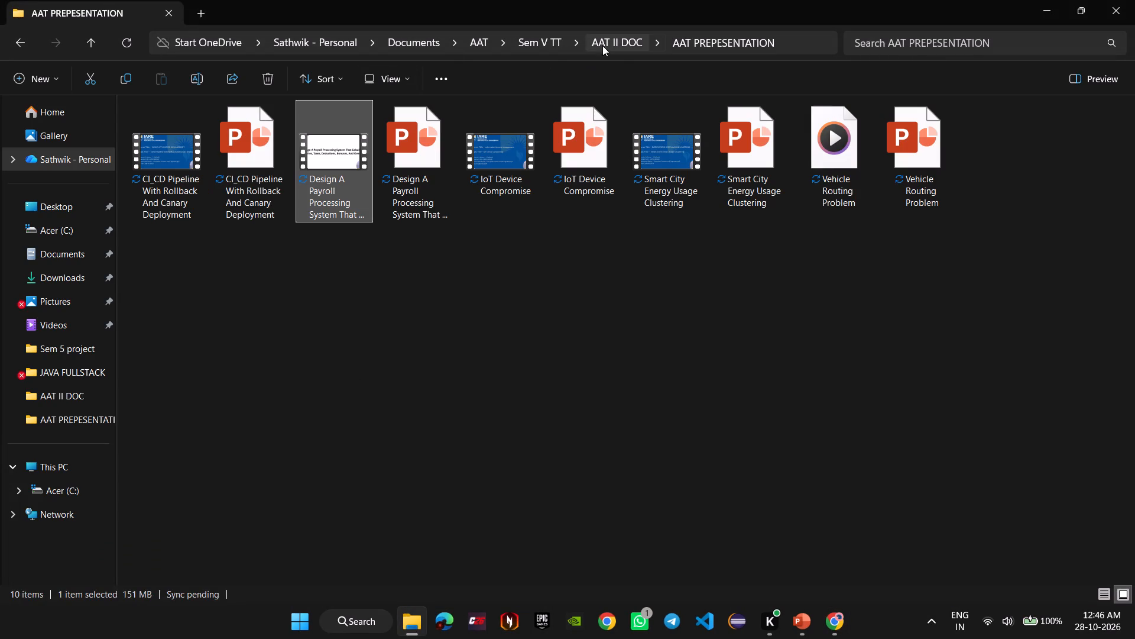
click(487, 47)
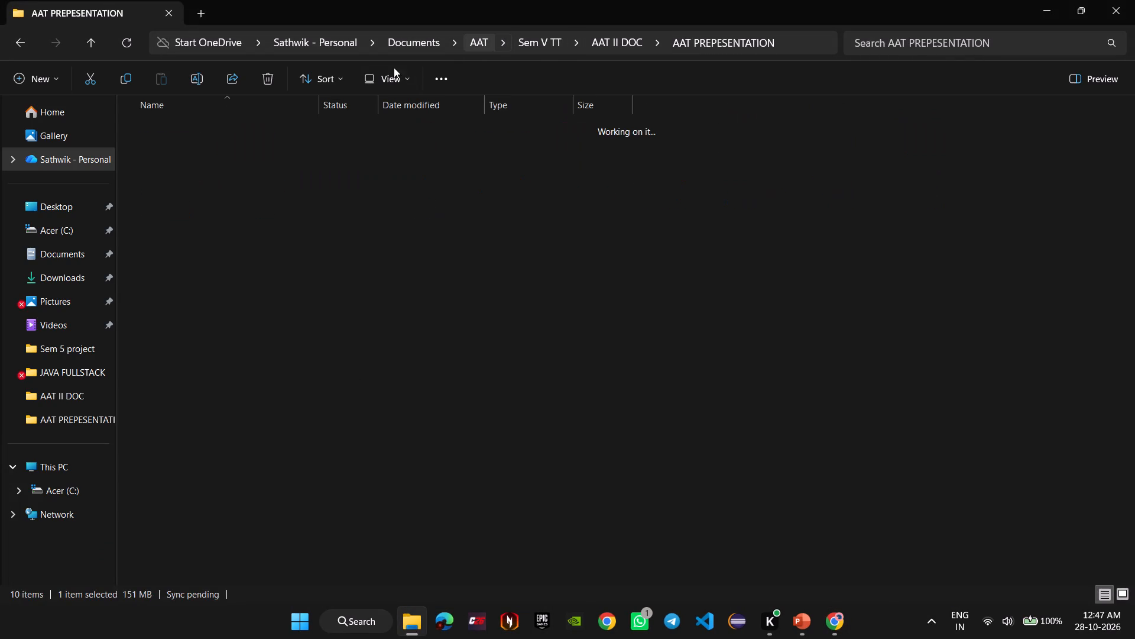
double_click(189, 130)
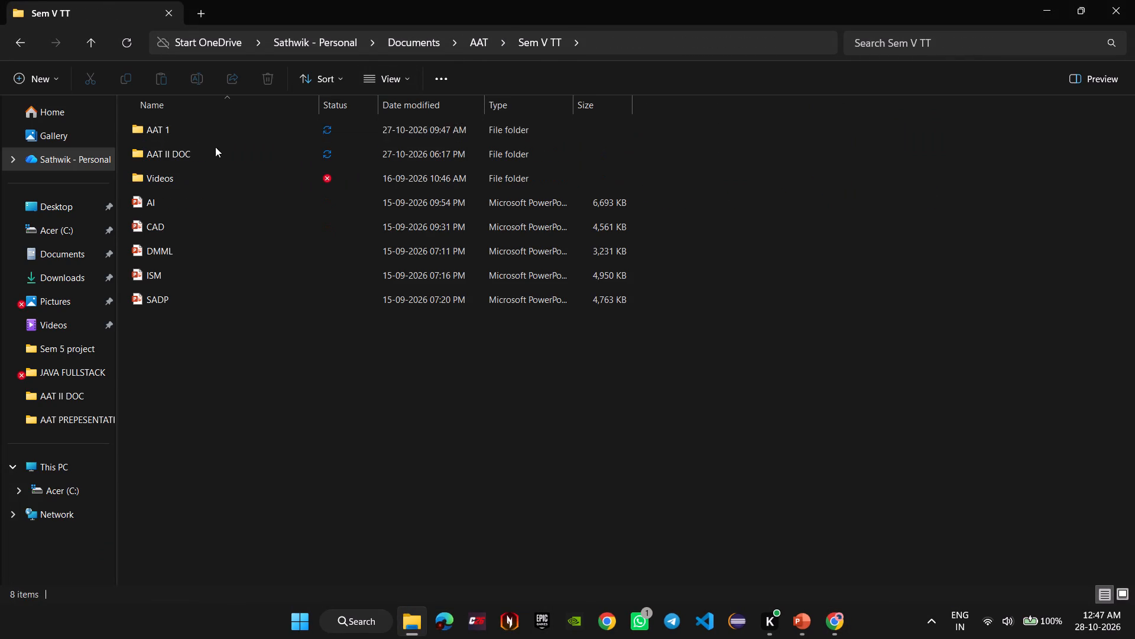
double_click(166, 126)
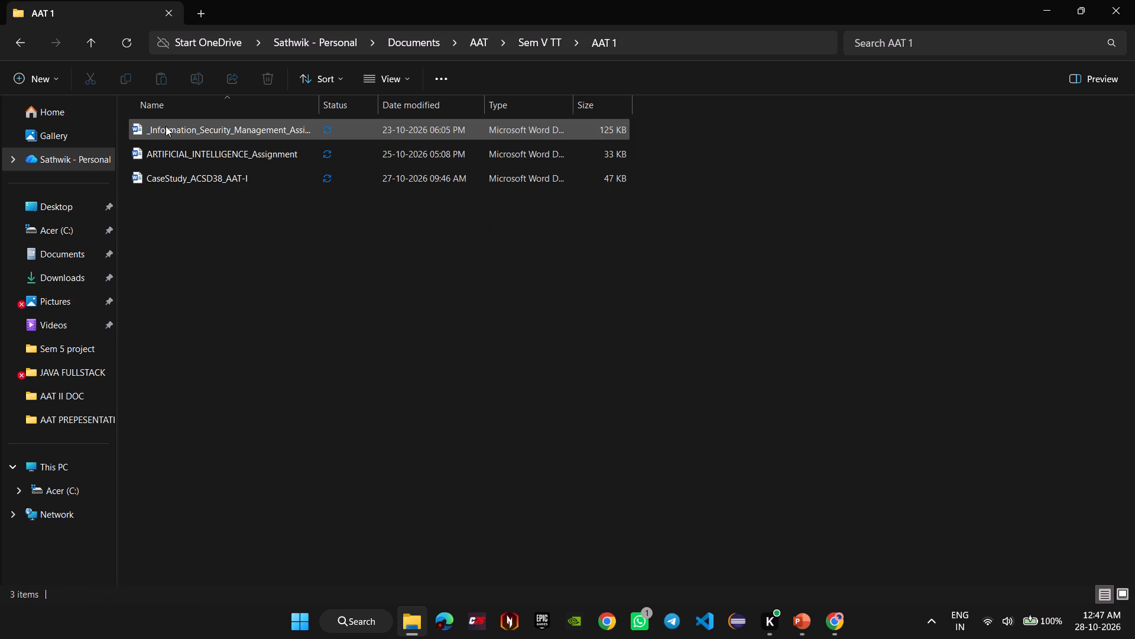
Review the Information Security Management, ARTIFICIAL_INTELLIGENCE_Assignment and CaseStudy_ACSD38_AAT-I Word documents one by one, closing each after viewing.
double_click(166, 126)
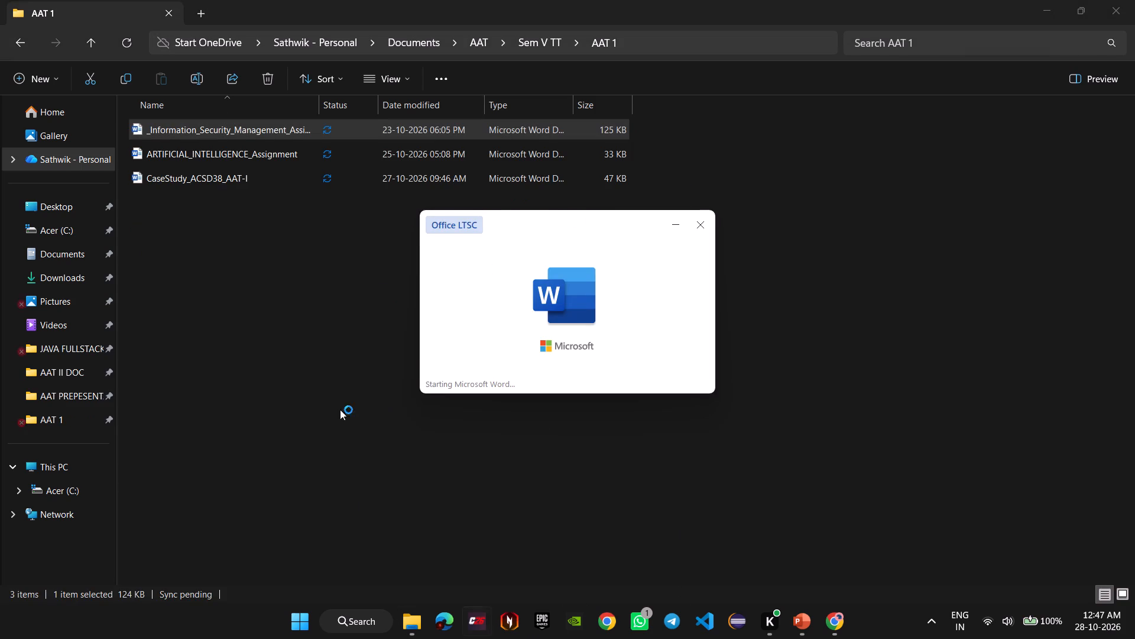
ctrl+scroll(502, 347, up, 2)
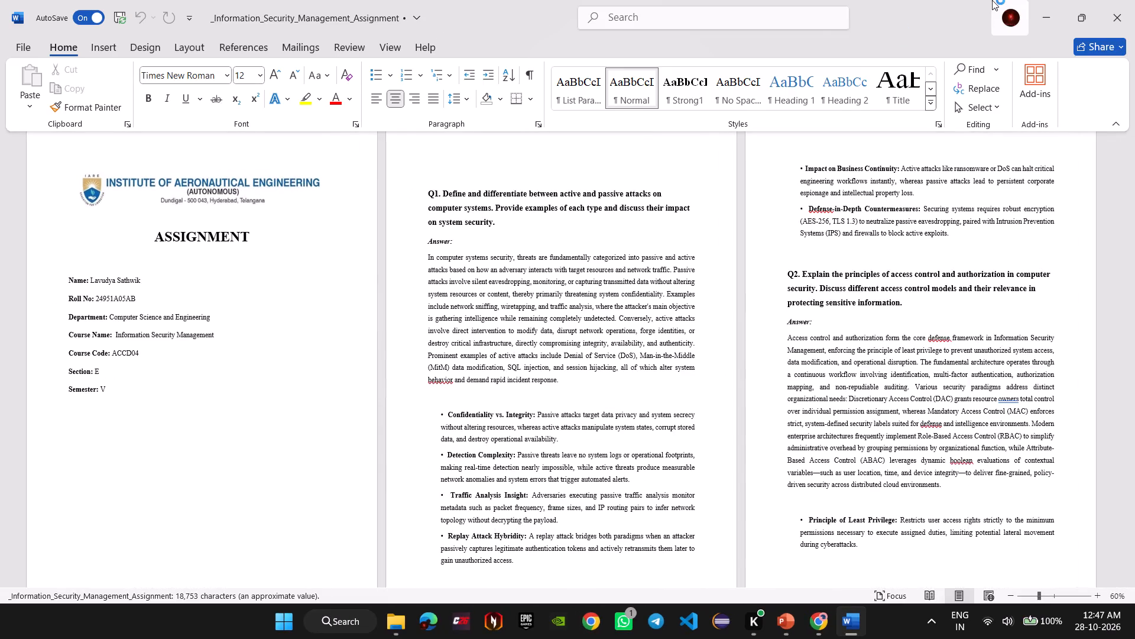
click(1134, 0)
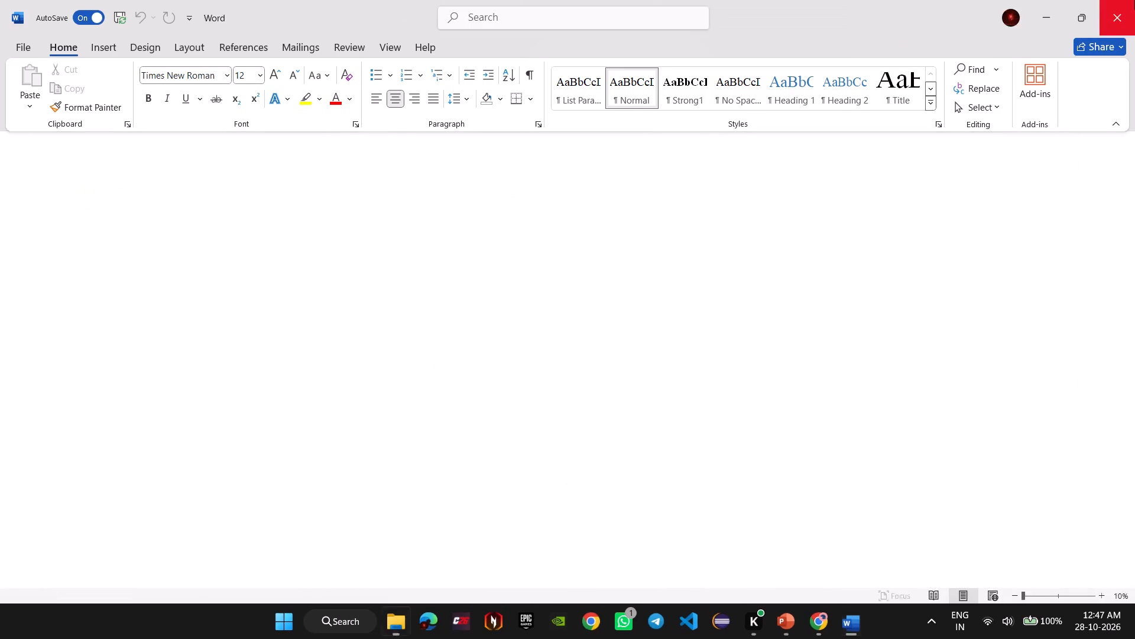
double_click(278, 147)
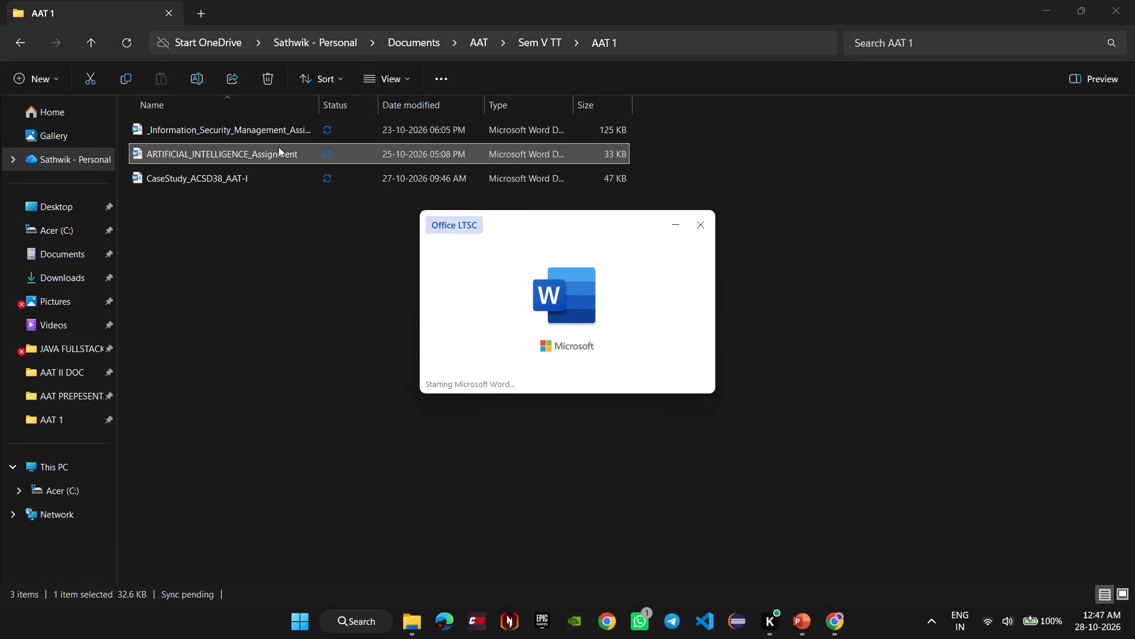
click(1134, 0)
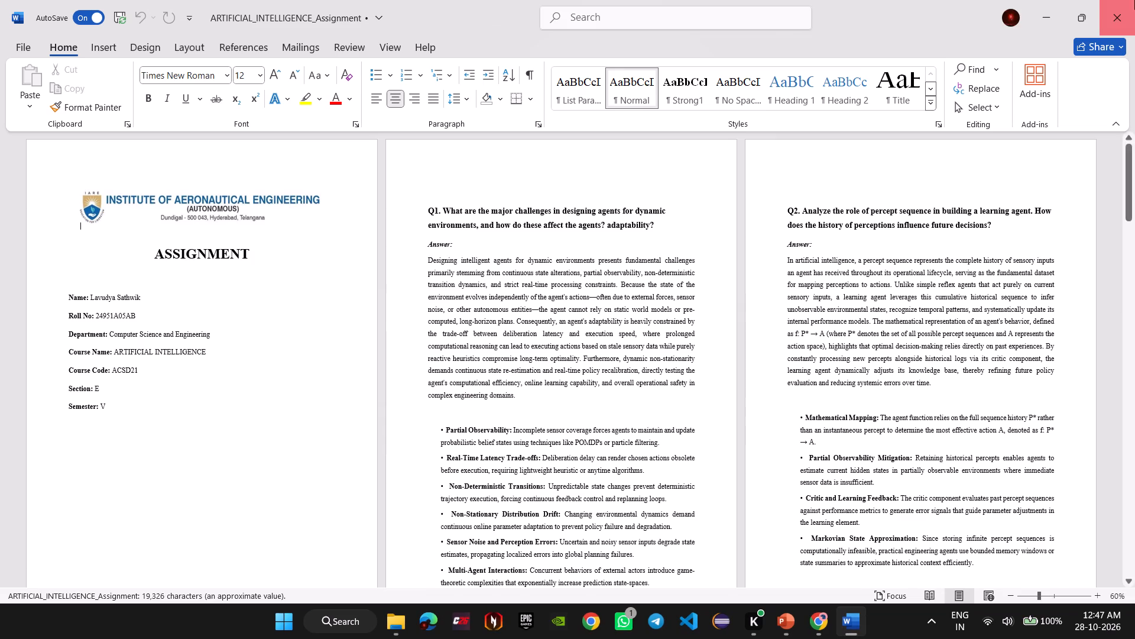
double_click(304, 182)
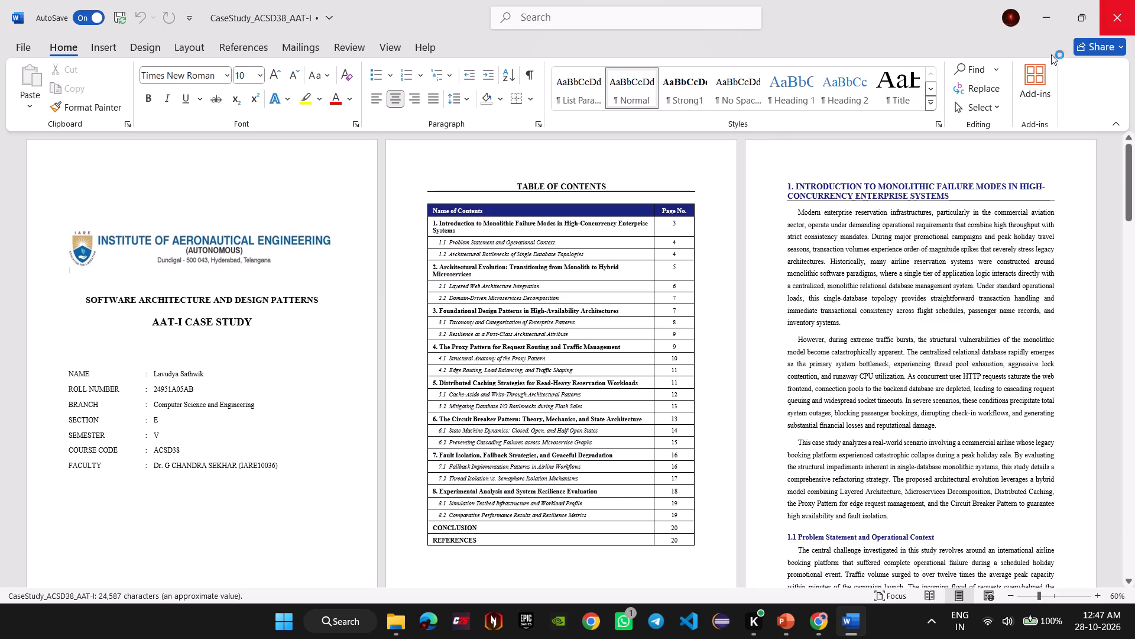
scroll(841, 268, down, 7)
scroll(841, 268, up, 8)
scroll(1134, 0, up, 2)
click(1134, 0)
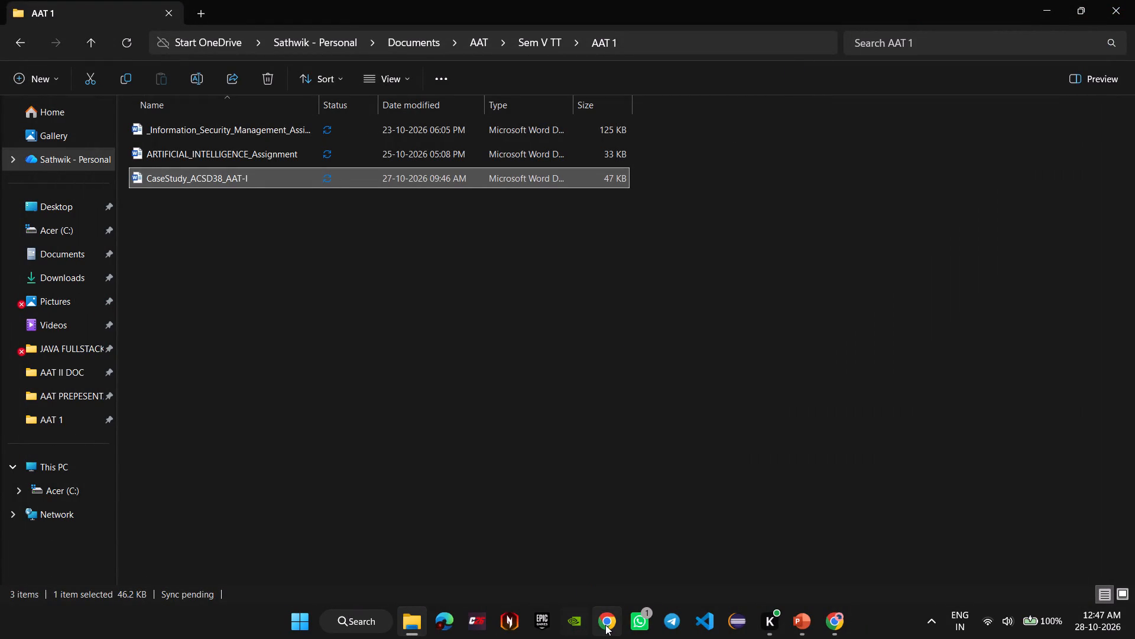
Switch to Chrome, search for "word to pdf" and open the iLovePDF Word to PDF converter.
click(605, 625)
text(word to)
key(space)
key(Return)
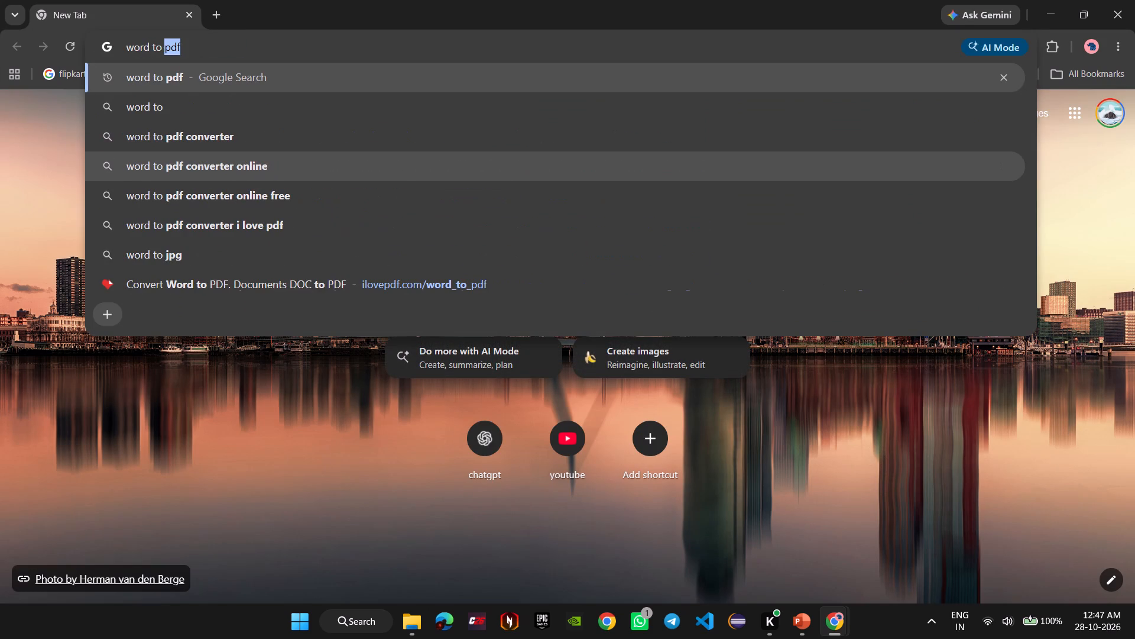
click(257, 267)
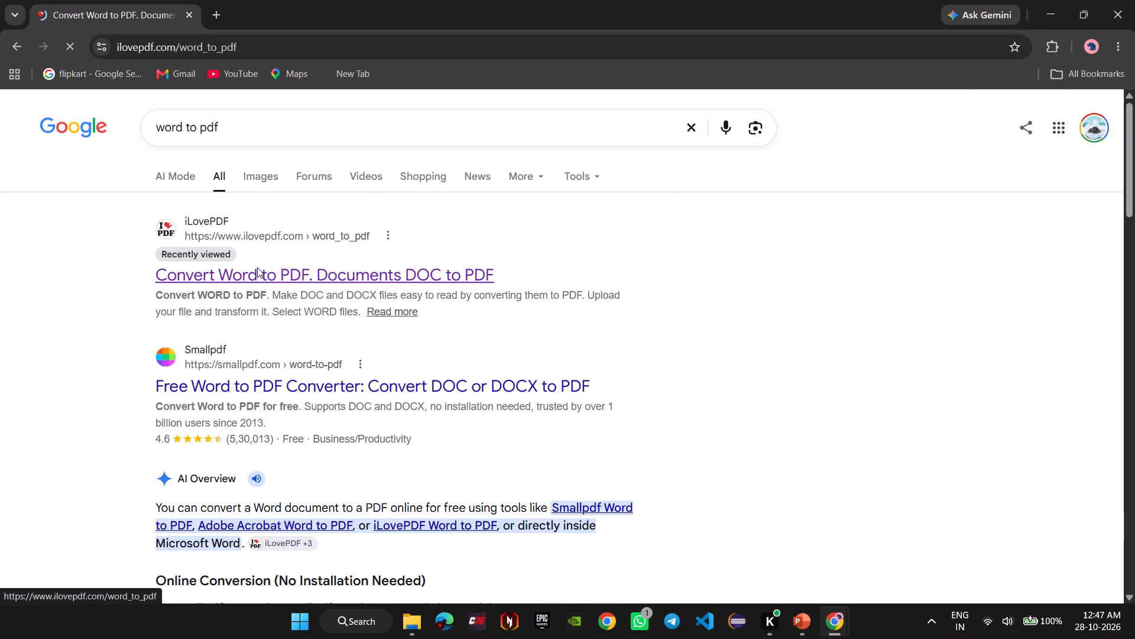
Upload all three Word documents from Documents, AAT, Sem V TT, AAT 1 to the converter and dismiss the Premium sign-up offer.
click(548, 292)
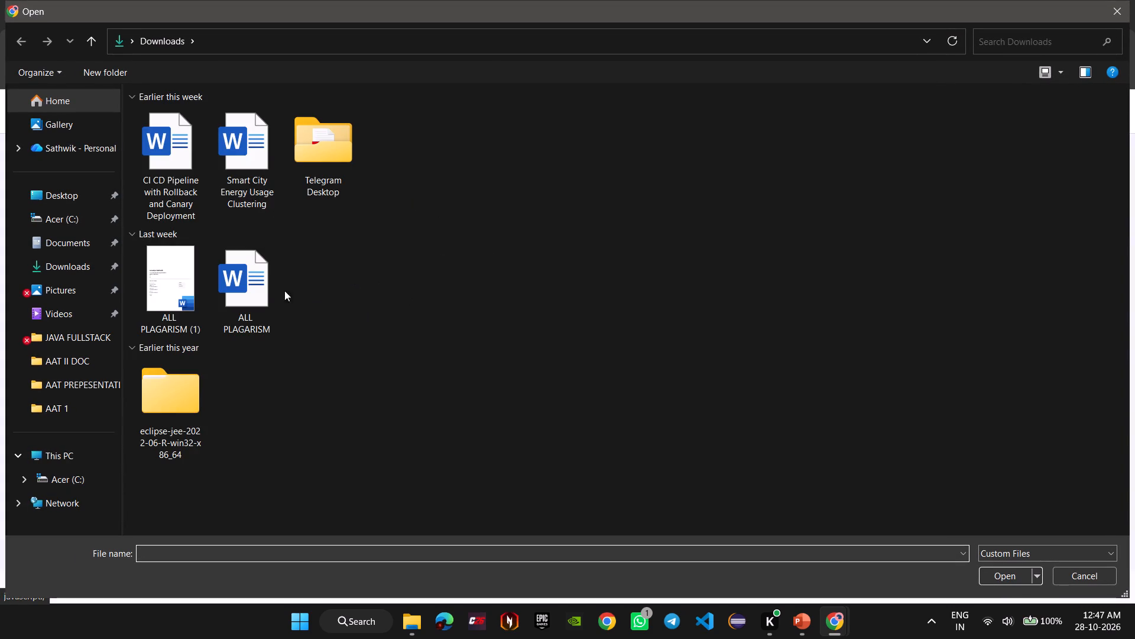
click(77, 242)
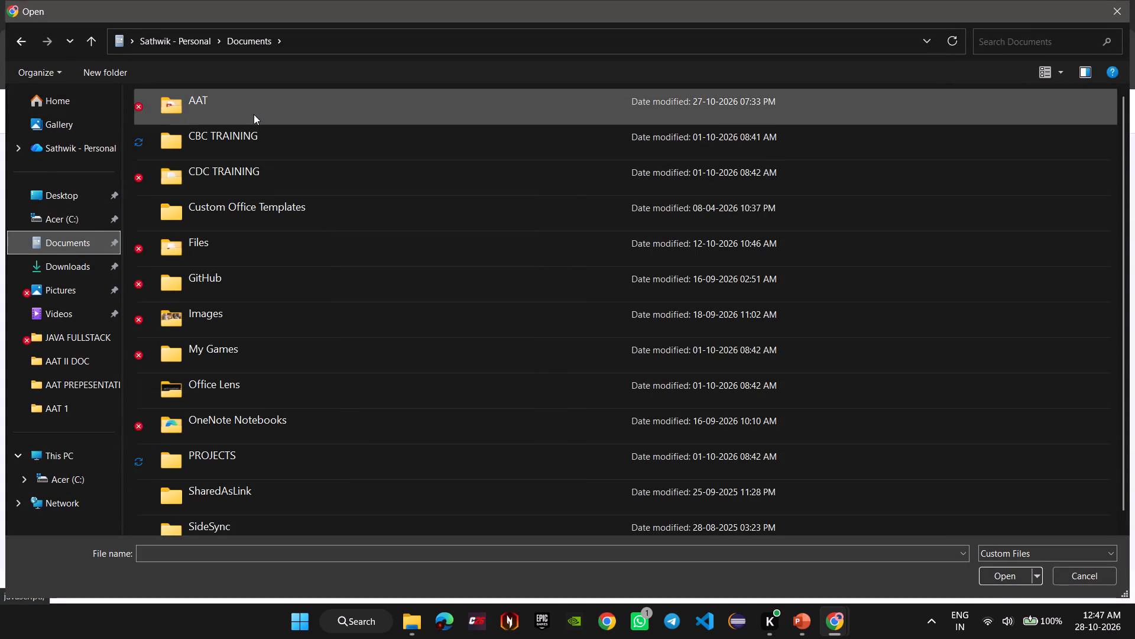
double_click(254, 114)
double_click(224, 123)
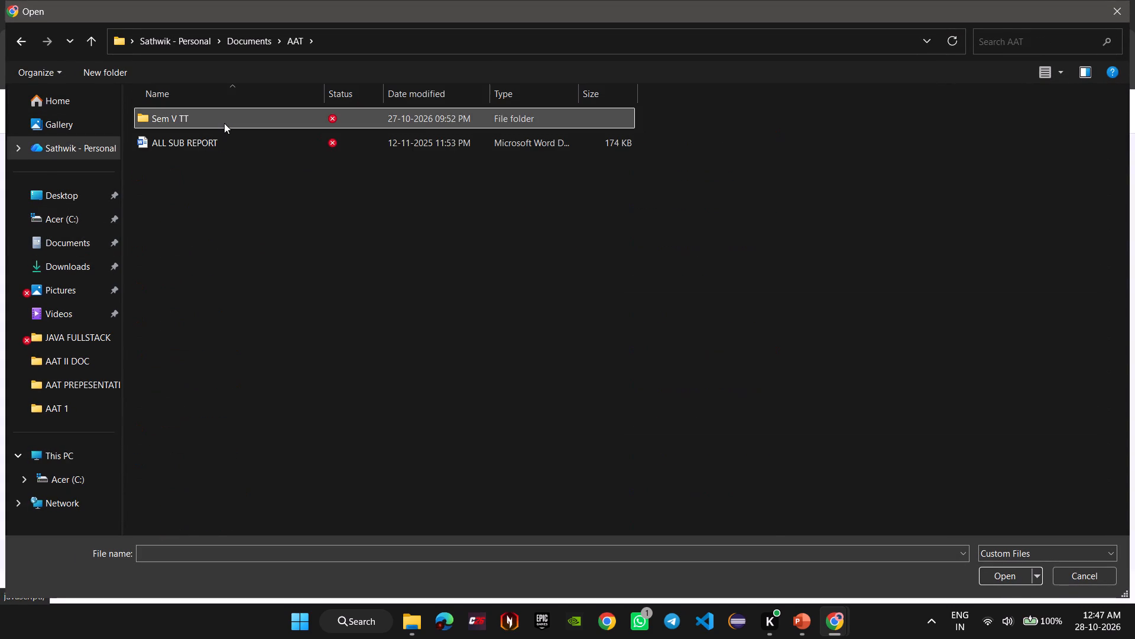
double_click(205, 120)
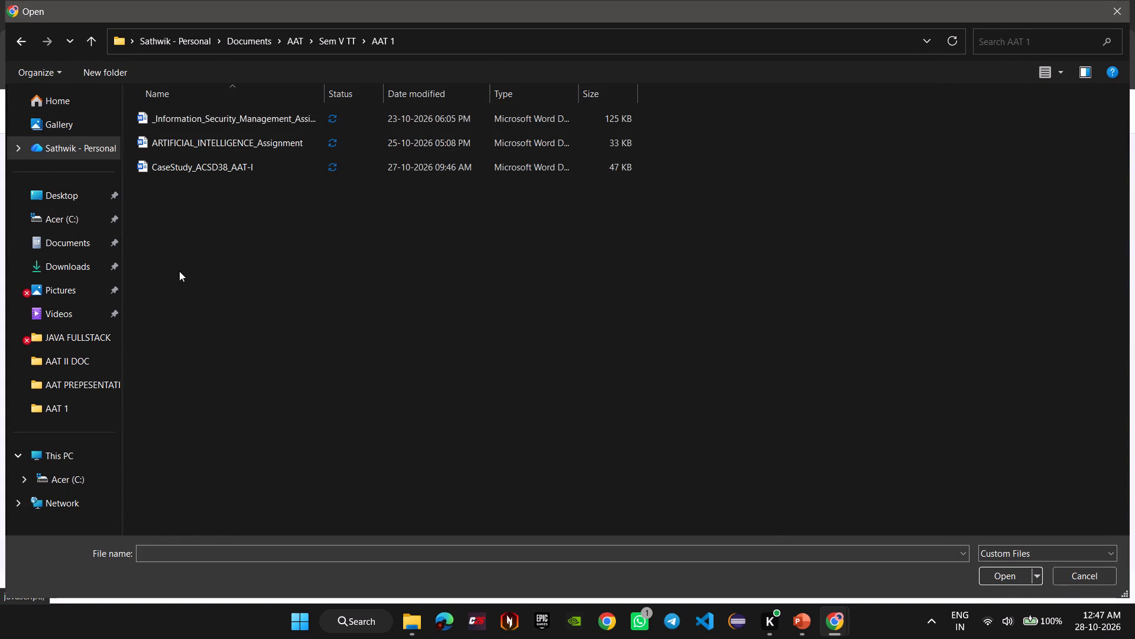
drag(179, 271, 215, 118)
key(Return)
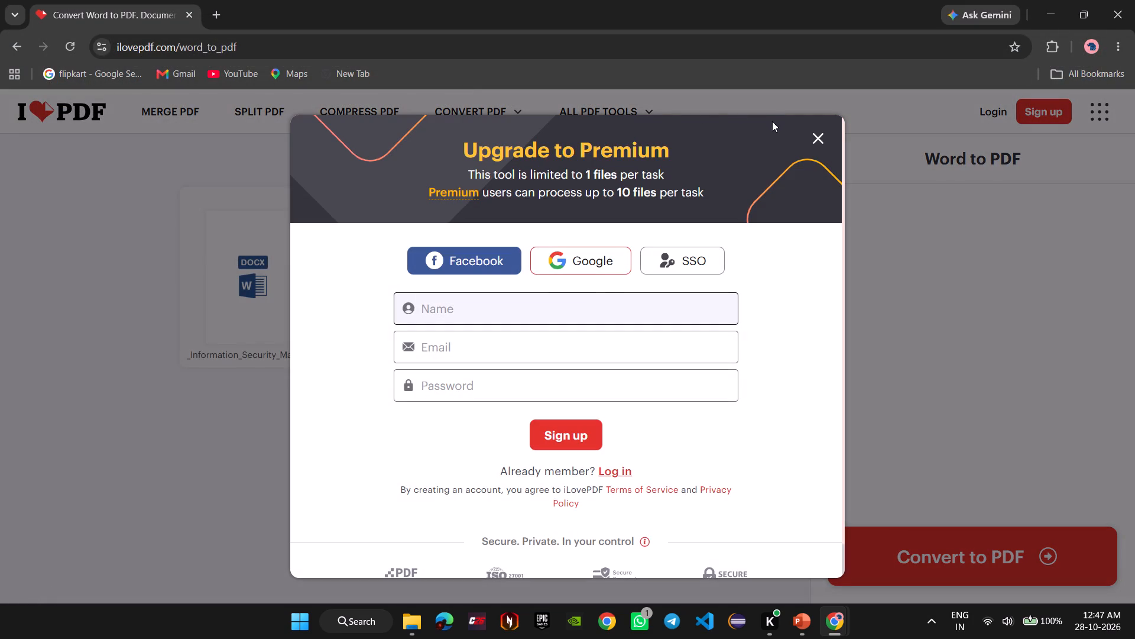
click(827, 143)
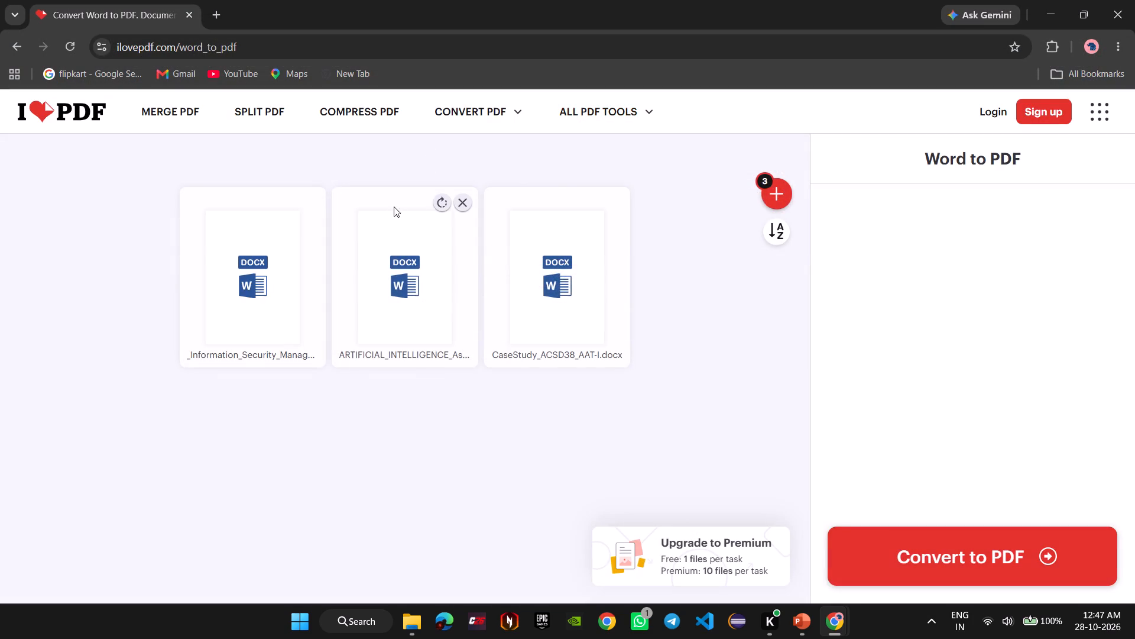
Remove the ARTIFICIAL_INTELLIGENCE_Assignment and CaseStudy_ACSD38_AAT-I files from the conversion list.
double_click(459, 201)
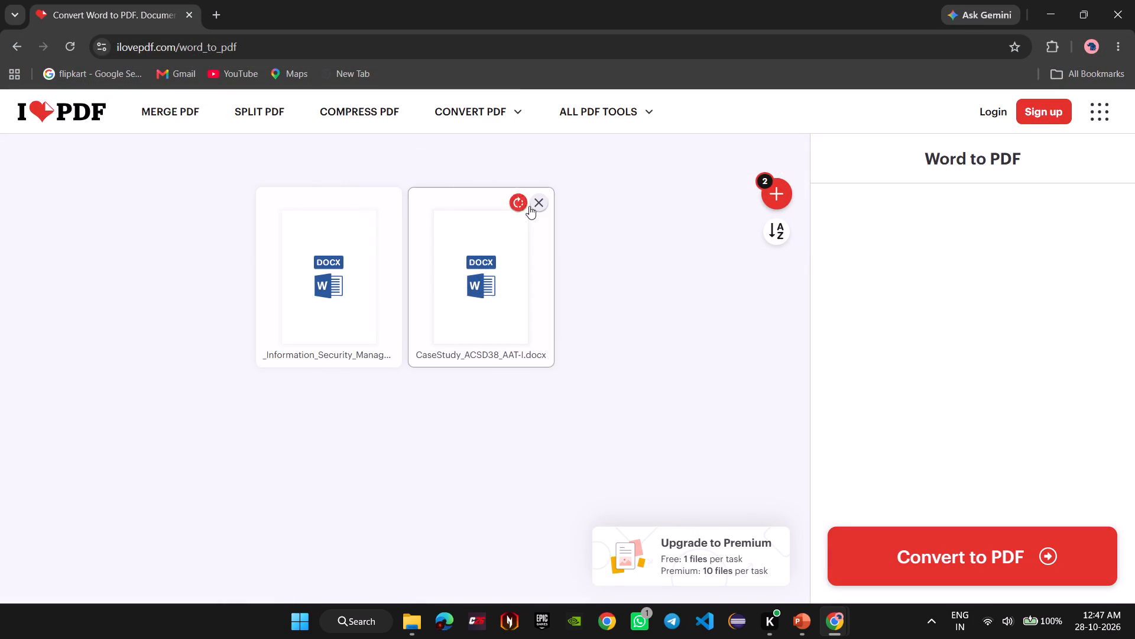
click(537, 203)
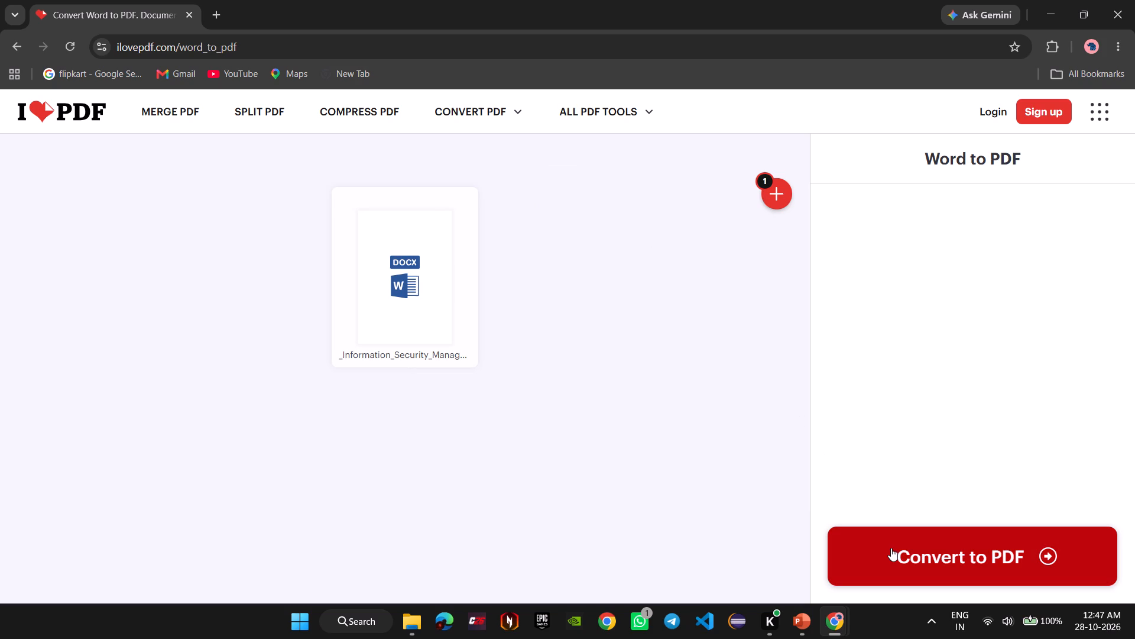
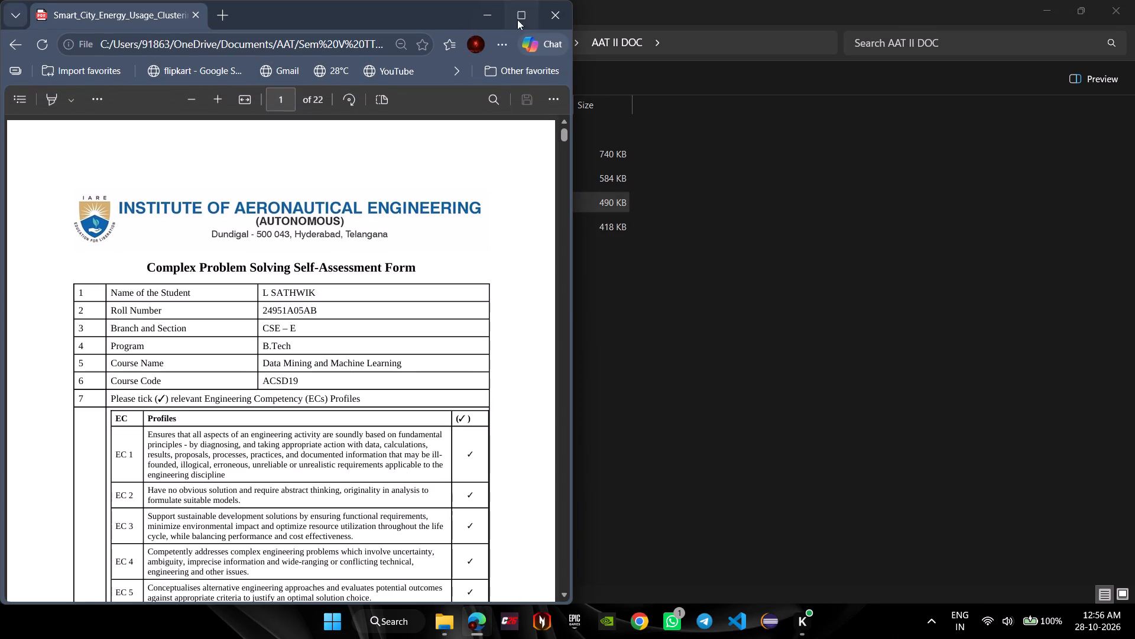
click(536, 20)
click(1103, 46)
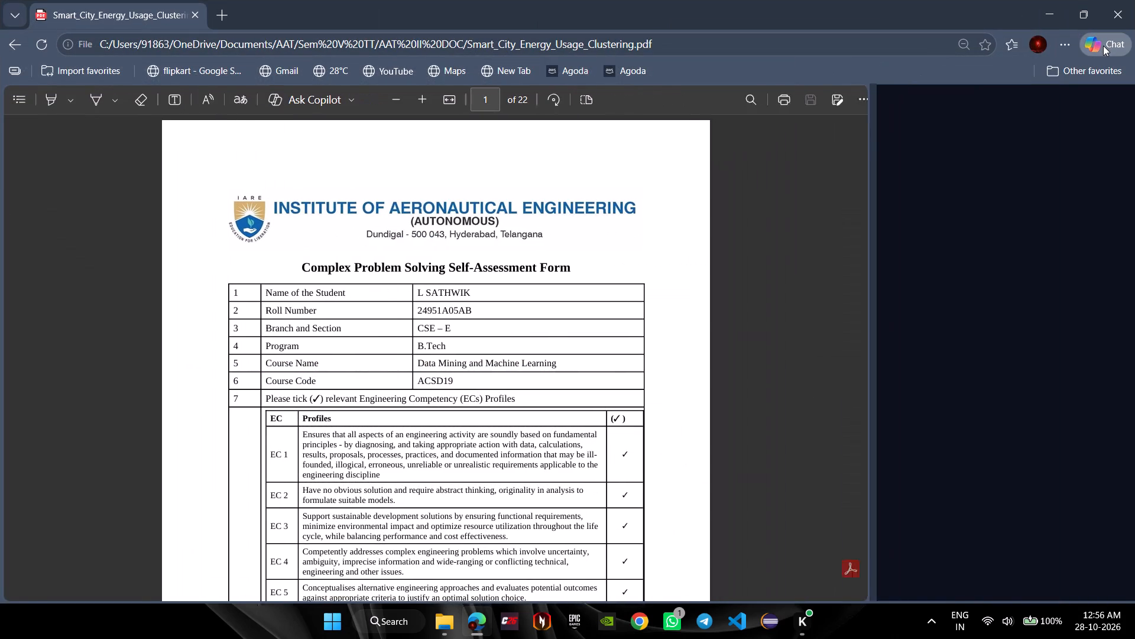
click(1131, 0)
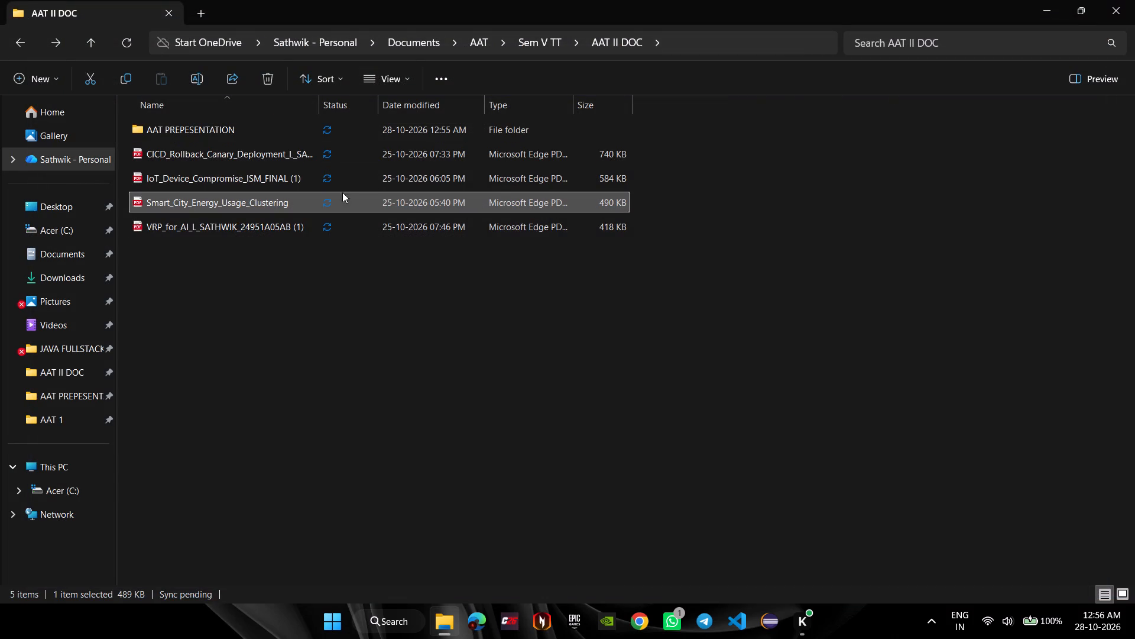
Open the VRP_for_AI PDF, check the course details on its self-assessment form, and close it.
drag(253, 240, 296, 228)
double_click(296, 228)
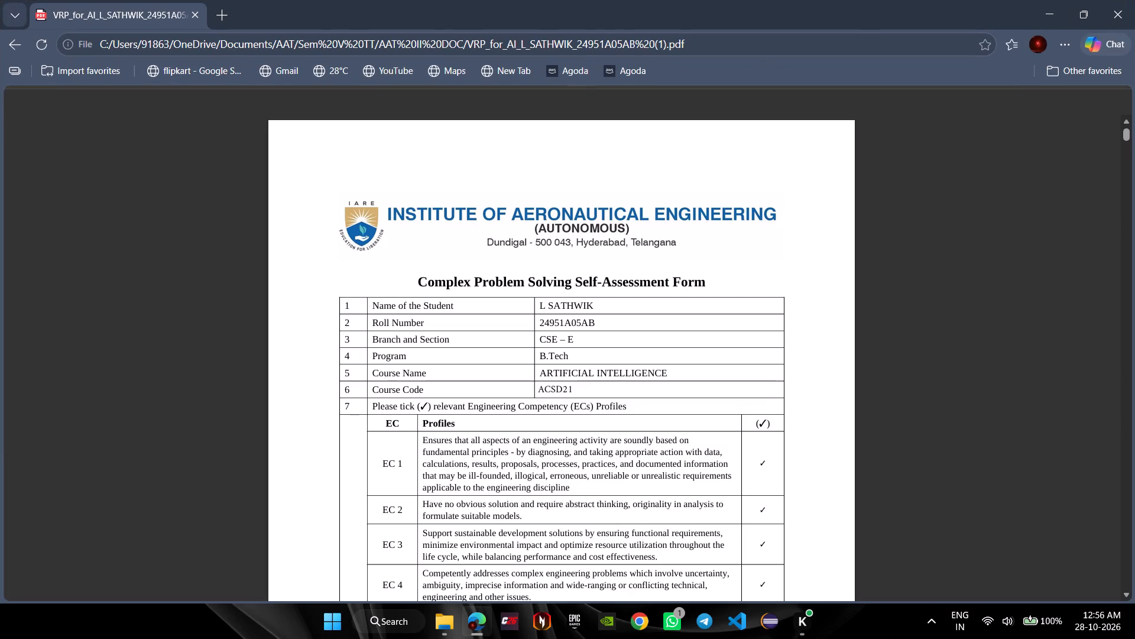
click(1079, 16)
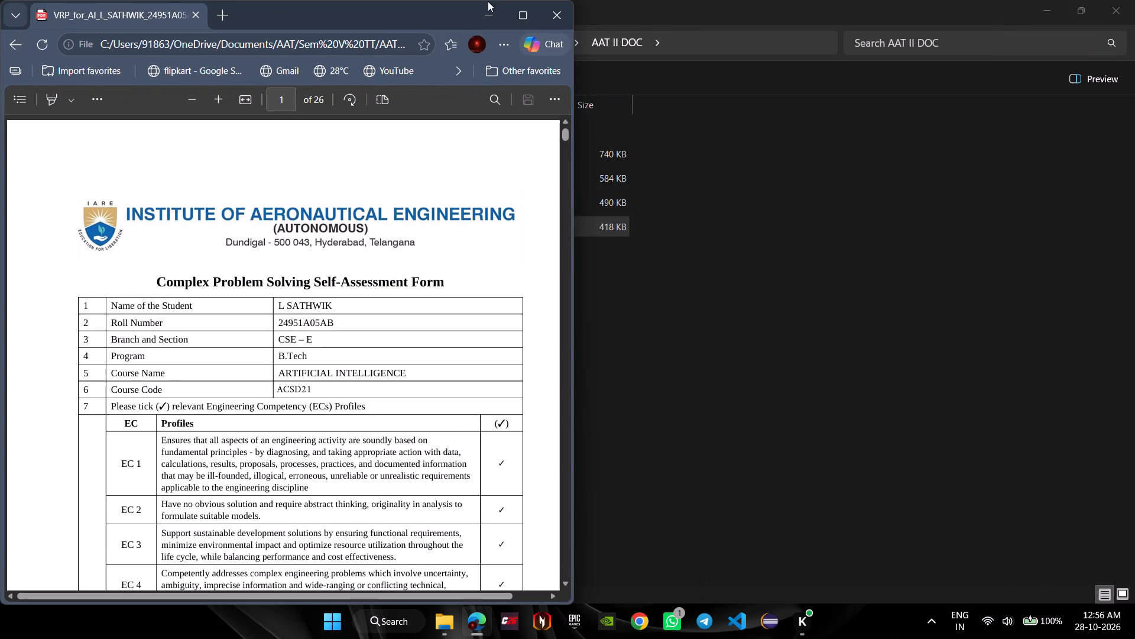
click(564, 17)
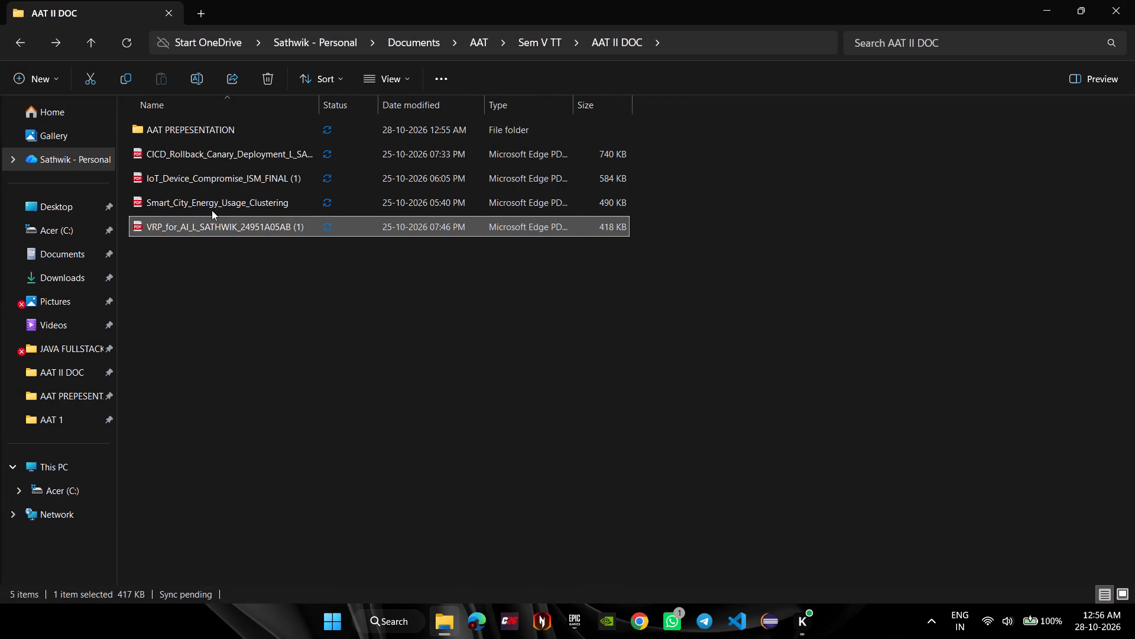
Recheck the first pages of the Smart_City_Energy_Usage_Clustering and IoT_Device_Compromise_ISM_FINAL (1) PDFs, closing each one.
double_click(212, 210)
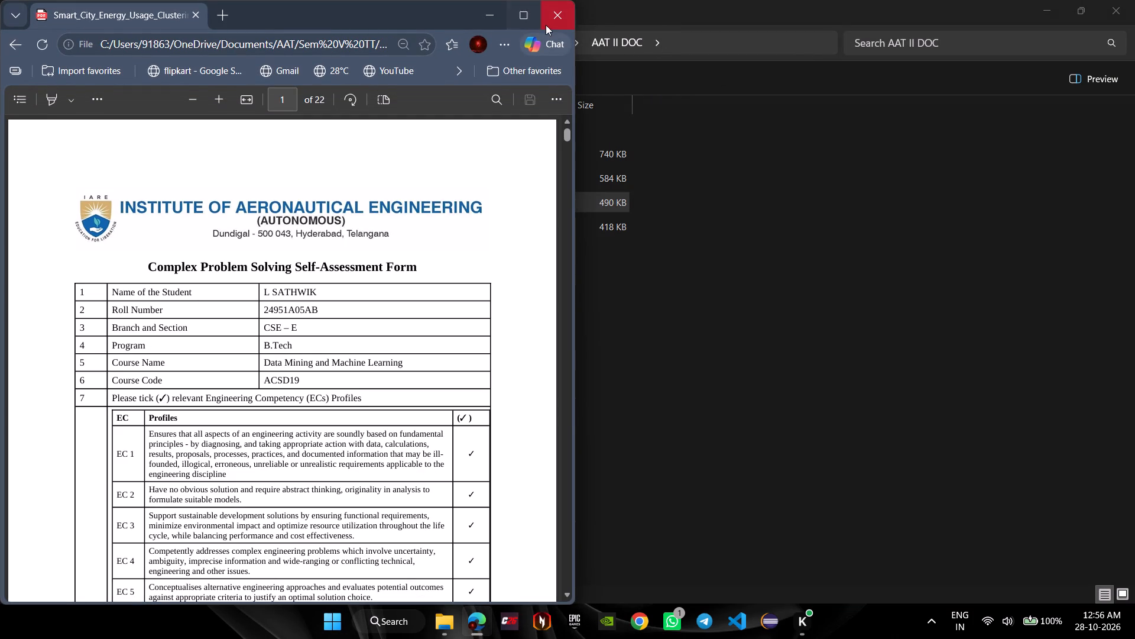
click(546, 25)
double_click(234, 173)
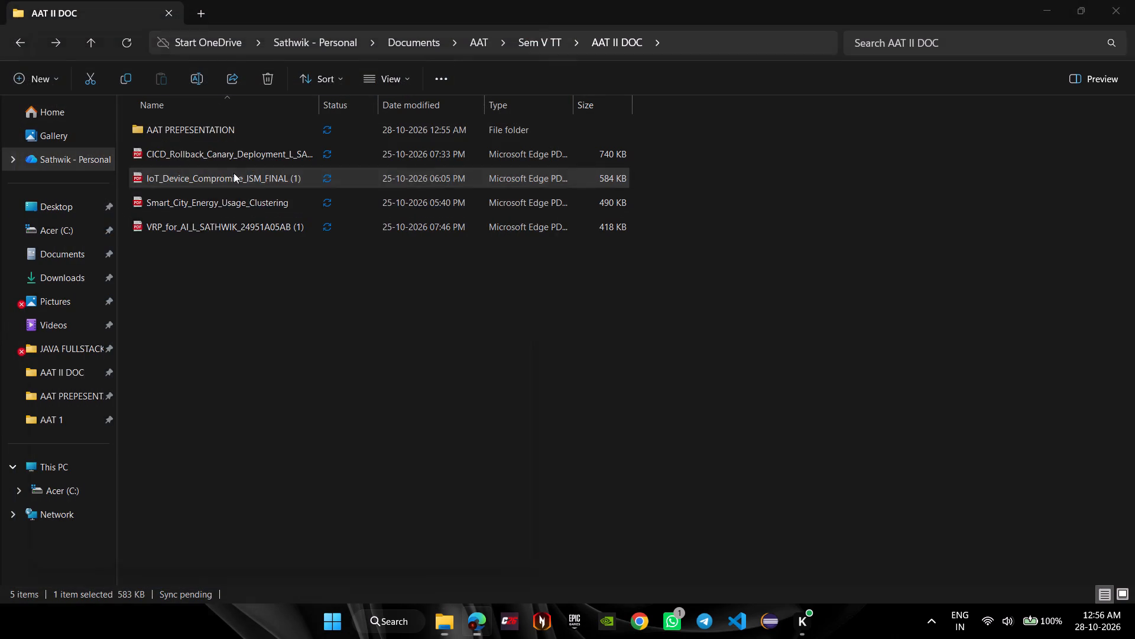
scroll(500, 183, up, 5)
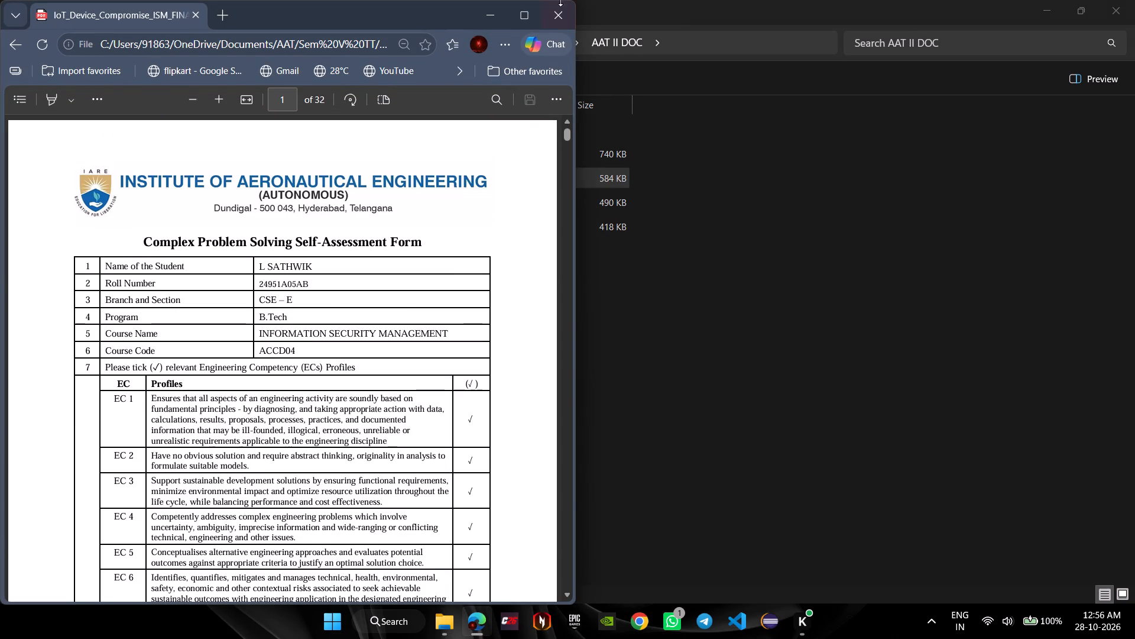
click(546, 21)
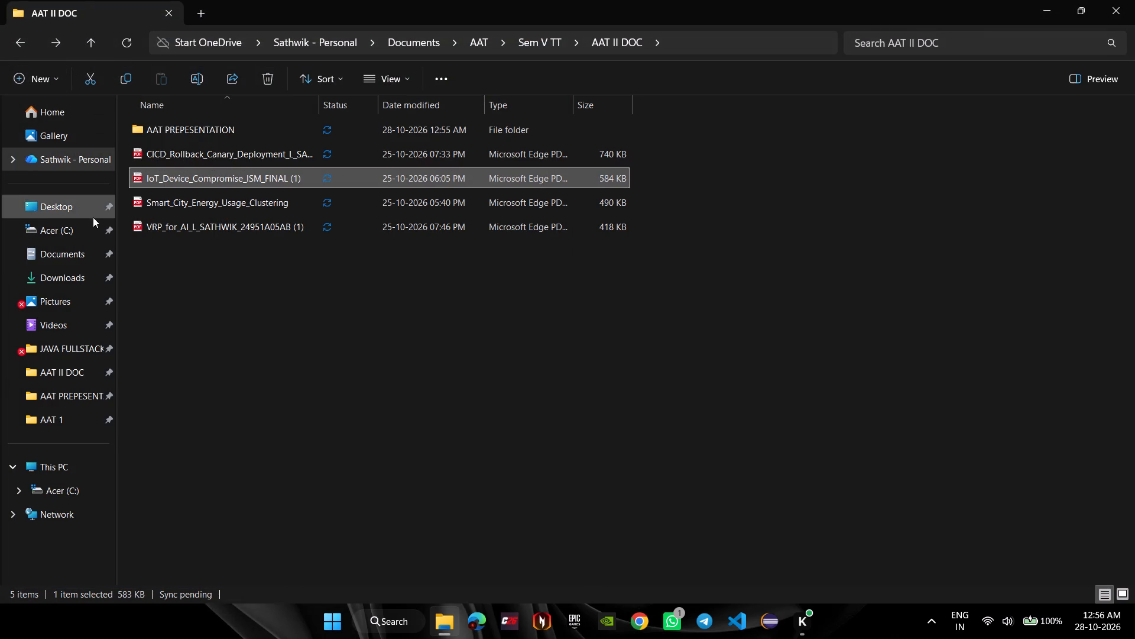
Browse the Documents folder and the Pictures folder.
click(89, 256)
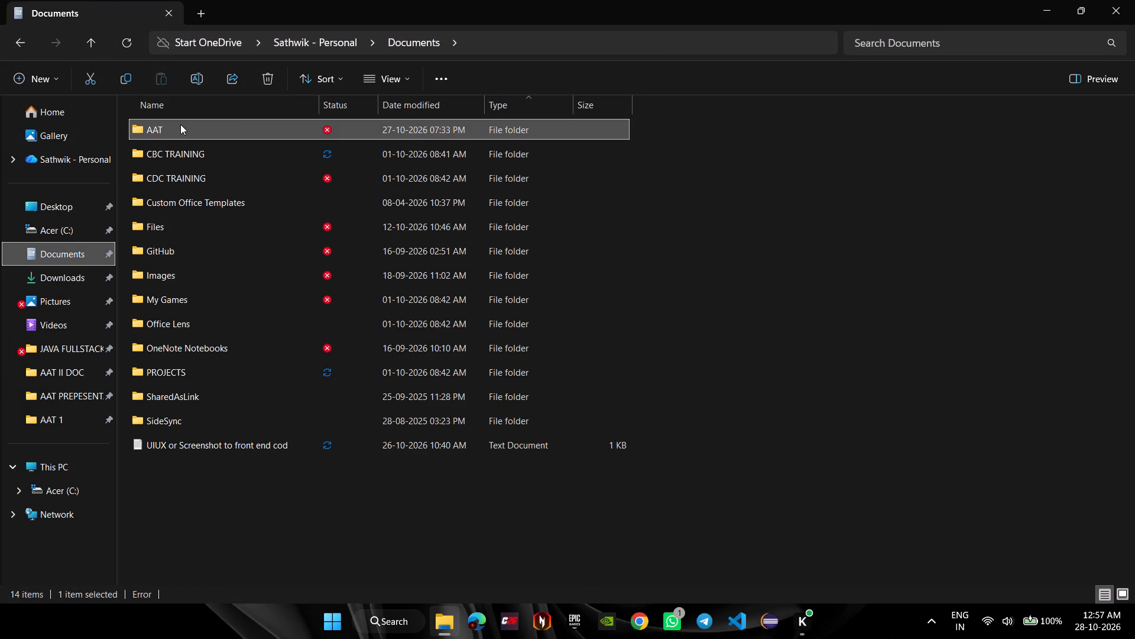
click(81, 292)
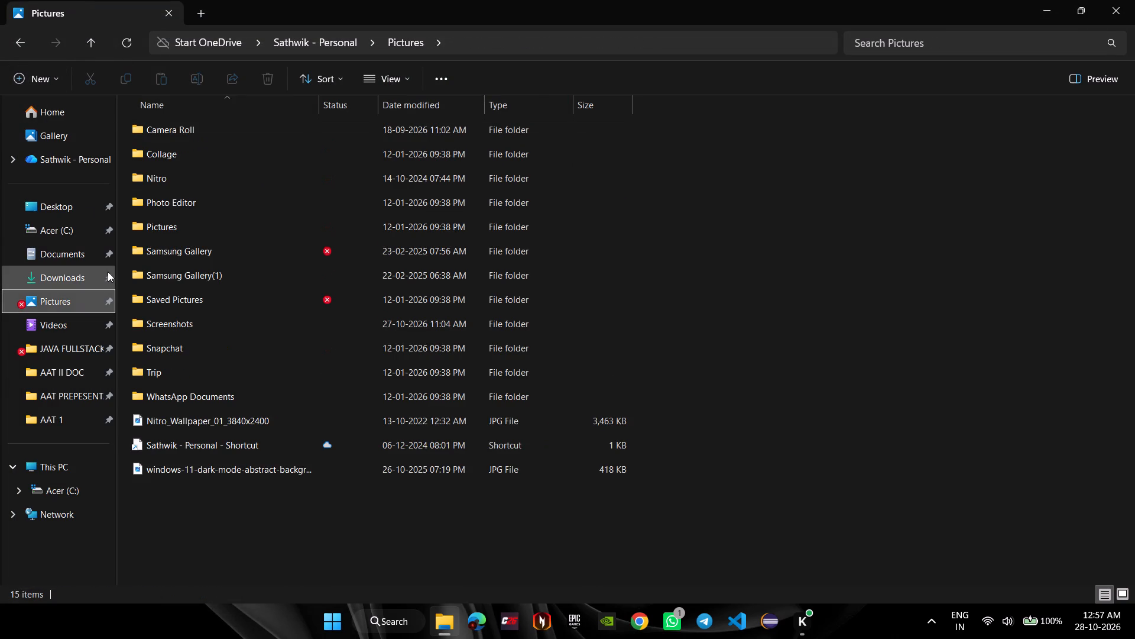
Open the Downloads folder and look through its recent PDF, Word and PowerPoint files.
click(108, 272)
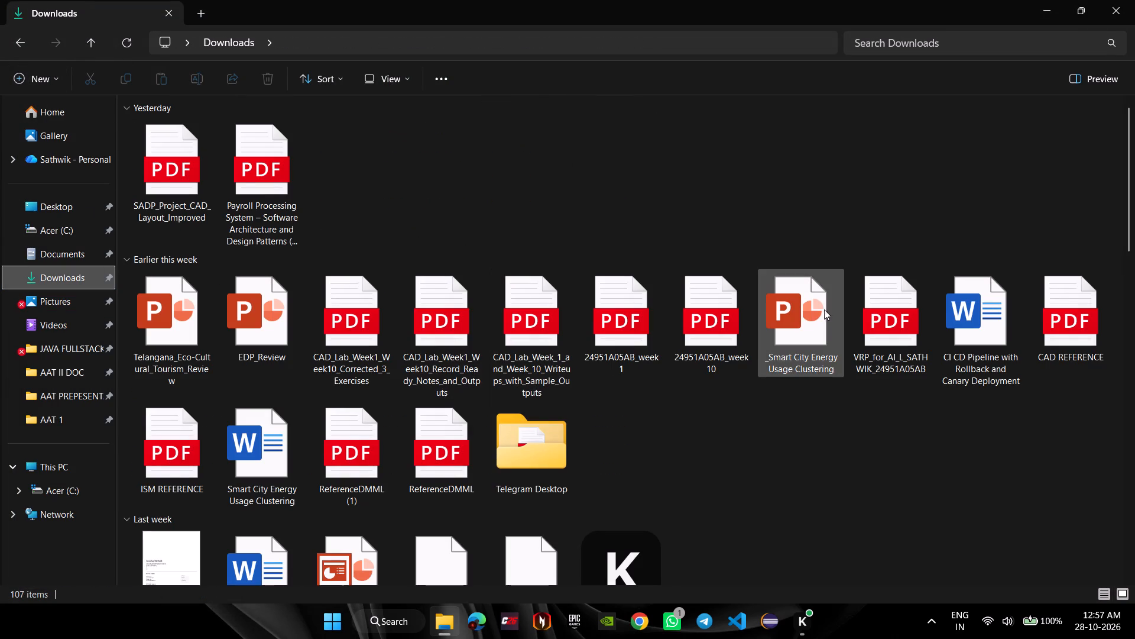
scroll(732, 344, down, 1)
scroll(561, 415, down, 2)
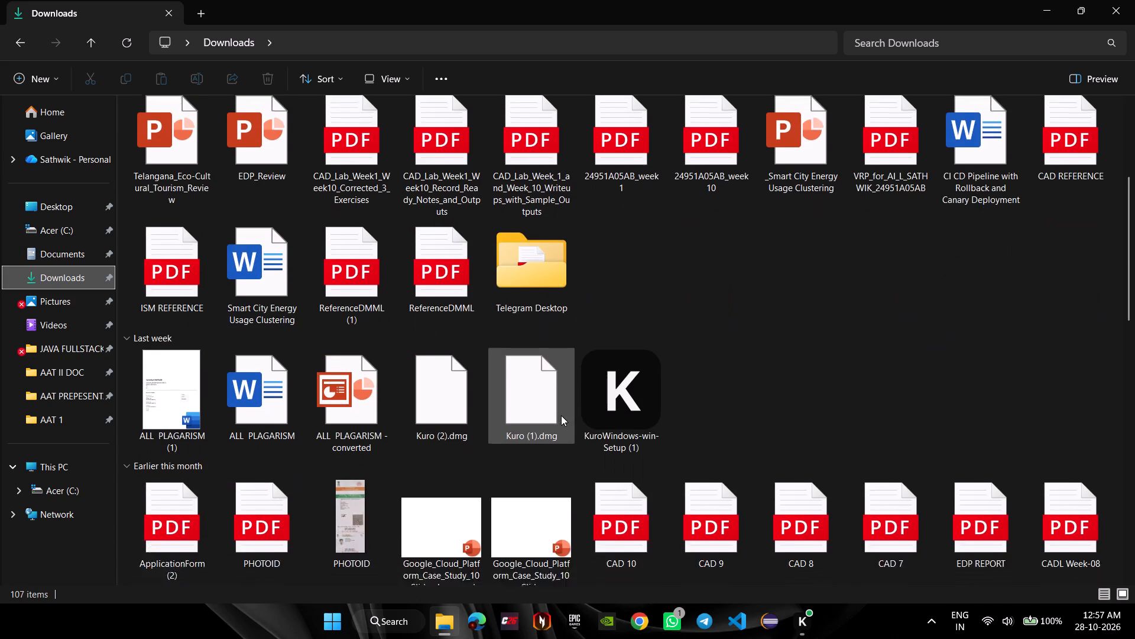
scroll(533, 460, down, 3)
scroll(533, 460, up, 5)
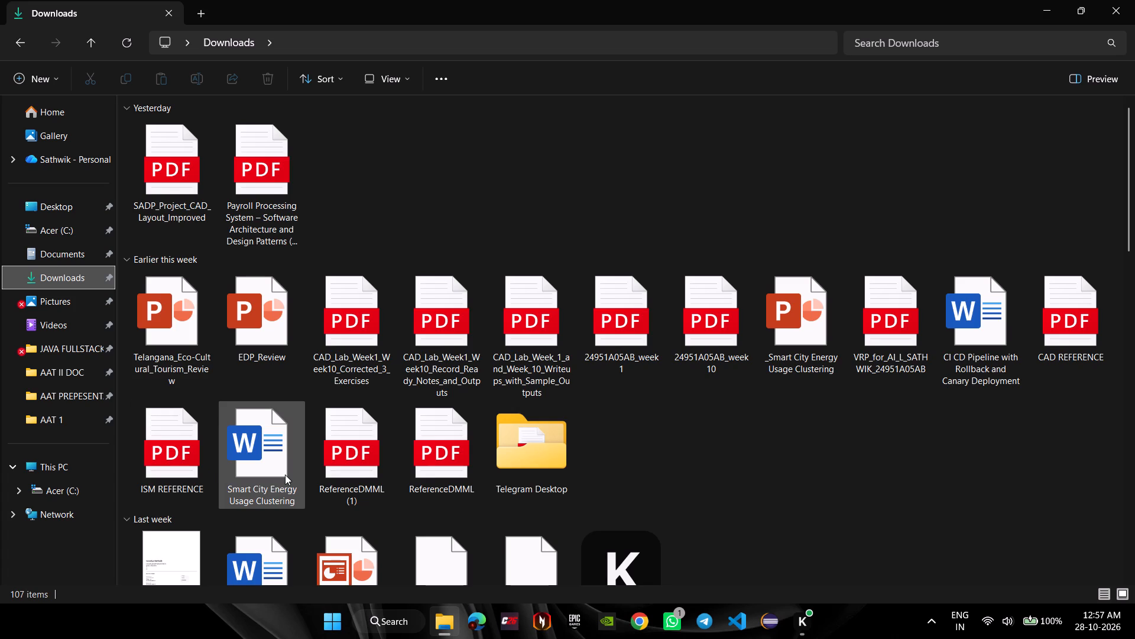
scroll(285, 475, down, 2)
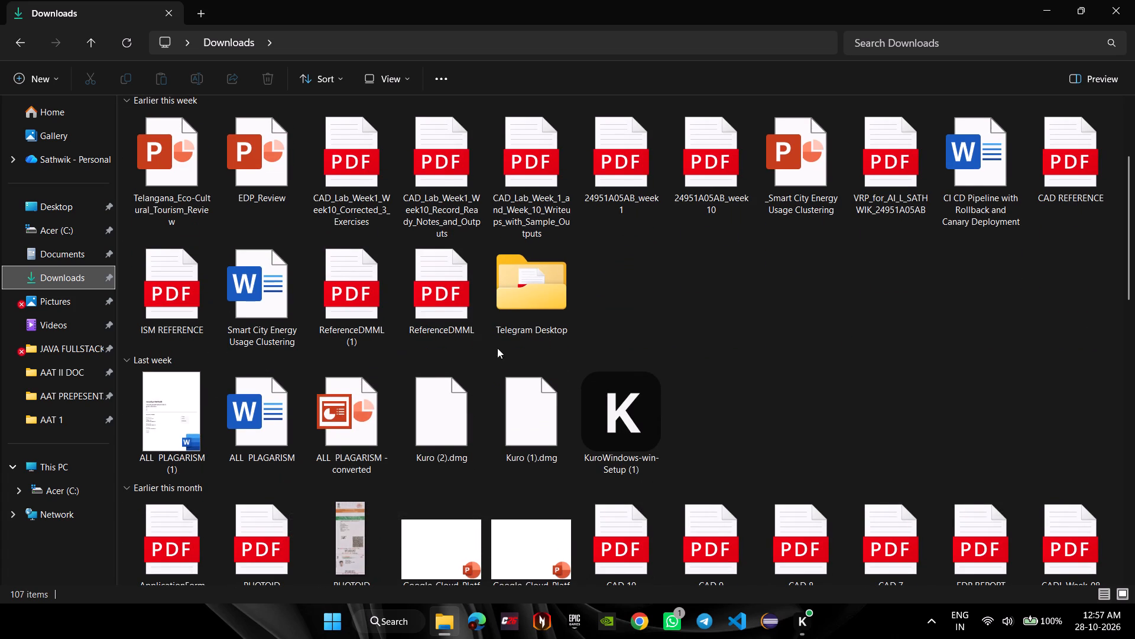
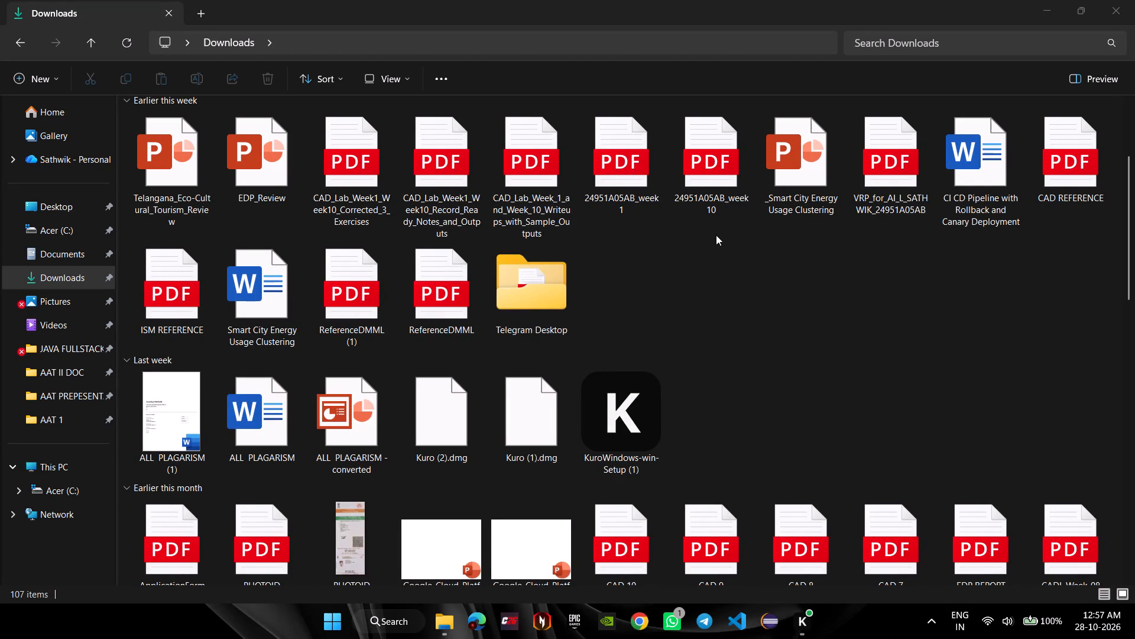
Delete the three CAD_Lab week 1 and week 10 PDFs and the two roll-number-named week 1 and week 10 PDFs from Downloads.
drag(724, 243, 367, 113)
key(Delete)
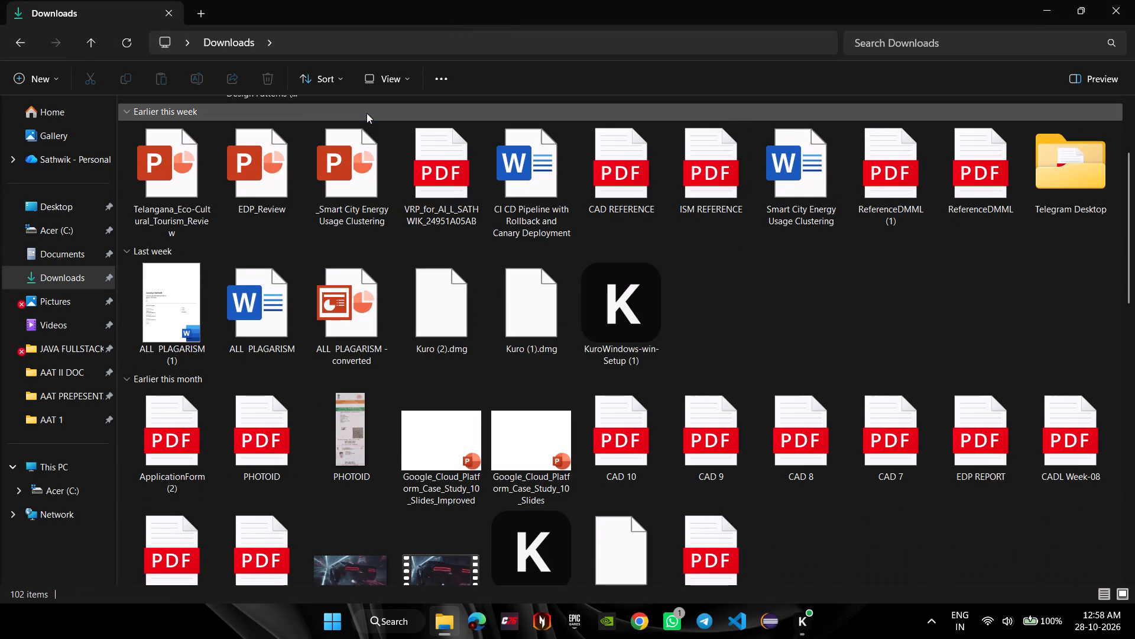
Open the SADP_Project_CAD_Layout_Improved PDF and check the course details on its self-assessment form.
scroll(579, 273, up, 1)
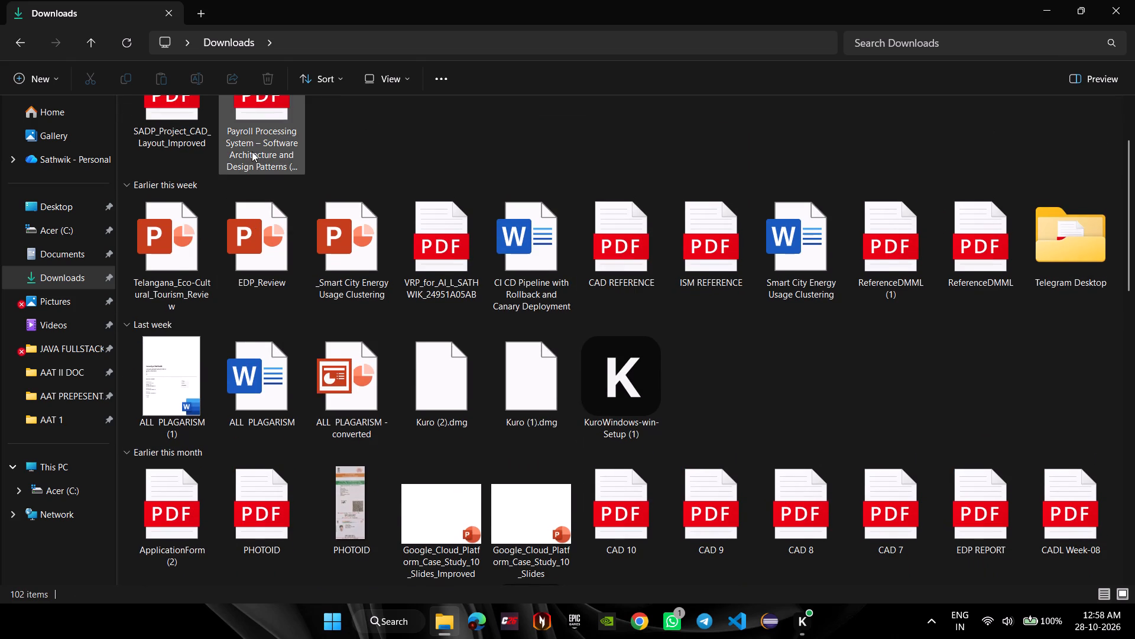
double_click(194, 138)
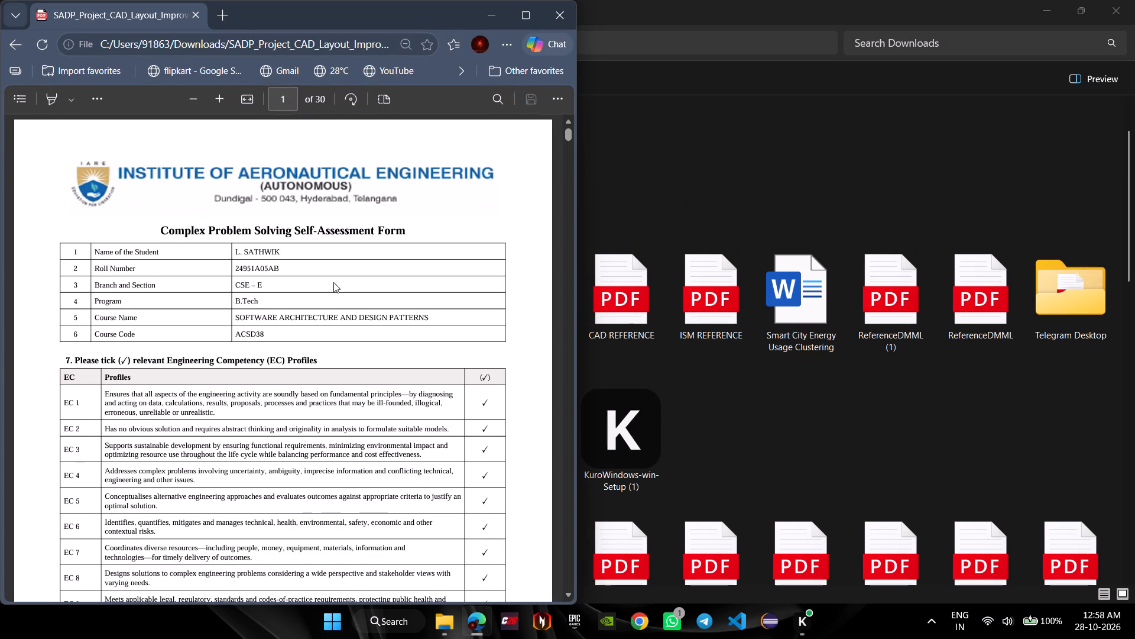
Review the self-assessment form and opening pages of the SADP_Project_CAD_Layout_Improved PDF, and return to the Downloads folder.
scroll(333, 282, down, 4)
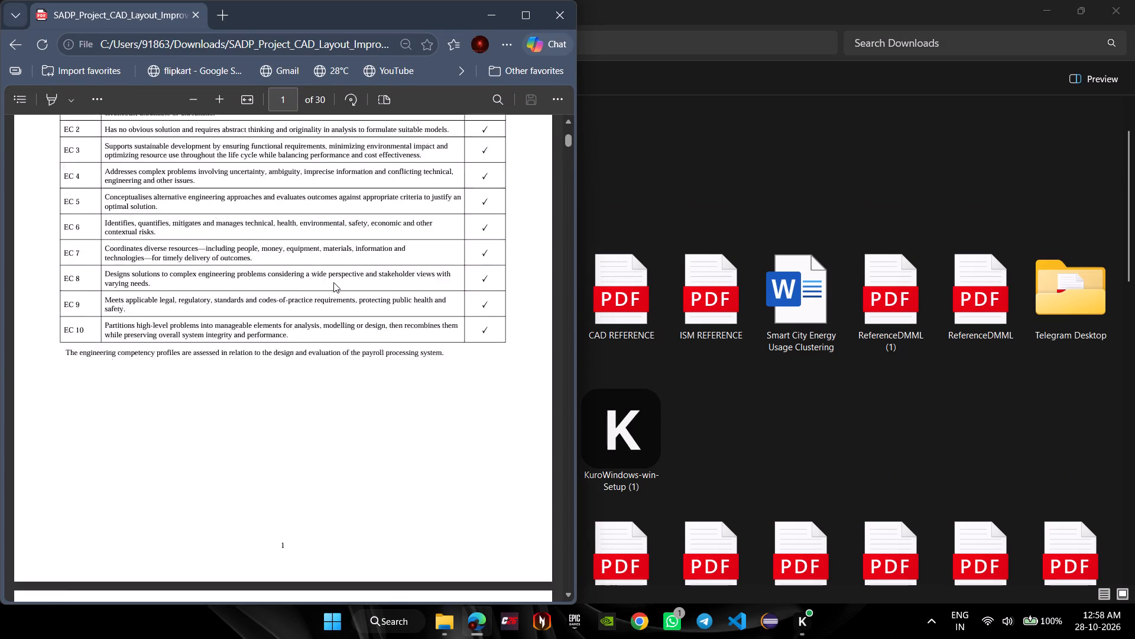
scroll(333, 282, down, 6)
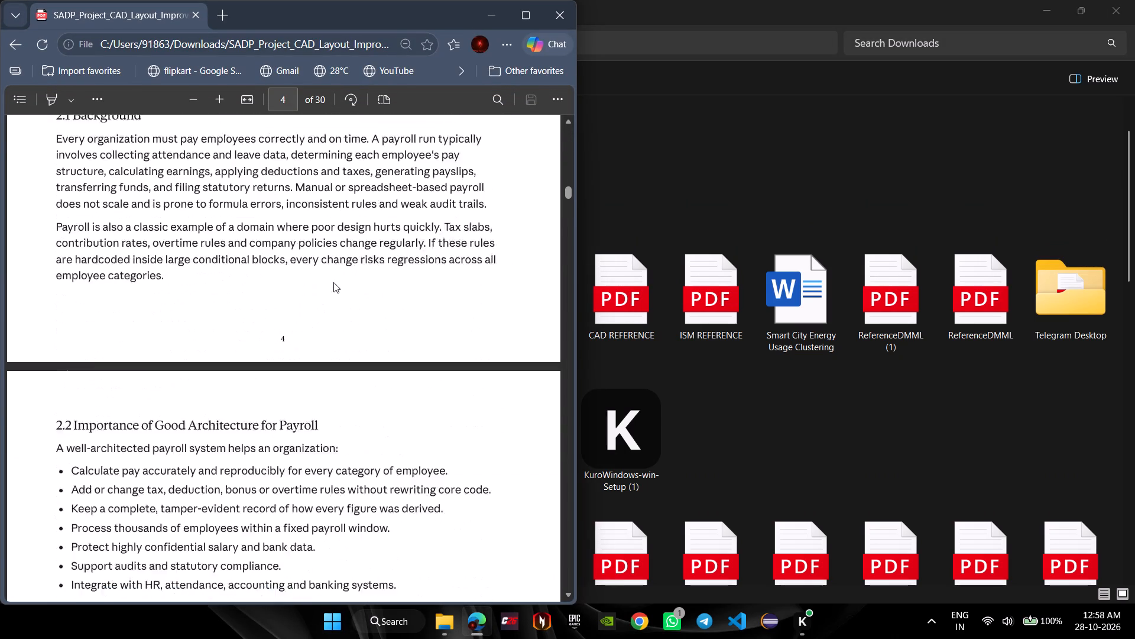
scroll(333, 282, down, 2)
scroll(333, 282, up, 7)
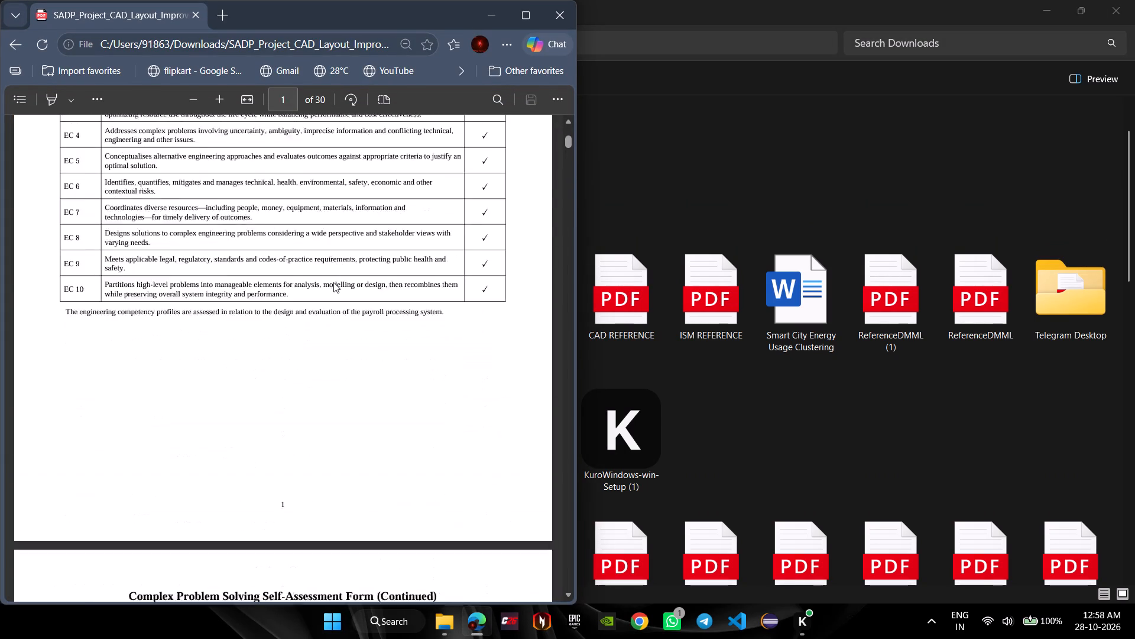
scroll(333, 282, down, 2)
scroll(333, 282, up, 5)
scroll(333, 282, down, 1)
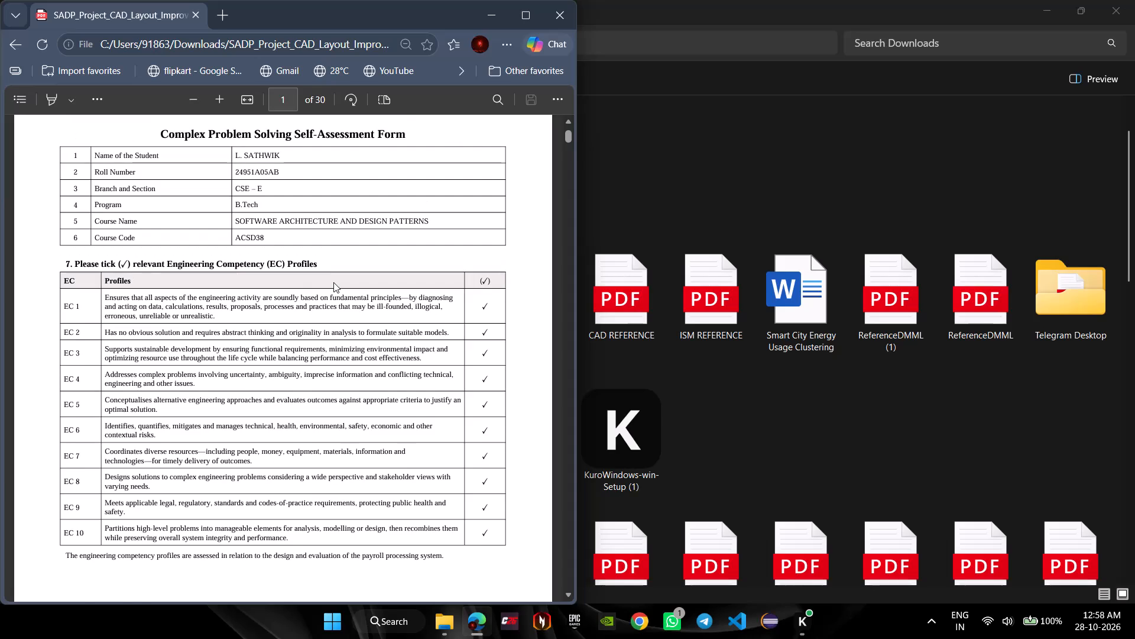
scroll(333, 282, down, 1)
click(531, 8)
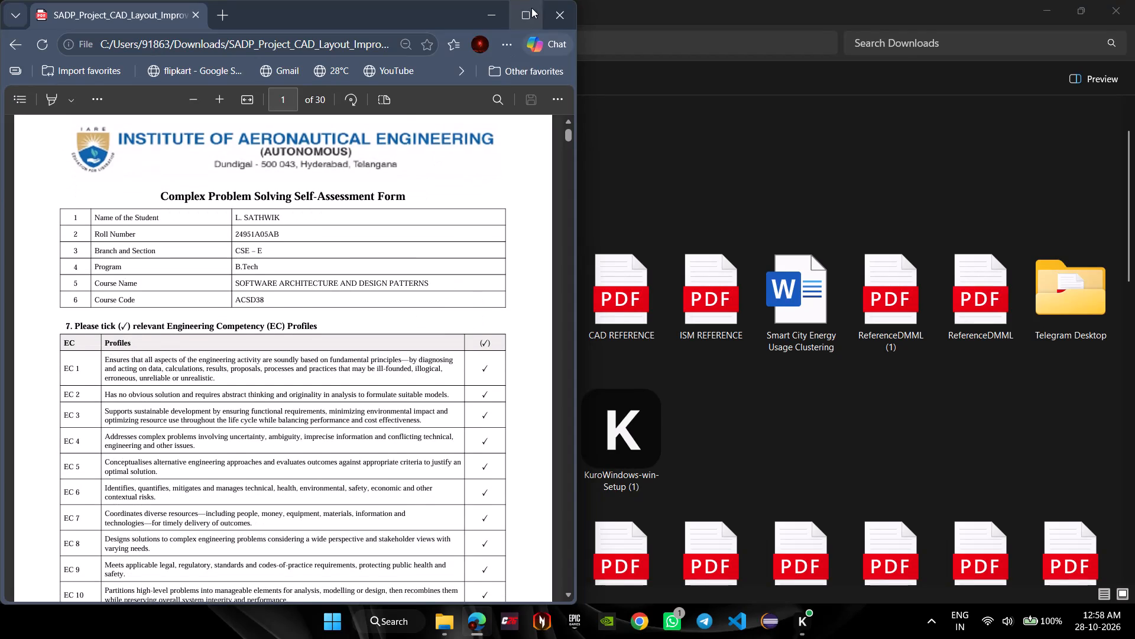
scroll(537, 153, down, 2)
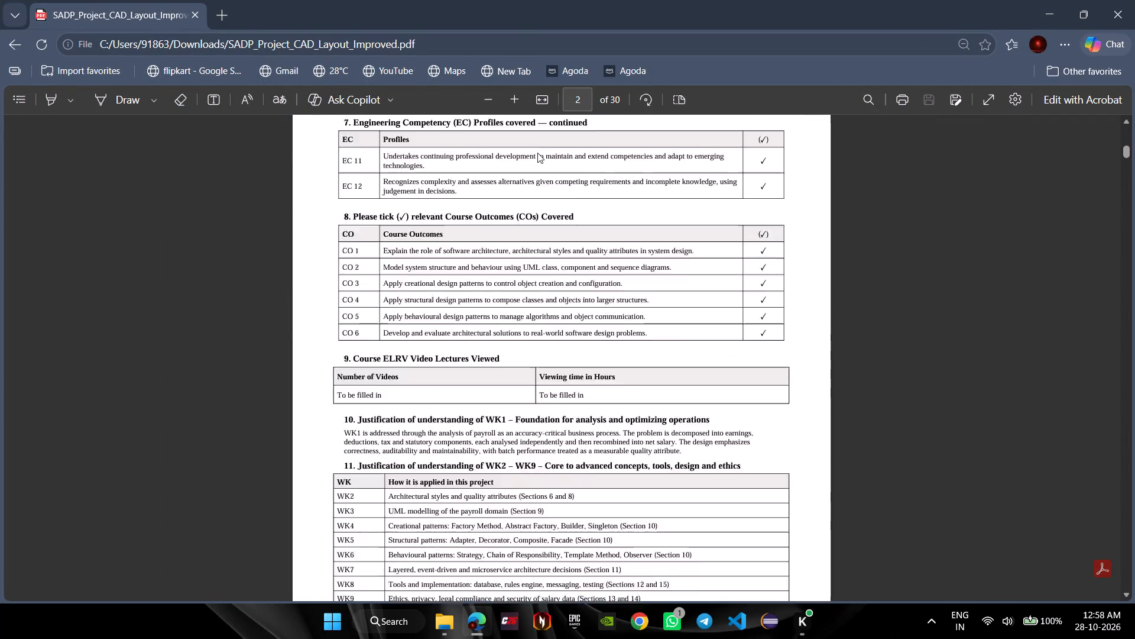
scroll(537, 153, down, 2)
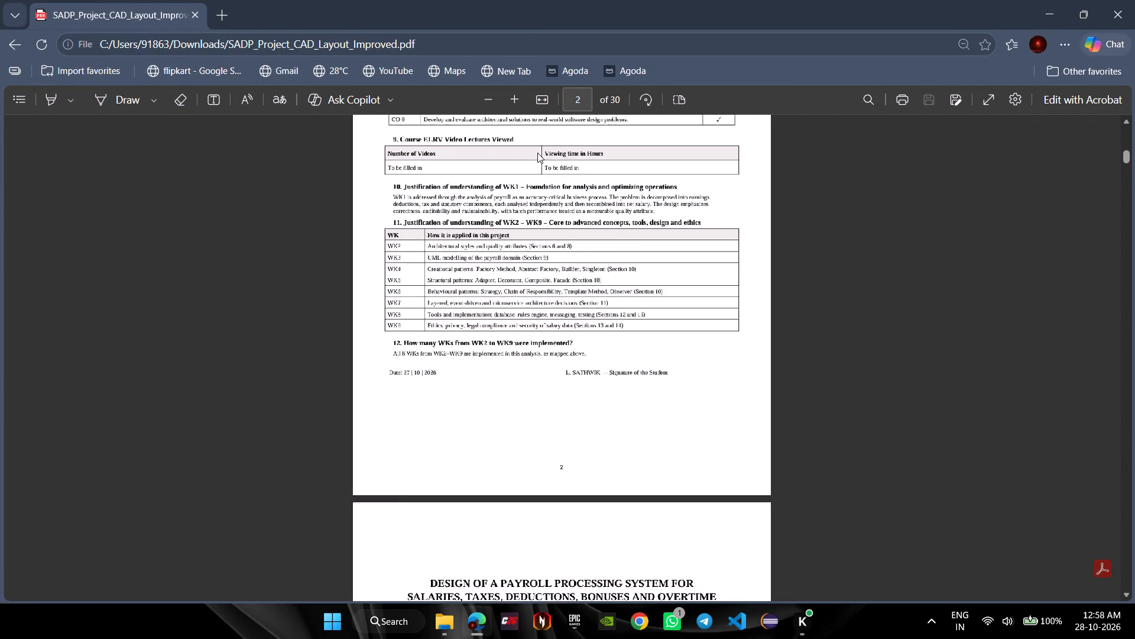
scroll(537, 153, up, 4)
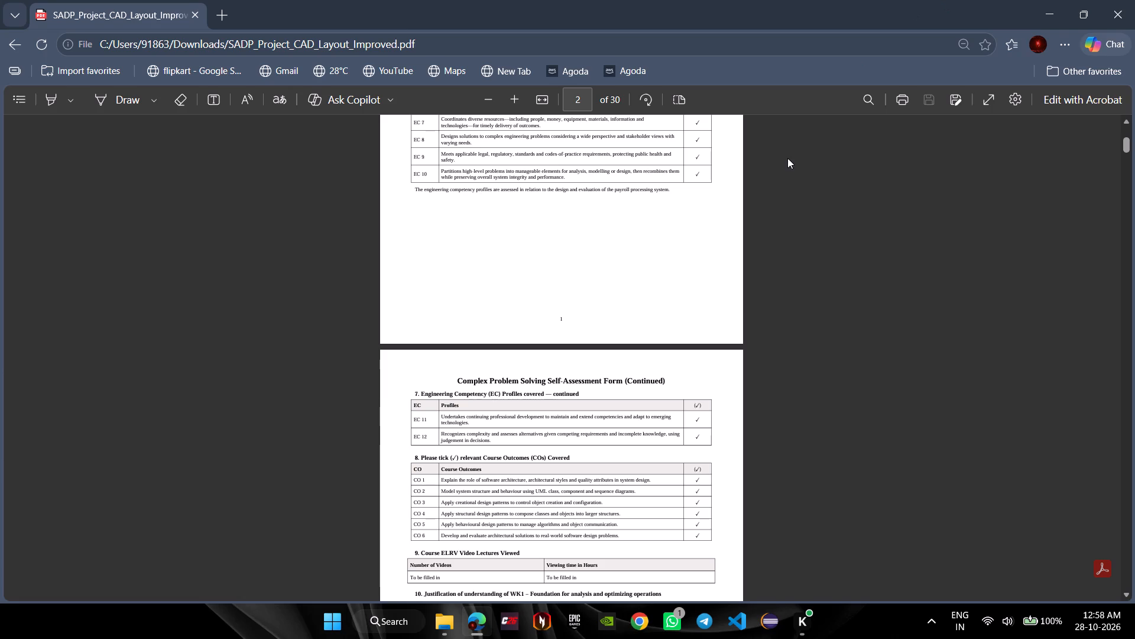
click(631, 208)
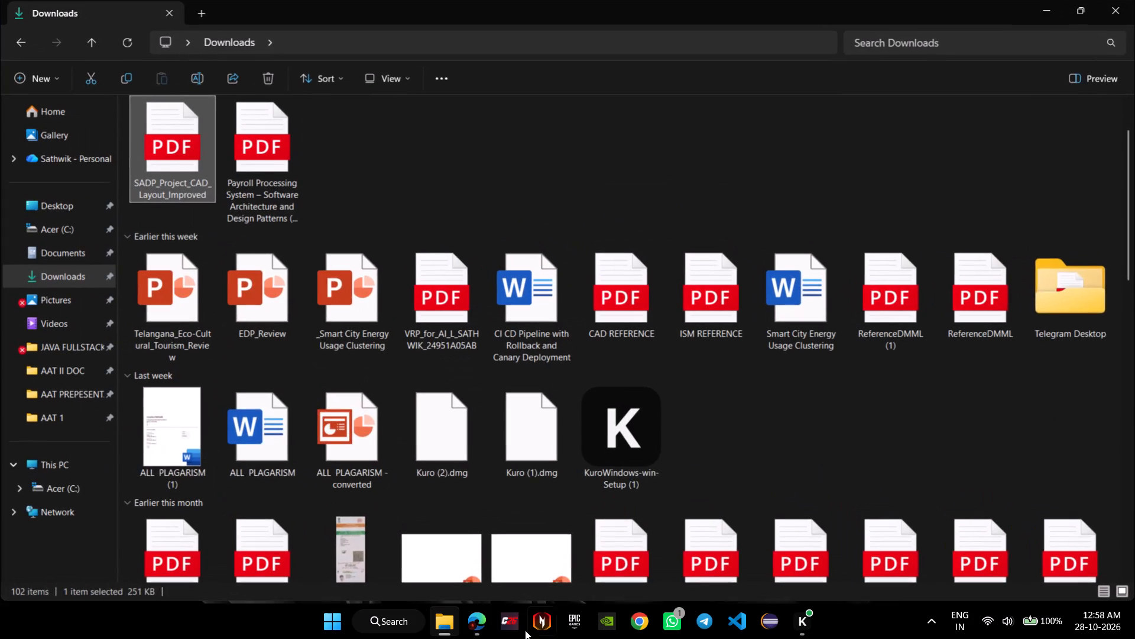
In Chrome, search the web for "pdf to word" and open the iLovePDF converter.
click(640, 617)
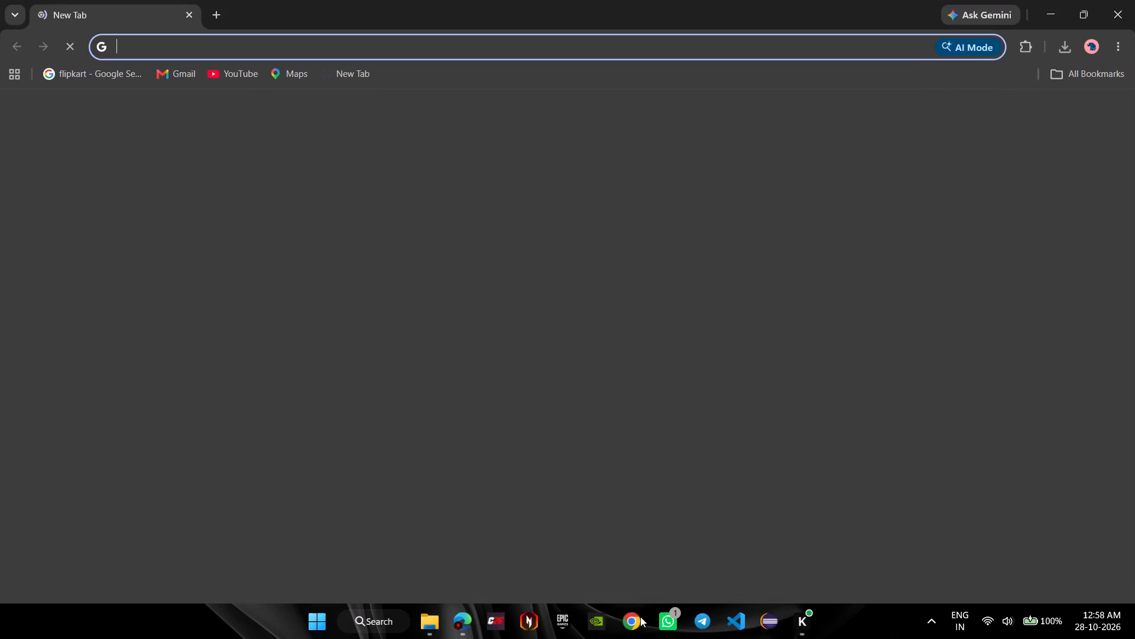
text(pdf to word)
key(space)
key(Return)
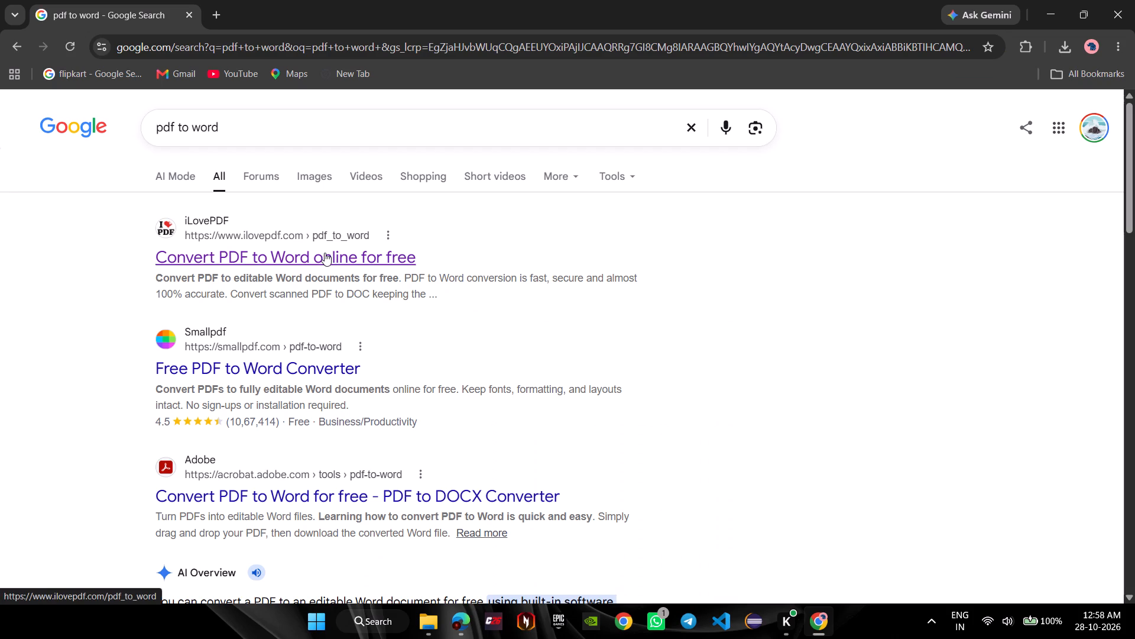
click(325, 253)
click(550, 291)
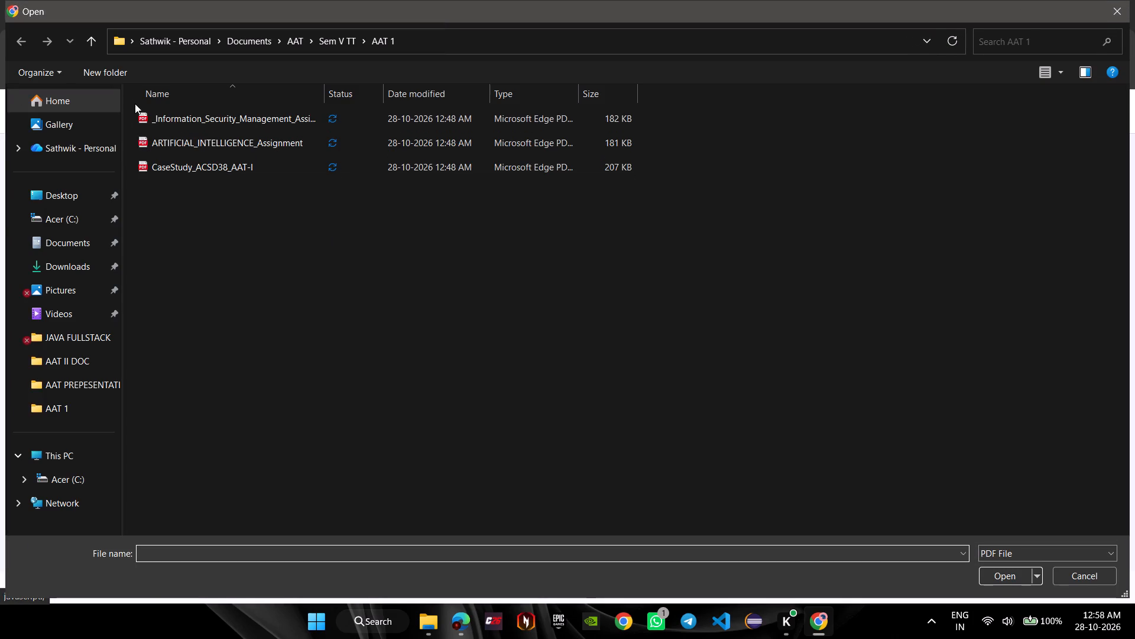
click(76, 262)
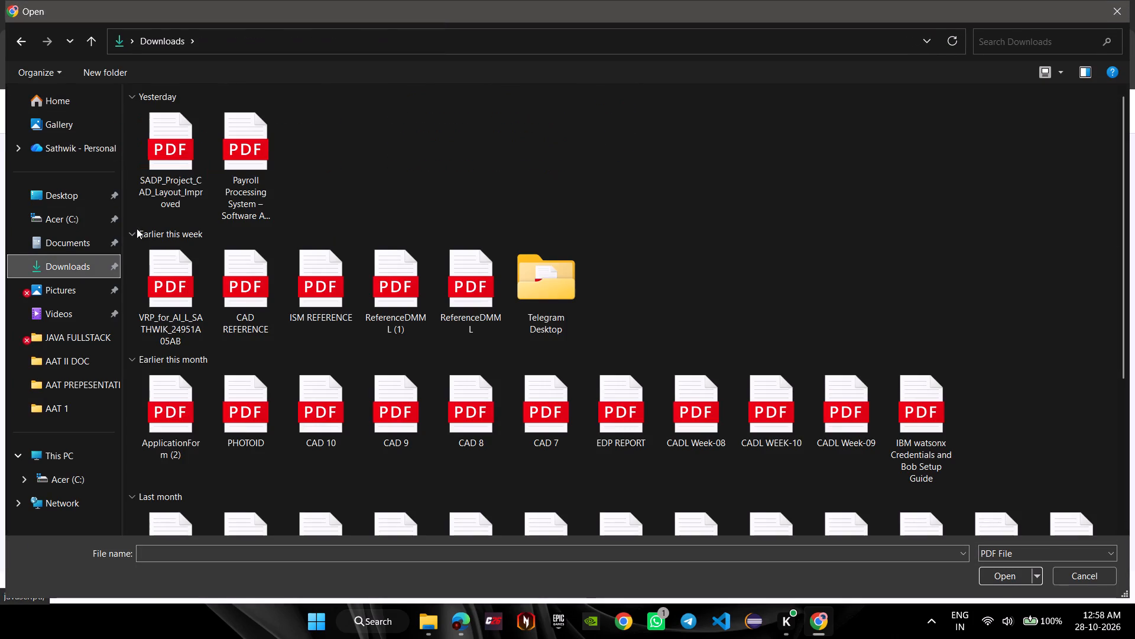
click(158, 206)
key(Return)
key(Return)
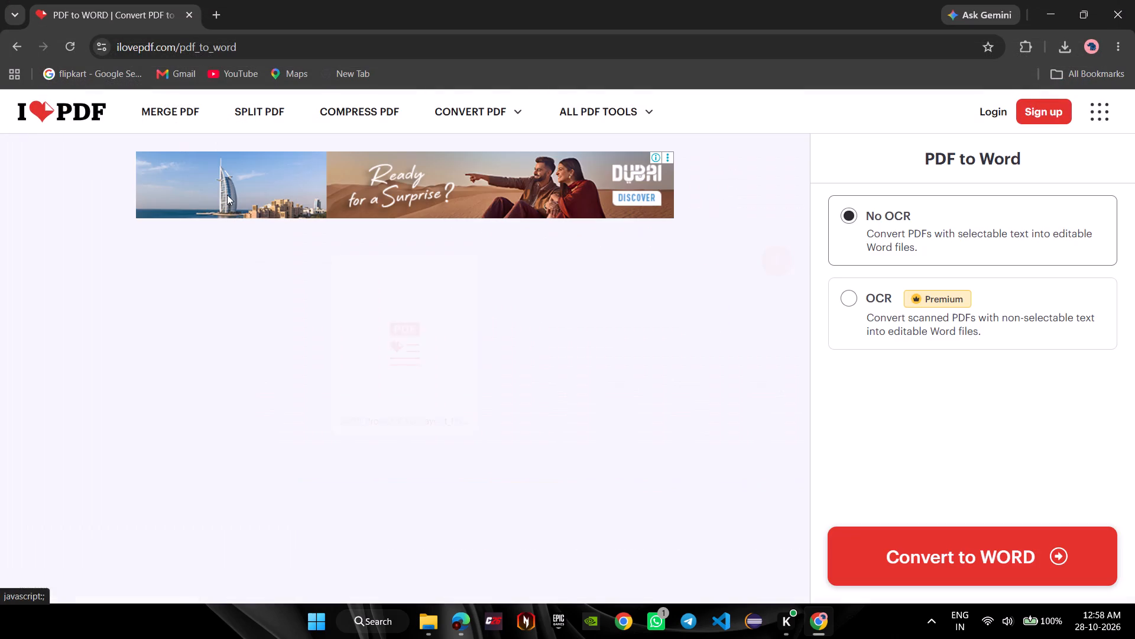
key(Return)
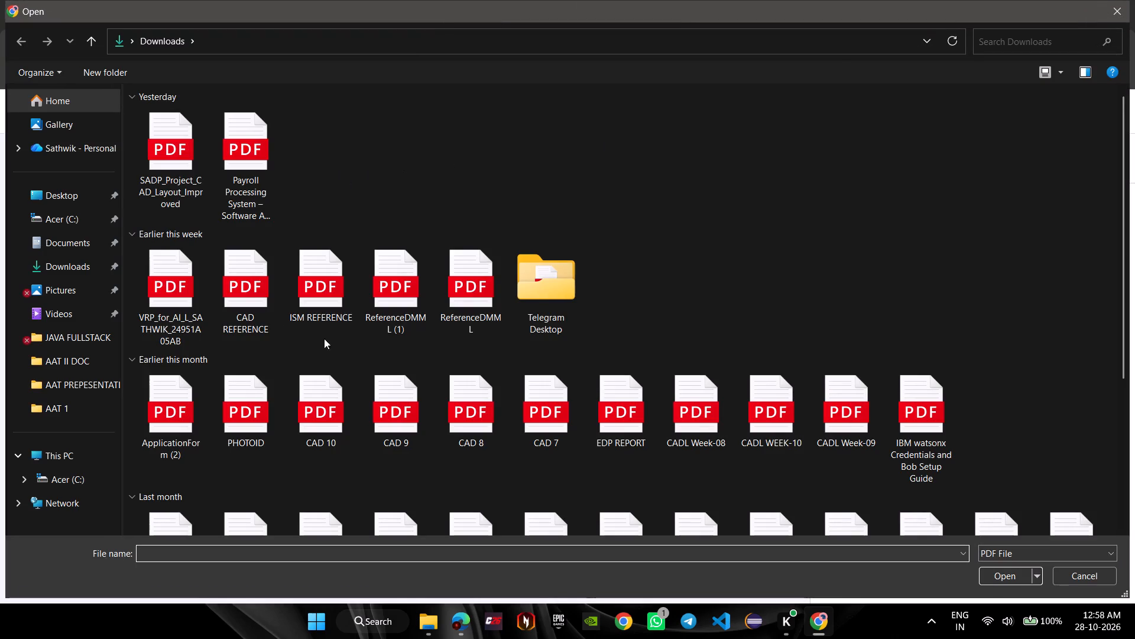
click(1107, 15)
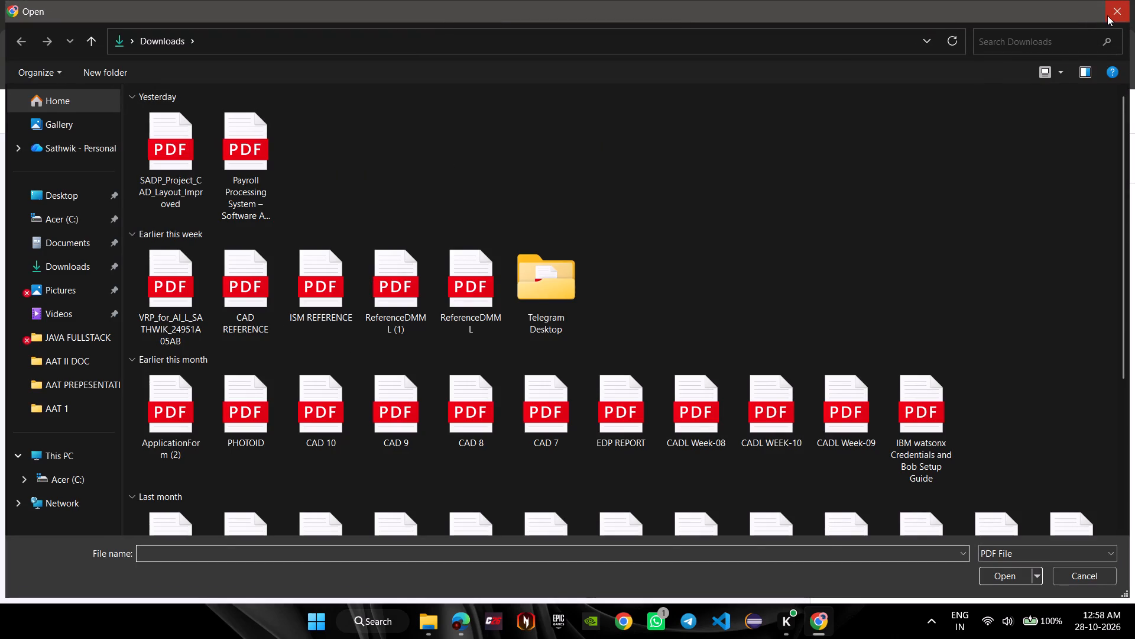
click(987, 538)
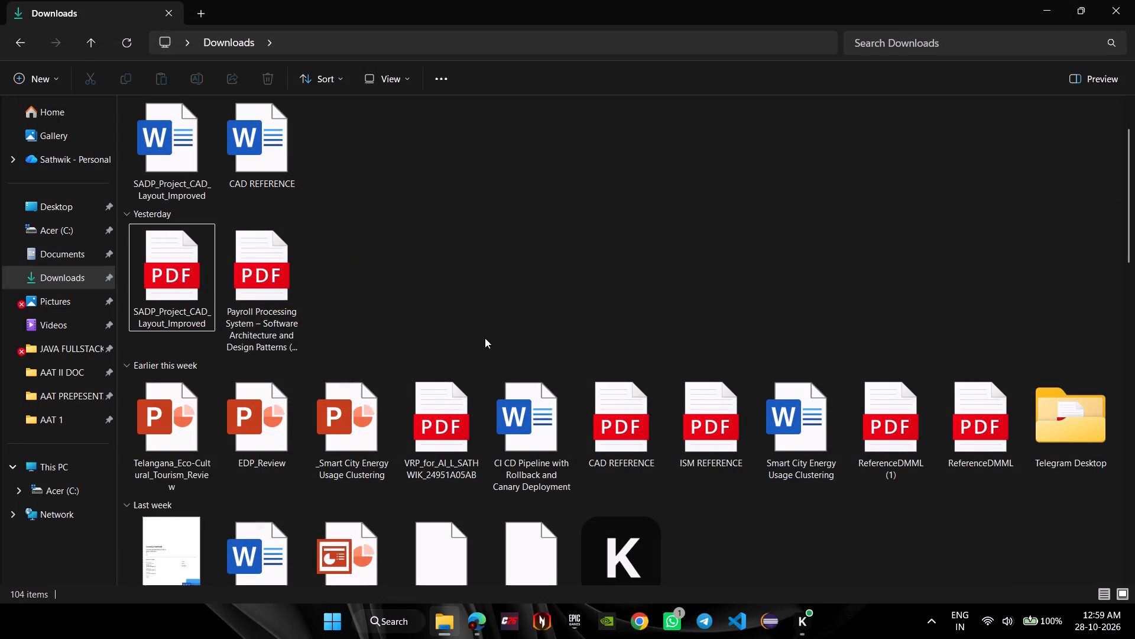
Reopen Chrome, search for "drive" and open Google Drive.
click(630, 621)
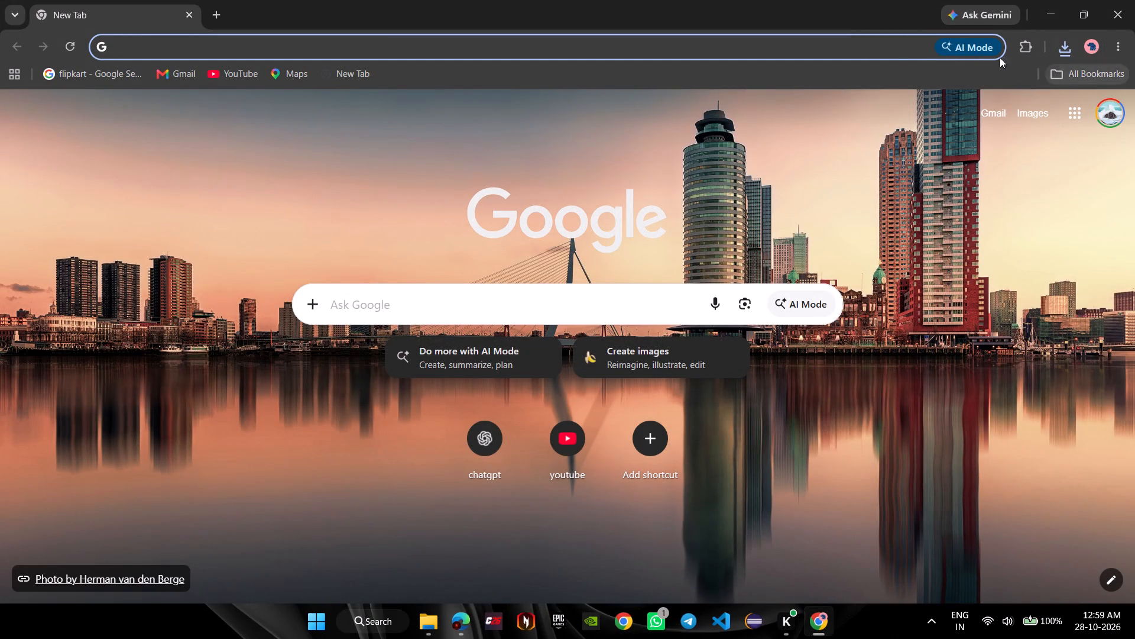
click(681, 296)
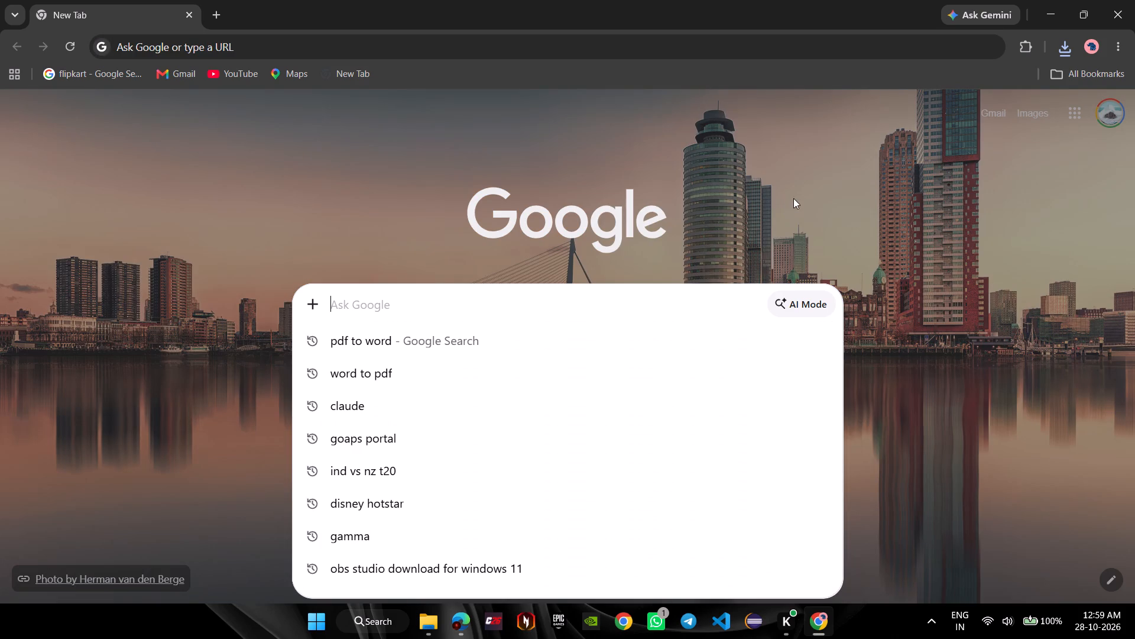
text(drive)
key(Return)
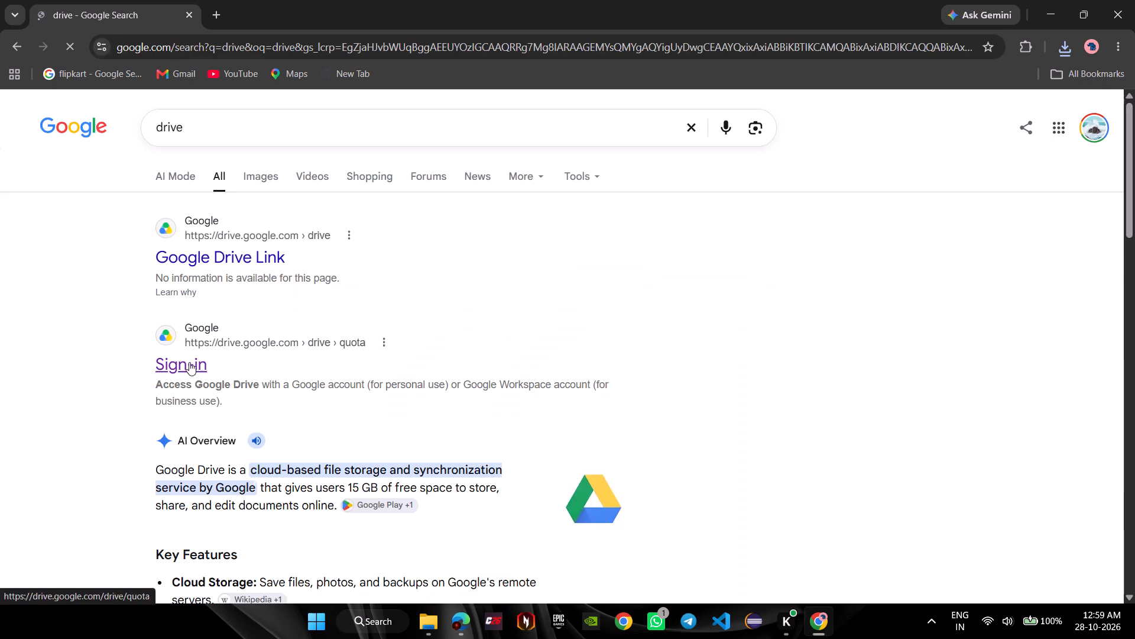
click(223, 241)
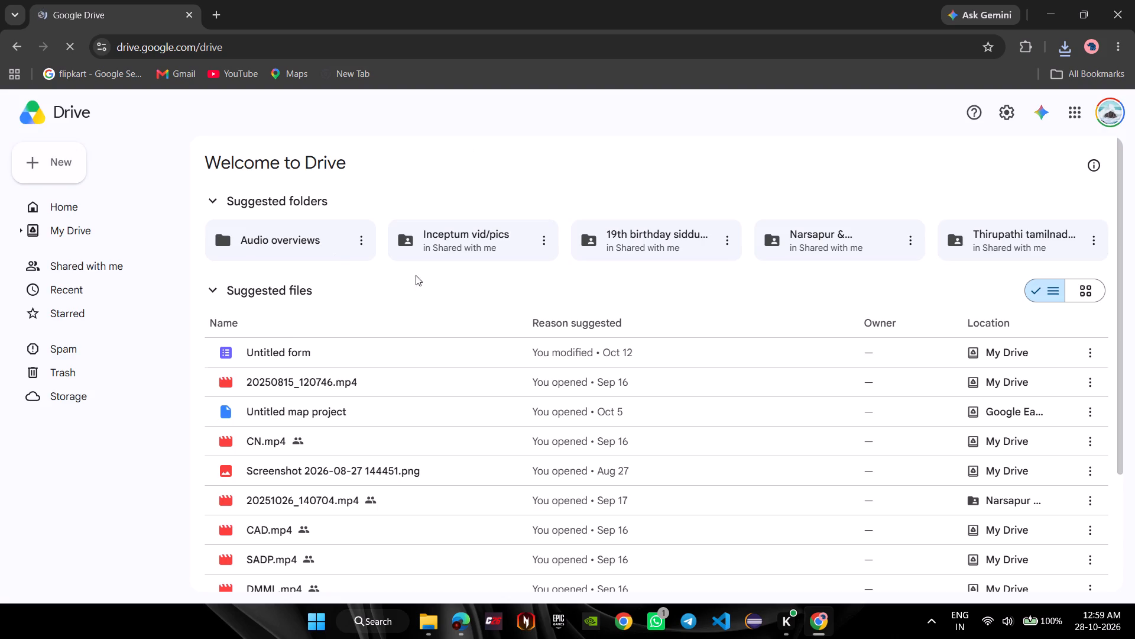
Expand the suggested files on the Drive home page and look through them for the existing course videos.
scroll(251, 359, down, 3)
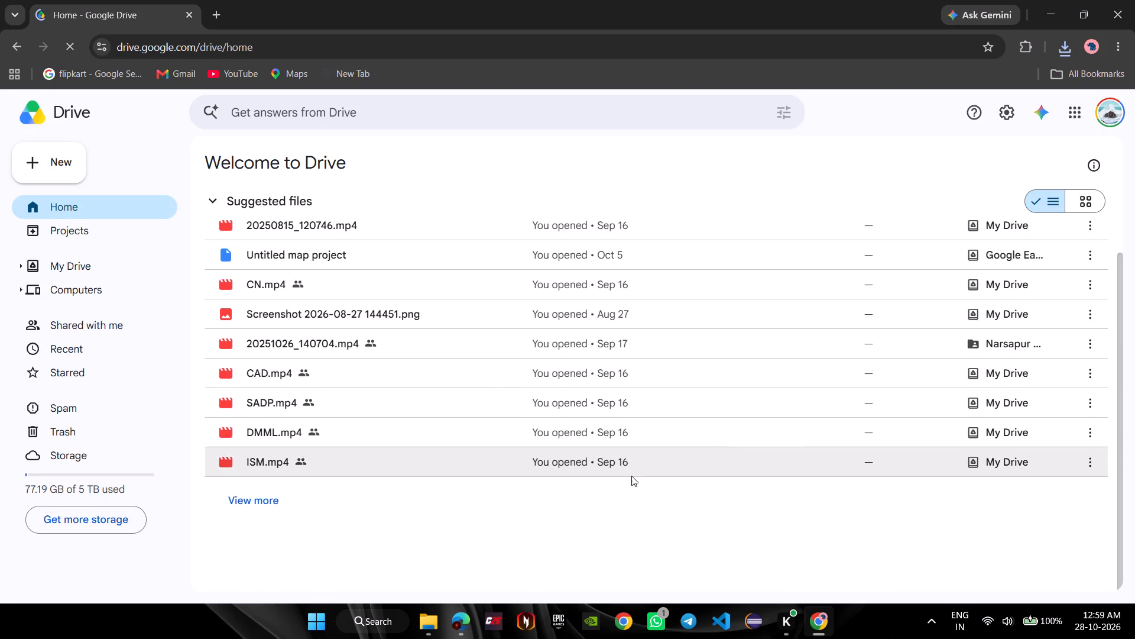
scroll(442, 468, down, 1)
scroll(497, 405, up, 1)
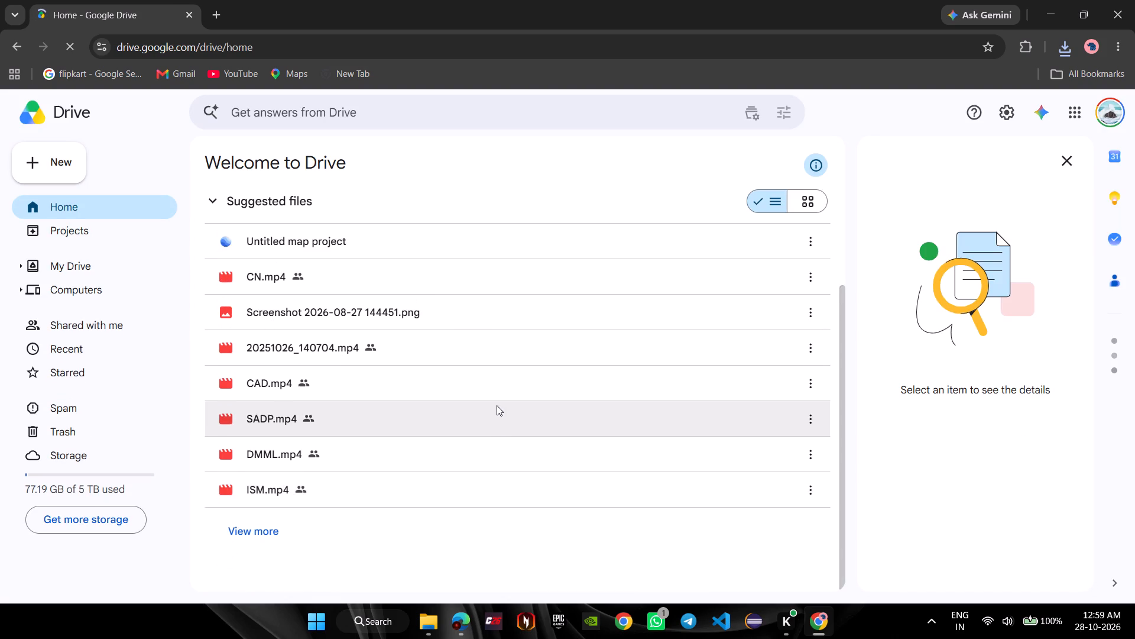
scroll(497, 405, up, 1)
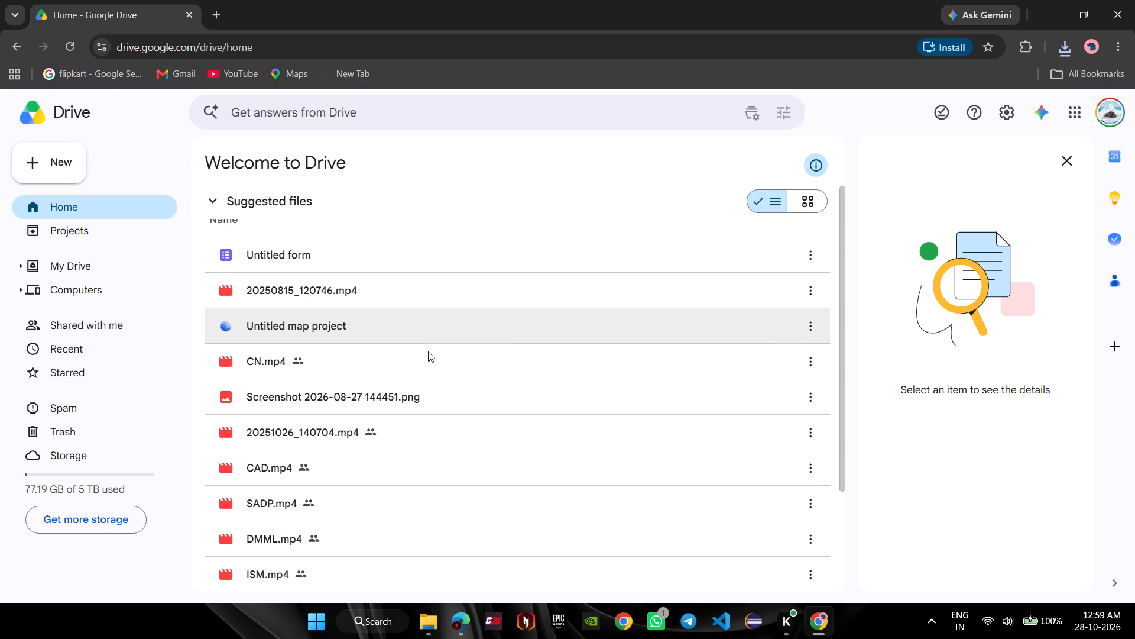
scroll(491, 351, down, 2)
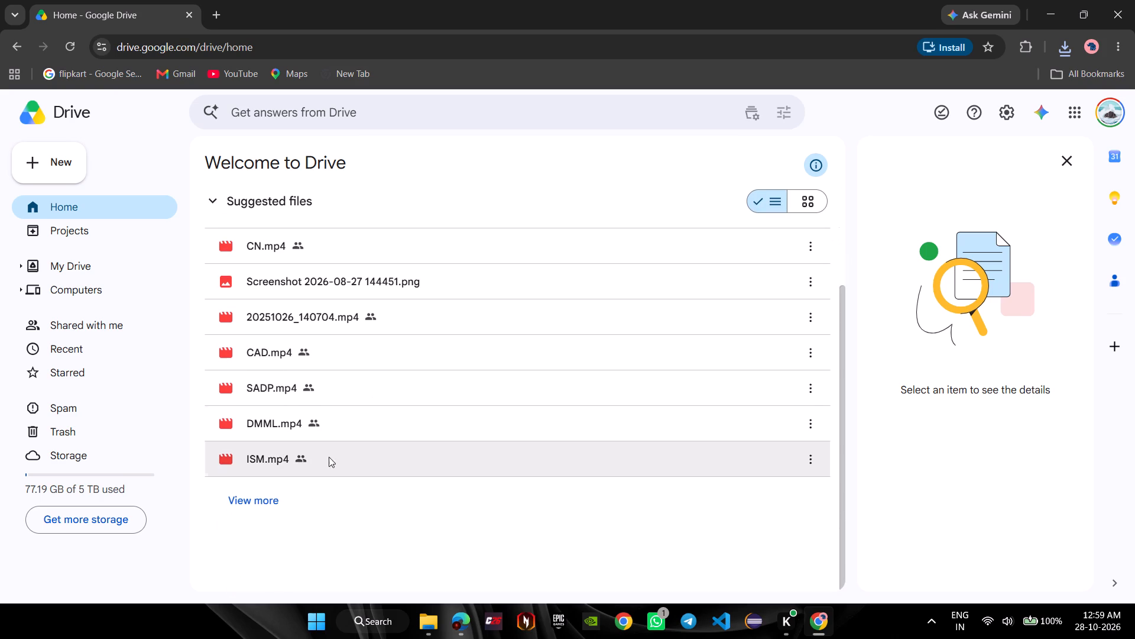
click(241, 492)
scroll(327, 408, down, 1)
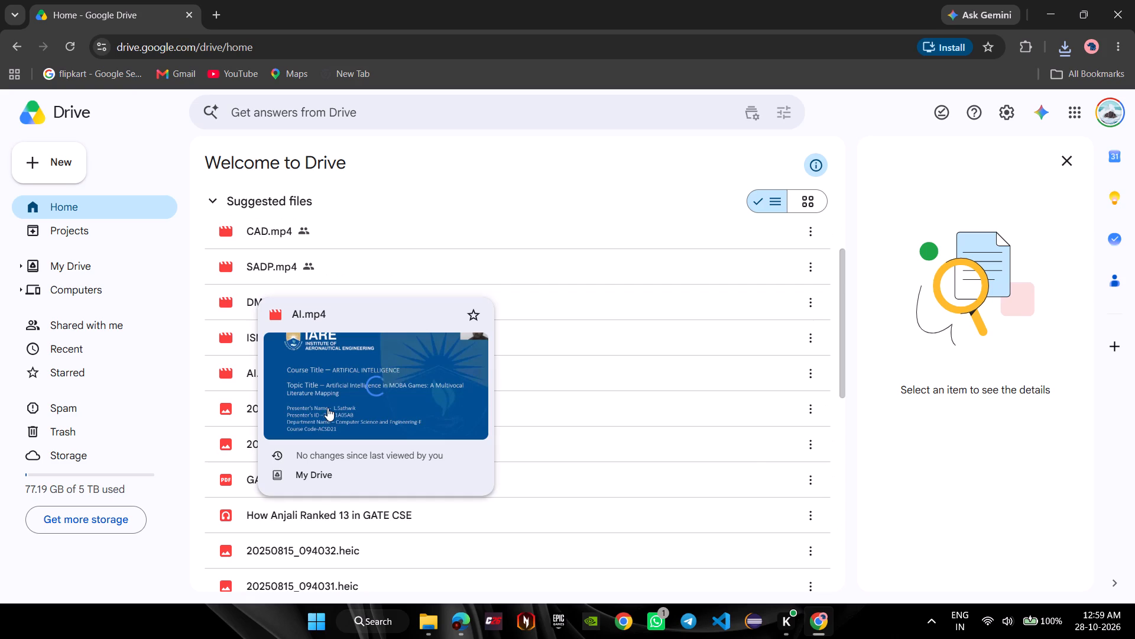
scroll(327, 408, down, 1)
scroll(726, 306, up, 3)
Examine the details of CAD.mp4, look over the rest of the suggested files and clear the selection.
click(809, 336)
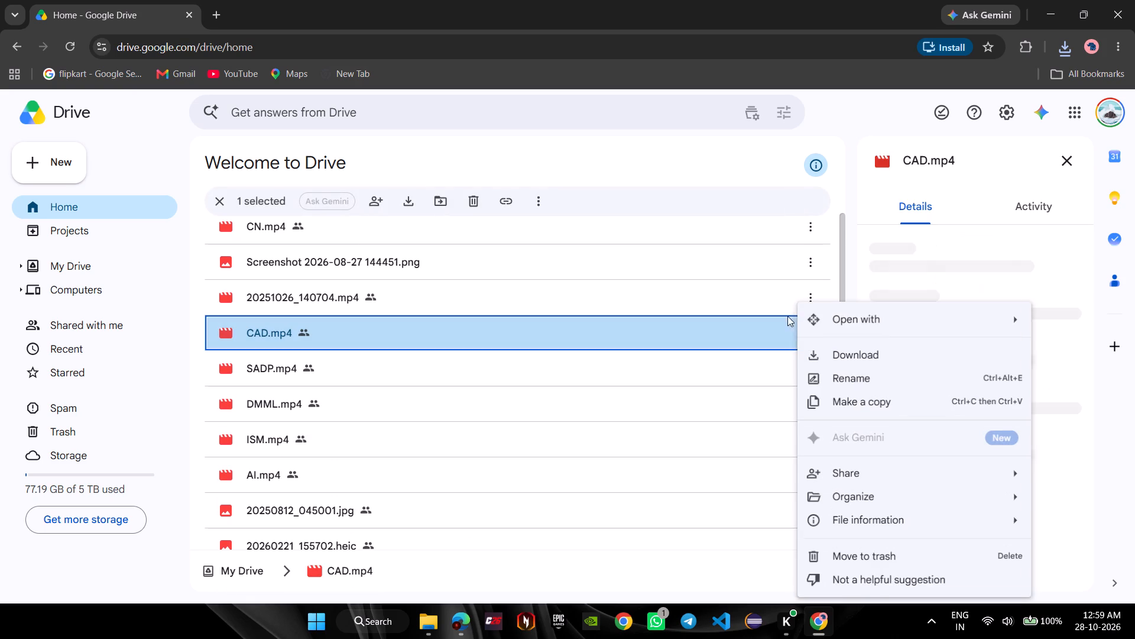
click(741, 157)
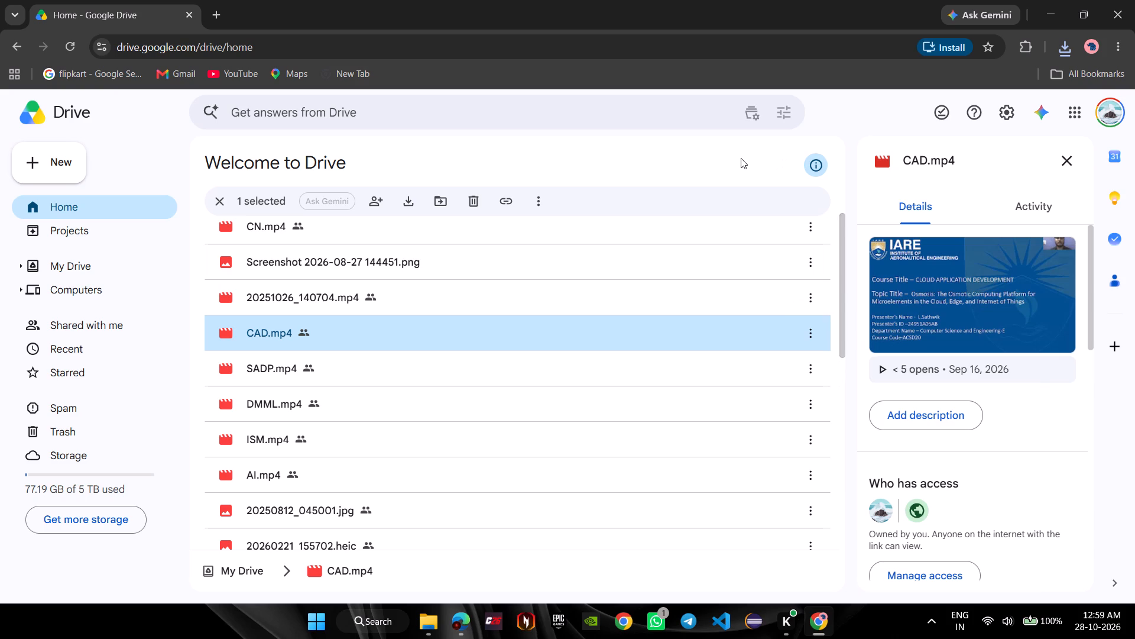
scroll(482, 355, down, 7)
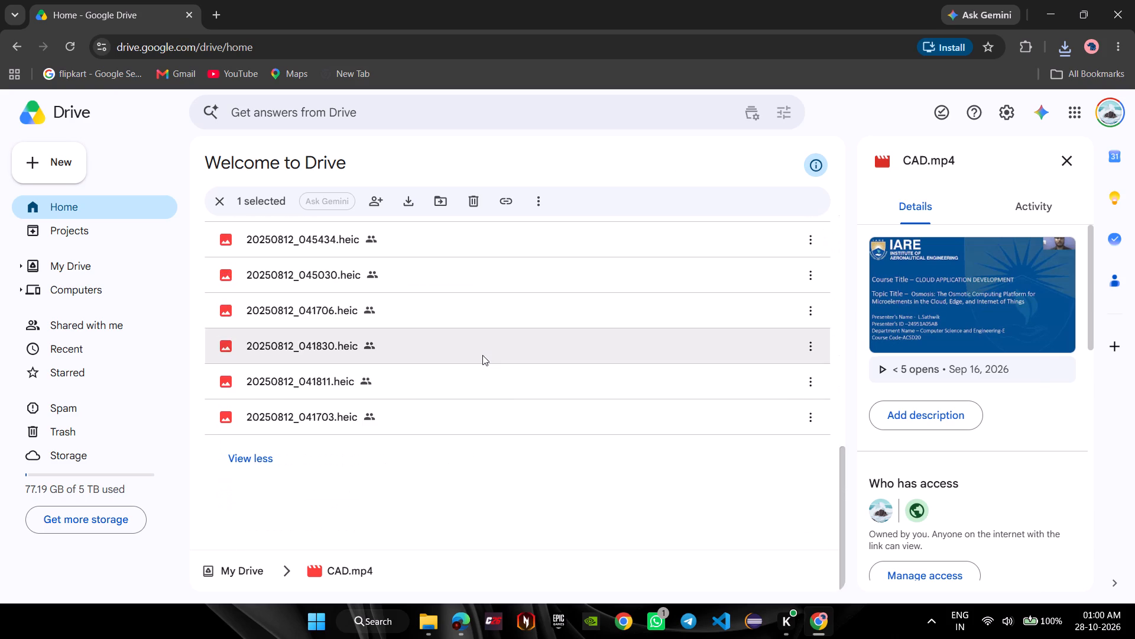
scroll(482, 355, down, 2)
scroll(482, 355, up, 9)
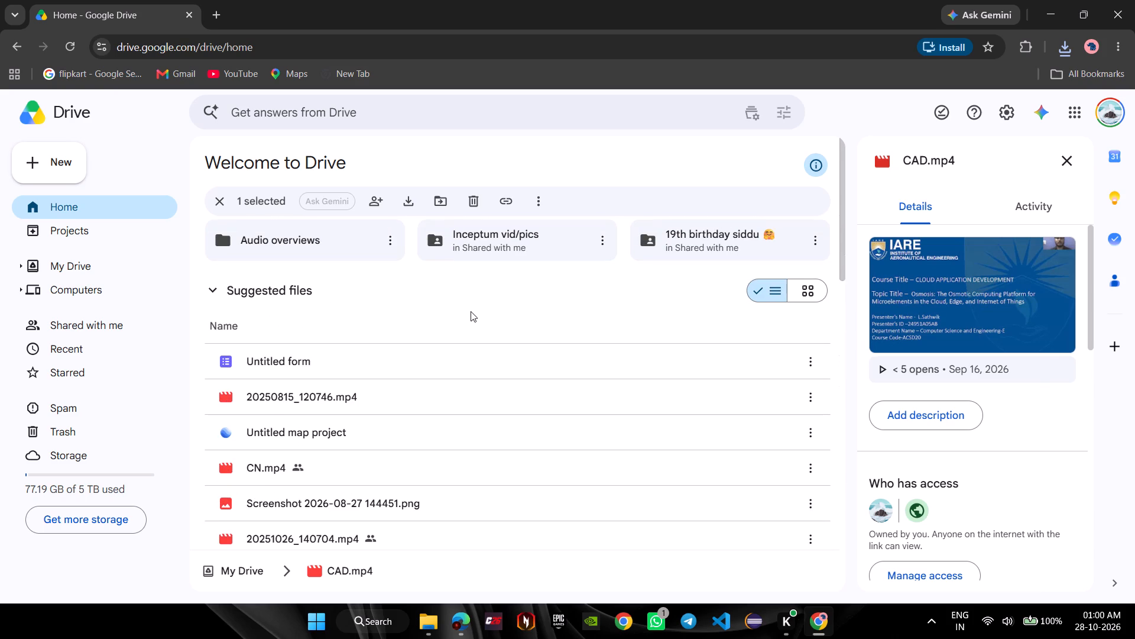
click(468, 310)
click(505, 270)
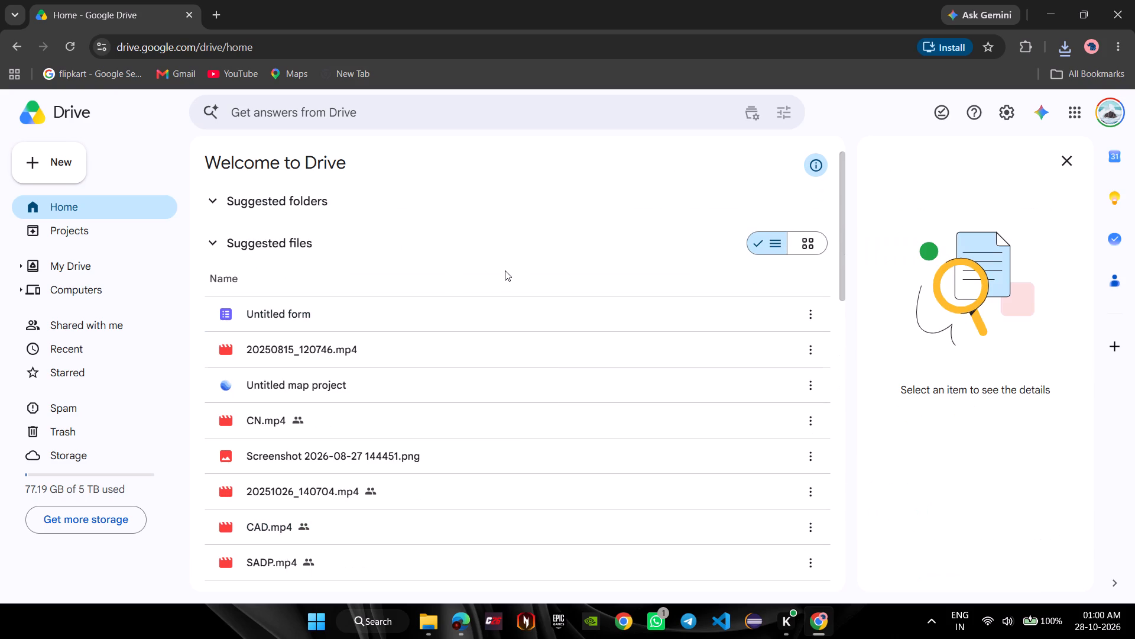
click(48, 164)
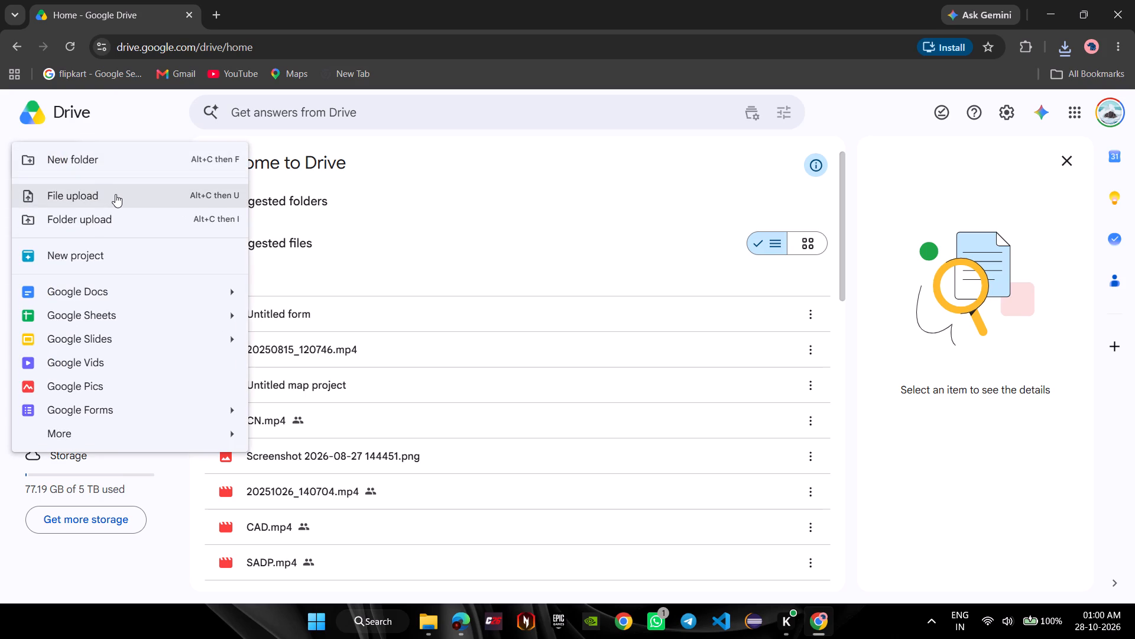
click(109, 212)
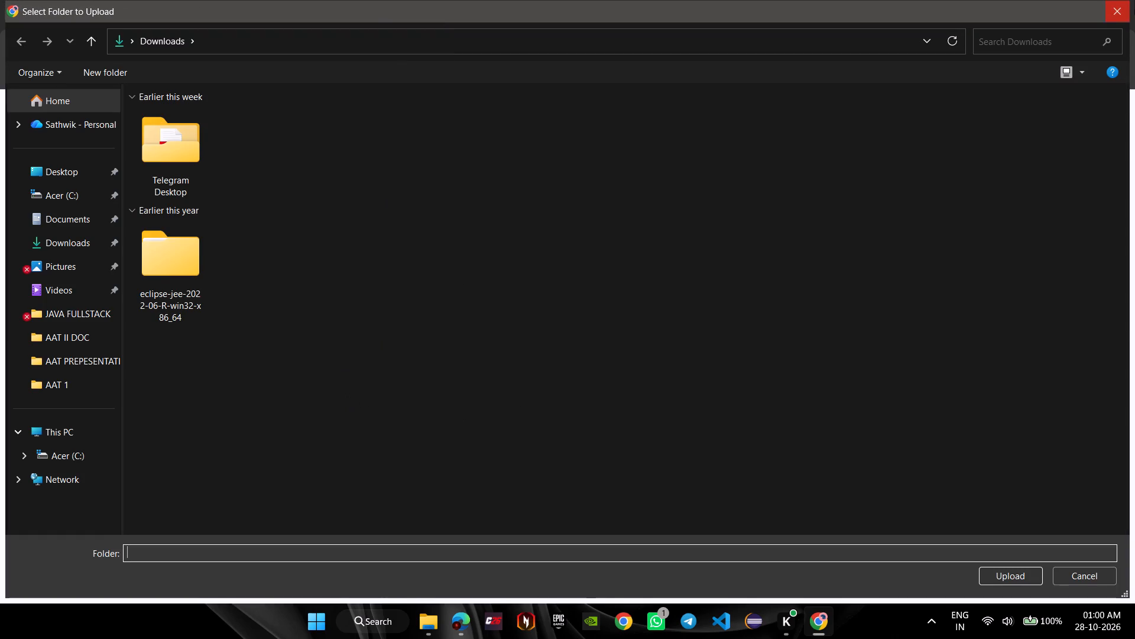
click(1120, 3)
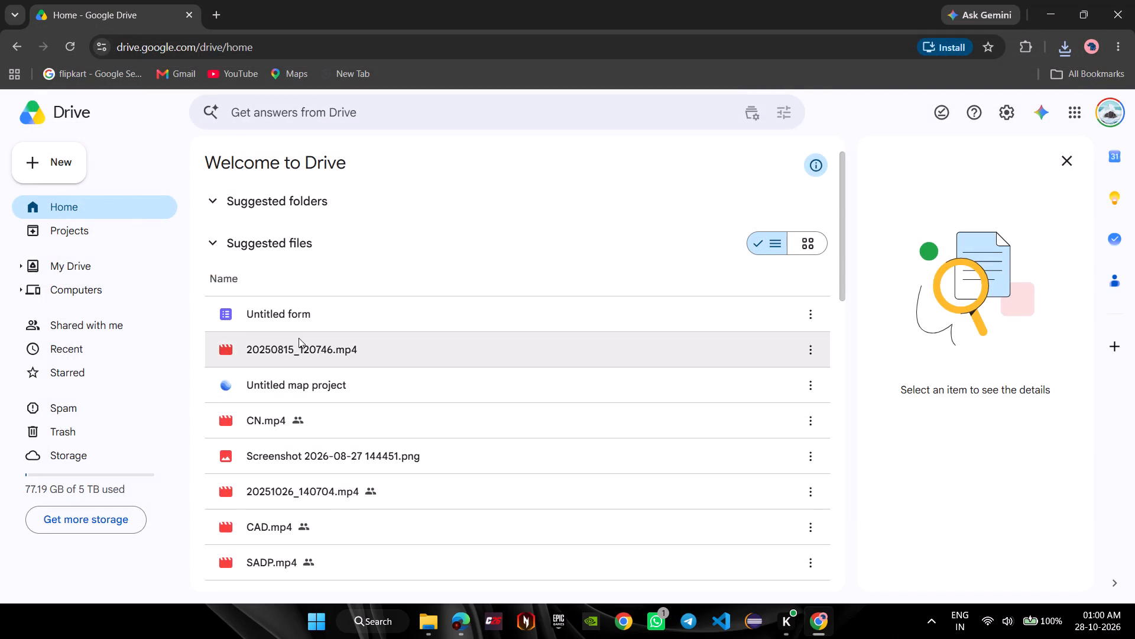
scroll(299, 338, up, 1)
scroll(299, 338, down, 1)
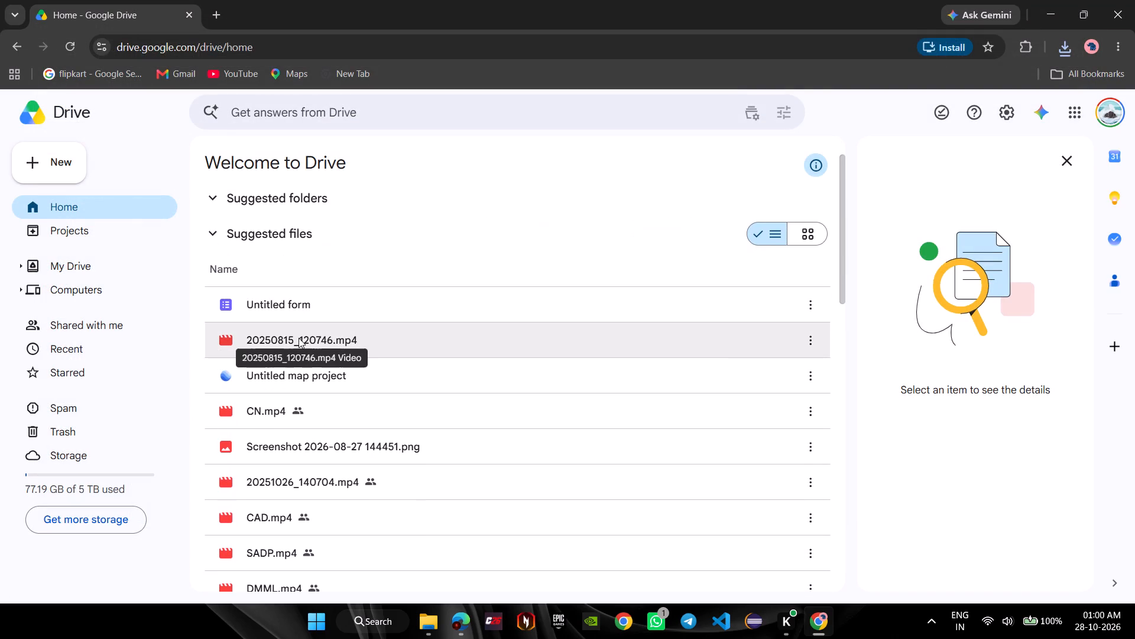
Start a file upload to Drive and browse to Documents > AAT > Sem V TT > AAT II DOC > AAT PREPESENTATION.
click(70, 176)
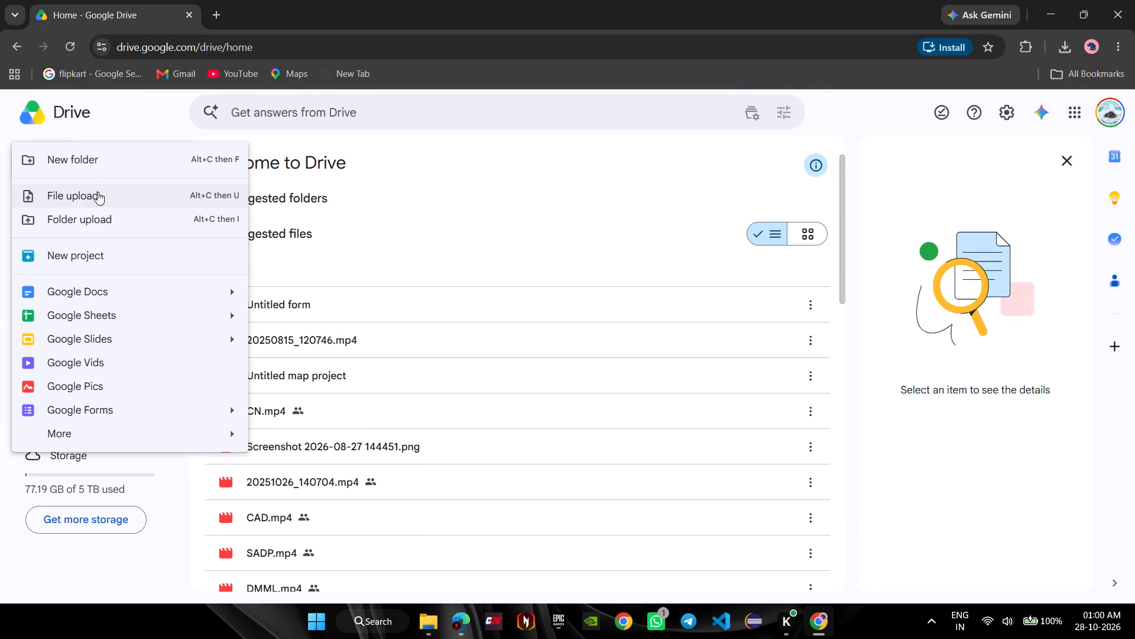
click(102, 191)
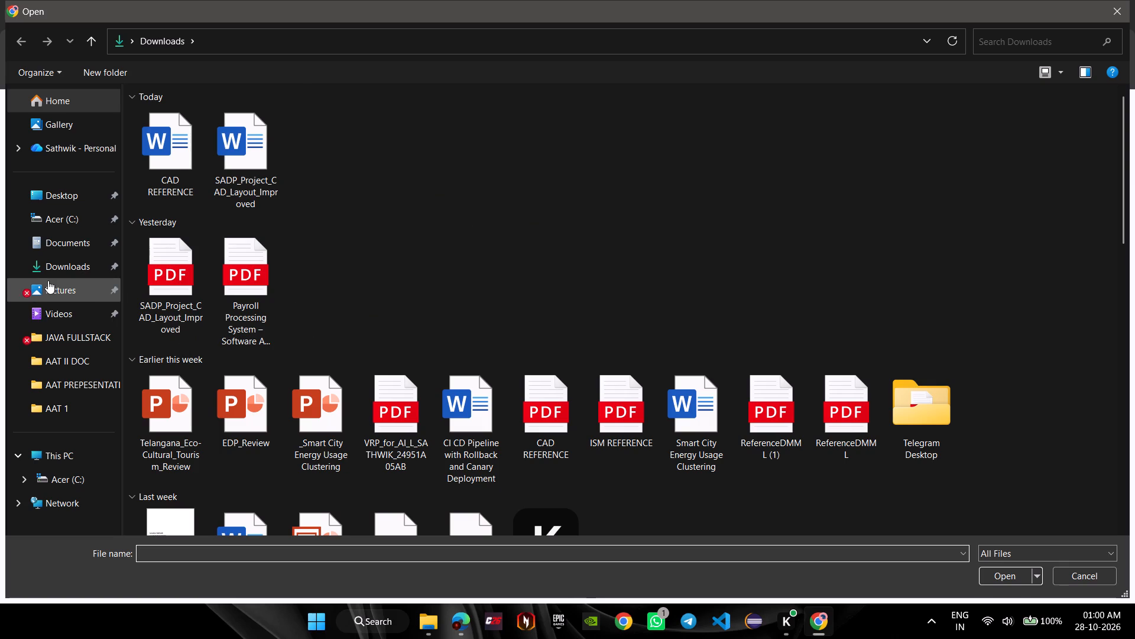
click(102, 237)
key(l)
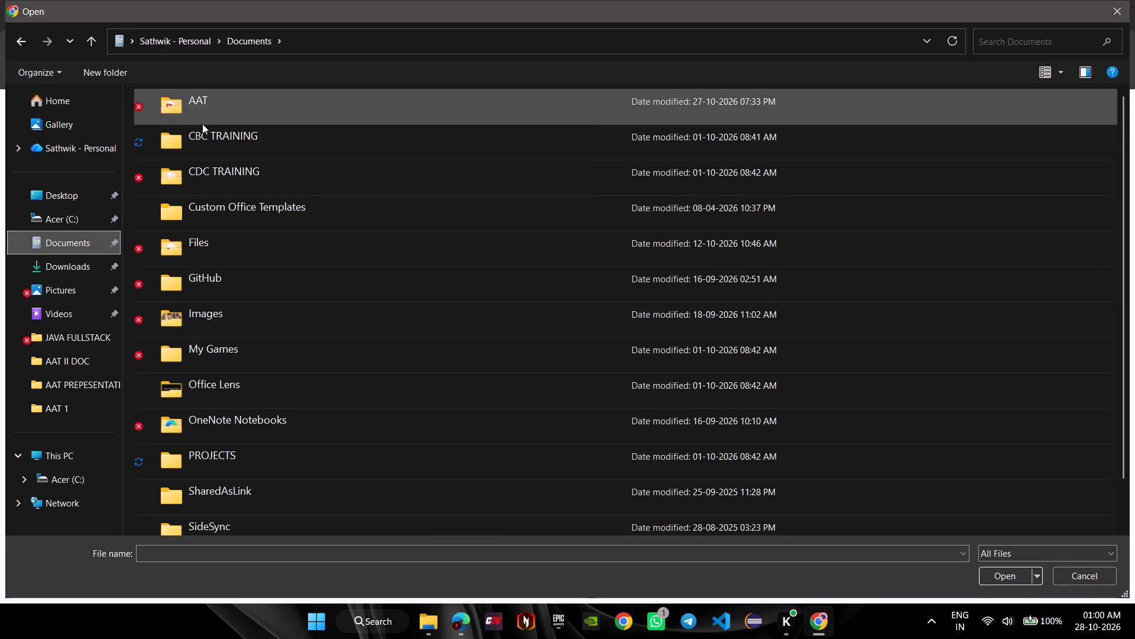
double_click(212, 106)
double_click(238, 127)
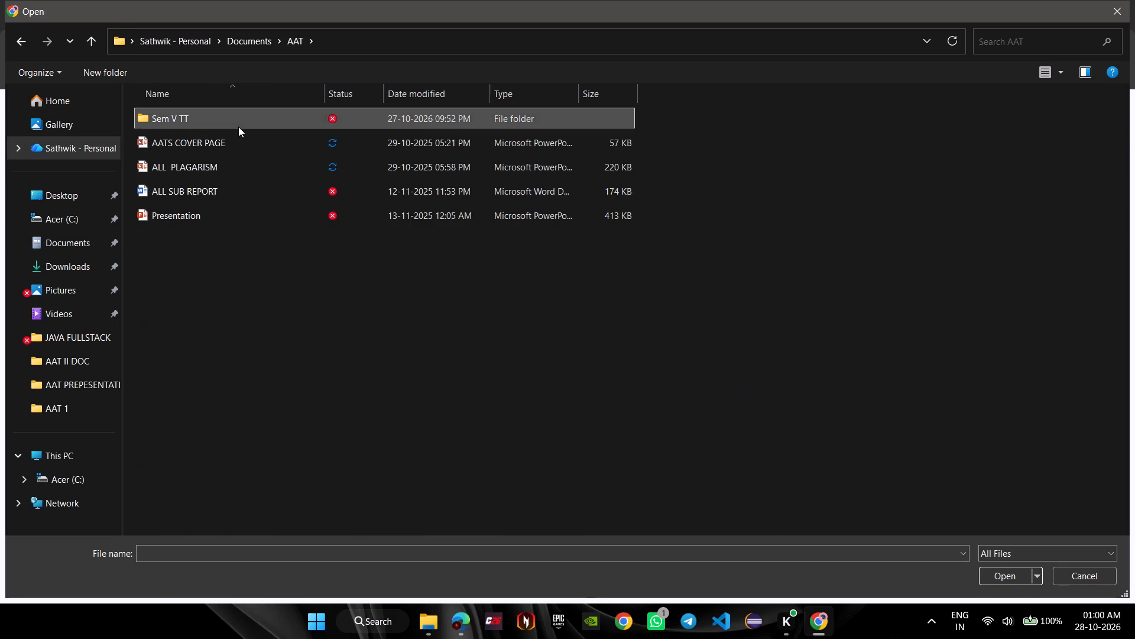
double_click(192, 144)
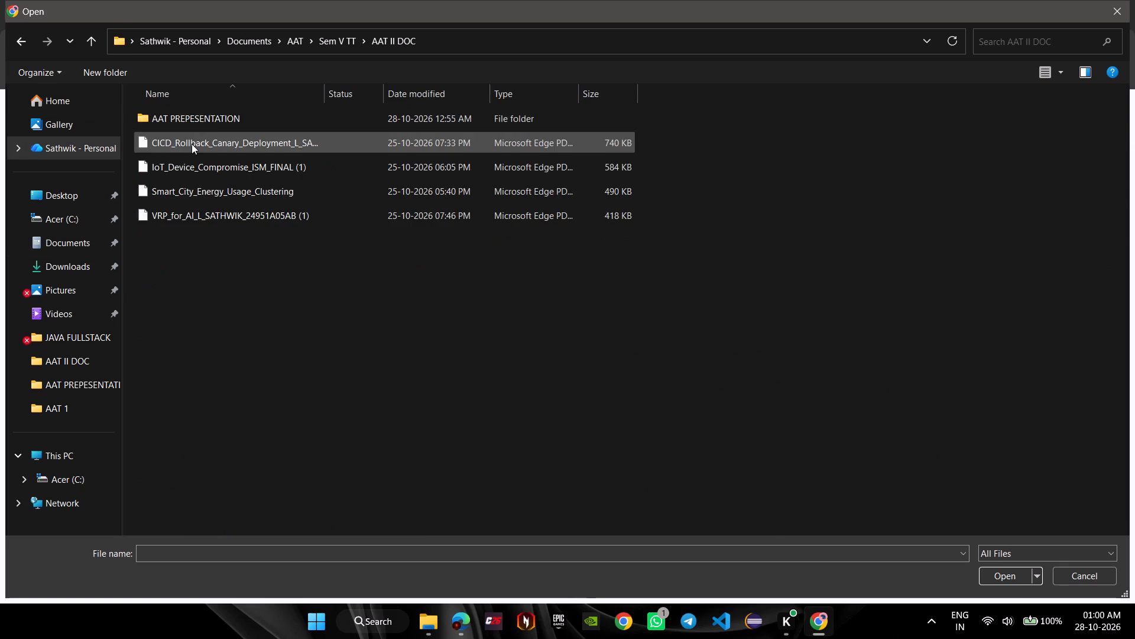
double_click(213, 121)
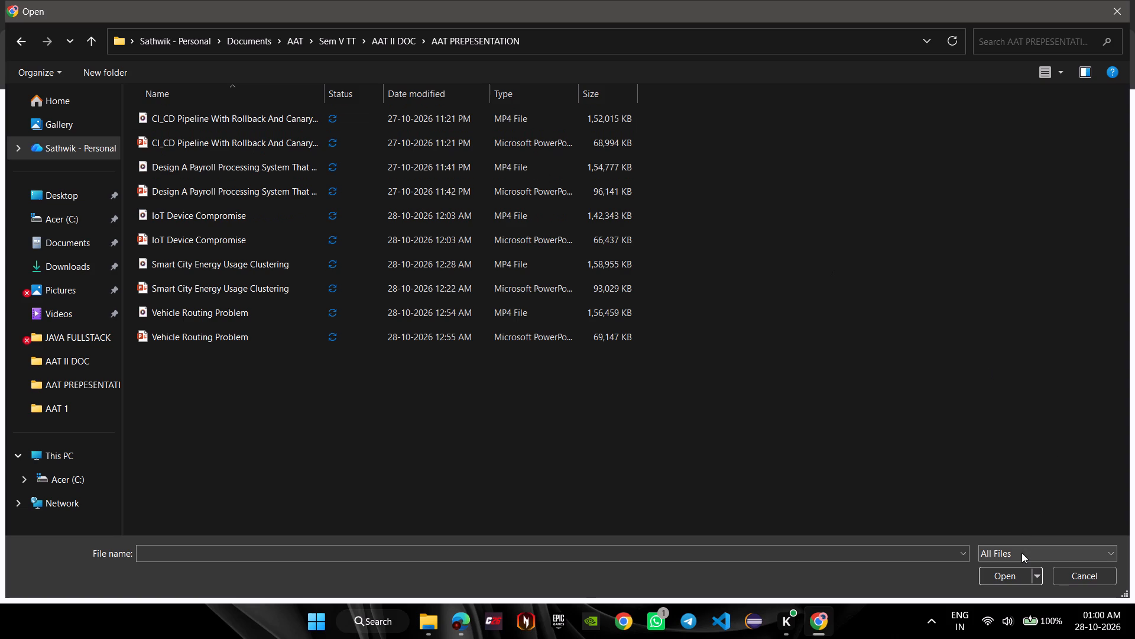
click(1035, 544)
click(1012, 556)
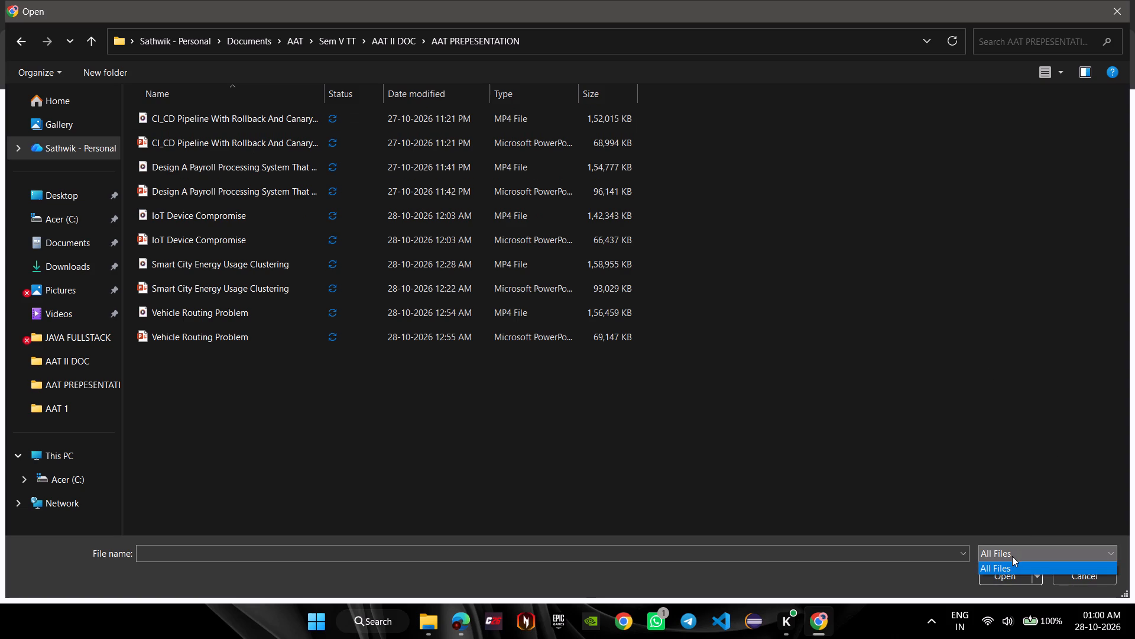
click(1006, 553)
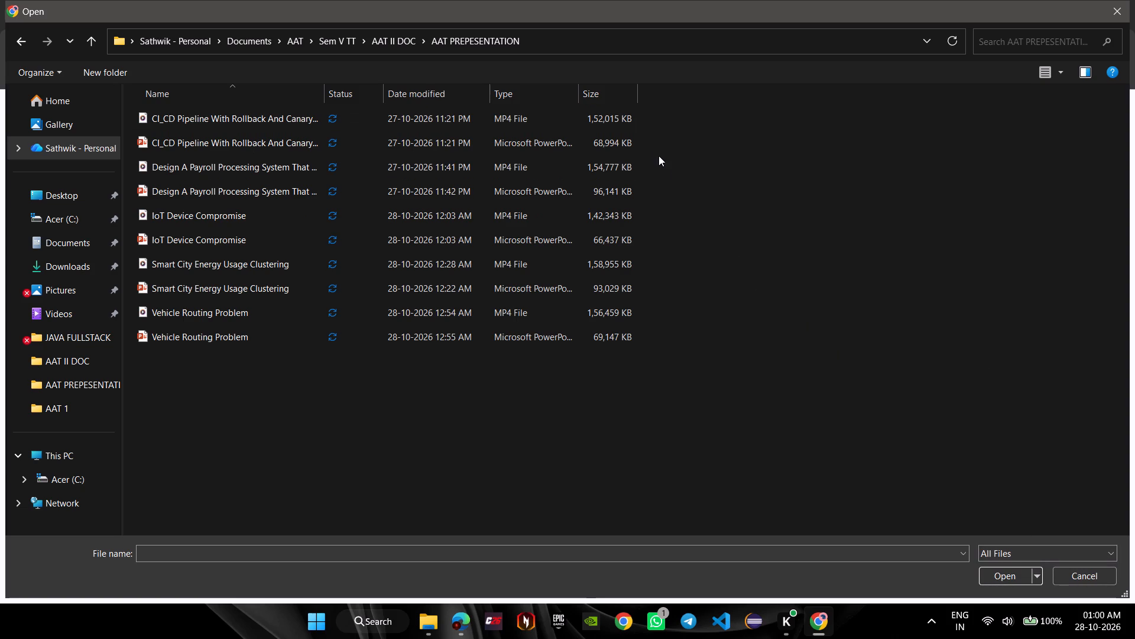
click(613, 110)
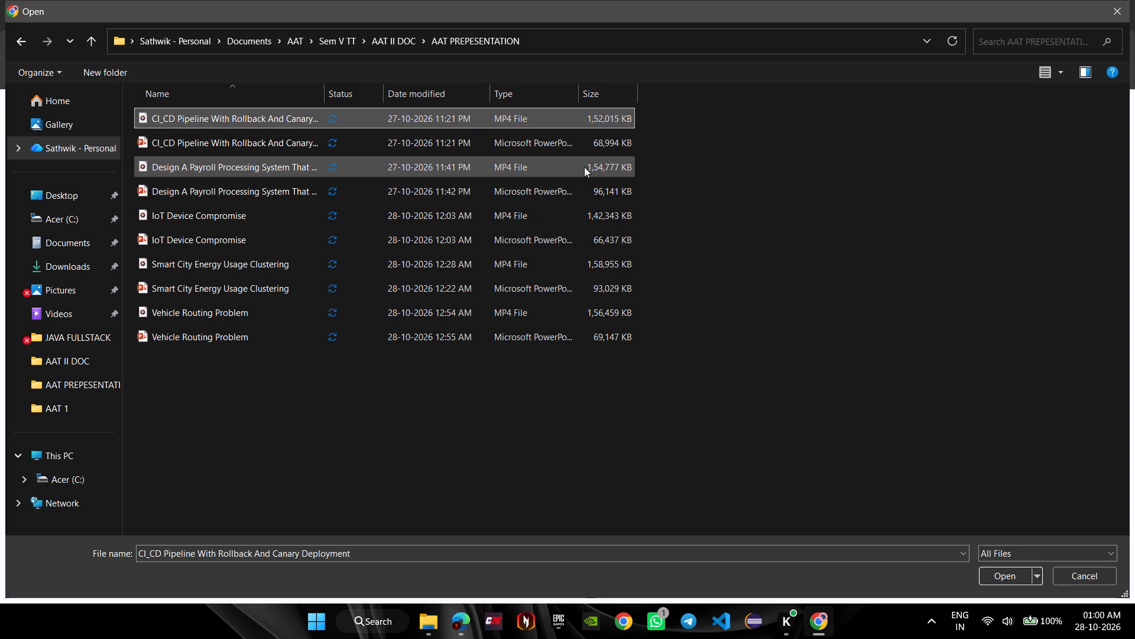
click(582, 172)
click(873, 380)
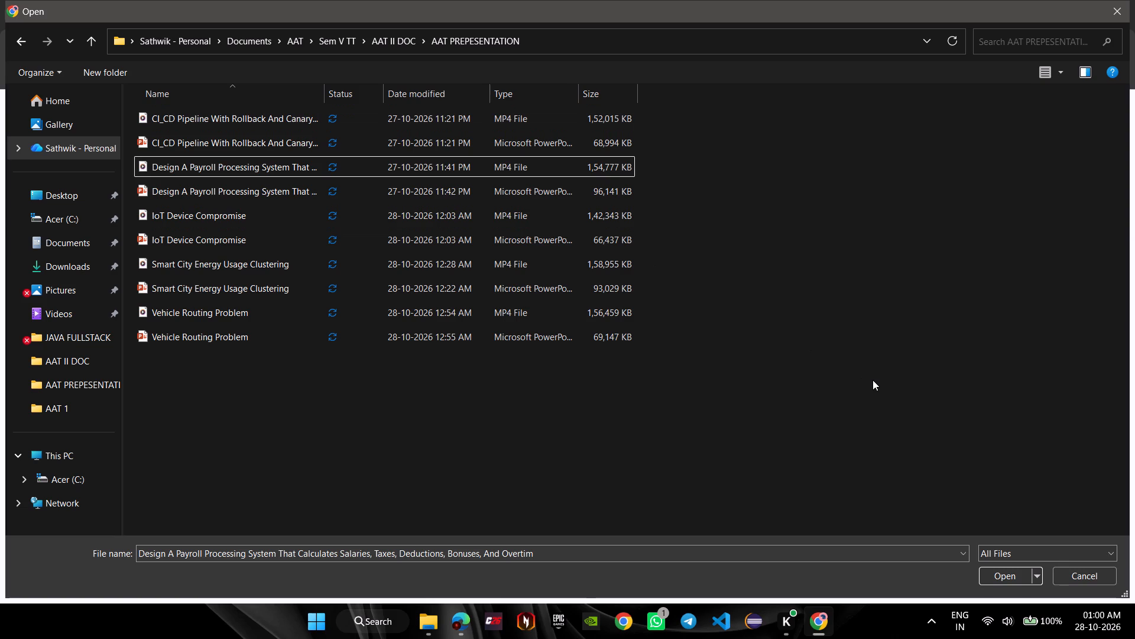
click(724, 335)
Upload the five MP4 presentations together: CI_CD Pipeline, Payroll Processing System, IoT Device Compromise, Smart City Energy Usage Clustering and Vehicle Routing Problem.
ctrl+click(240, 306)
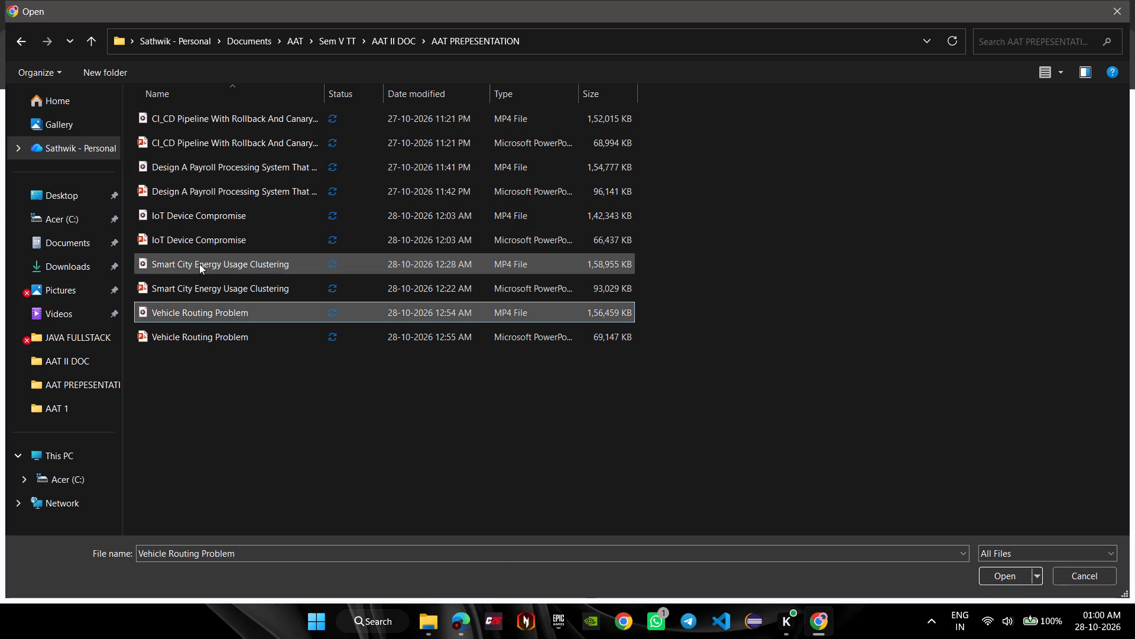
ctrl+click(199, 264)
ctrl+click(181, 209)
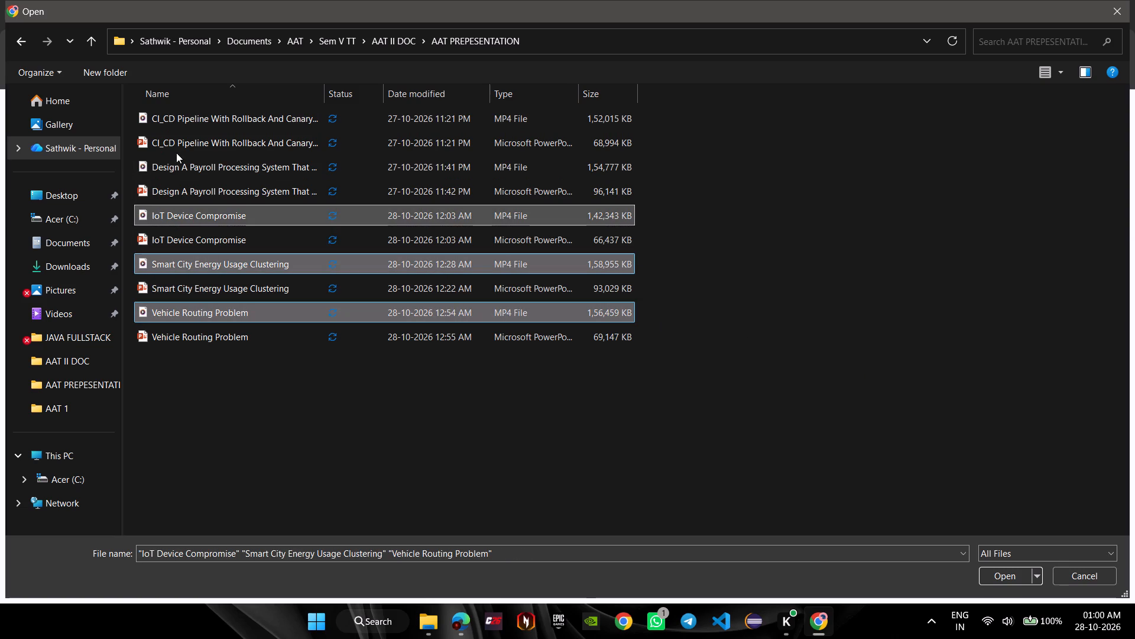
ctrl+click(176, 153)
ctrl+click(168, 169)
ctrl+click(193, 127)
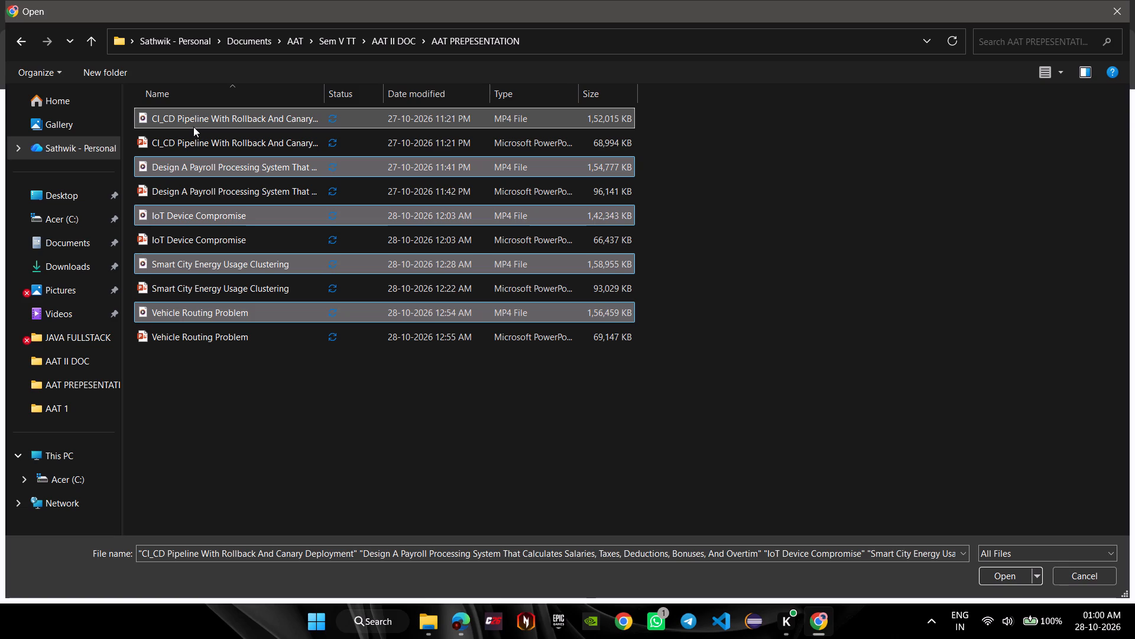
key(Return)
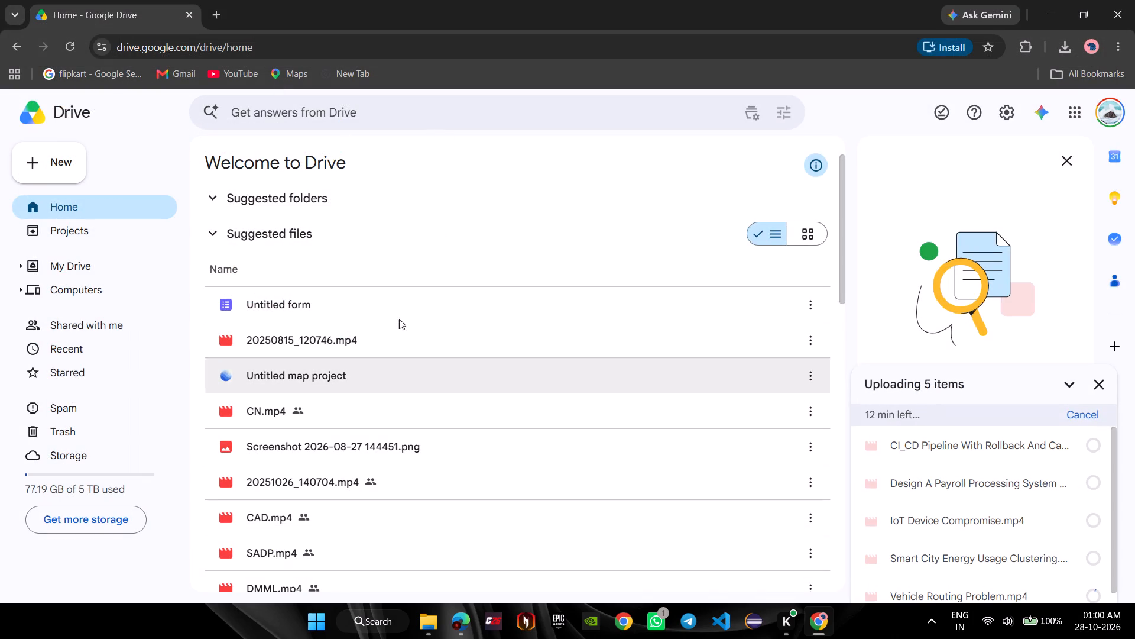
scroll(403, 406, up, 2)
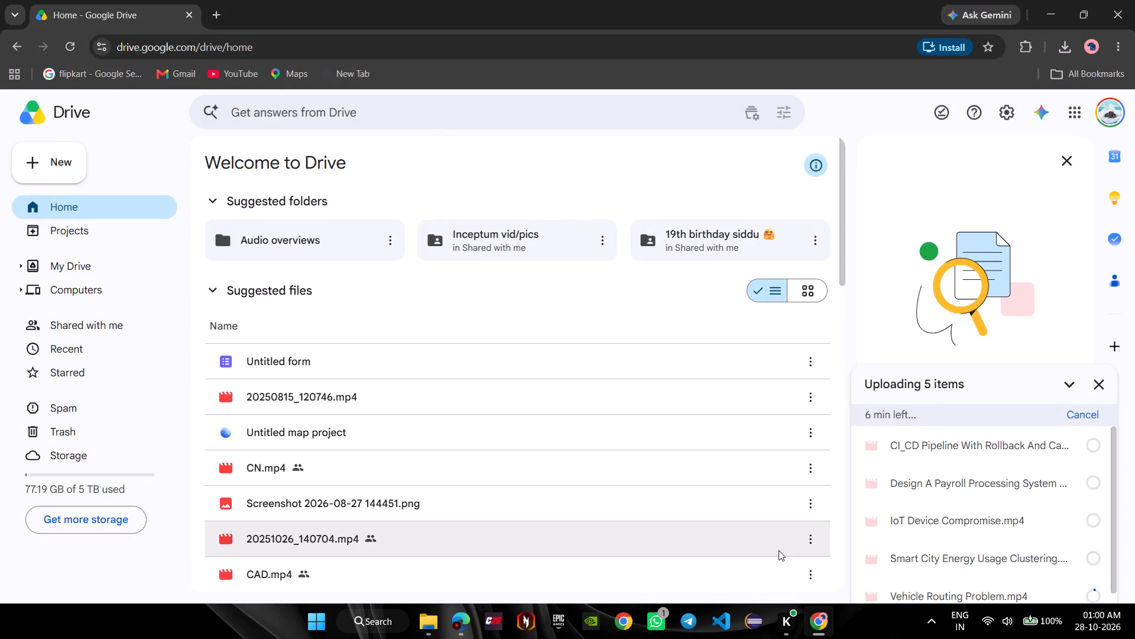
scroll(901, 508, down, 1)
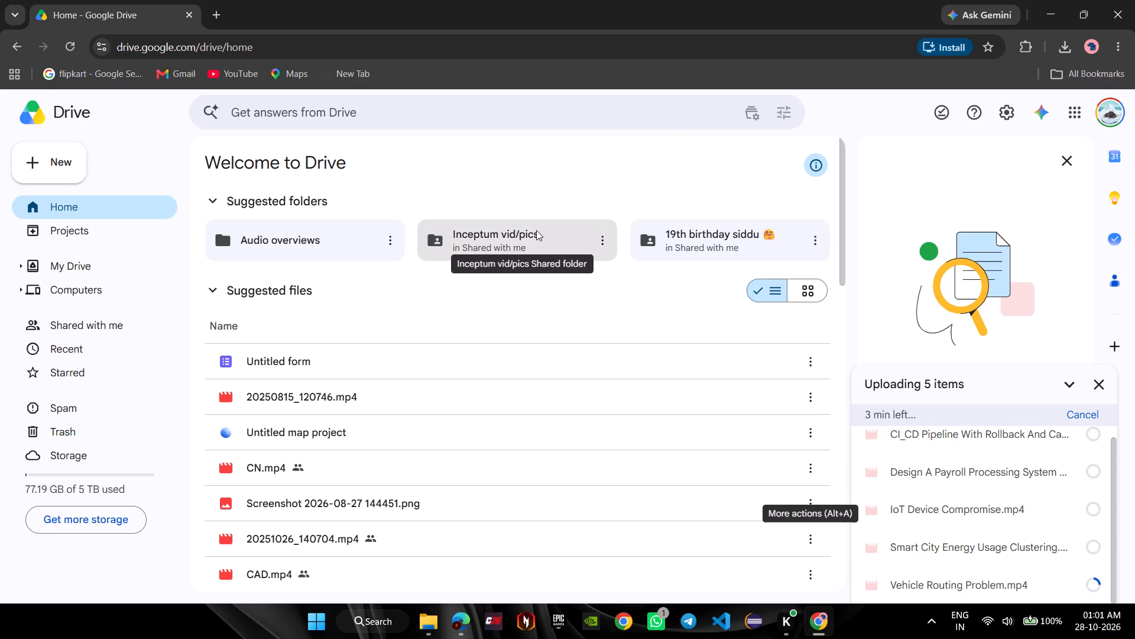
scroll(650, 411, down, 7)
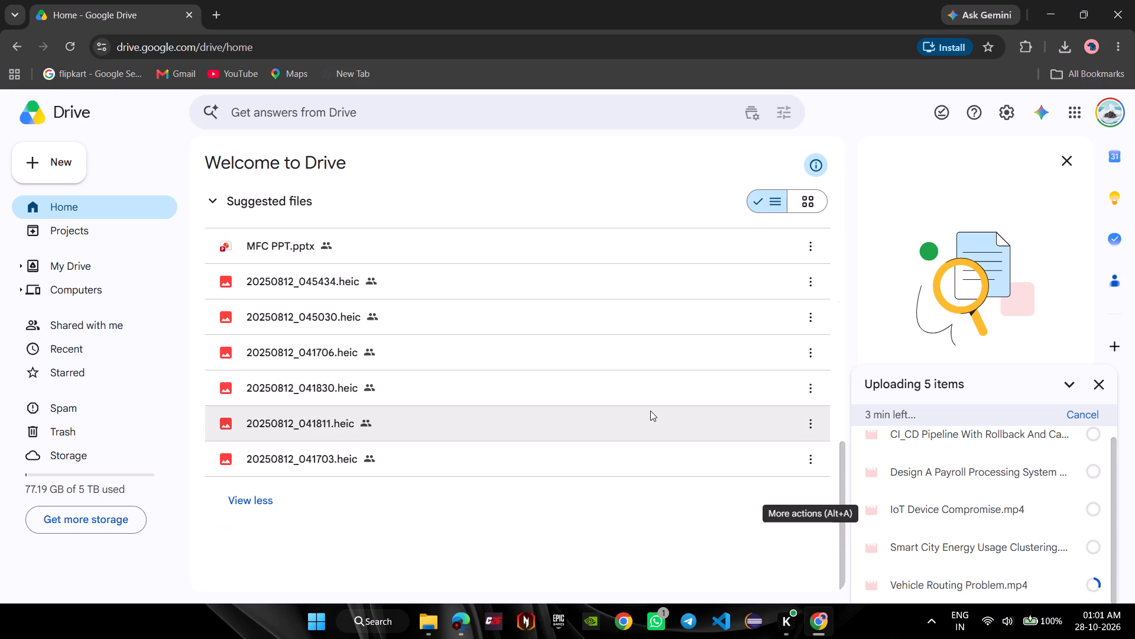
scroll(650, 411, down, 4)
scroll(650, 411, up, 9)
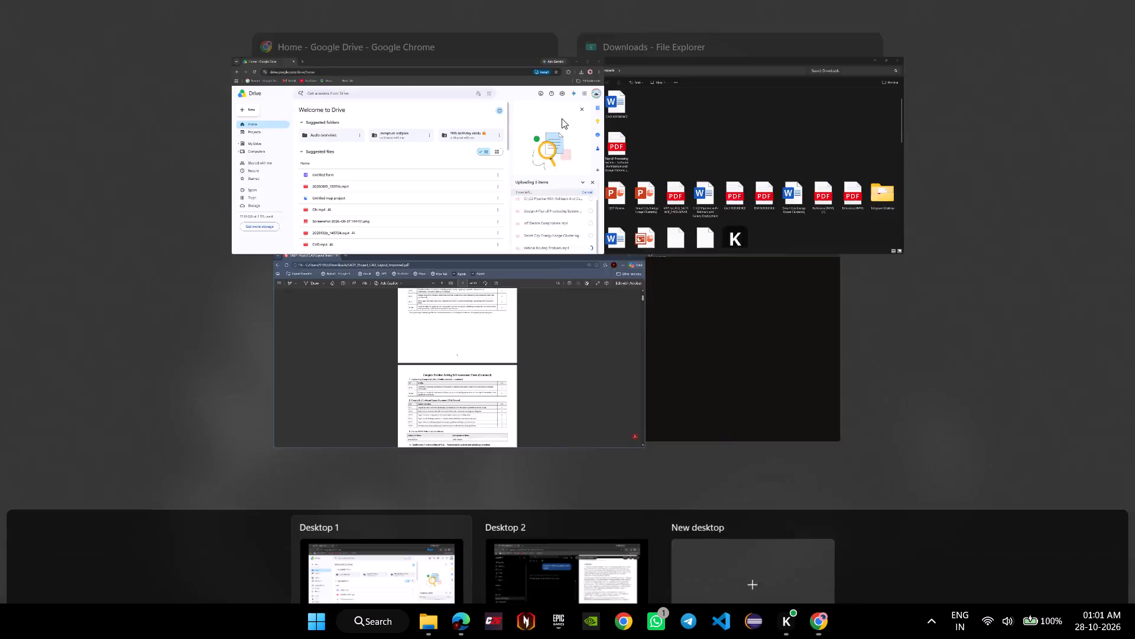
Close the SADP_Project_CAD_Layout_Improved PDF and stay on the Drive page so the video uploads keep running.
click(523, 307)
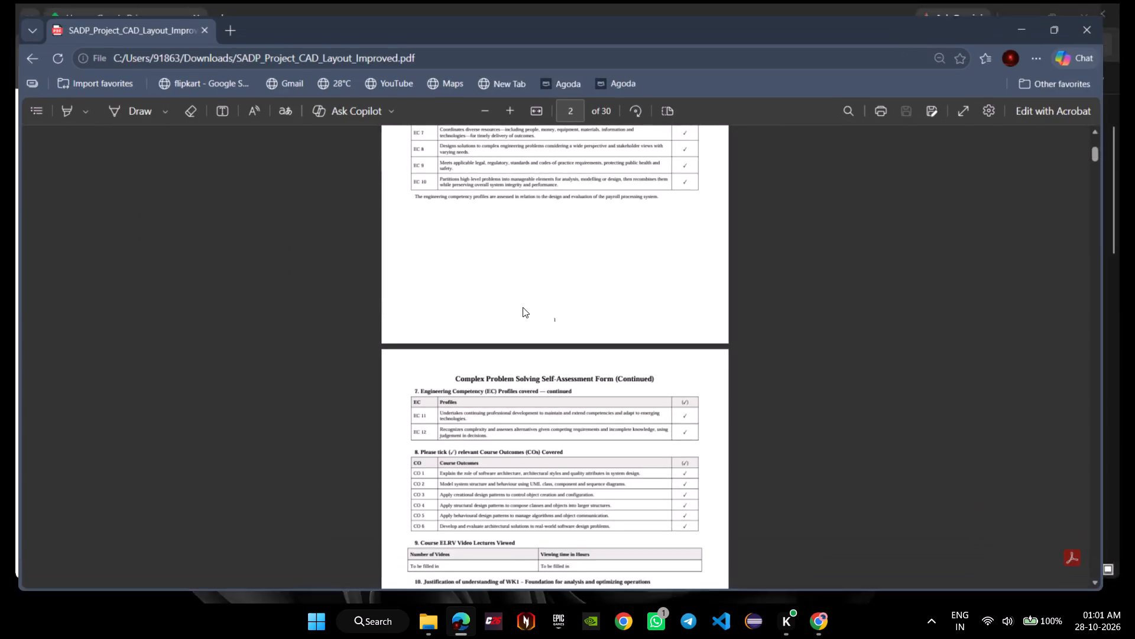
double_click(1134, 0)
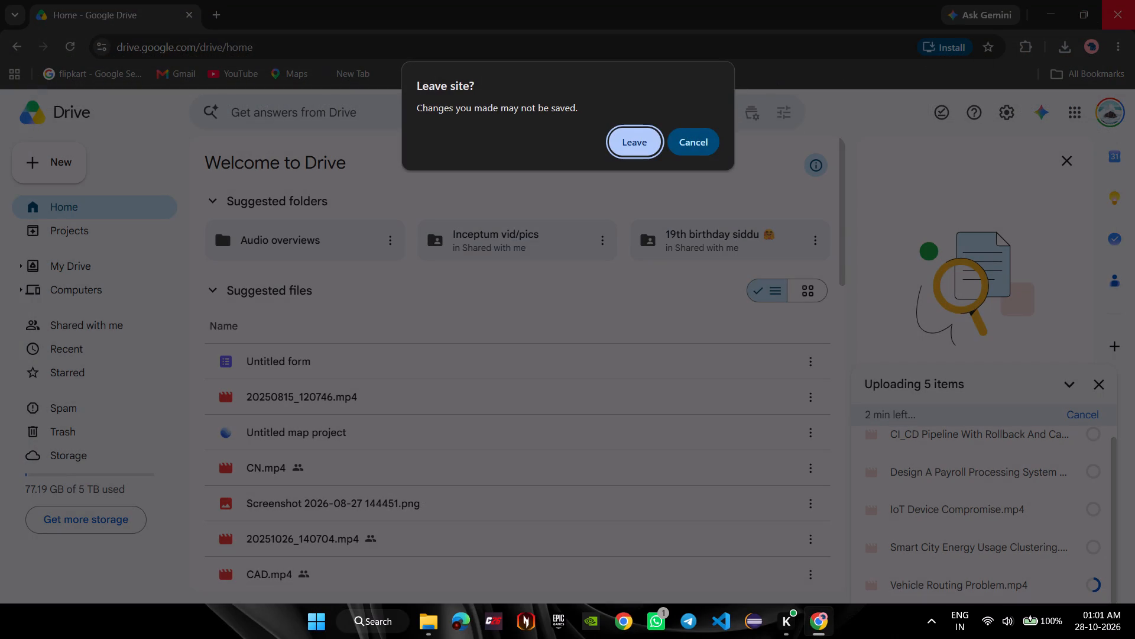
click(699, 139)
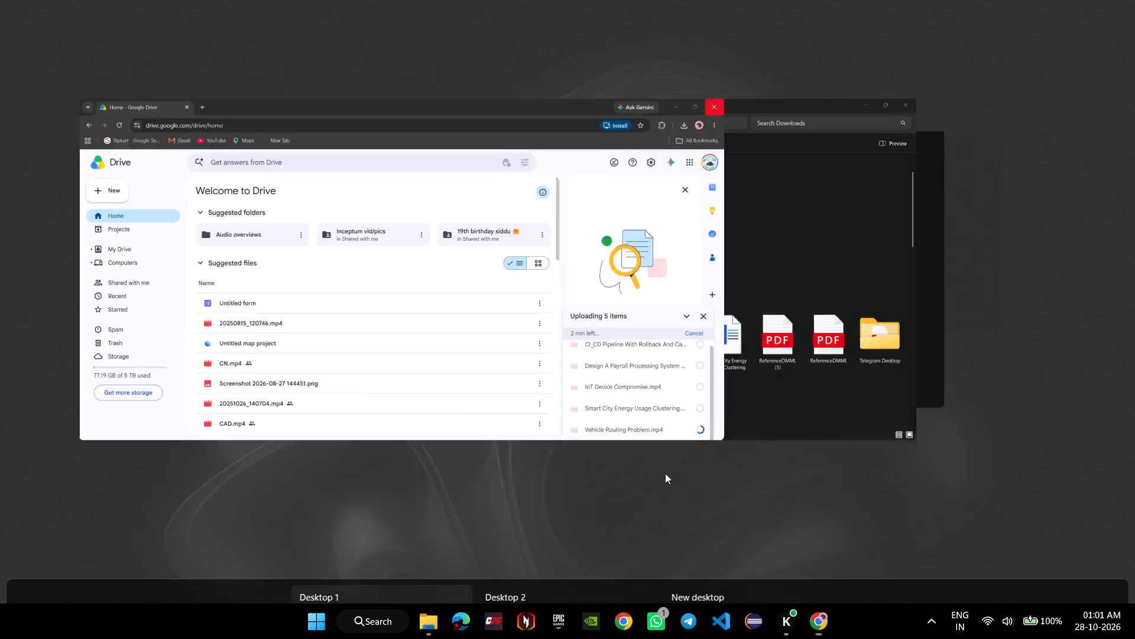
Open the CAD REFERENCE and SADP_Project_CAD_Layout_Improved Word documents from Downloads and arrange them side by side.
click(437, 621)
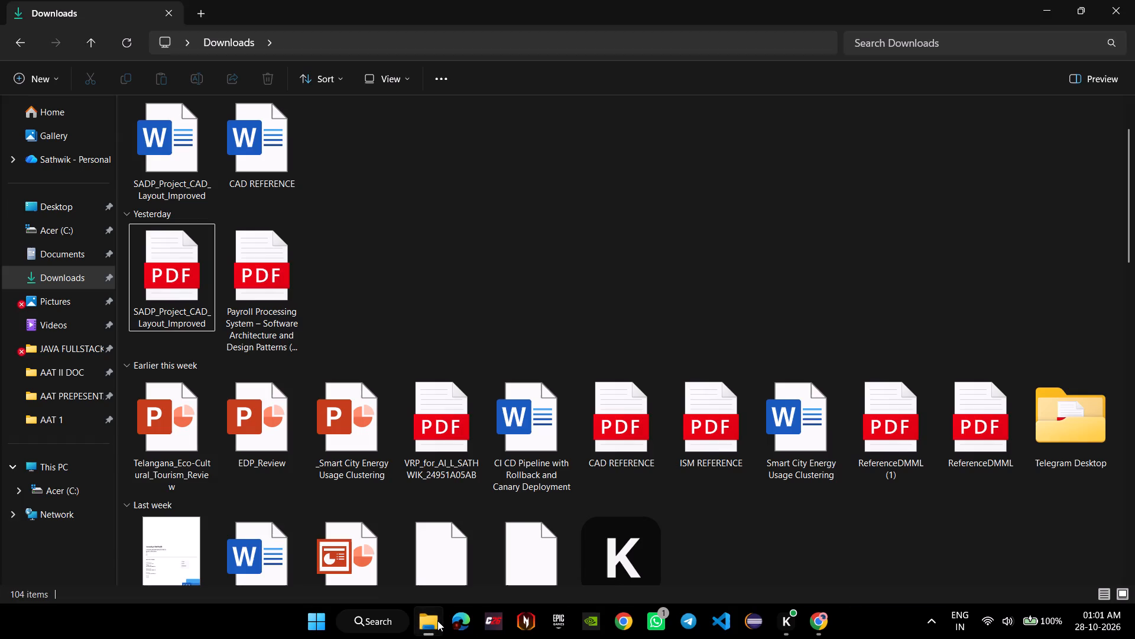
double_click(291, 173)
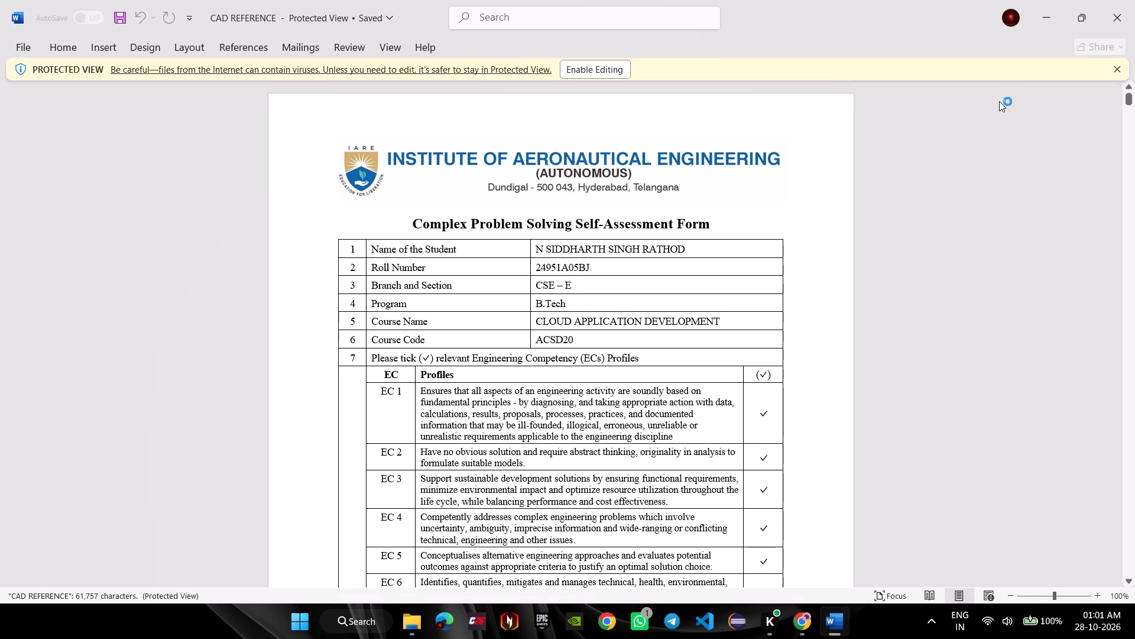
click(696, 182)
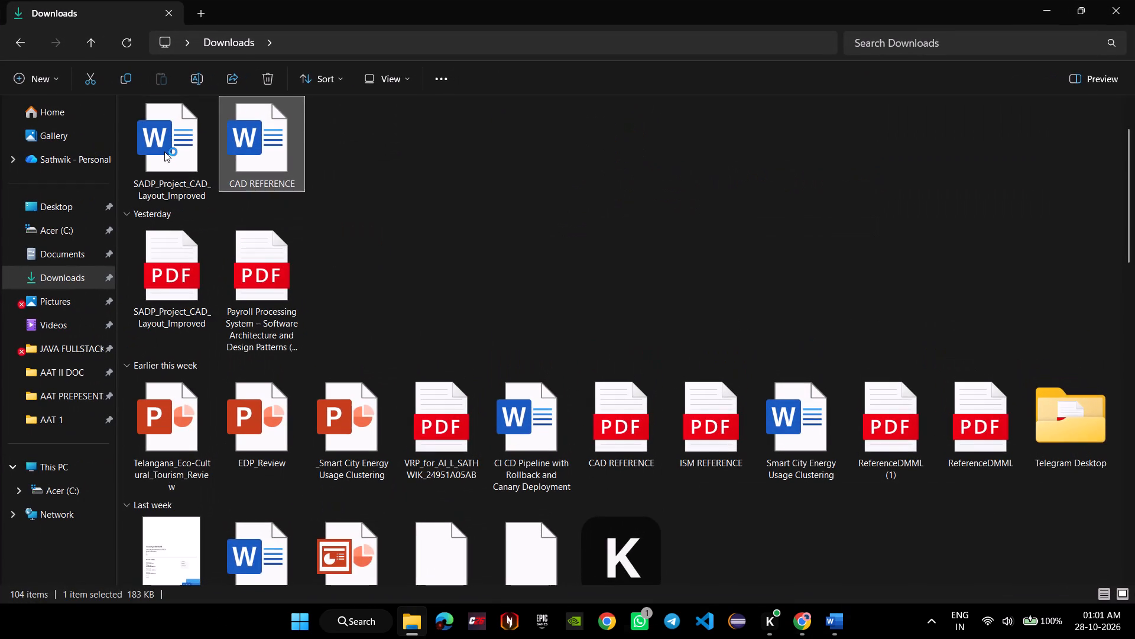
double_click(164, 151)
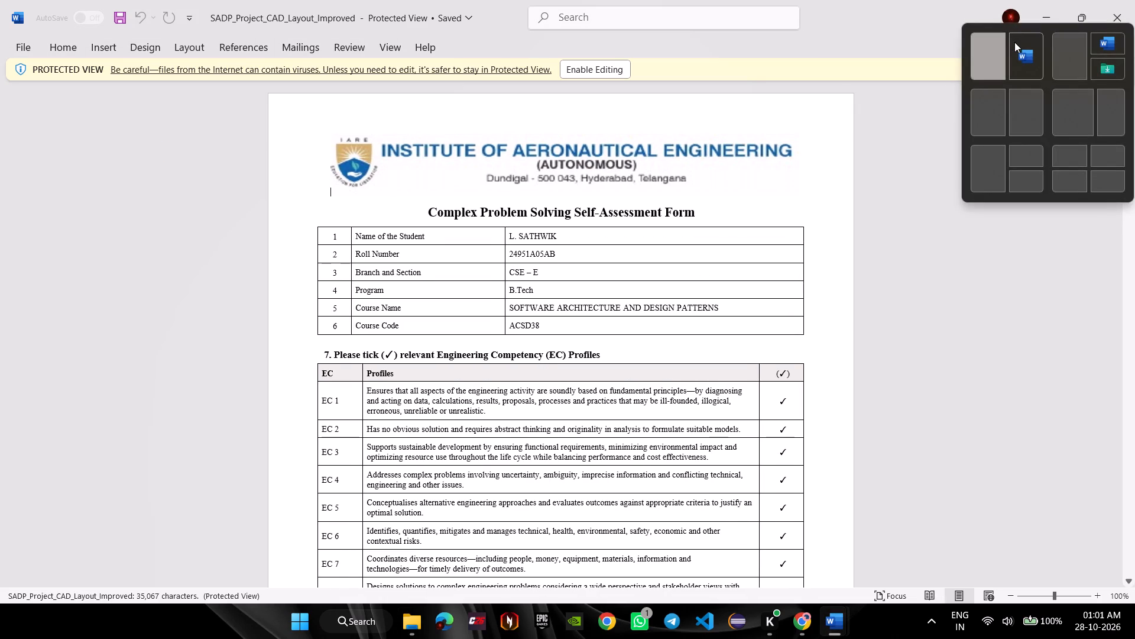
click(1014, 42)
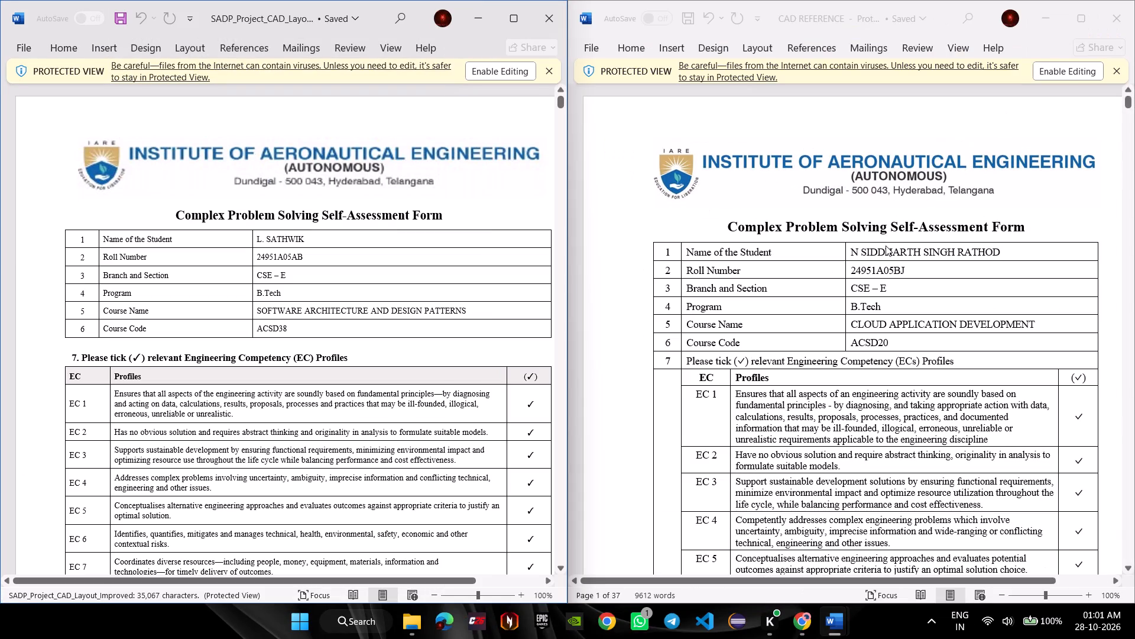
Enable editing in both Word documents and place them side by side again.
click(886, 246)
click(1052, 68)
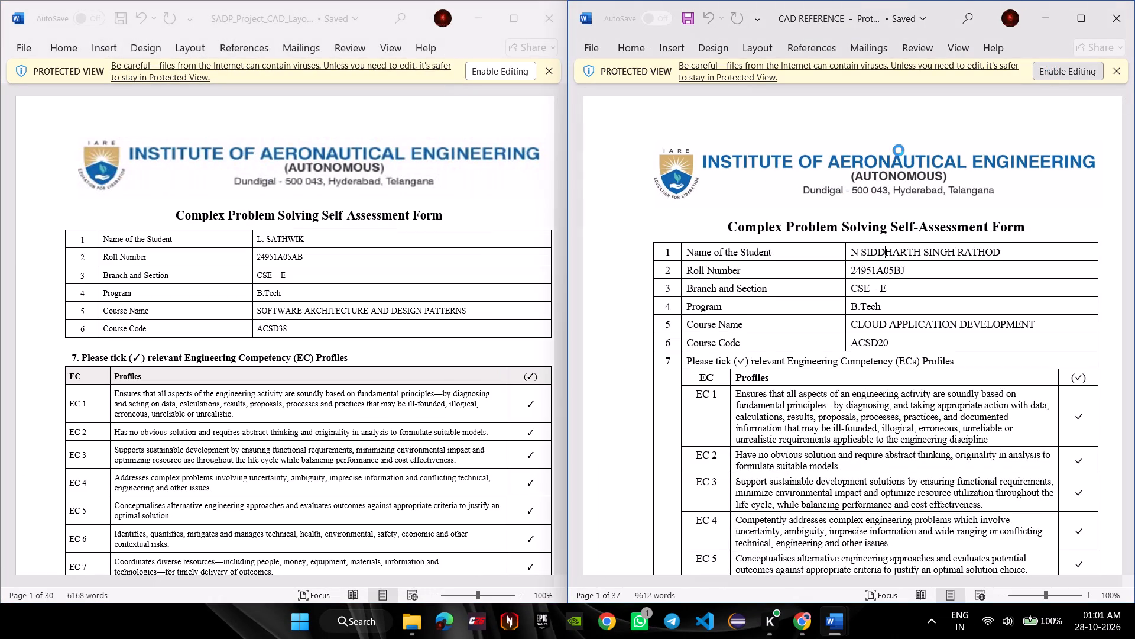
click(501, 75)
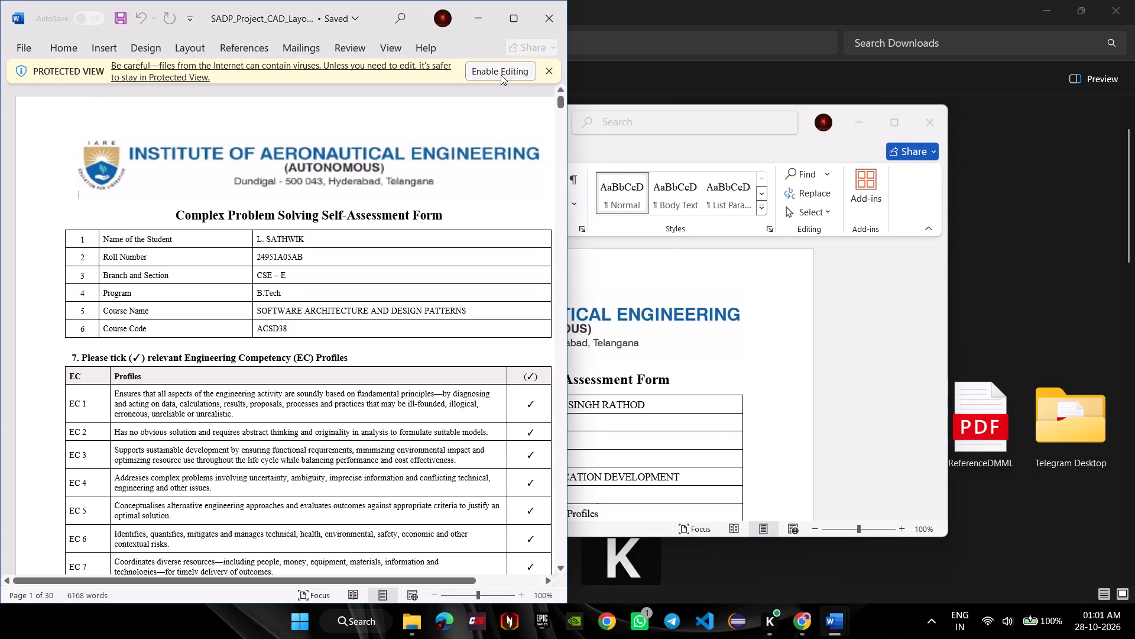
click(501, 75)
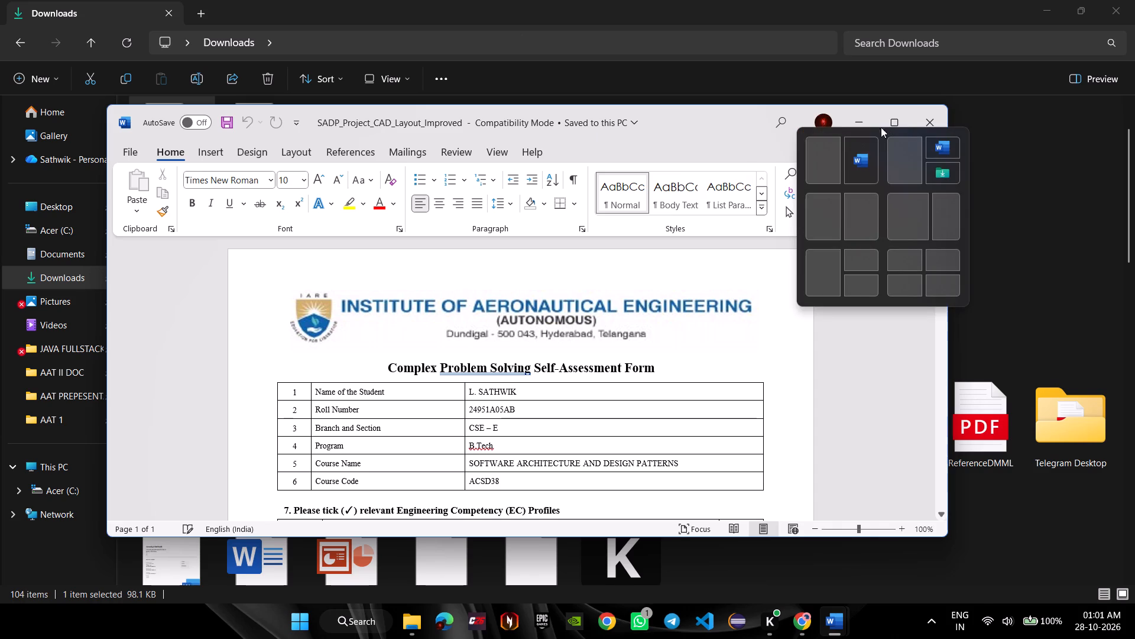
click(841, 165)
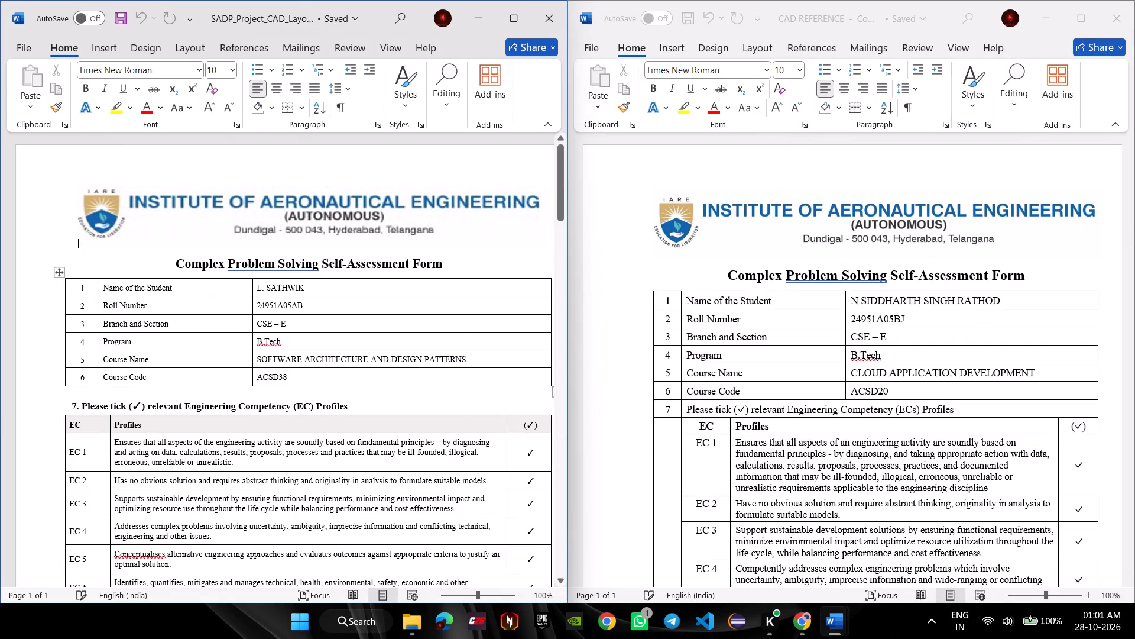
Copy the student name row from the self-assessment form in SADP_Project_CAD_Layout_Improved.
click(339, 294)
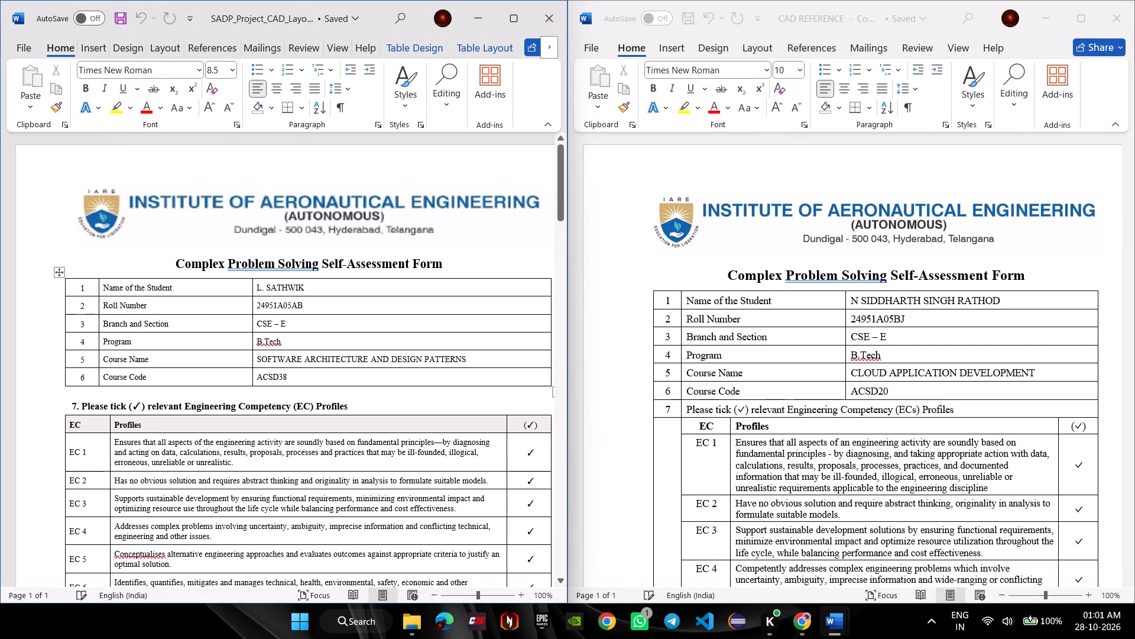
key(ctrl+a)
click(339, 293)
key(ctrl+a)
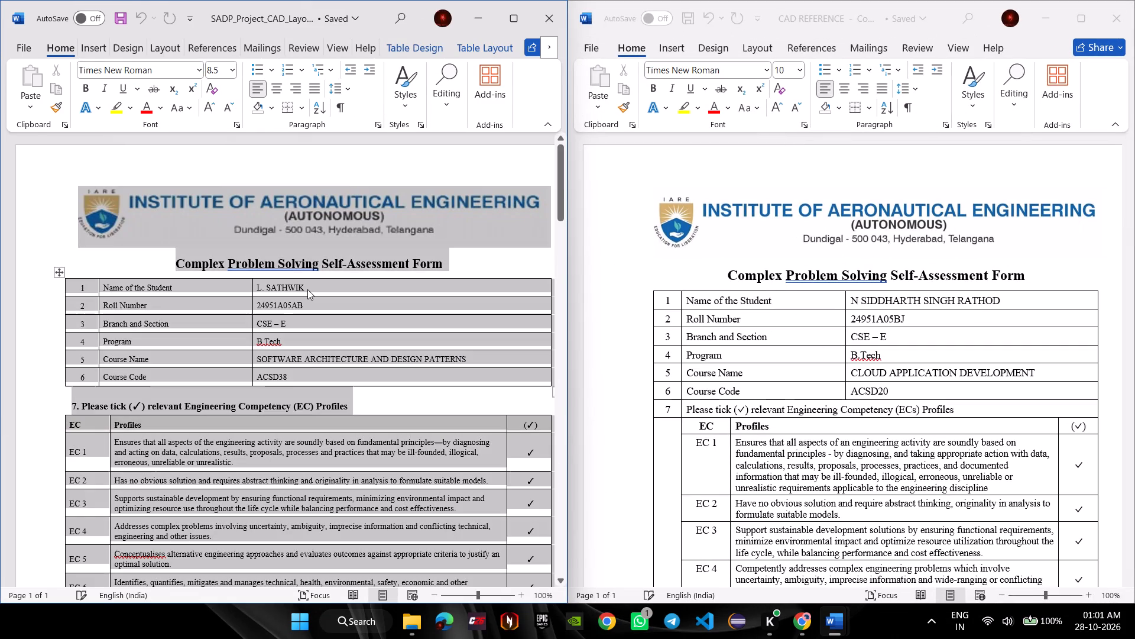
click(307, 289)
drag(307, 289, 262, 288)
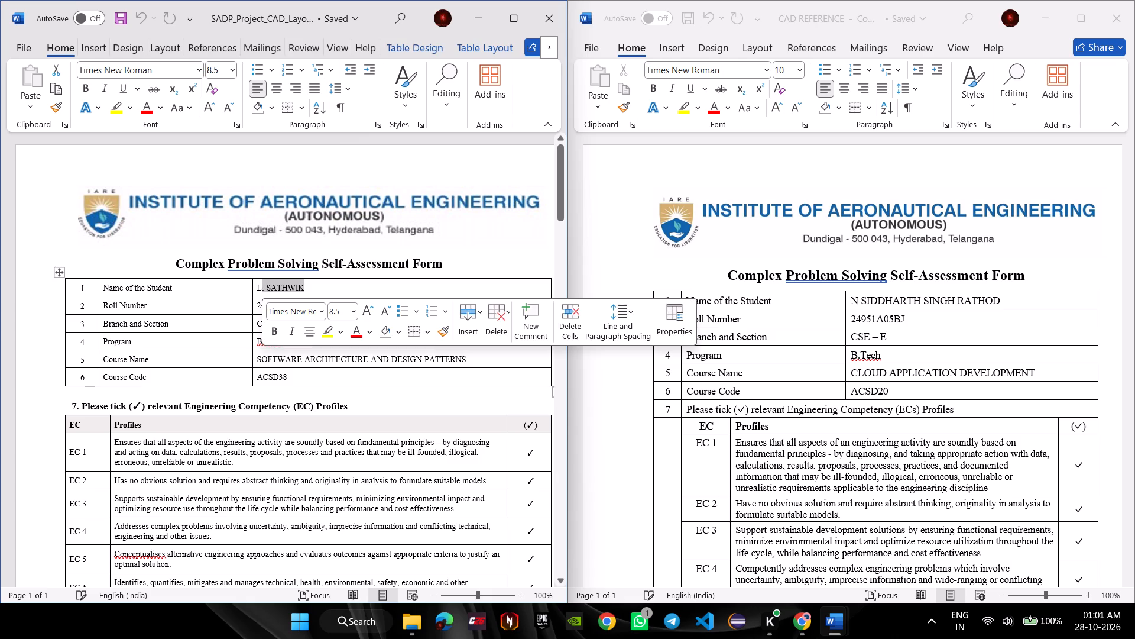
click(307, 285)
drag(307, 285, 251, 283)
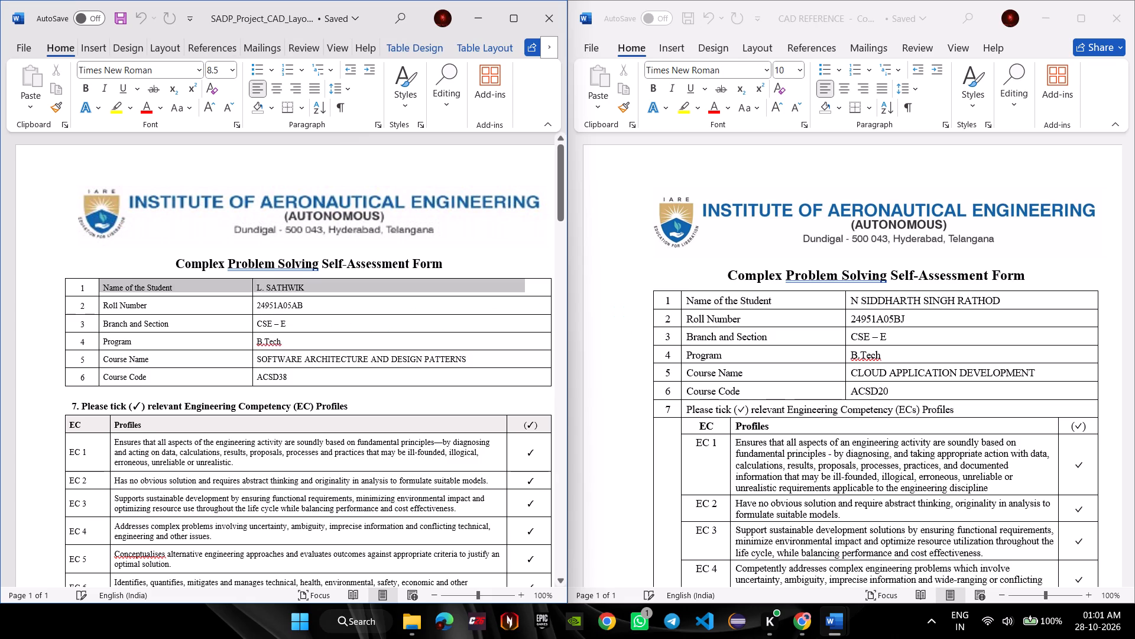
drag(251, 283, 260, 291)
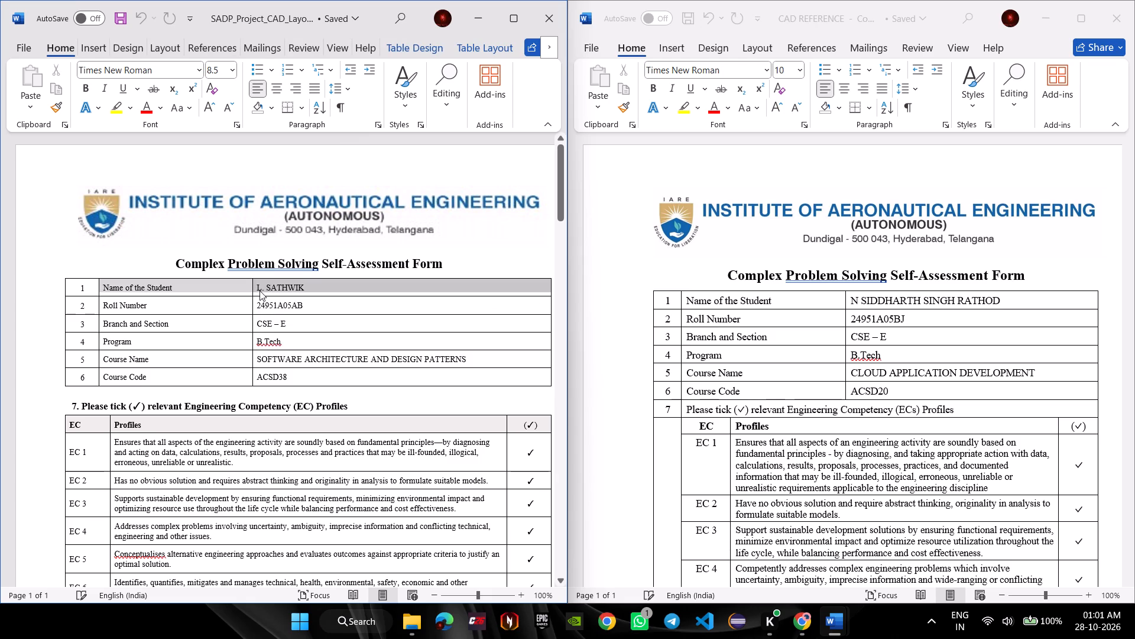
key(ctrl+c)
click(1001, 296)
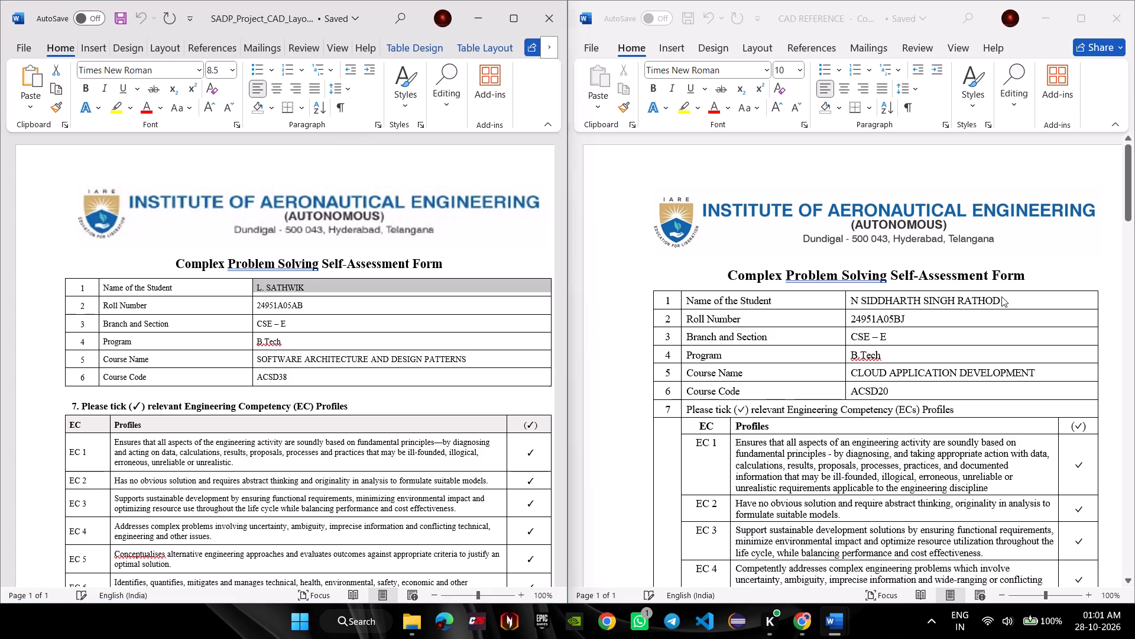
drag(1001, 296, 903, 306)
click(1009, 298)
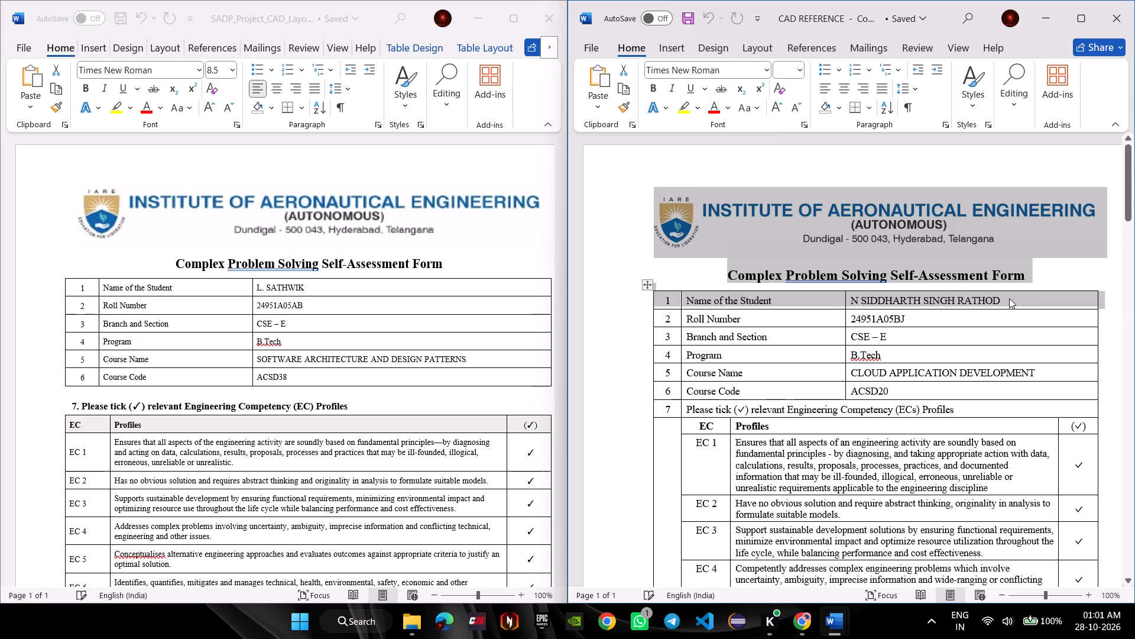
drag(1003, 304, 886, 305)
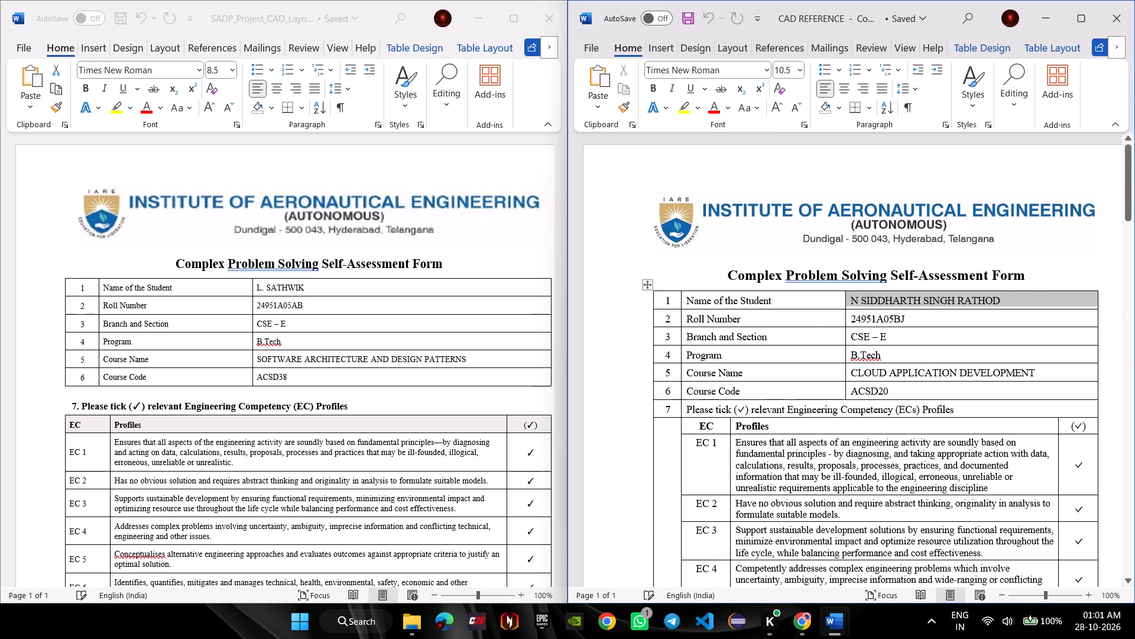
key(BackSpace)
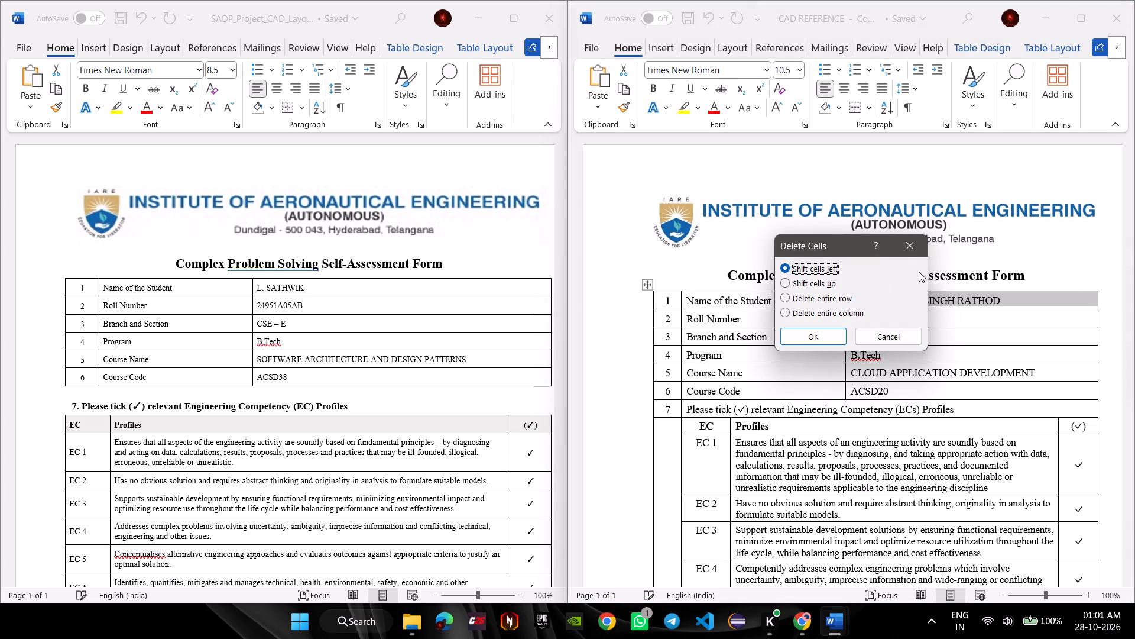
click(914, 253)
Replace the student name in the CAD REFERENCE self-assessment table with the name shown in the SADP document.
click(1018, 298)
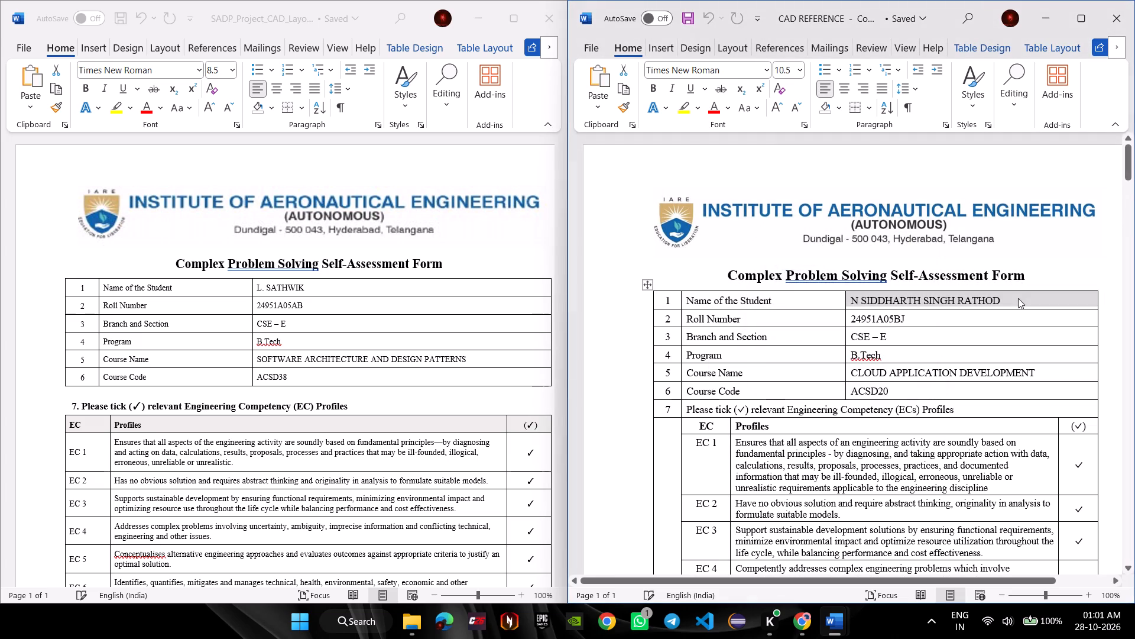
click(1018, 298)
key(BackSpace)
key(BackSpace)
key(BackSpace)
key(BackSpace)
key(BackSpace)
key(BackSpace)
key(BackSpace)
key(BackSpace)
key(BackSpace)
key(BackSpace)
key(BackSpace)
key(BackSpace)
key(BackSpace)
key(BackSpace)
key(BackSpace)
key(BackSpace)
key(BackSpace)
key(BackSpace)
key(BackSpace)
key(BackSpace)
key(BackSpace)
key(BackSpace)
key(BackSpace)
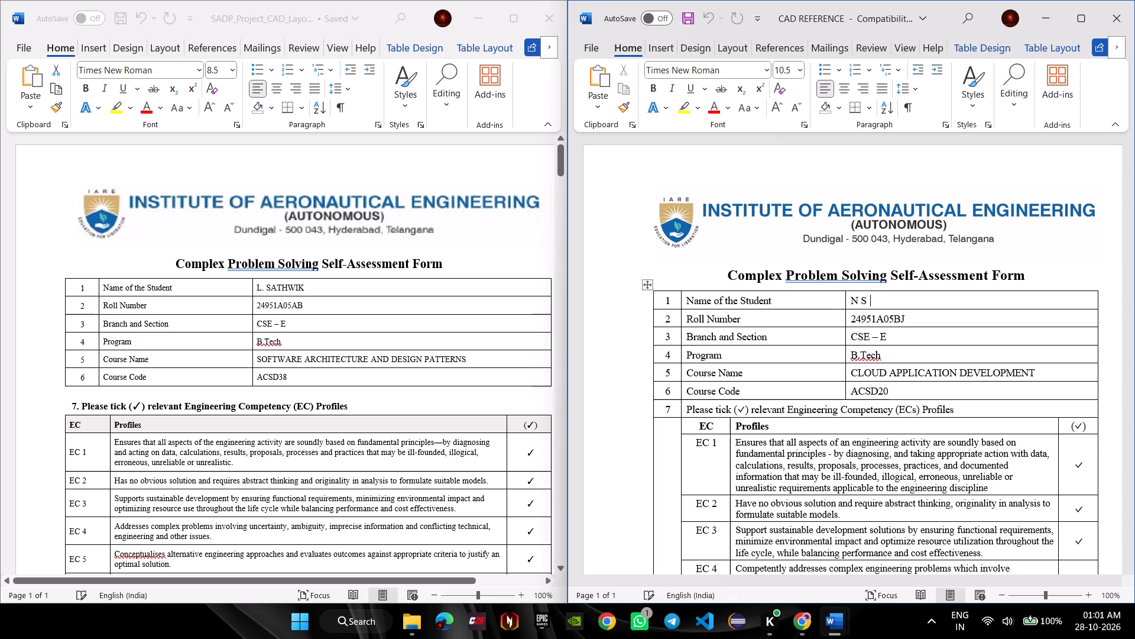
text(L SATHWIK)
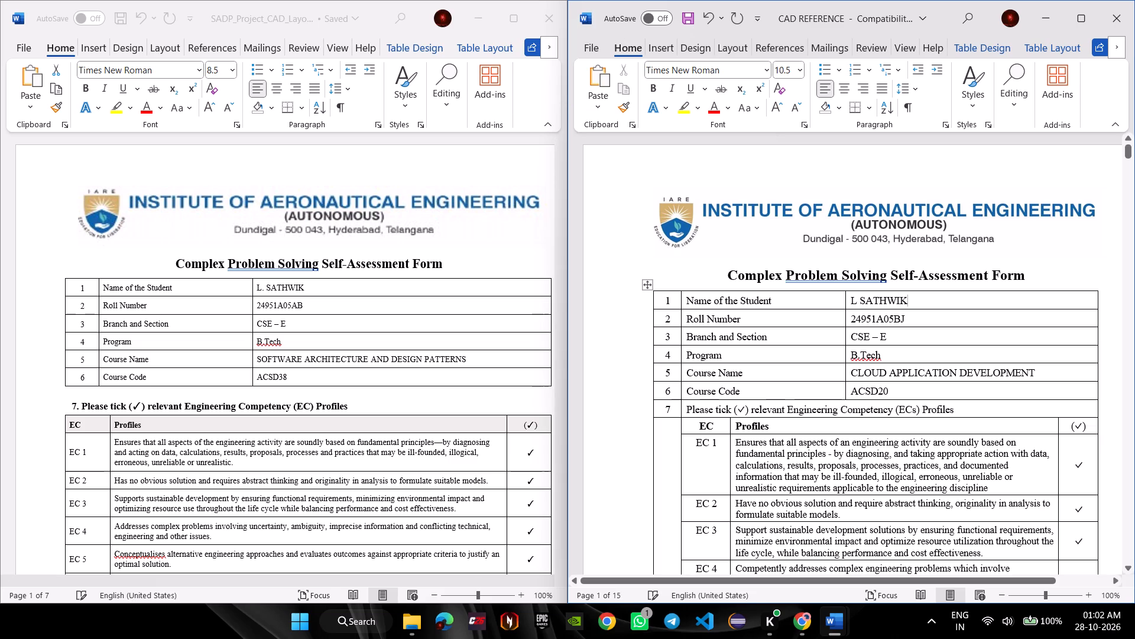
Change the roll number in the CAD REFERENCE table to match the one in the SADP document.
click(905, 319)
key(BackSpace)
key(BackSpace)
key(b)
key(BackSpace)
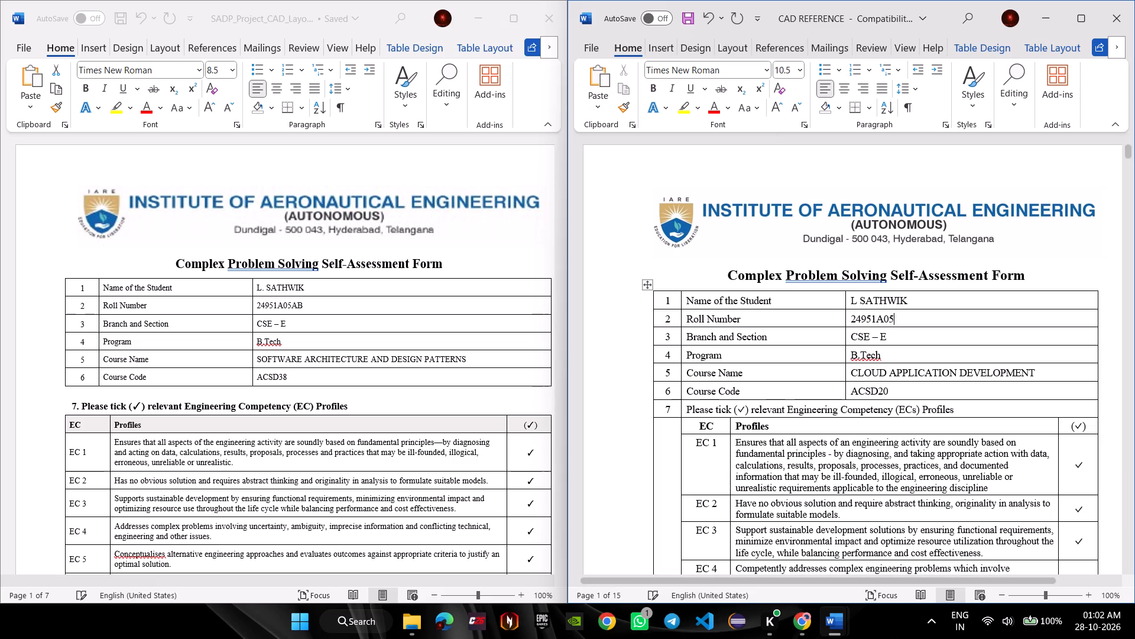
text(AB)
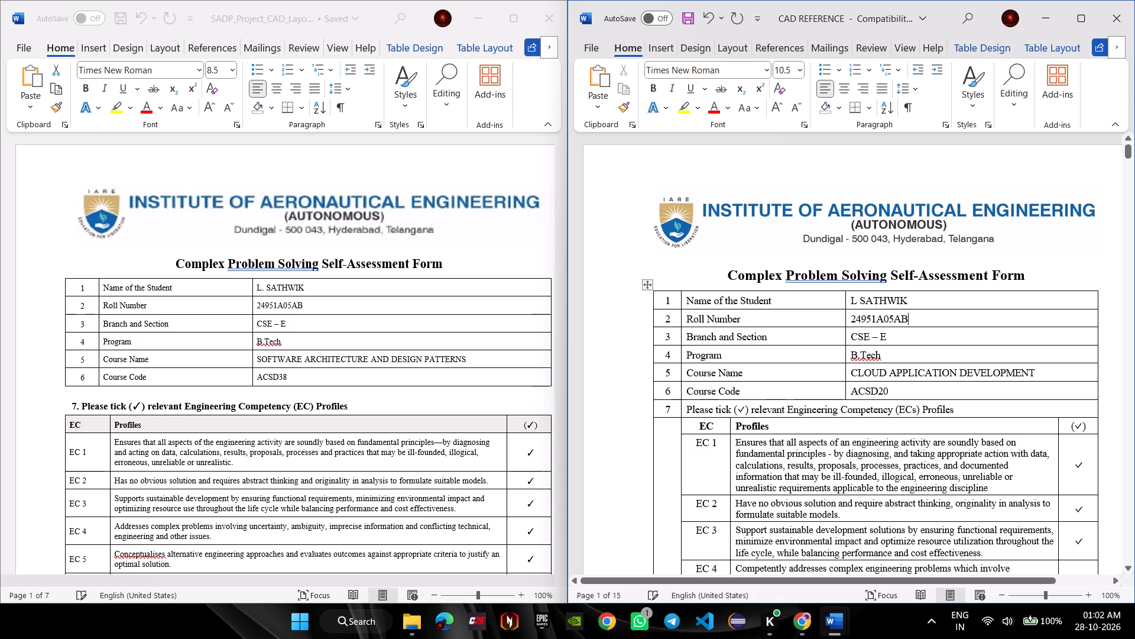
Set the course code in the CAD REFERENCE table to ACSD38.
click(907, 400)
click(887, 391)
key(BackSpace)
key(BackSpace)
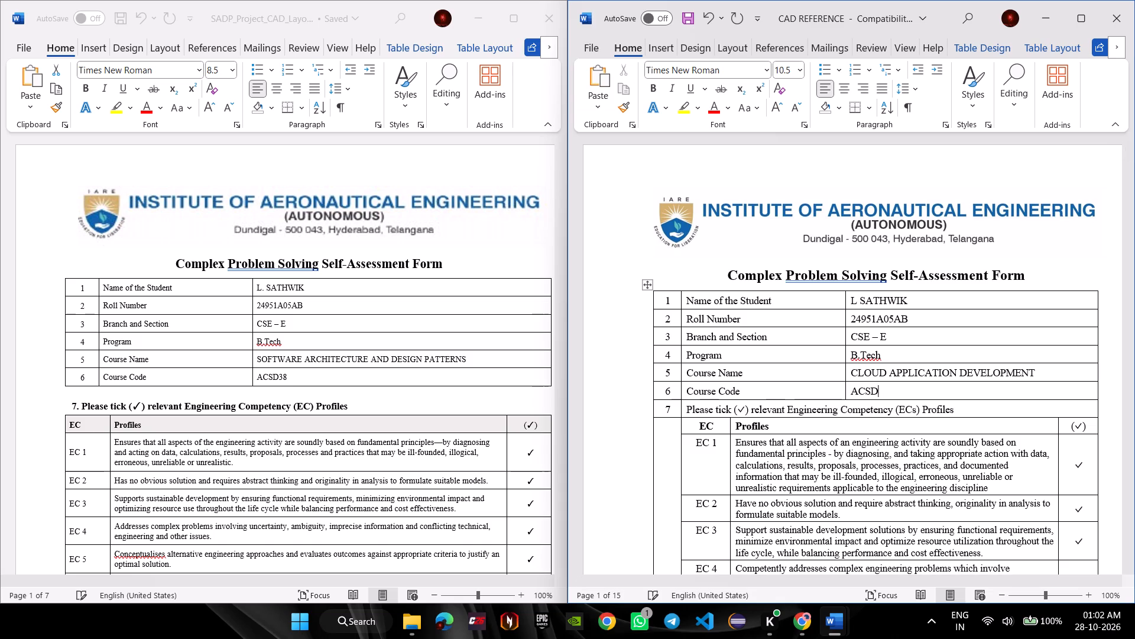
text(38)
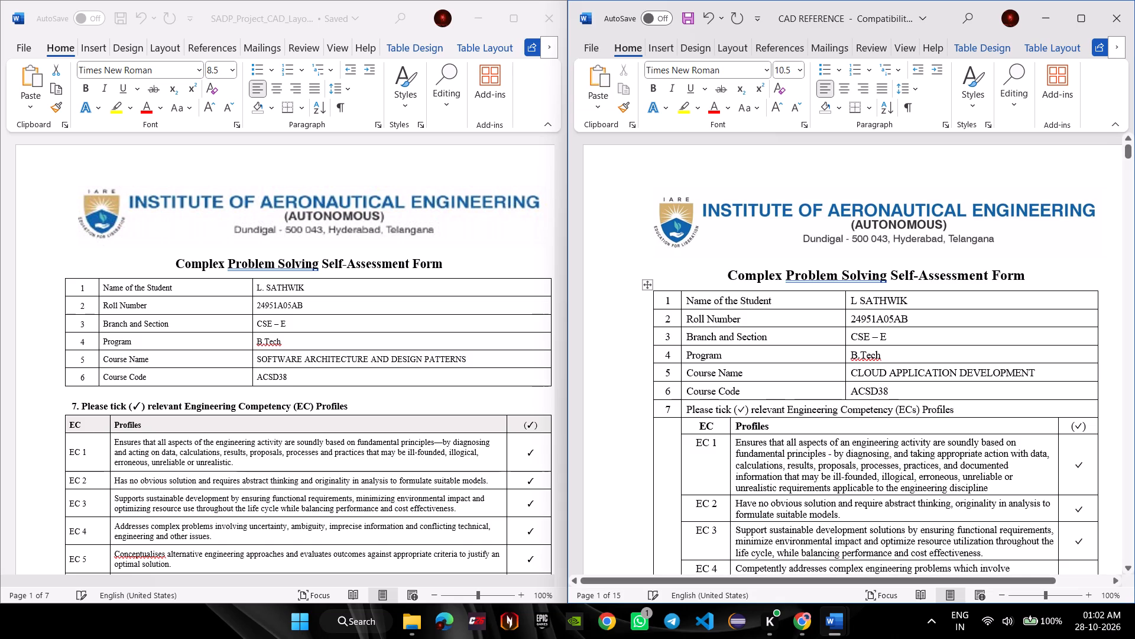
Delete the previous student's name above the Signature of the Student line in CAD REFERENCE.
scroll(952, 406, down, 5)
scroll(952, 406, up, 1)
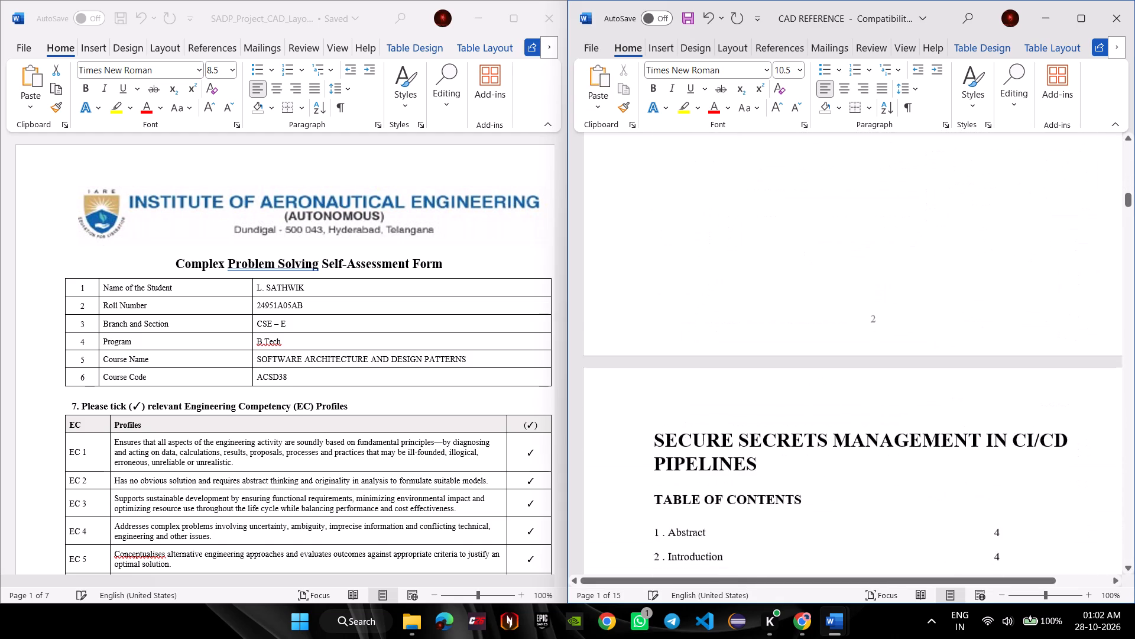
scroll(952, 406, up, 1)
click(1082, 264)
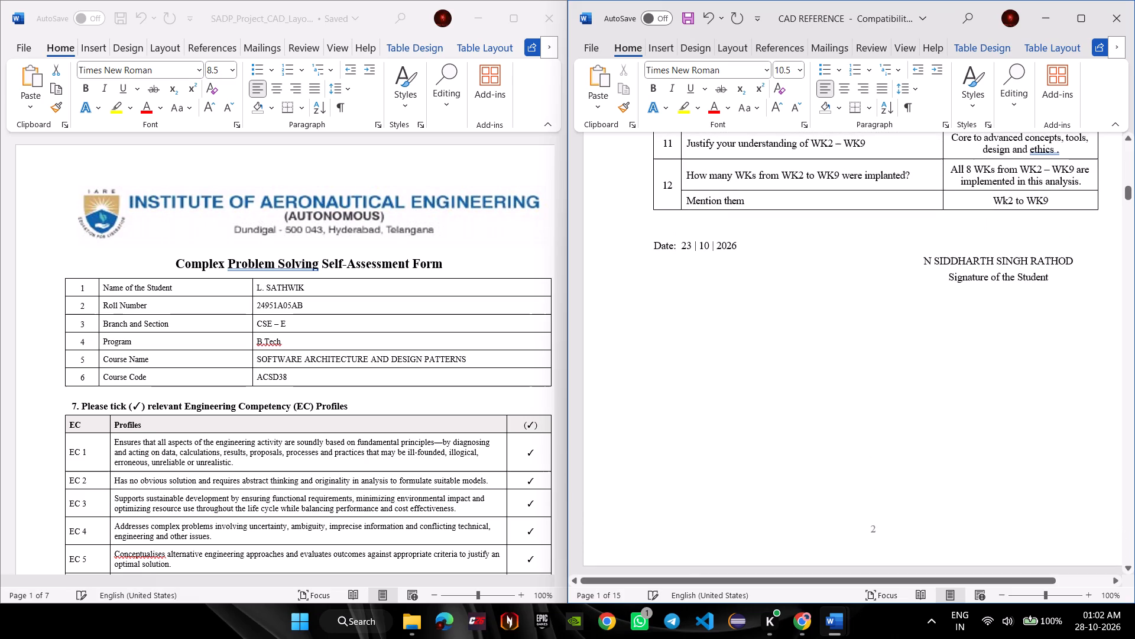
key(BackSpace)
key(BackSpace)
key(BackSpace)
key(BackSpace)
key(BackSpace)
key(BackSpace)
key(BackSpace)
key(BackSpace)
key(BackSpace)
key(BackSpace)
key(BackSpace)
key(BackSpace)
key(BackSpace)
key(BackSpace)
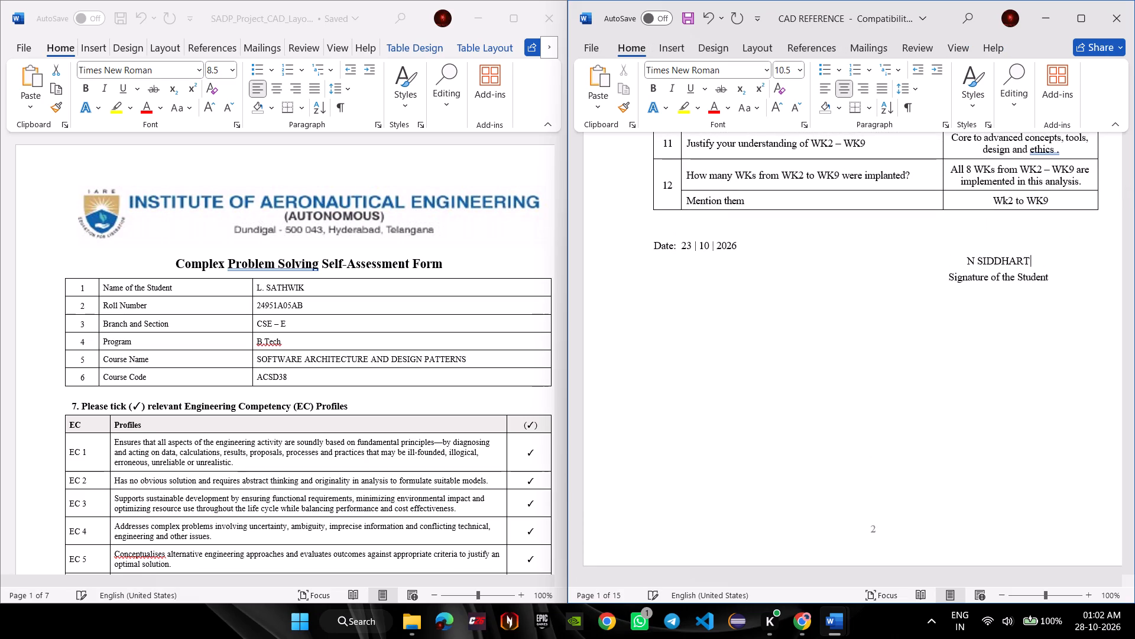
key(BackSpace)
key(BackSpace)
key(BackSpace)
key(BackSpace)
key(BackSpace)
key(BackSpace)
key(BackSpace)
key(BackSpace)
key(BackSpace)
key(BackSpace)
key(BackSpace)
key(BackSpace)
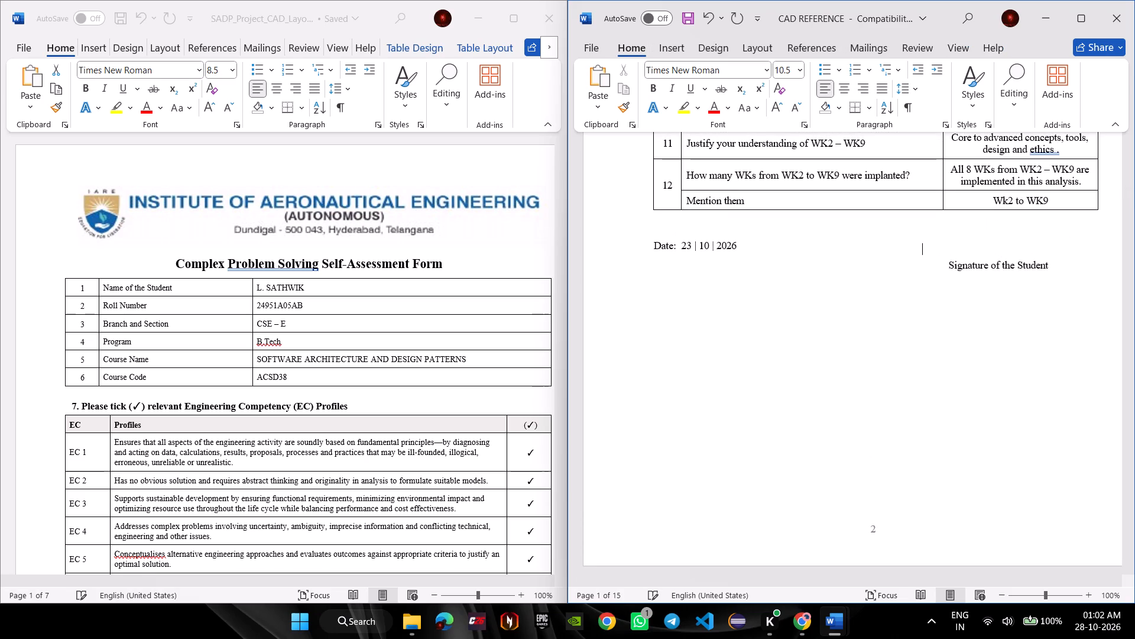
key(Return)
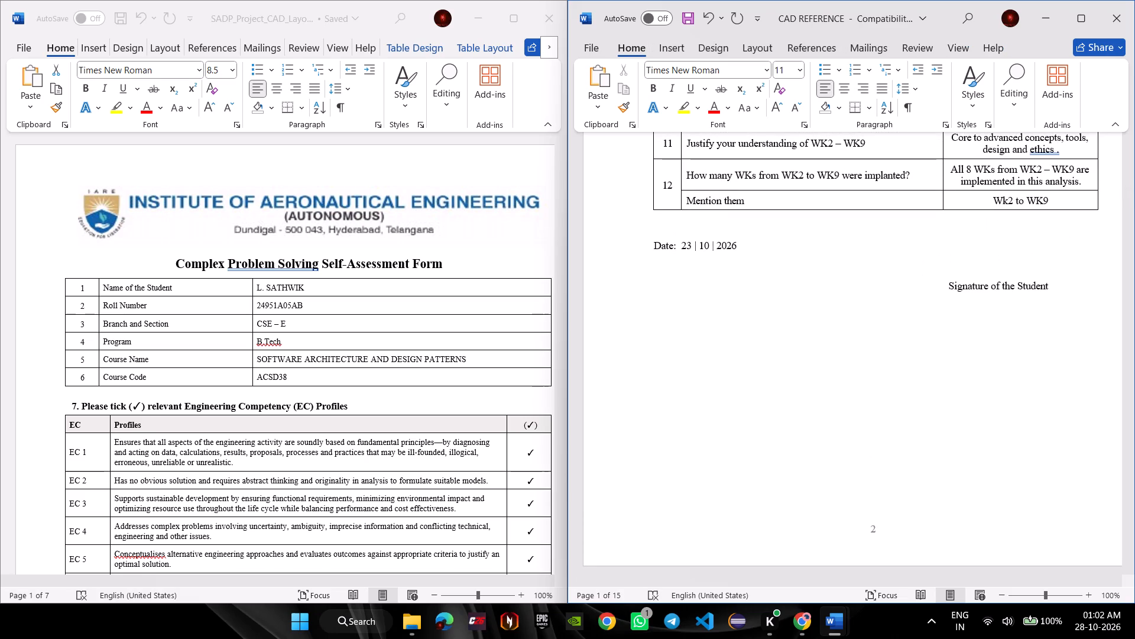
key(ctrl+z)
key(ctrl+z)
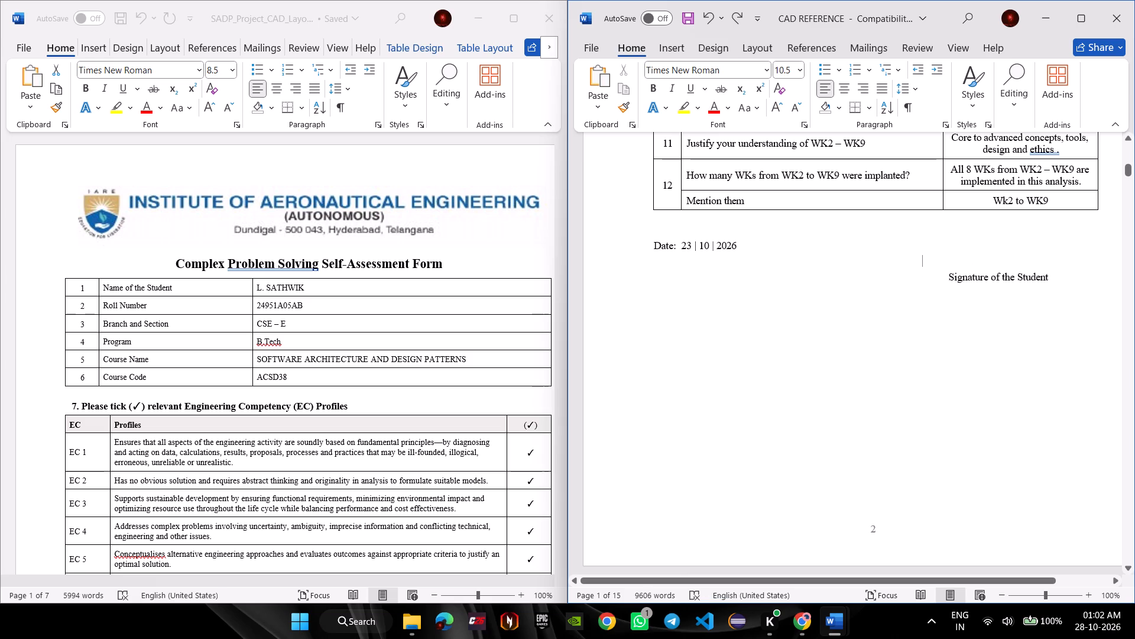
Enter the student's own name above the Signature of the Student line, indented with spaces so it sits over the caption.
key(space)
key(space)
key(space)
key(space)
key(space)
key(space)
key(space)
key(space)
key(space)
key(space)
key(space)
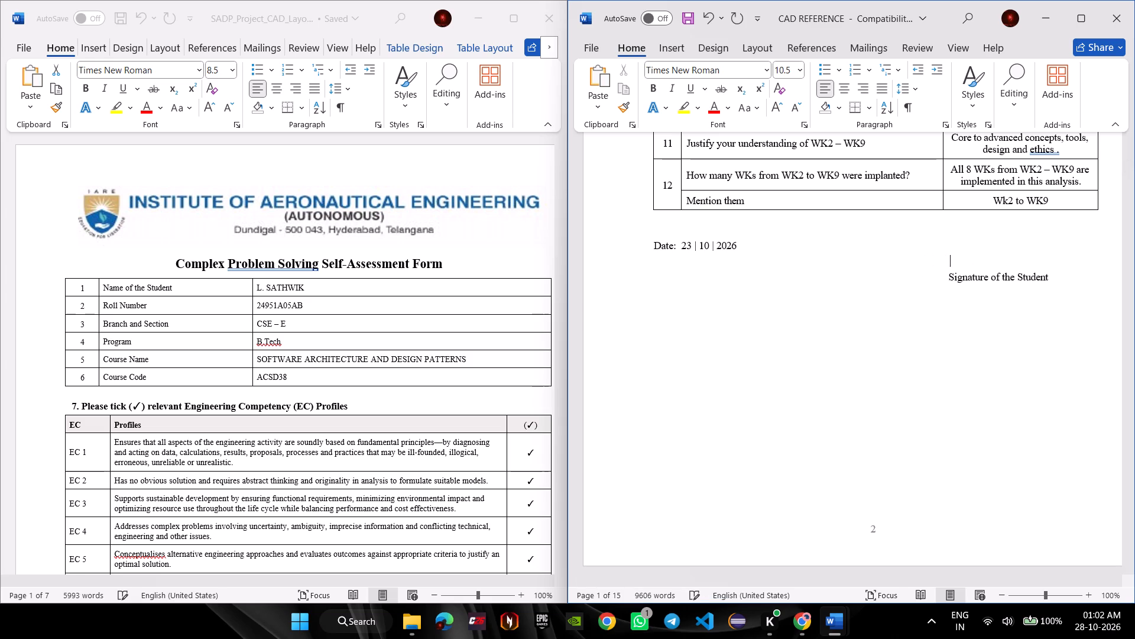
key(space)
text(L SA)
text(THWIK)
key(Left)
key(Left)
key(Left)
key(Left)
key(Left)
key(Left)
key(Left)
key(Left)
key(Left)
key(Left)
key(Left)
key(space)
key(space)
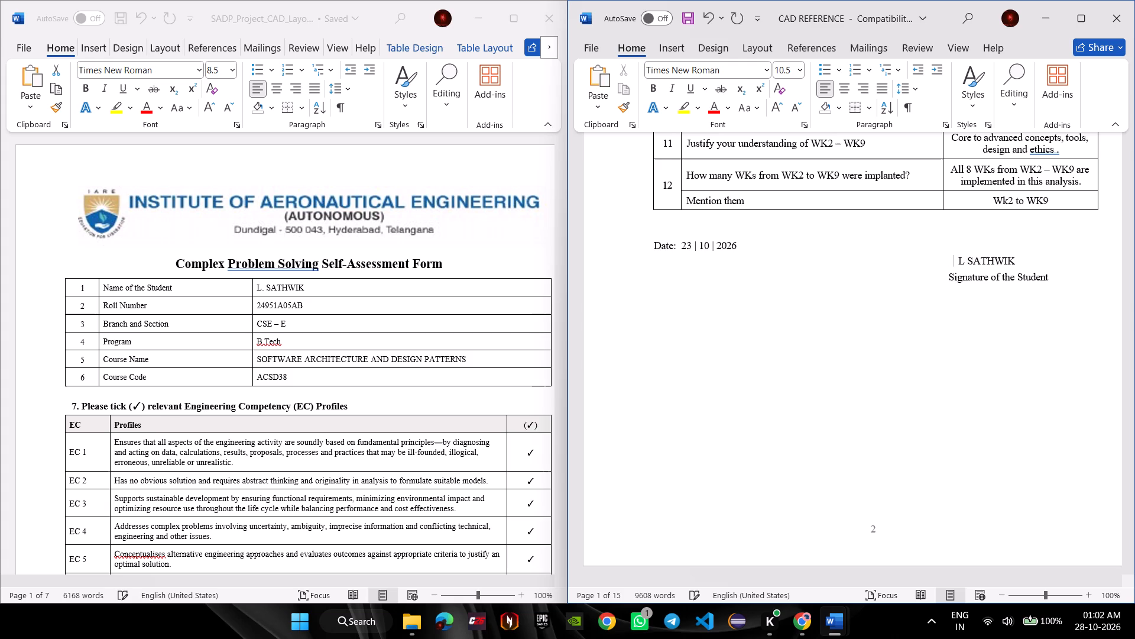
Replace the vertical bars in the self-assessment form's date with slashes so it reads 23 /10 / 2026.
click(689, 247)
key(Right)
key(Right)
key(Right)
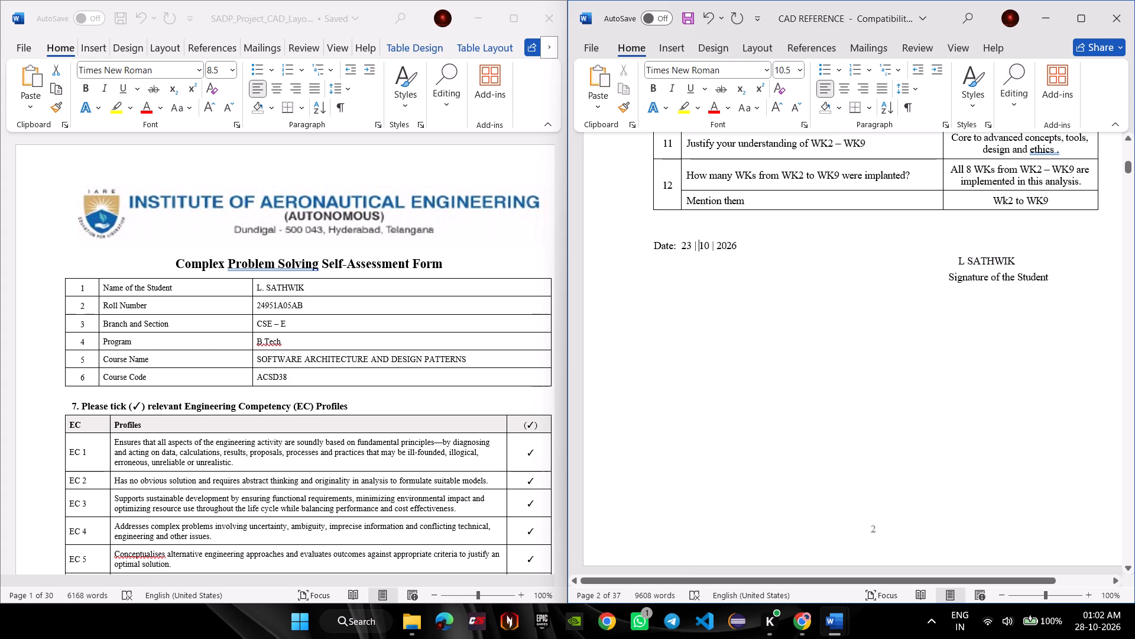
key(BackSpace)
key(slash)
key(Right)
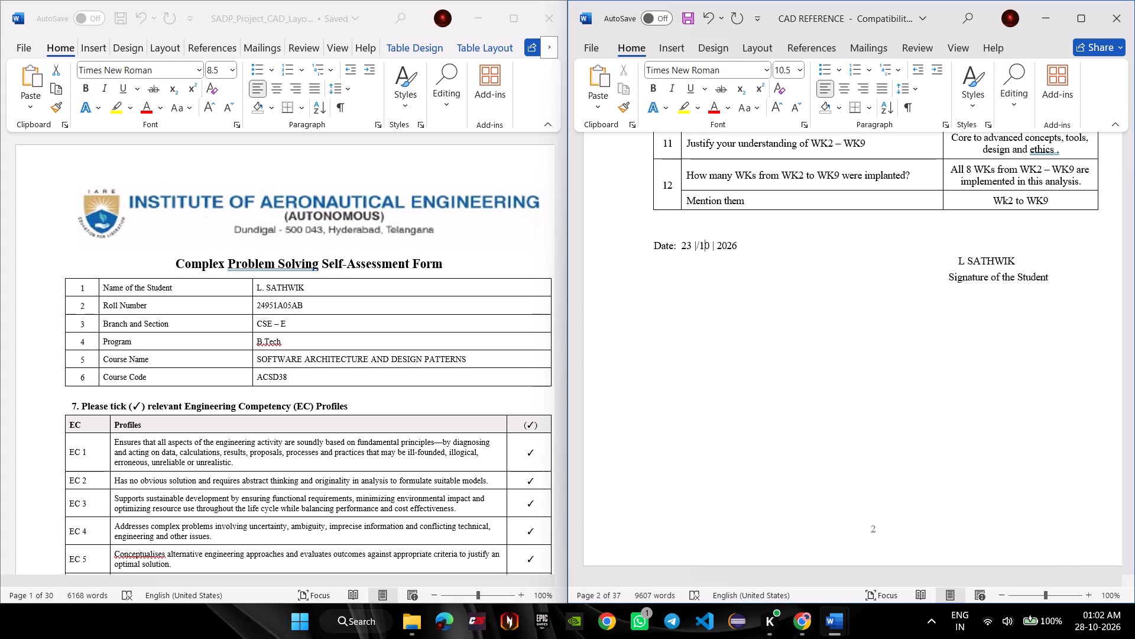
key(Left)
key(Left)
key(BackSpace)
key(Right)
key(Right)
key(Right)
key(Right)
key(Right)
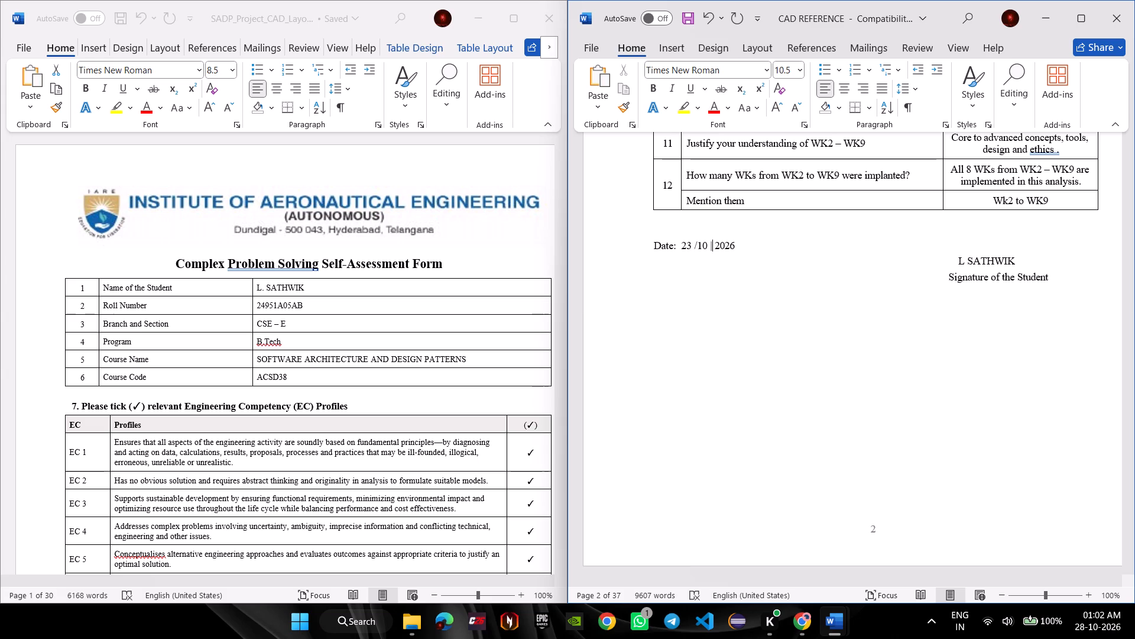
key(BackSpace)
key(slash)
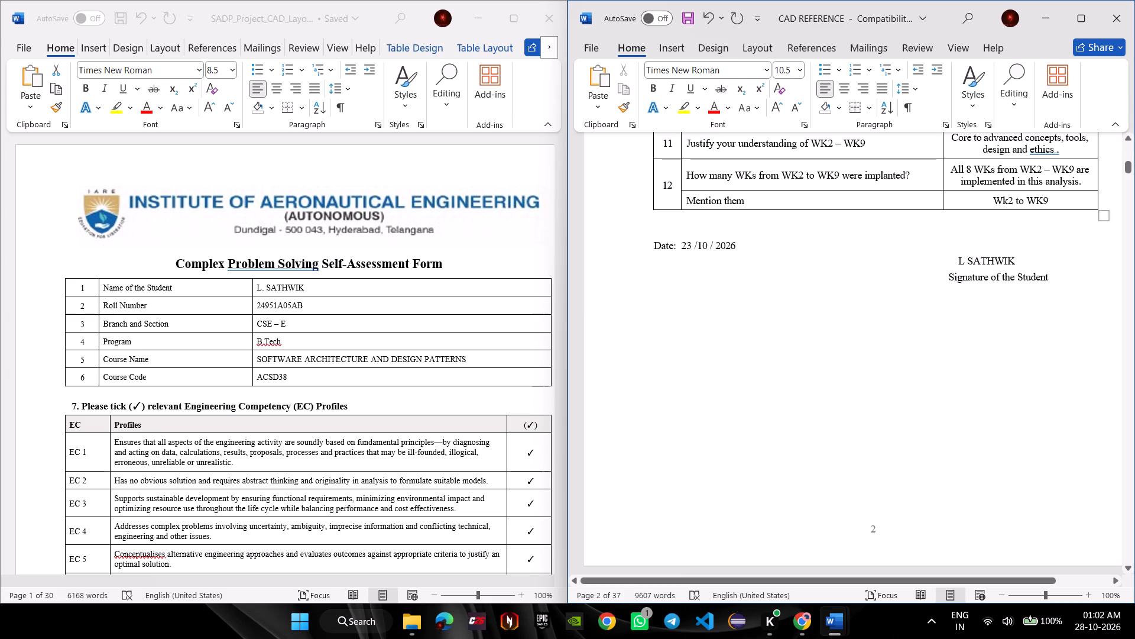
Review the SADP document's self-assessment sections alongside the table of contents in CAD REFERENCE.
scroll(915, 222, down, 2)
scroll(413, 351, down, 1)
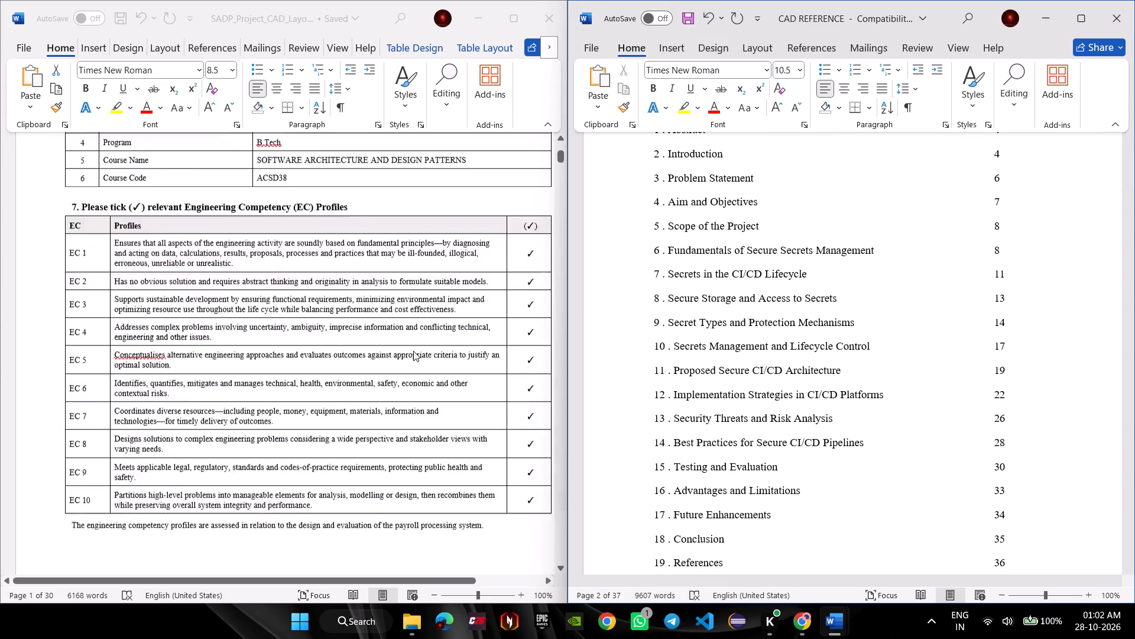
scroll(413, 351, down, 1)
scroll(413, 351, up, 1)
ctrl+scroll(413, 351, down, 1)
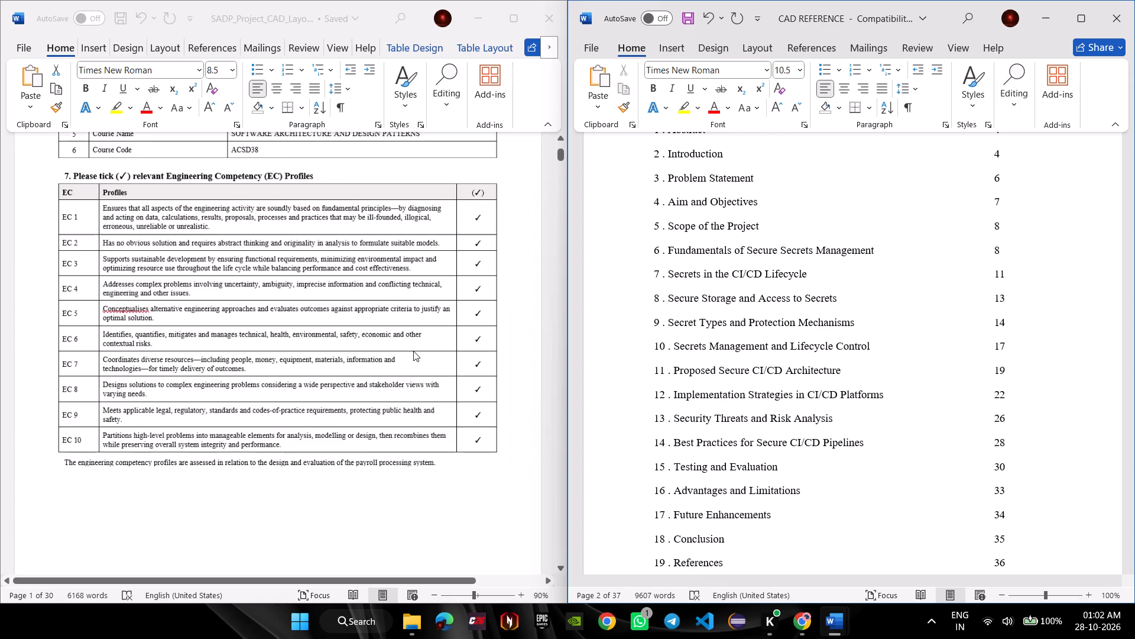
scroll(413, 351, down, 2)
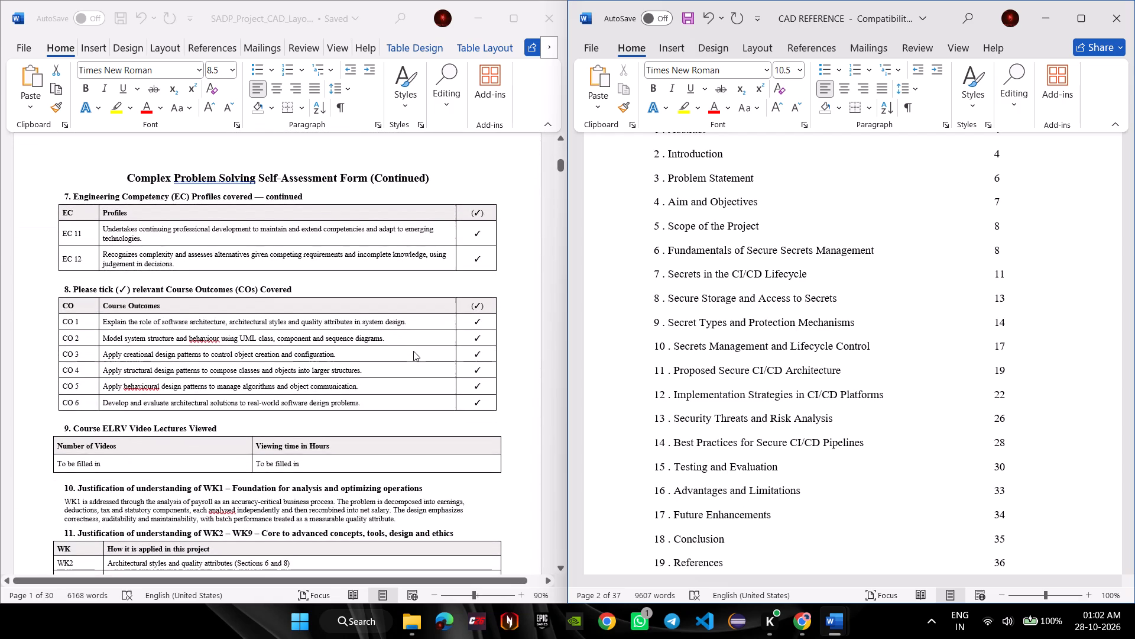
scroll(413, 351, down, 1)
scroll(807, 394, down, 1)
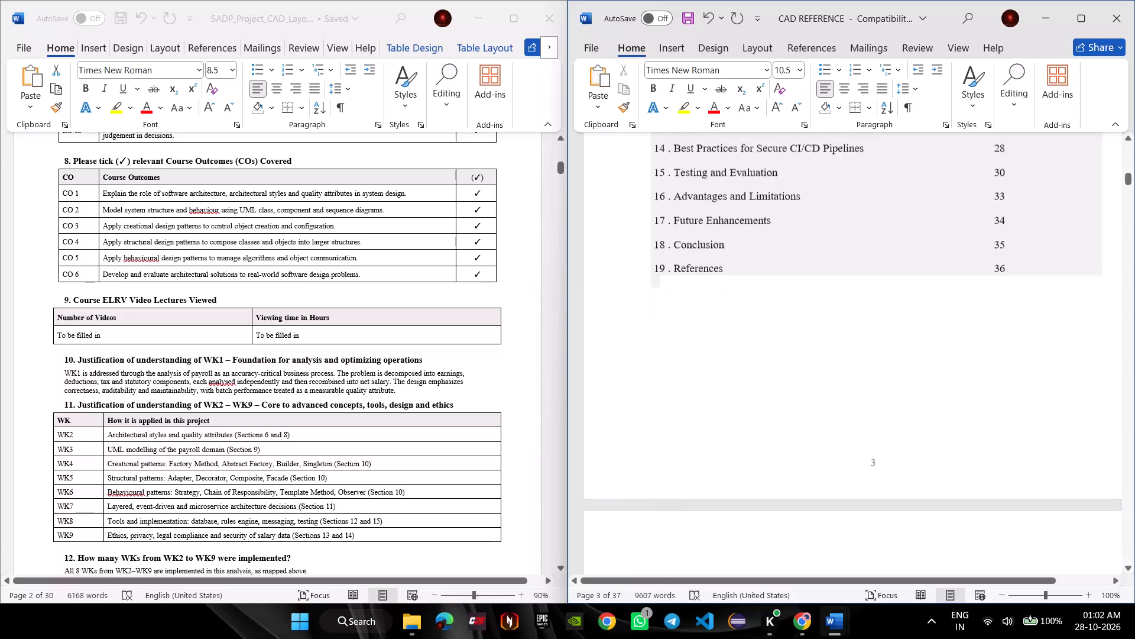
scroll(807, 394, up, 1)
ctrl+scroll(807, 394, down, 1)
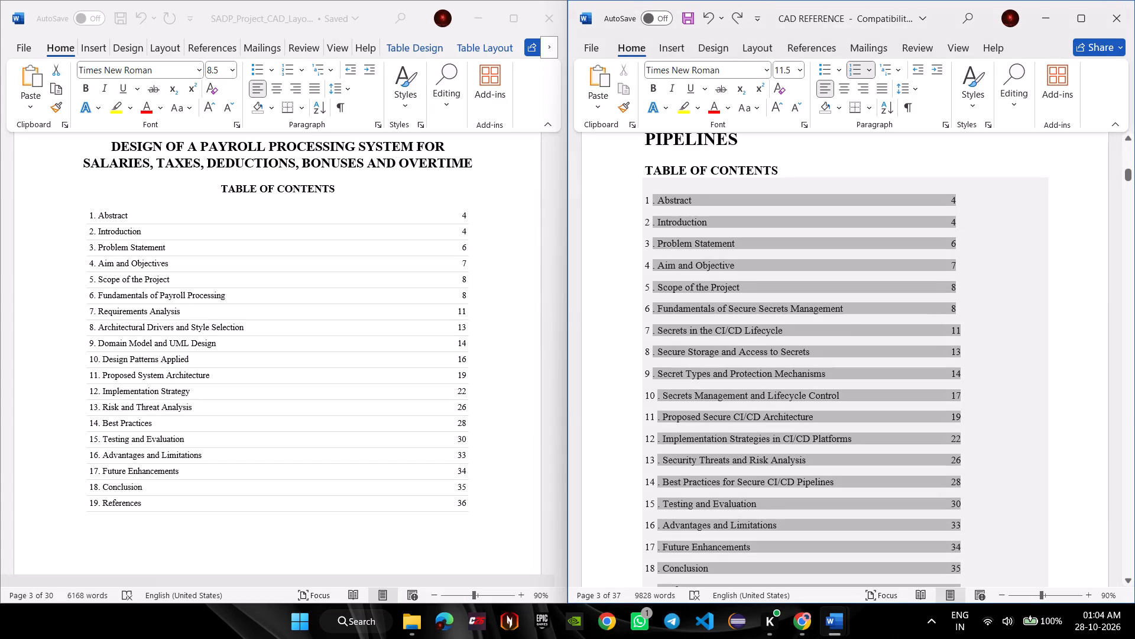
key(alt+Tab)
key(alt+Tab)
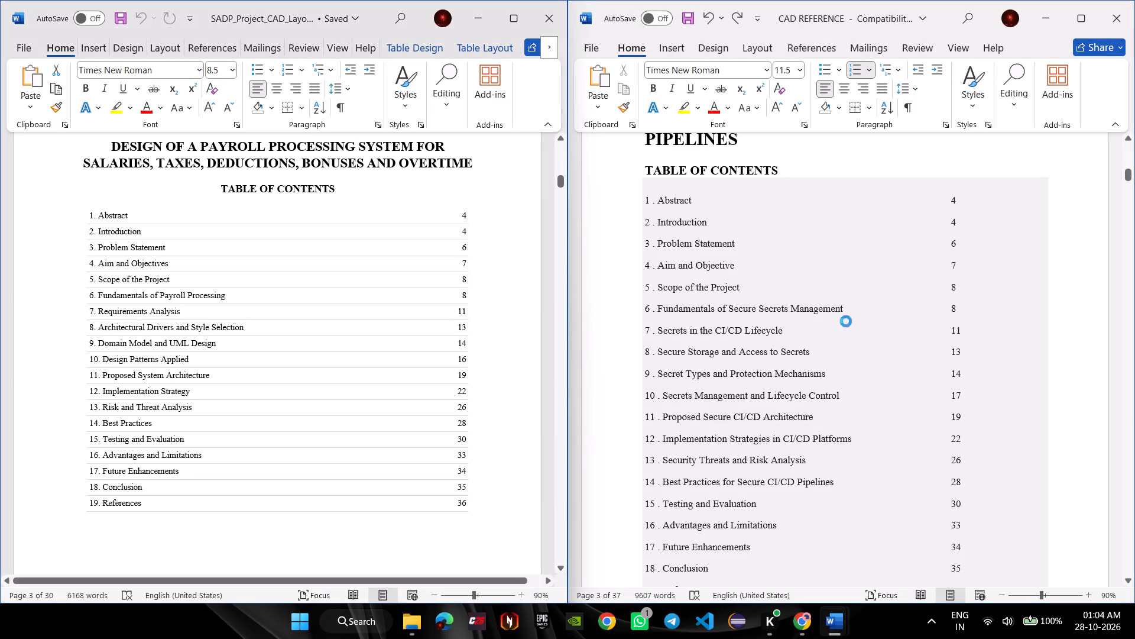
Change entry 6 of the CAD REFERENCE table of contents to "Fundamentals of Payroll Processing".
click(846, 321)
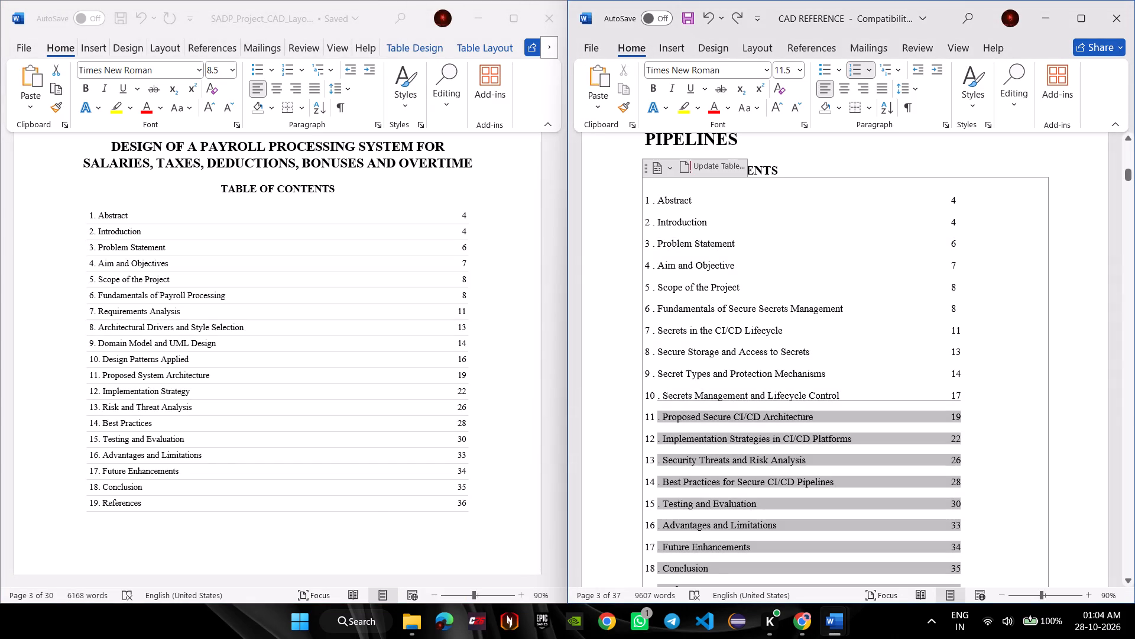
click(829, 316)
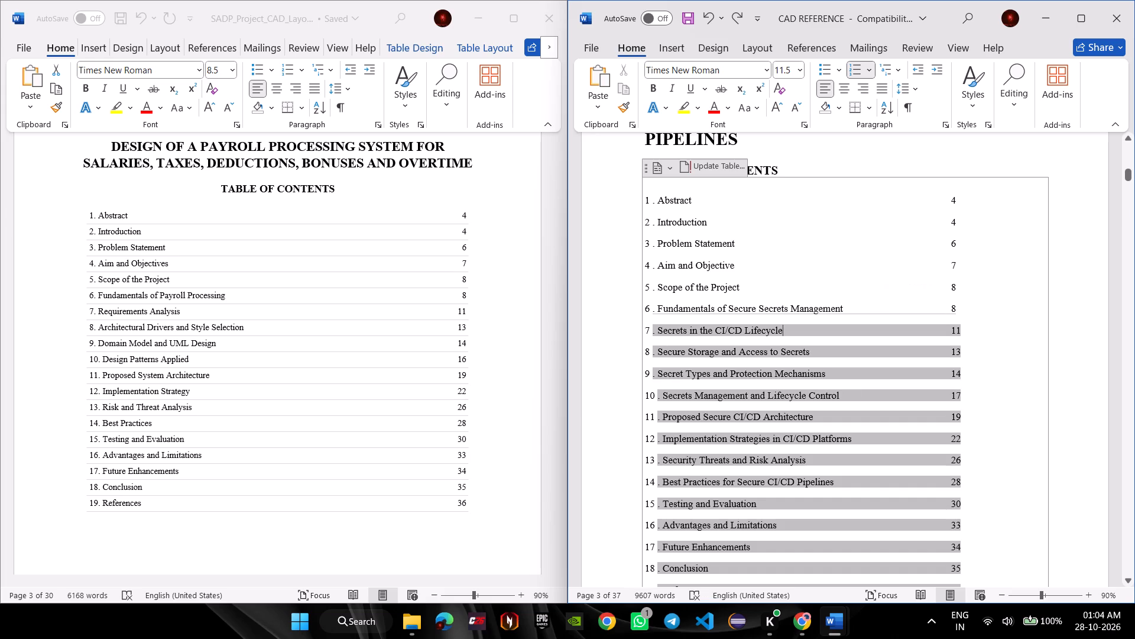
click(847, 312)
key(BackSpace)
key(BackSpace)
key(BackSpace)
key(BackSpace)
key(BackSpace)
key(BackSpace)
key(BackSpace)
key(BackSpace)
key(BackSpace)
key(BackSpace)
key(BackSpace)
key(BackSpace)
key(BackSpace)
key(BackSpace)
key(BackSpace)
key(BackSpace)
key(BackSpace)
key(BackSpace)
key(BackSpace)
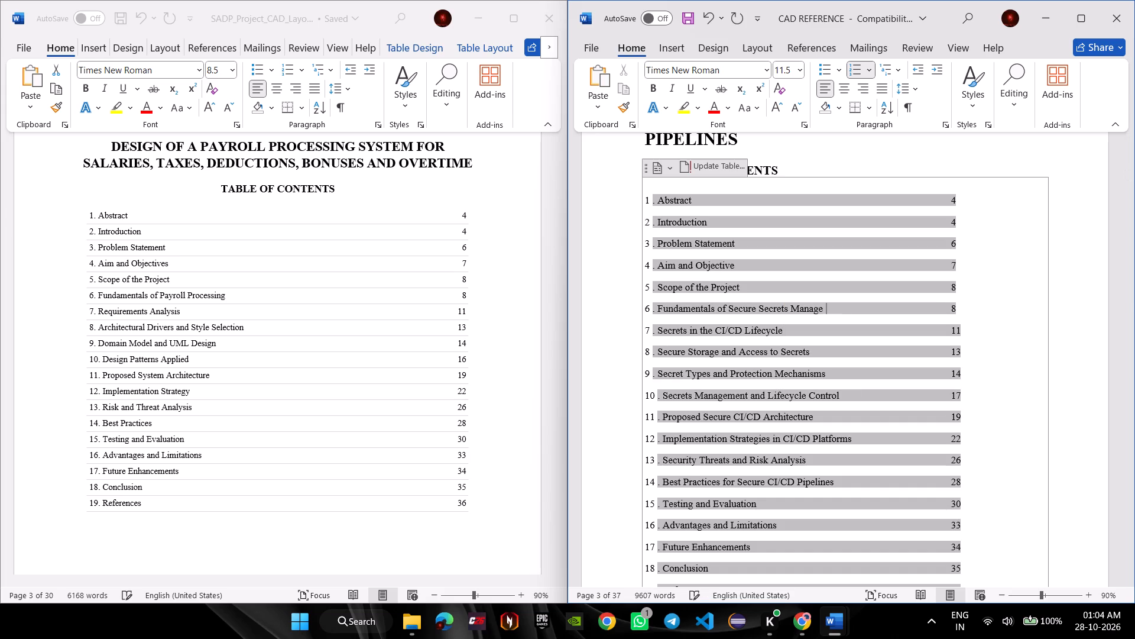
key(BackSpace)
key(BackSpace)
key(BackSpace)
key(BackSpace)
key(BackSpace)
key(BackSpace)
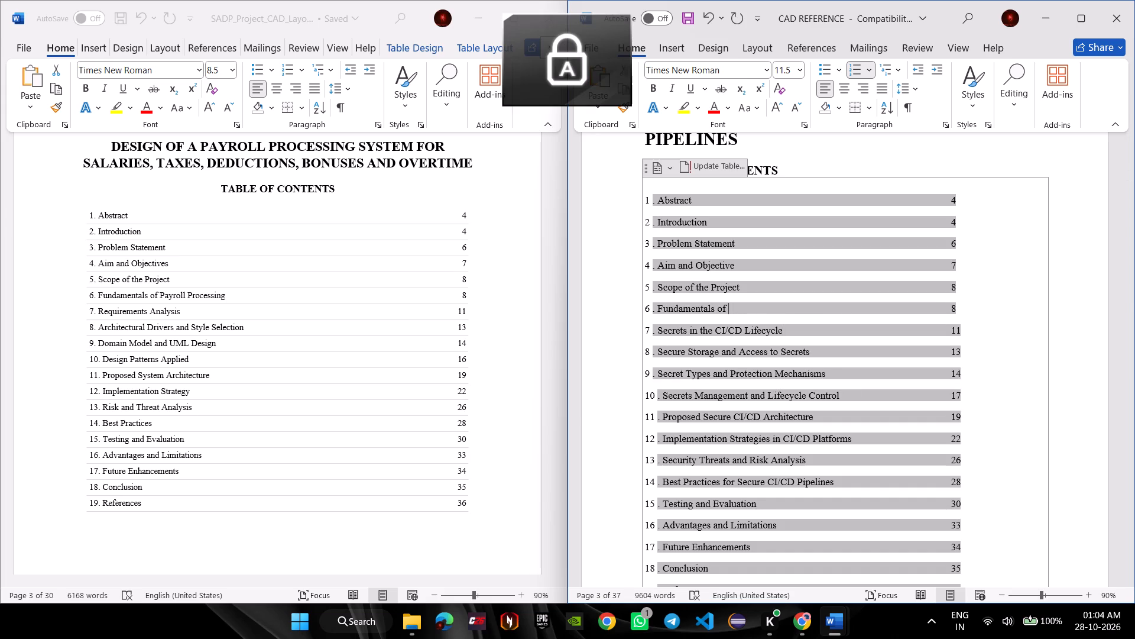
text(ayroll)
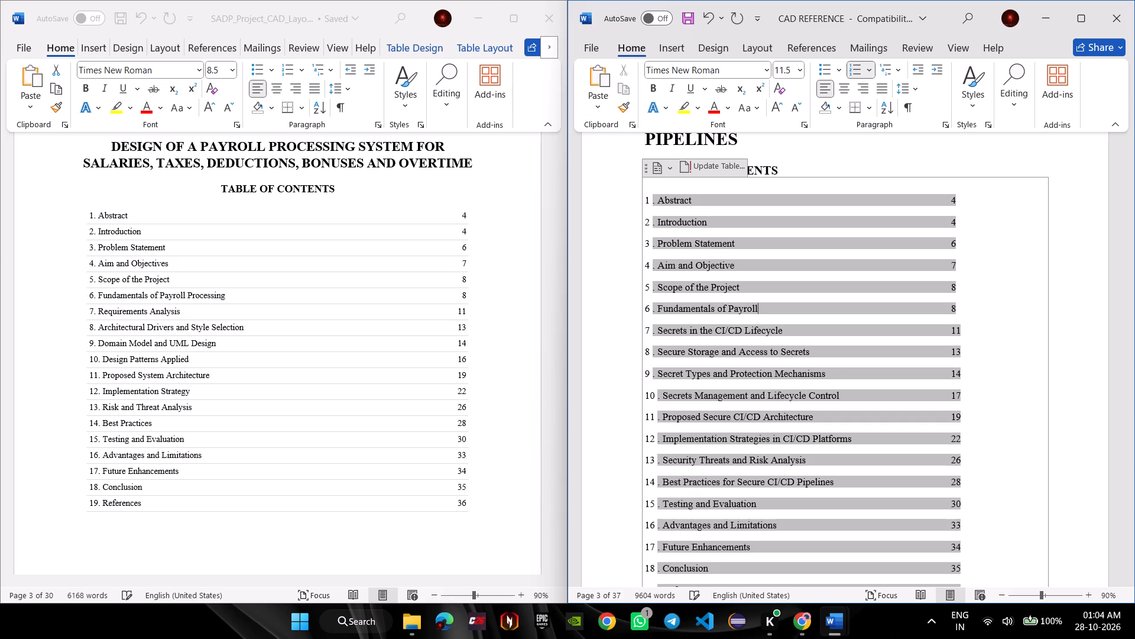
key(space)
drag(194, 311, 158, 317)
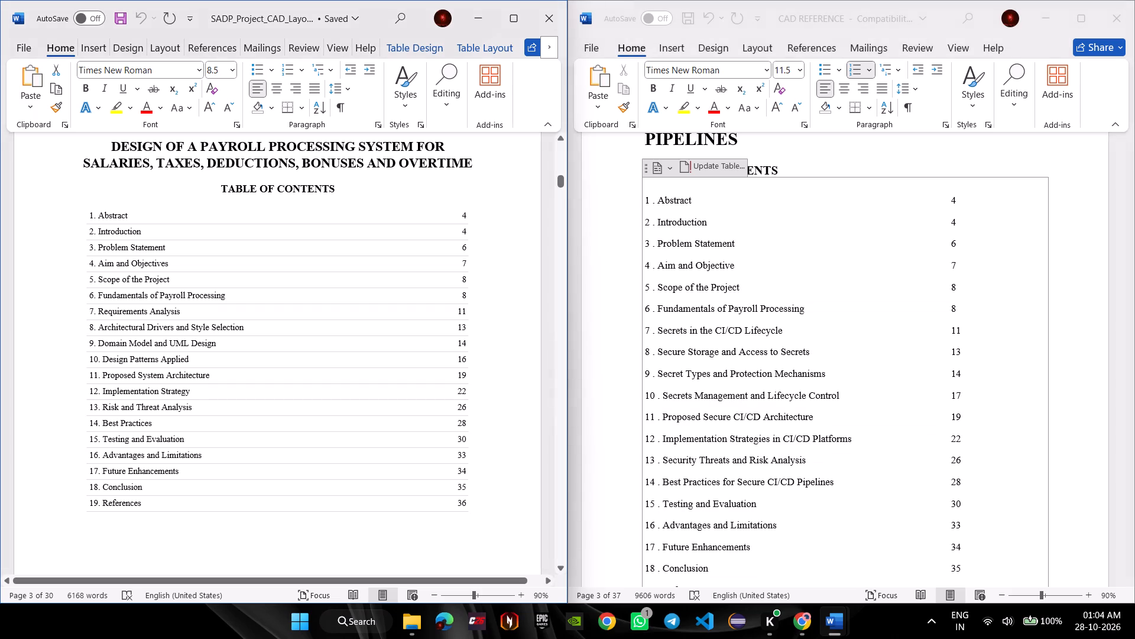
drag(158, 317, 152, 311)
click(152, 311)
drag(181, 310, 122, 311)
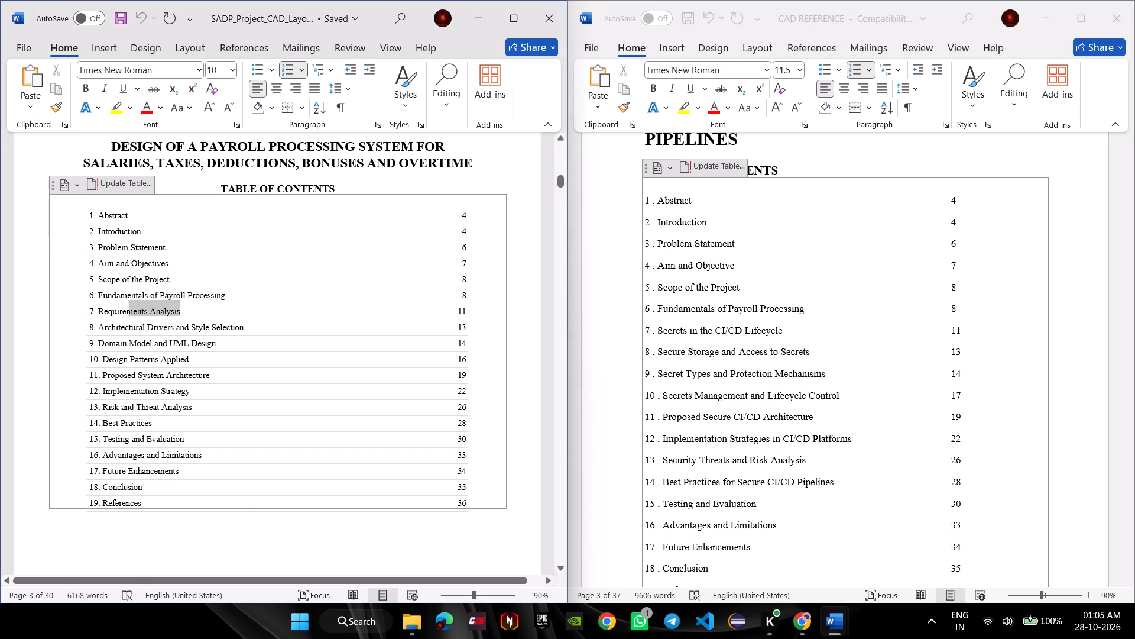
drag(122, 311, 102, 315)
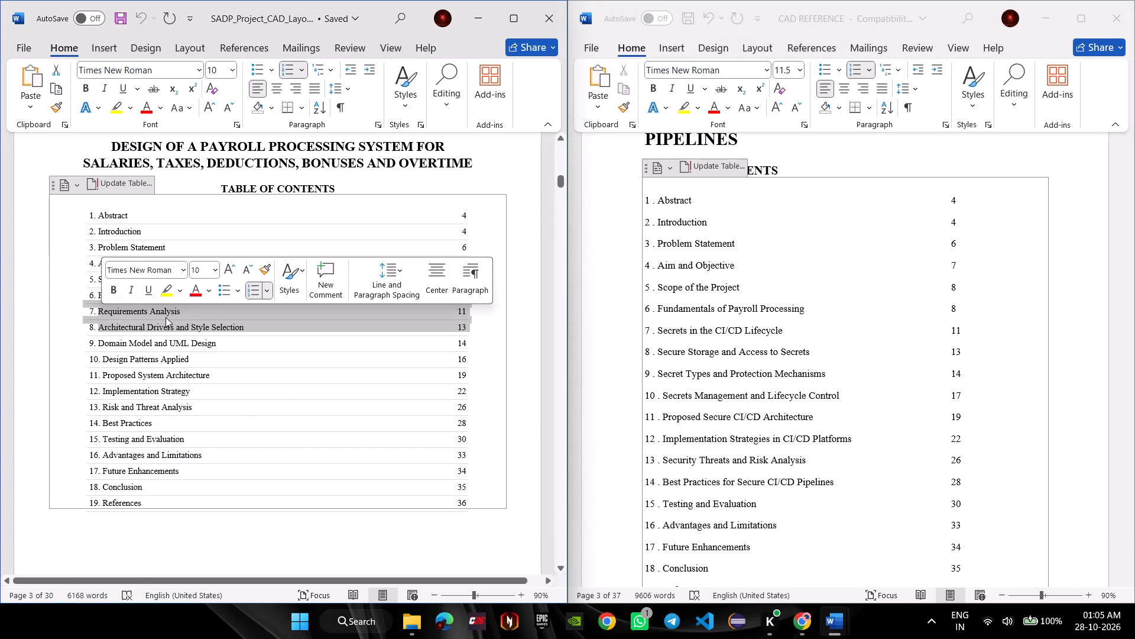
Replace the "Secrets in the CI/CD Lifecycle" entry of the CAD REFERENCE table of contents with "Requirement Analysis".
click(797, 337)
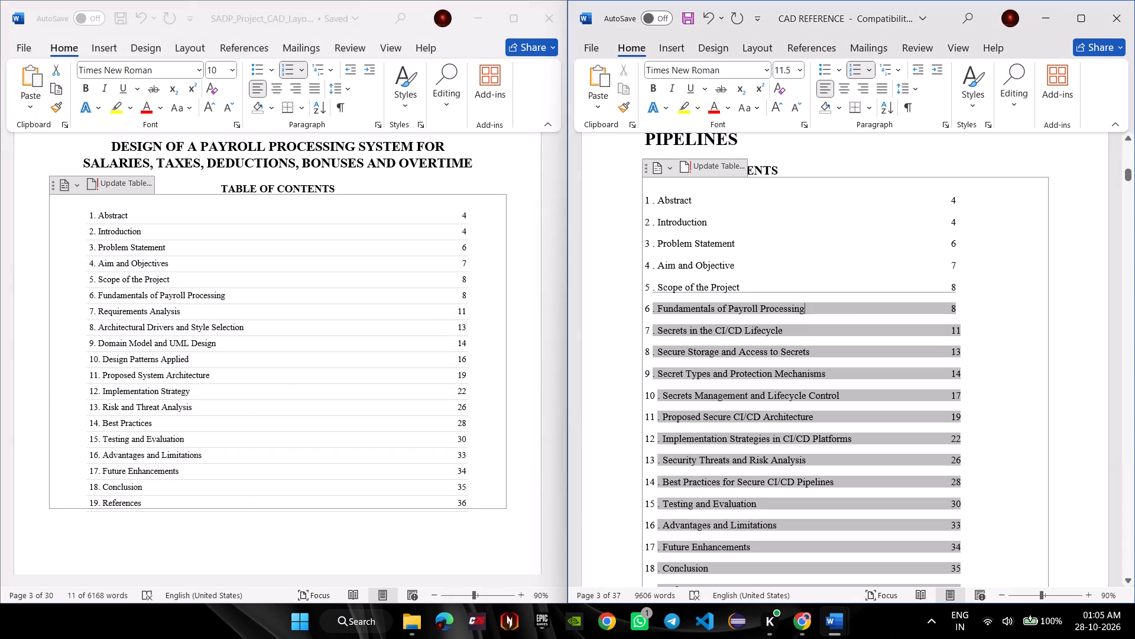
click(789, 337)
click(780, 328)
ctrl+scroll(783, 328, up, 4)
click(786, 335)
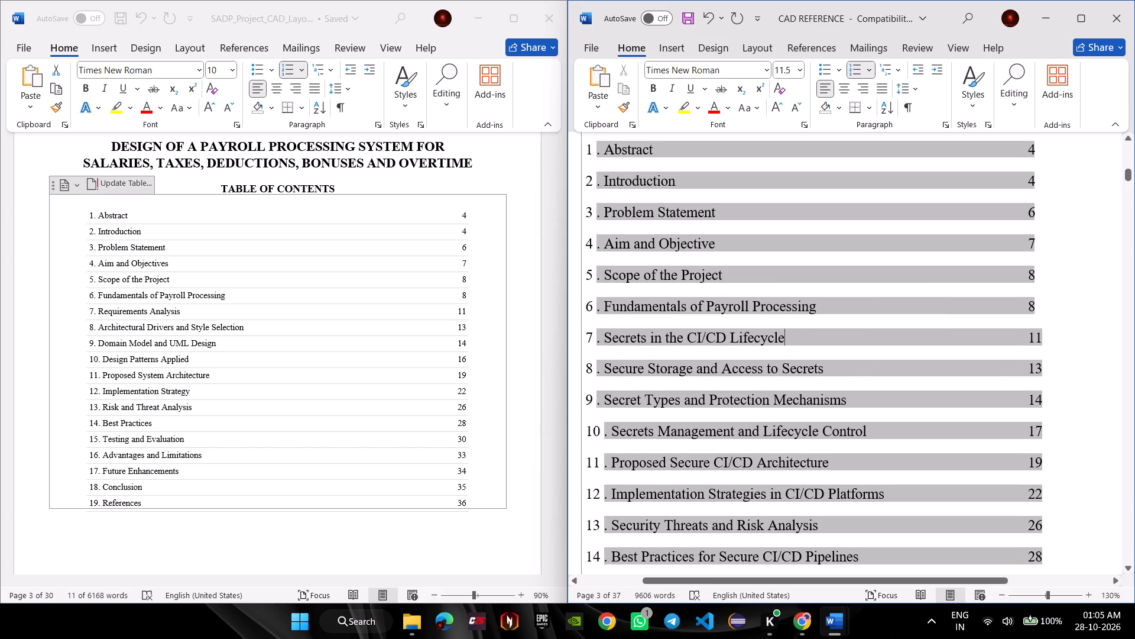
key(BackSpace)
key(BackSpace)
key(BackSpace)
key(BackSpace)
key(BackSpace)
key(BackSpace)
key(BackSpace)
key(BackSpace)
key(BackSpace)
key(BackSpace)
key(BackSpace)
key(BackSpace)
key(BackSpace)
key(BackSpace)
key(BackSpace)
key(BackSpace)
key(BackSpace)
key(BackSpace)
key(BackSpace)
key(BackSpace)
key(BackSpace)
key(BackSpace)
key(BackSpace)
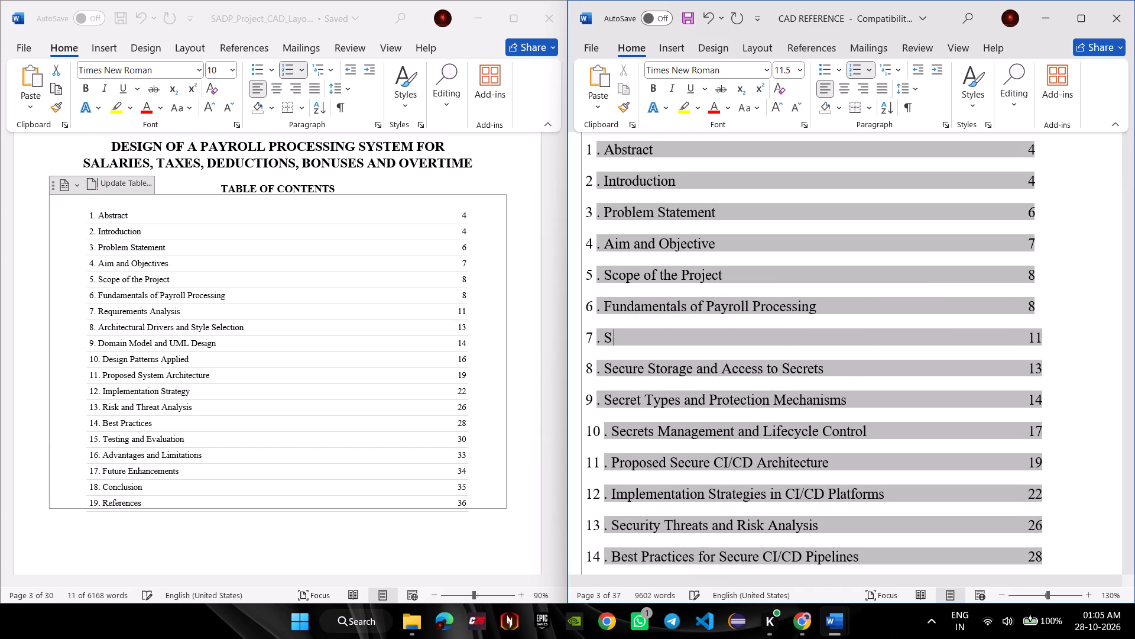
key(BackSpace)
text(Requirement)
key(space)
key(BackSpace)
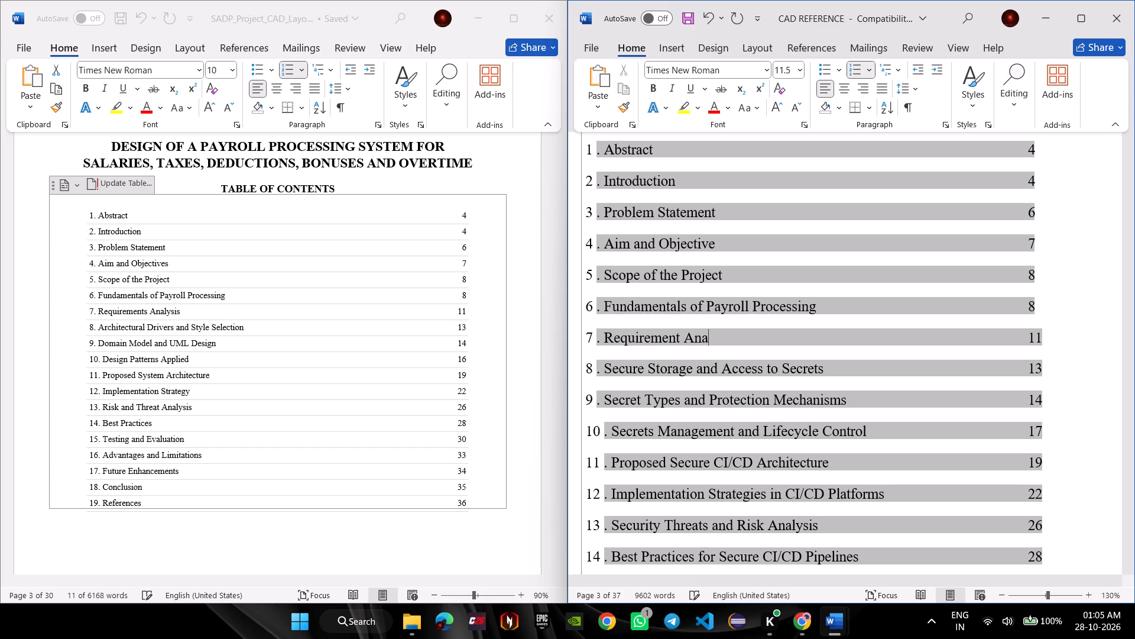
text(lysis)
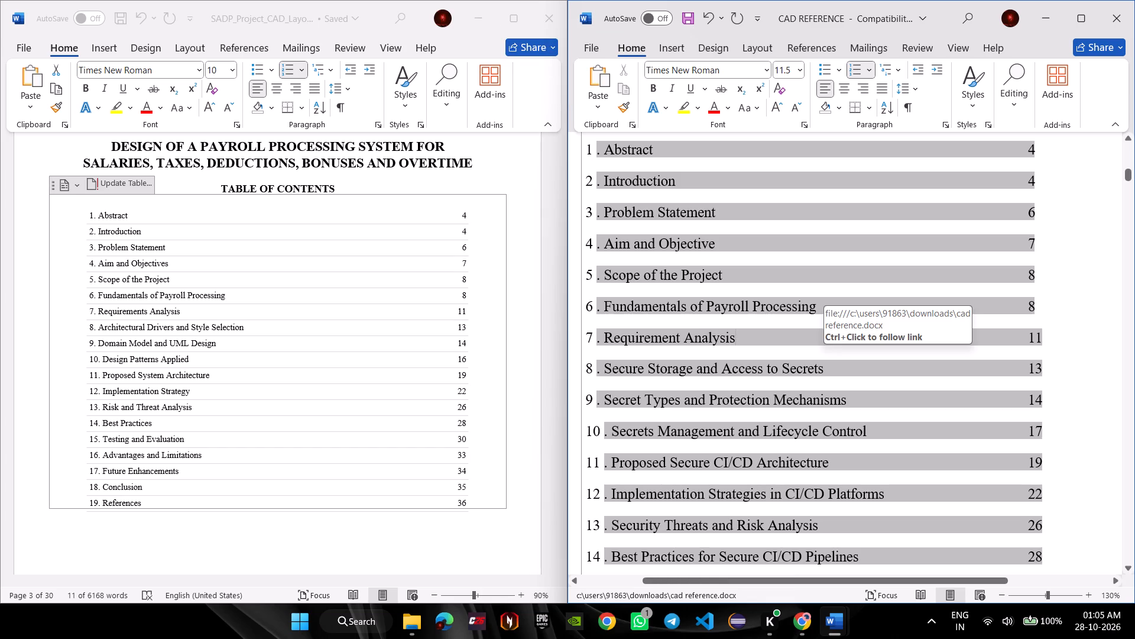
Replace the "Secure Storage and Access to Secrets" entry in the table of contents with "Architectural Drivers and Style Selection".
drag(850, 370, 713, 370)
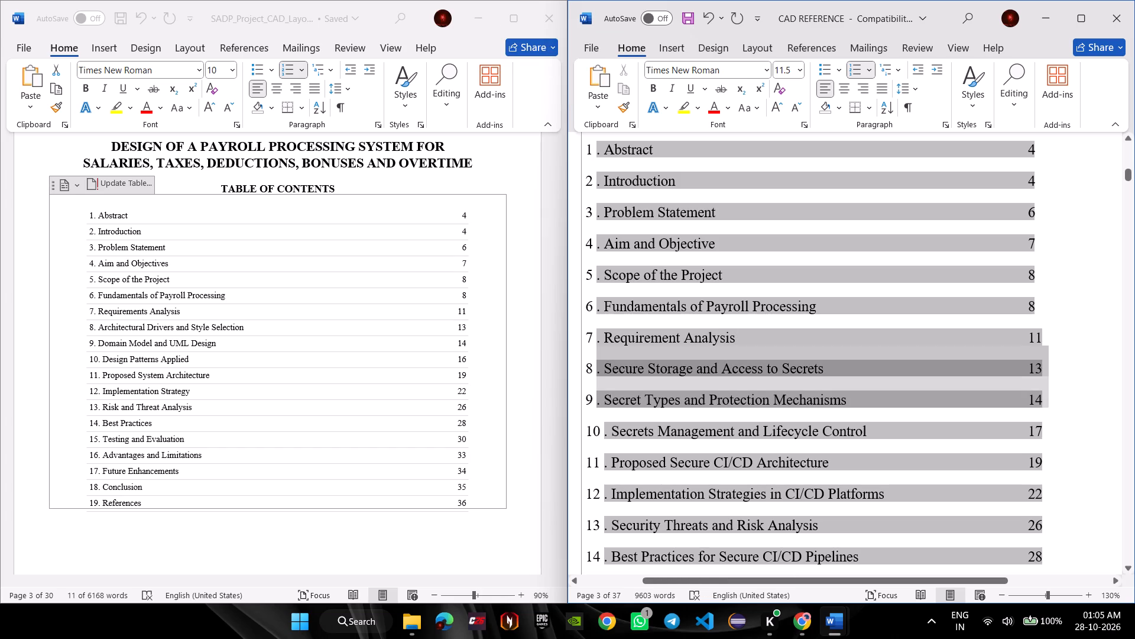
drag(713, 370, 705, 372)
click(705, 372)
drag(833, 371, 694, 382)
drag(694, 382, 813, 372)
click(836, 369)
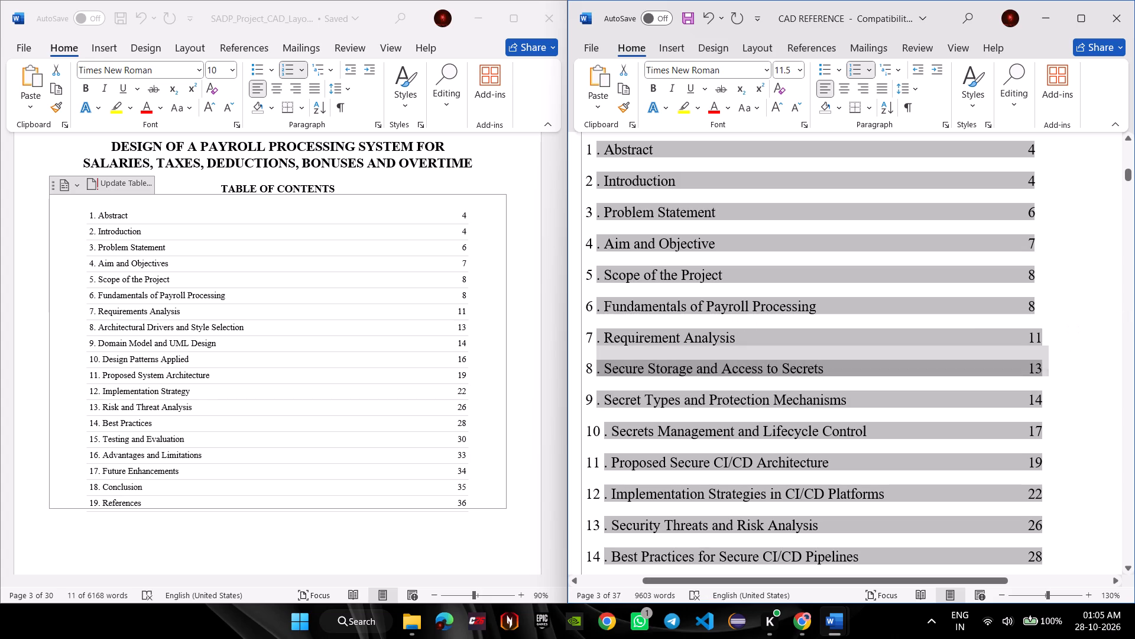
key(BackSpace)
key(BackSpace)
key(BackSpace)
key(BackSpace)
key(BackSpace)
key(BackSpace)
key(BackSpace)
key(BackSpace)
key(BackSpace)
key(BackSpace)
key(BackSpace)
key(BackSpace)
key(BackSpace)
key(BackSpace)
key(BackSpace)
key(BackSpace)
key(BackSpace)
key(BackSpace)
key(BackSpace)
key(BackSpace)
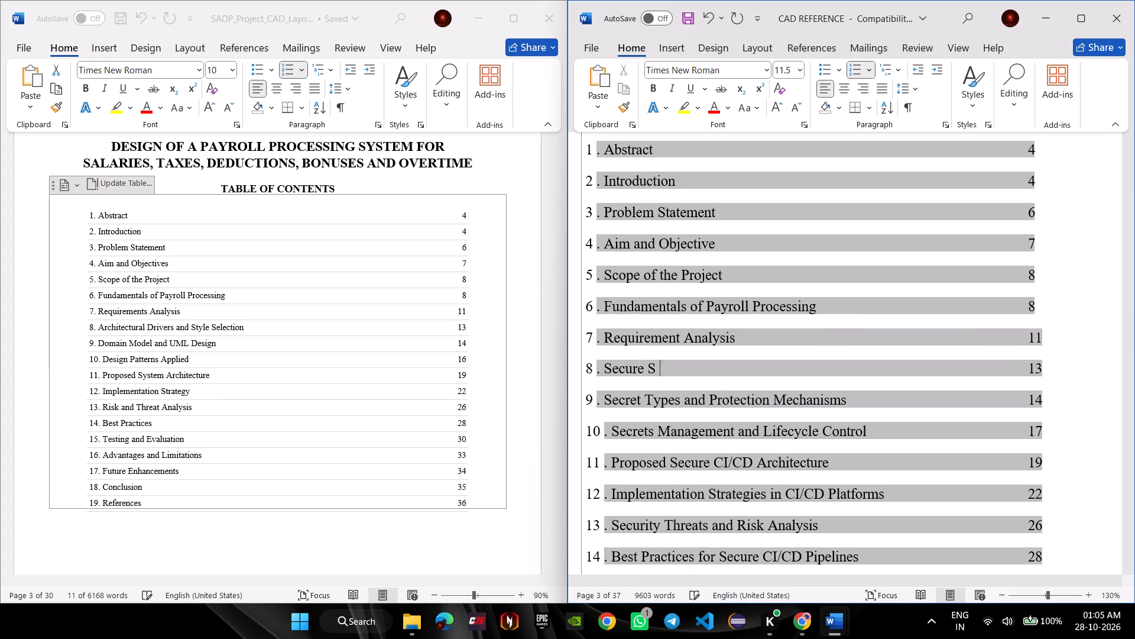
key(BackSpace)
key(BackSpace)
key(BackSpace)
key(BackSpace)
key(BackSpace)
text(rchitectu)
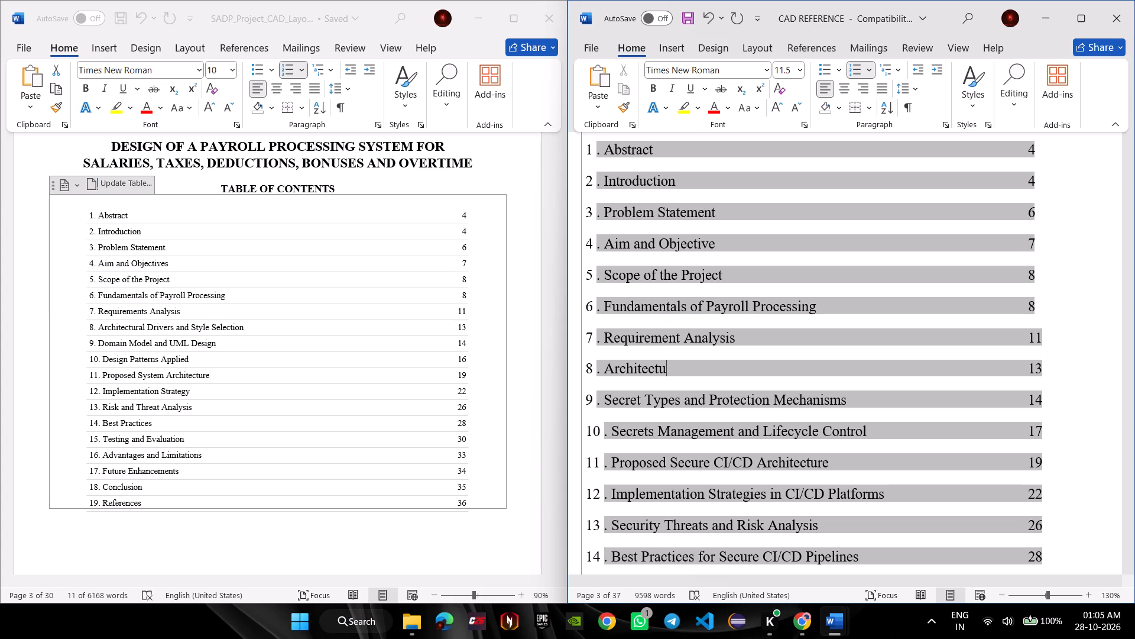
text(ral)
key(space)
text(Drivers an)
key(space)
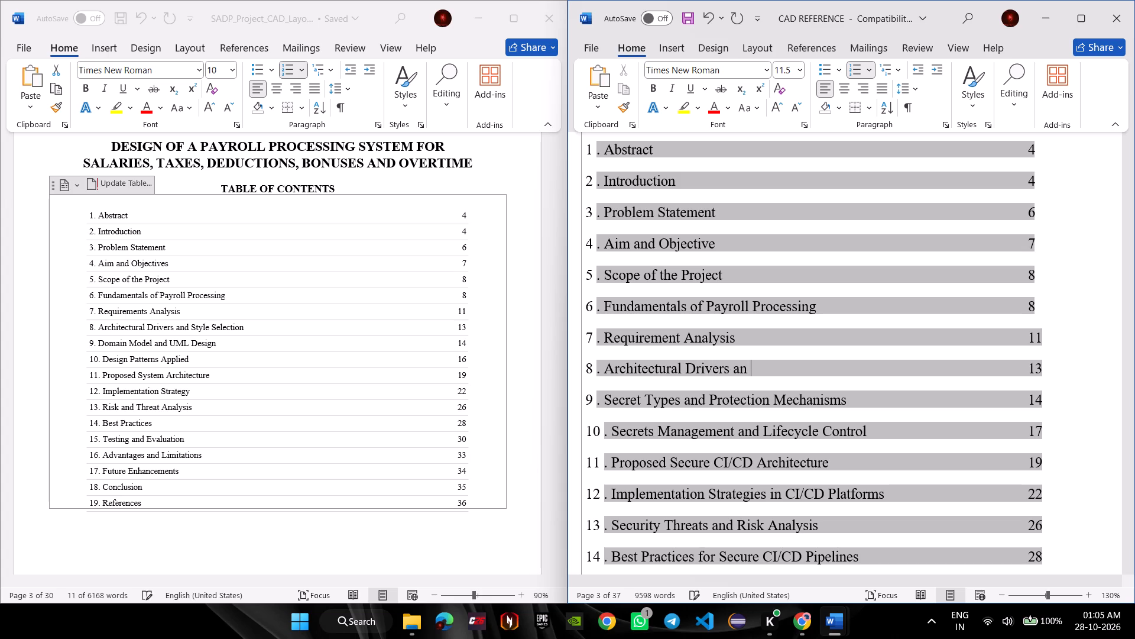
key(BackSpace)
text(d S)
key(t)
text(yle Selection)
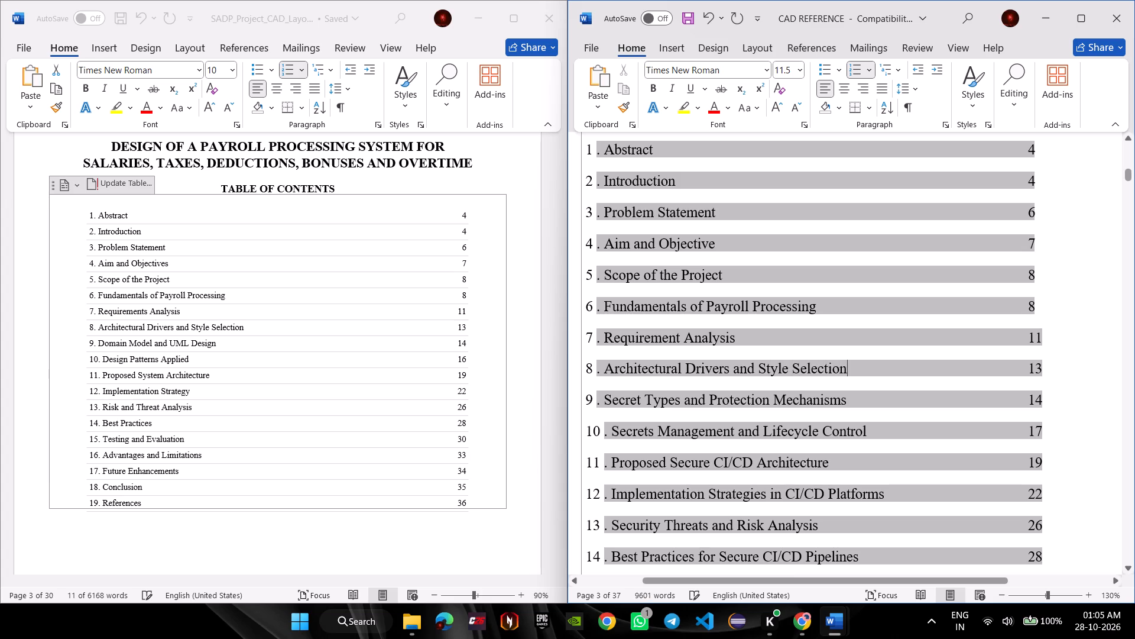
Replace the "Secret Types and Protection Mechanisms" entry in the table of contents with "Domain Model and UML Design".
click(867, 400)
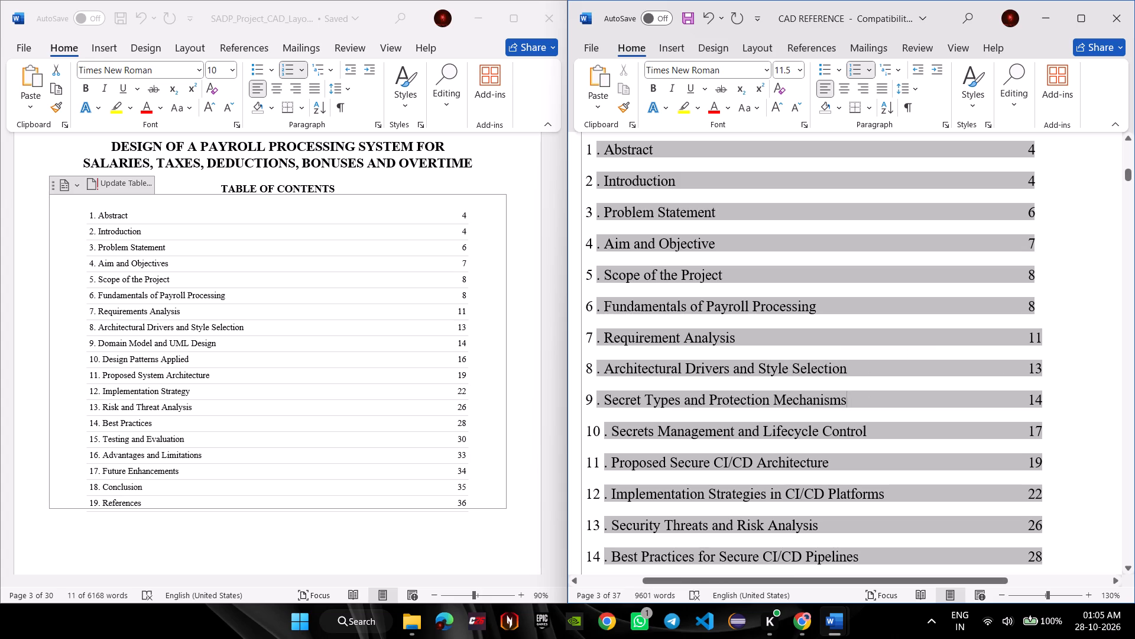
key(BackSpace)
key(BackSpace)
key(BackSpace)
key(BackSpace)
key(BackSpace)
key(BackSpace)
key(BackSpace)
key(BackSpace)
key(BackSpace)
key(BackSpace)
key(BackSpace)
key(BackSpace)
key(BackSpace)
key(BackSpace)
key(BackSpace)
key(BackSpace)
key(BackSpace)
key(BackSpace)
key(BackSpace)
key(BackSpace)
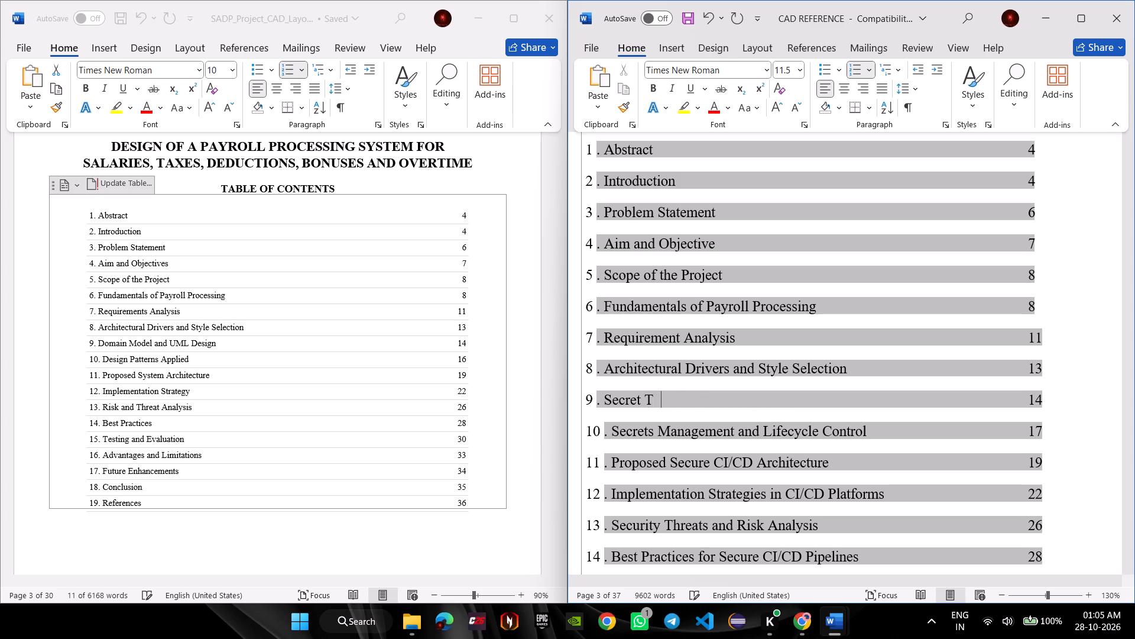
key(BackSpace)
key(BackSpace)
key(BackSpace)
key(BackSpace)
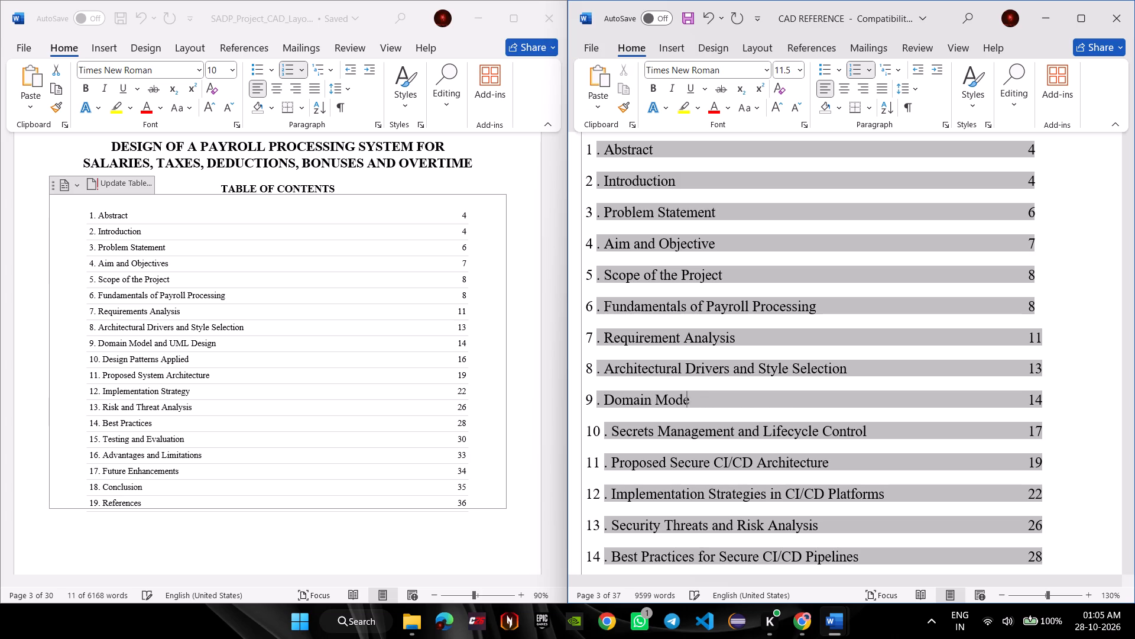
key(BackSpace)
key(BackSpace)
text(f)
key(space)
key(BackSpace)
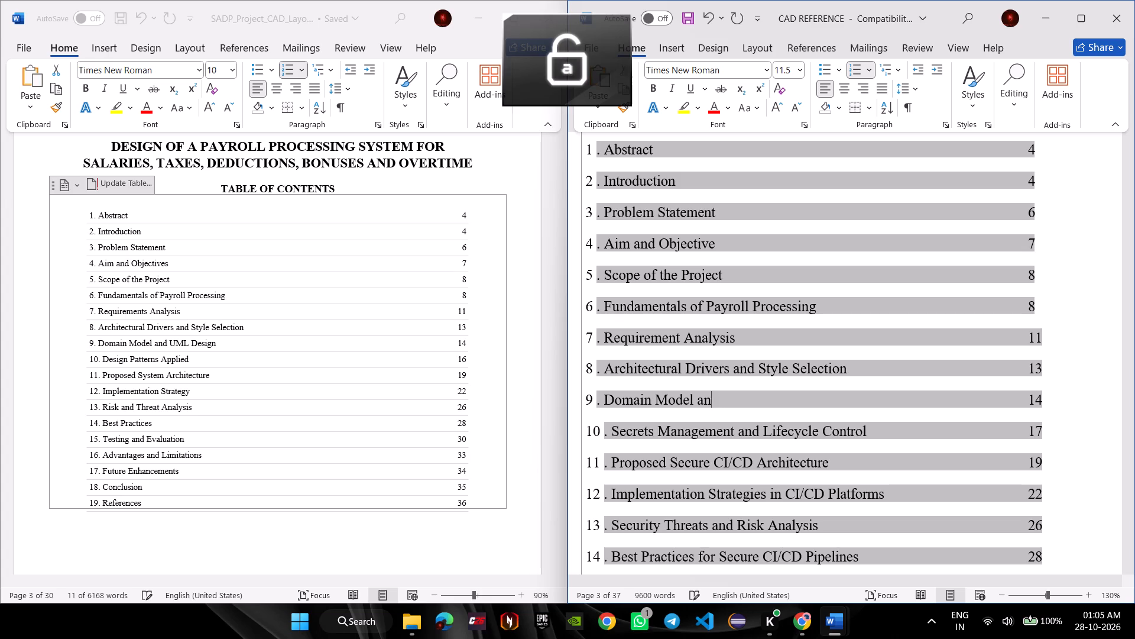
text(d UML)
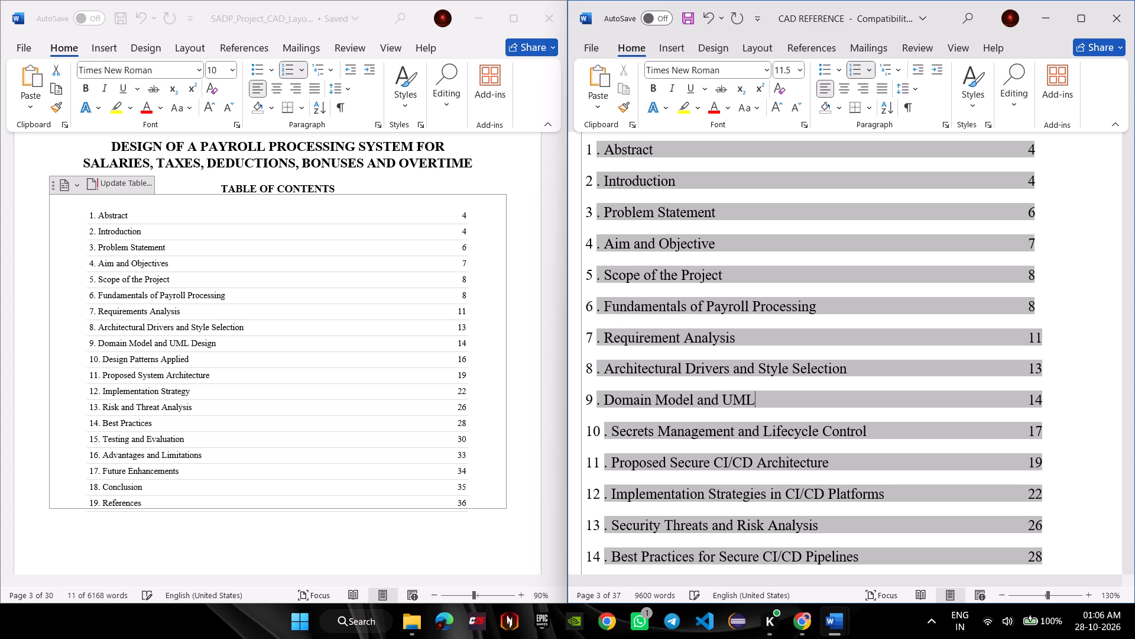
key(space)
Replace the "Secrets Management and Lifecycle Control" entry in the CAD REFERENCE table of contents with "Design Patterns Applied".
click(882, 431)
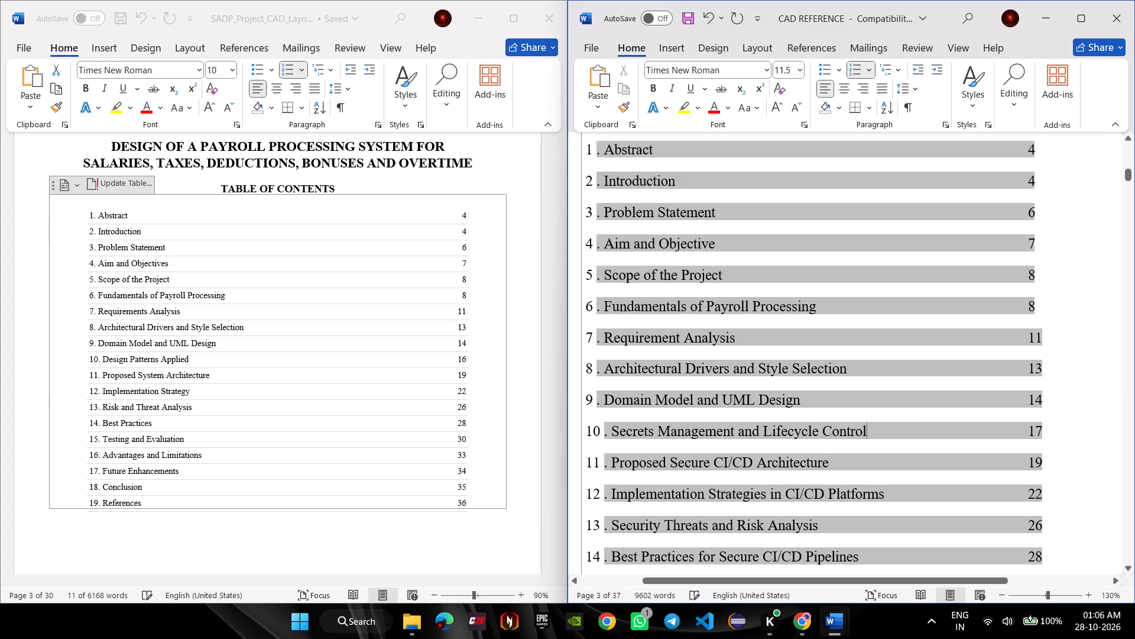
key(BackSpace)
key(BackSpace)
key(BackSpace)
key(BackSpace)
key(BackSpace)
key(BackSpace)
key(BackSpace)
key(BackSpace)
key(BackSpace)
key(BackSpace)
key(BackSpace)
key(BackSpace)
key(BackSpace)
key(BackSpace)
key(BackSpace)
key(BackSpace)
key(BackSpace)
key(BackSpace)
key(BackSpace)
key(BackSpace)
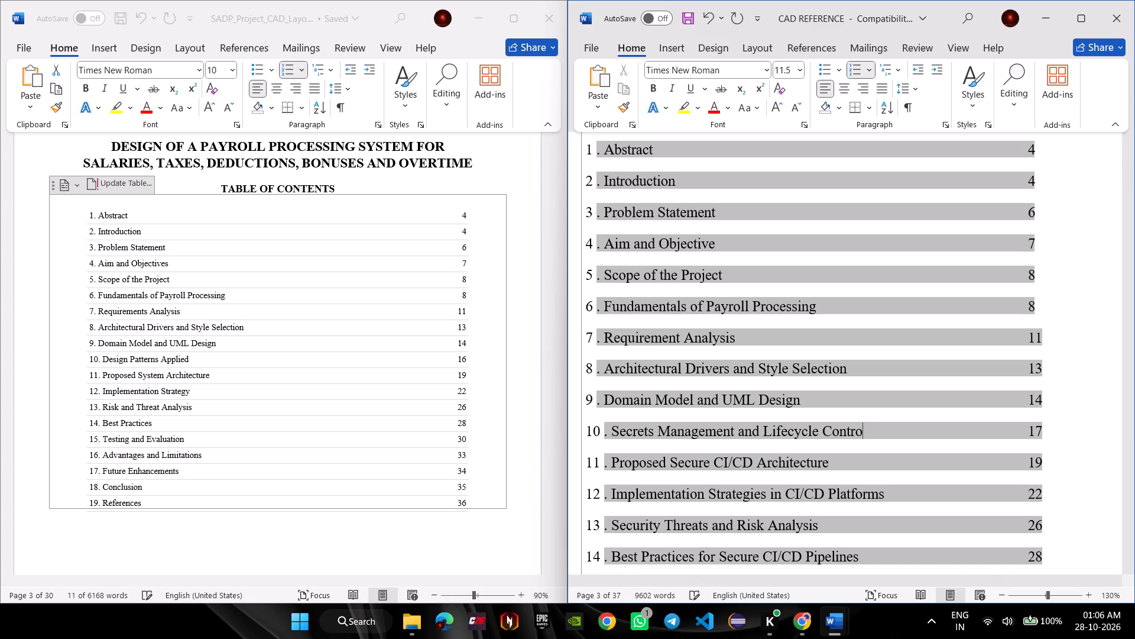
key(BackSpace)
key(BackSpace)
key(BackSpace)
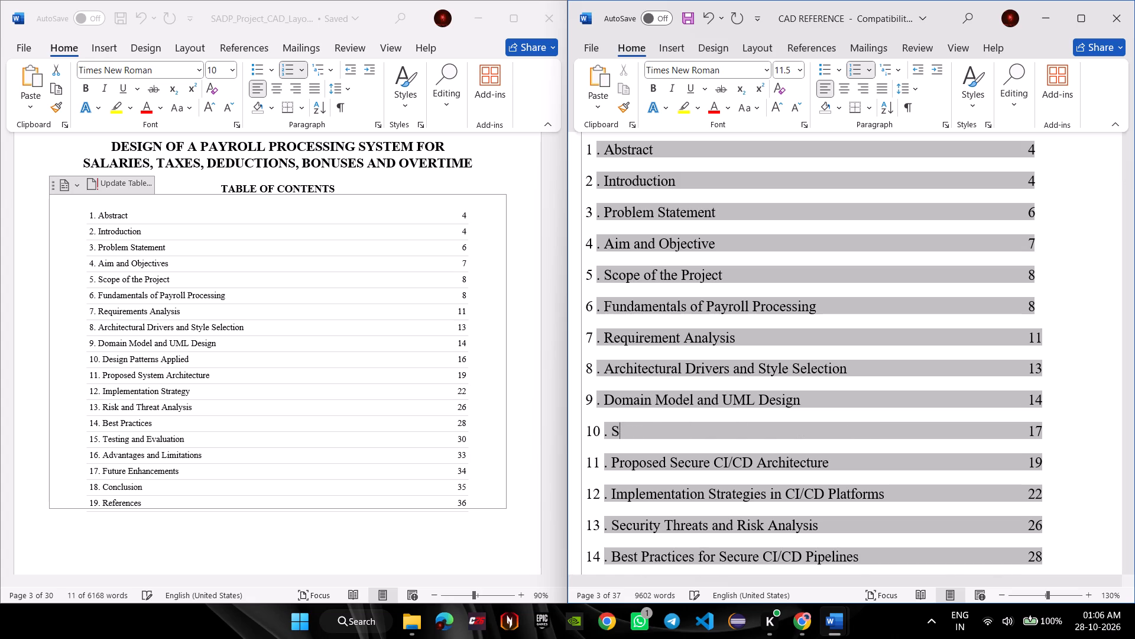
key(BackSpace)
text(Design)
key(space)
text(Patterns Al)
key(BackSpace)
text(pplied)
Change entry 11 of the CAD REFERENCE table of contents to "Proposed System Architecture", following the payroll document's contents list.
ctrl+scroll(474, 338, up, 2)
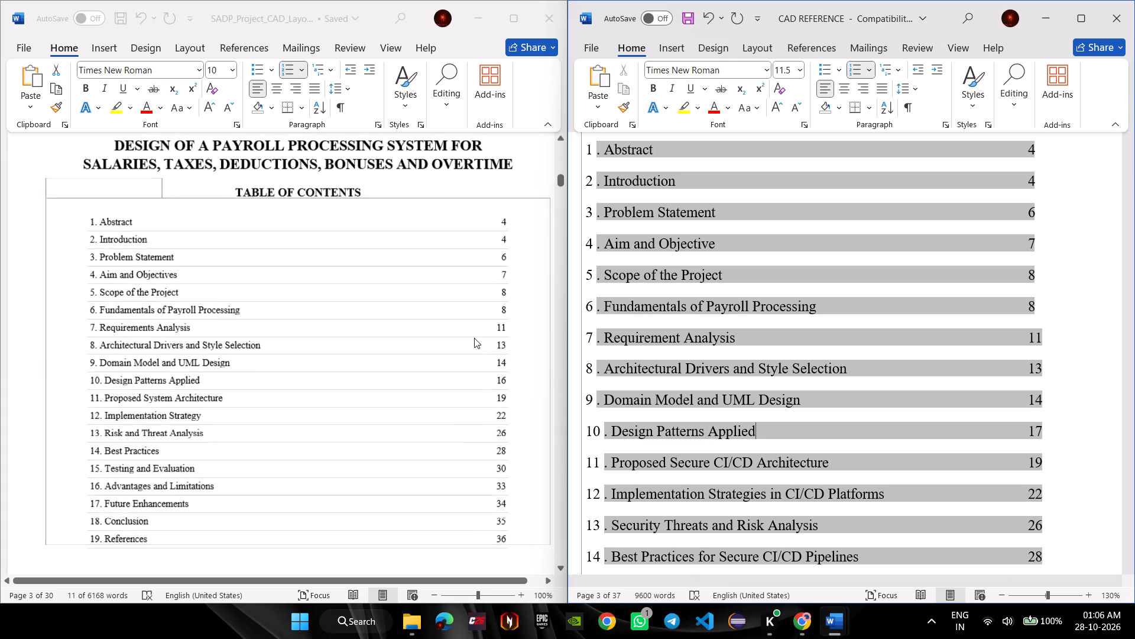
ctrl+scroll(474, 338, up, 8)
scroll(474, 338, down, 1)
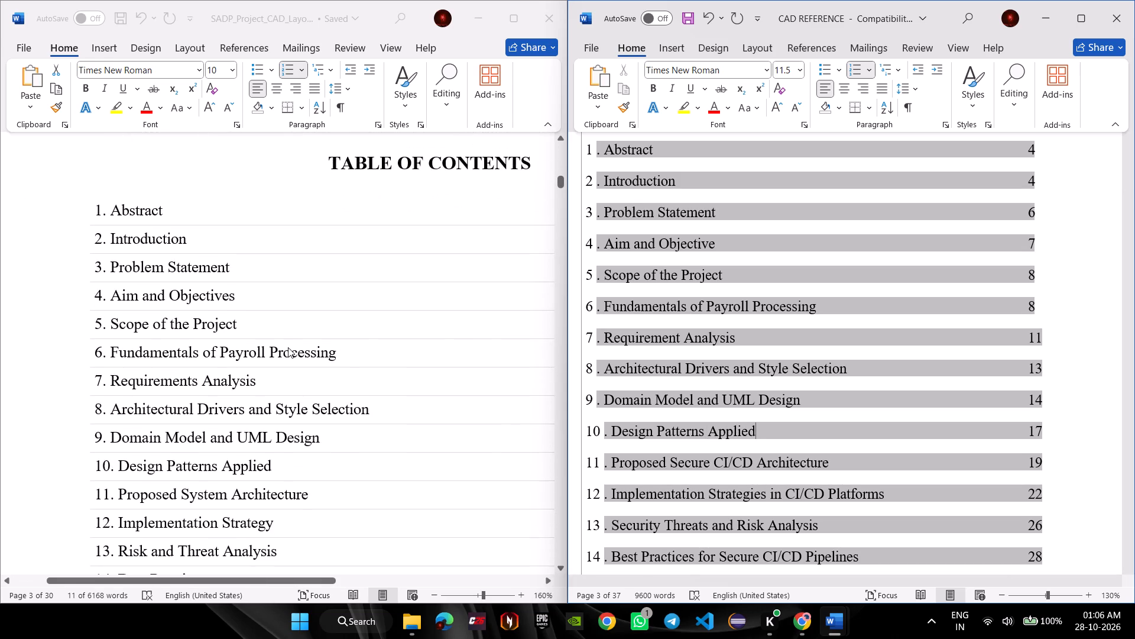
ctrl+scroll(288, 347, up, 2)
scroll(288, 347, down, 2)
ctrl+scroll(288, 347, up, 5)
scroll(288, 347, down, 1)
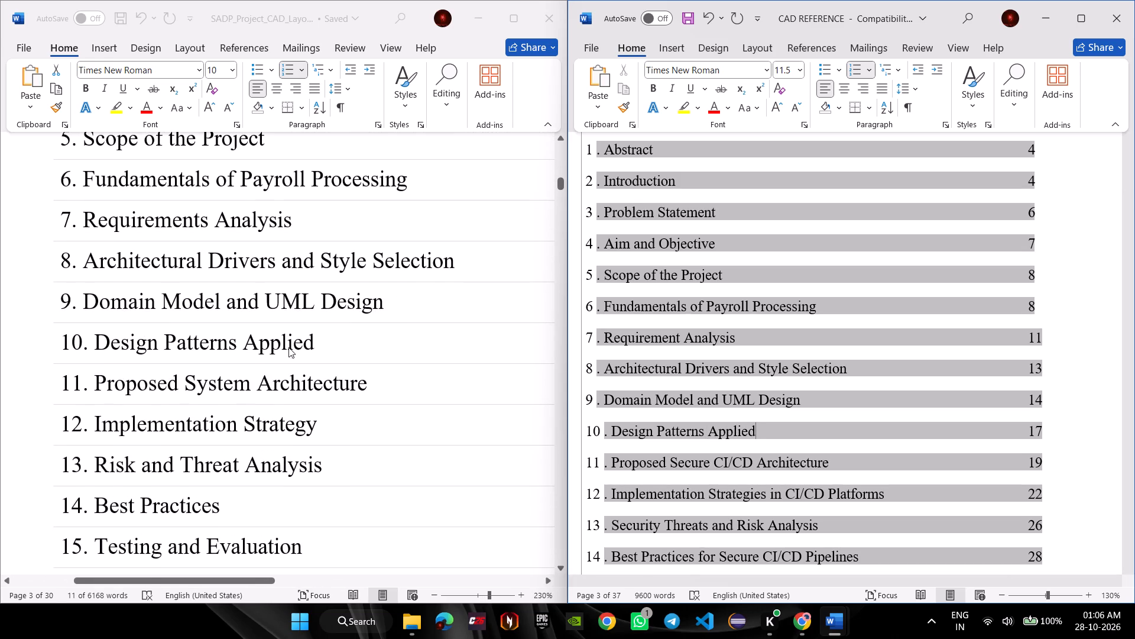
drag(97, 381, 303, 383)
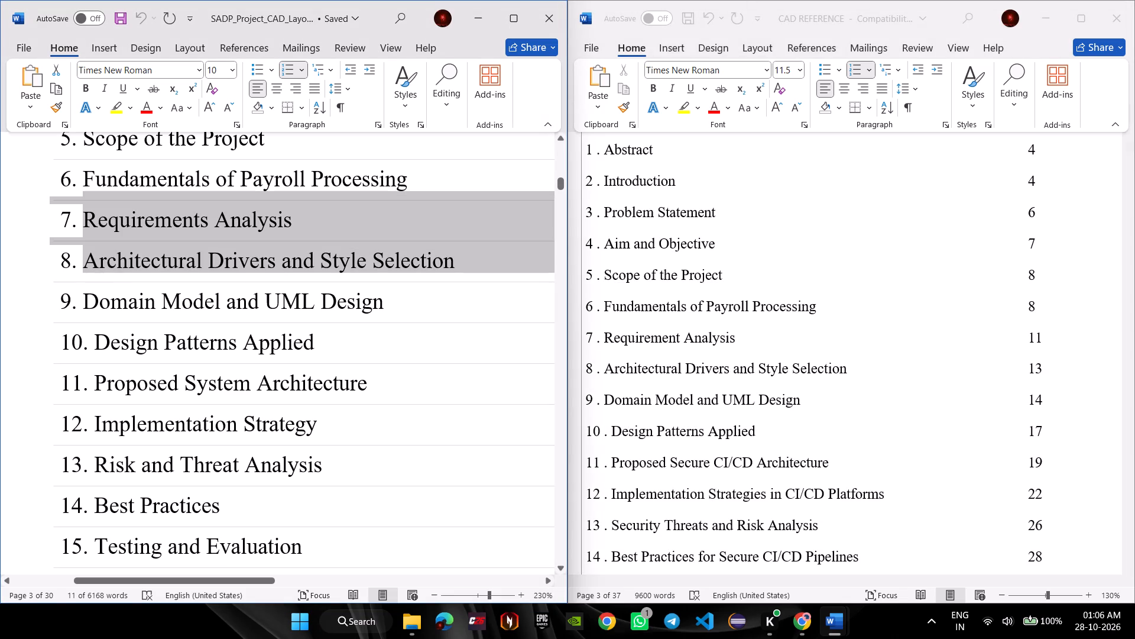
click(364, 399)
drag(363, 393, 92, 397)
click(289, 409)
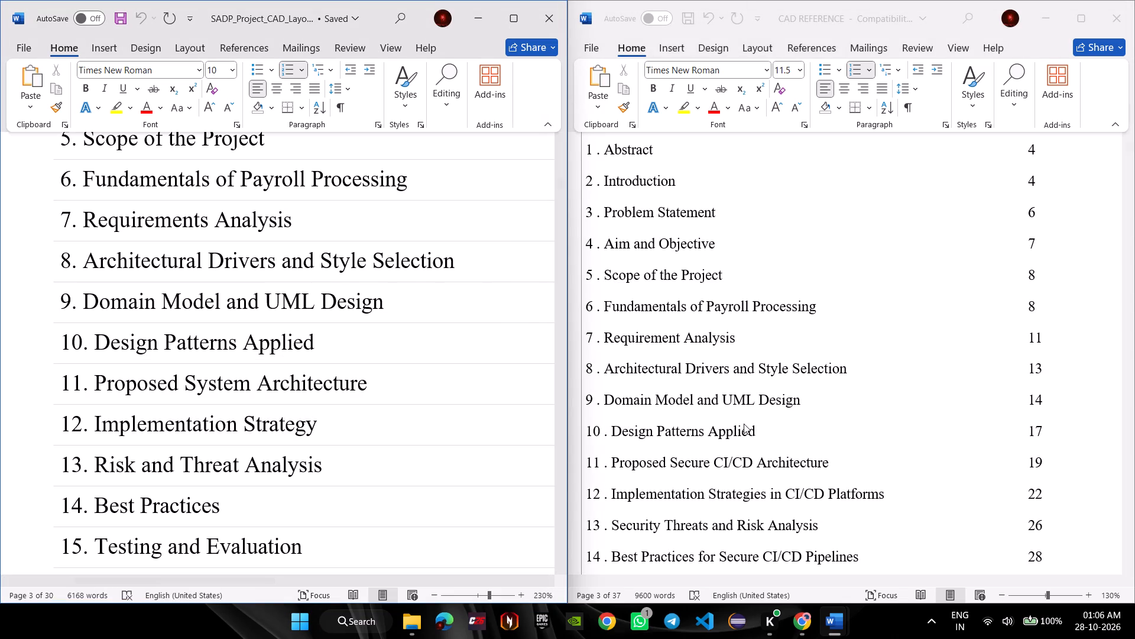
click(832, 463)
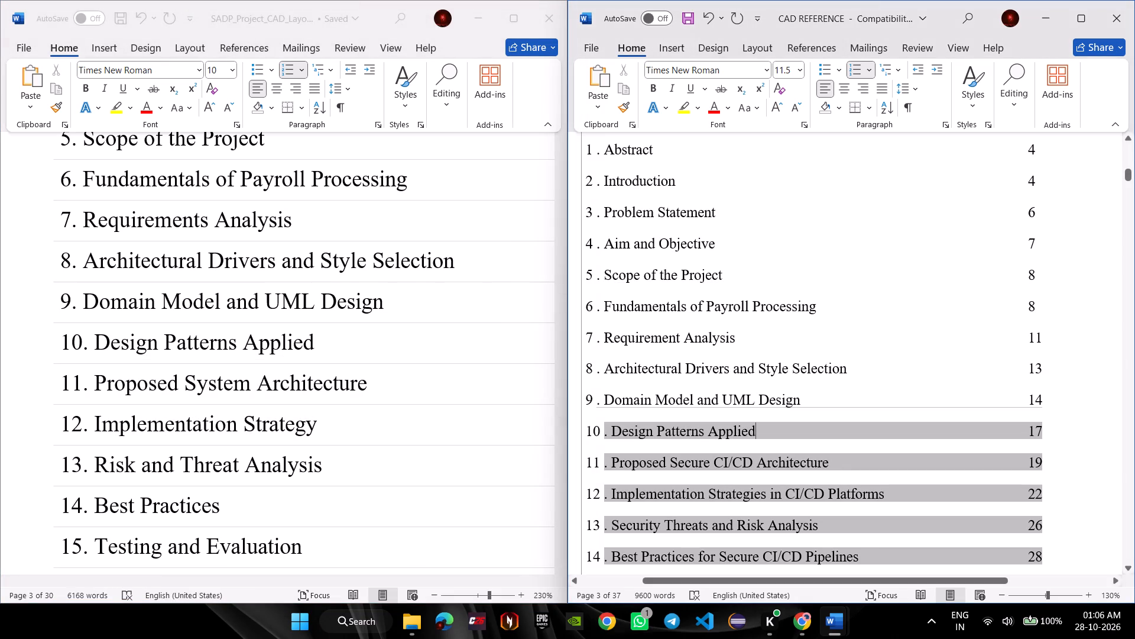
click(822, 461)
click(829, 461)
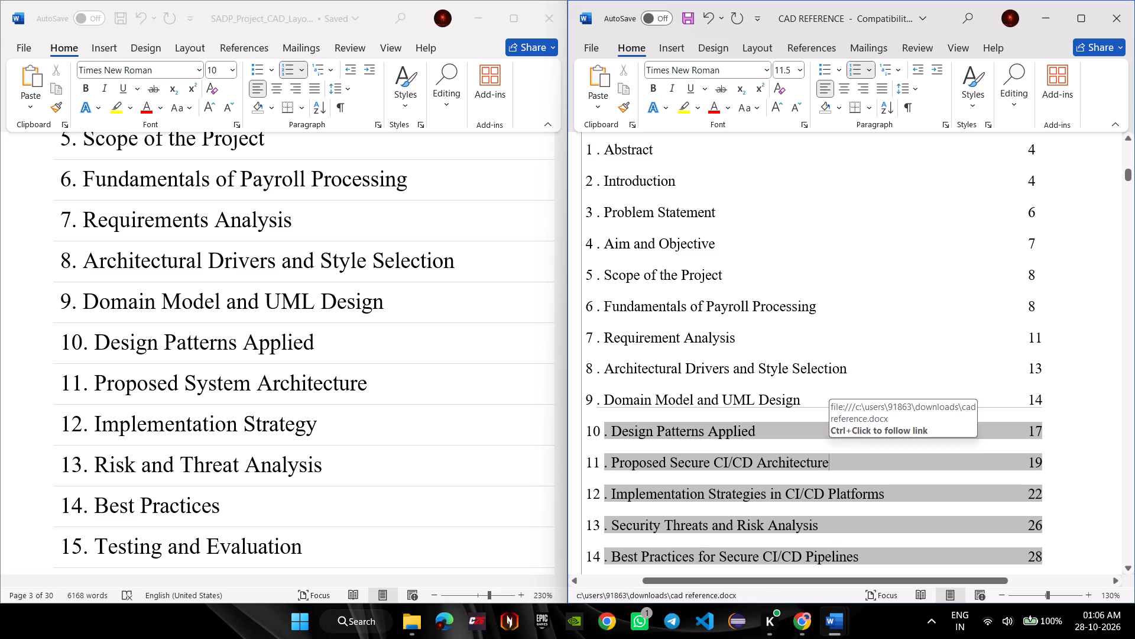
key(BackSpace)
key(BackSpace)
key(BackSpace)
key(BackSpace)
key(BackSpace)
key(BackSpace)
key(BackSpace)
key(BackSpace)
key(BackSpace)
key(BackSpace)
key(BackSpace)
key(BackSpace)
key(BackSpace)
key(BackSpace)
key(BackSpace)
key(BackSpace)
key(BackSpace)
key(BackSpace)
key(BackSpace)
key(BackSpace)
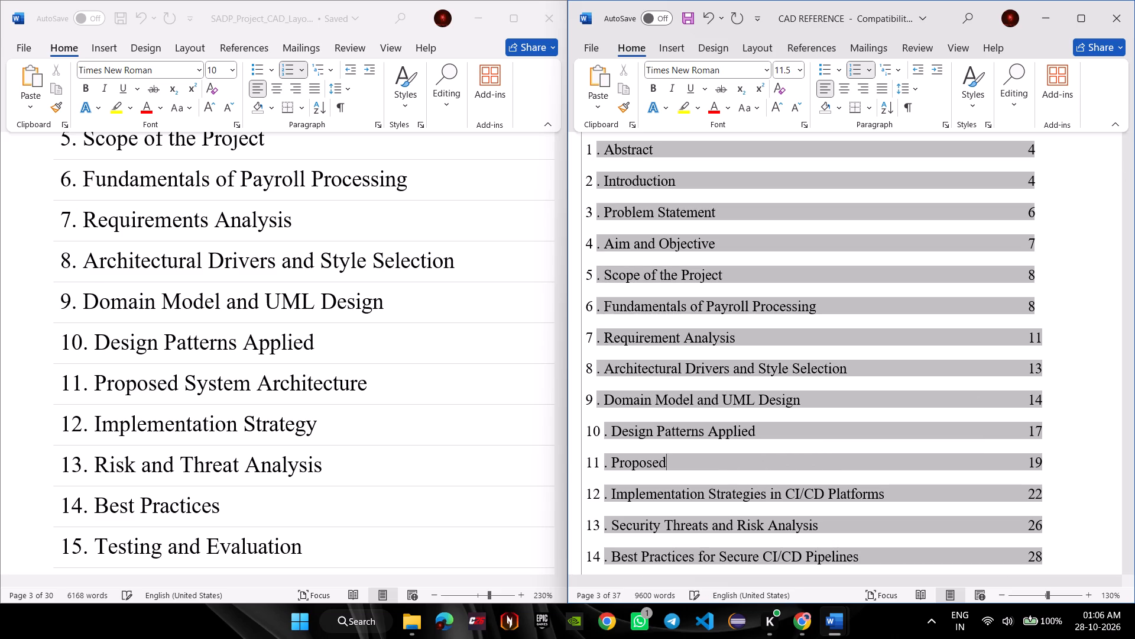
key(ctrl+z)
key(ctrl+z)
key(ctrl+z)
key(ctrl+z)
key(ctrl+z)
key(BackSpace)
key(BackSpace)
key(BackSpace)
text(ys)
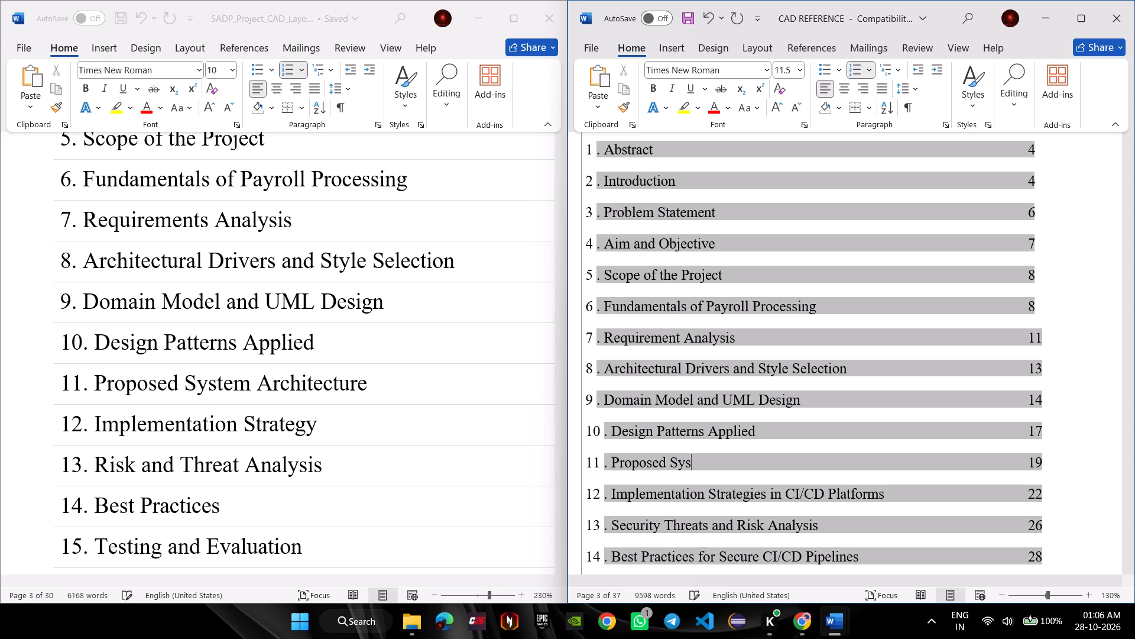
text(tem)
key(space)
text(Architecture)
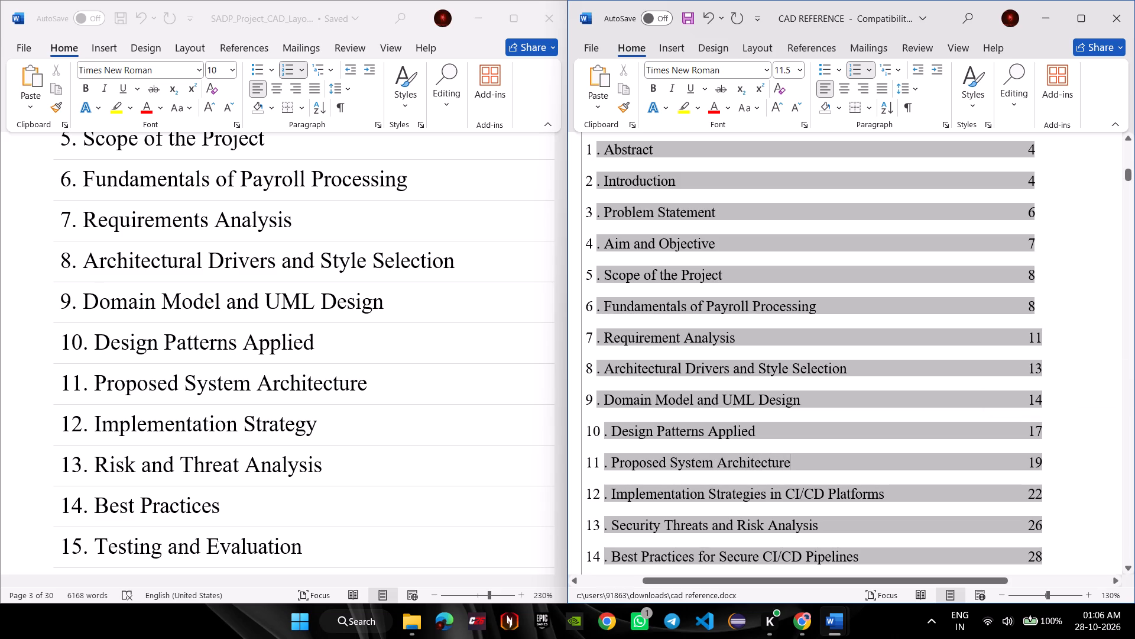
Change the "Implementation Strategies in CI/CD Platforms" entry in the table of contents to "Implementation Strategy".
click(888, 489)
key(BackSpace)
key(BackSpace)
key(BackSpace)
key(BackSpace)
key(BackSpace)
key(BackSpace)
key(BackSpace)
key(BackSpace)
key(BackSpace)
key(BackSpace)
key(BackSpace)
key(BackSpace)
key(BackSpace)
key(BackSpace)
key(BackSpace)
key(BackSpace)
key(BackSpace)
key(BackSpace)
key(BackSpace)
key(BackSpace)
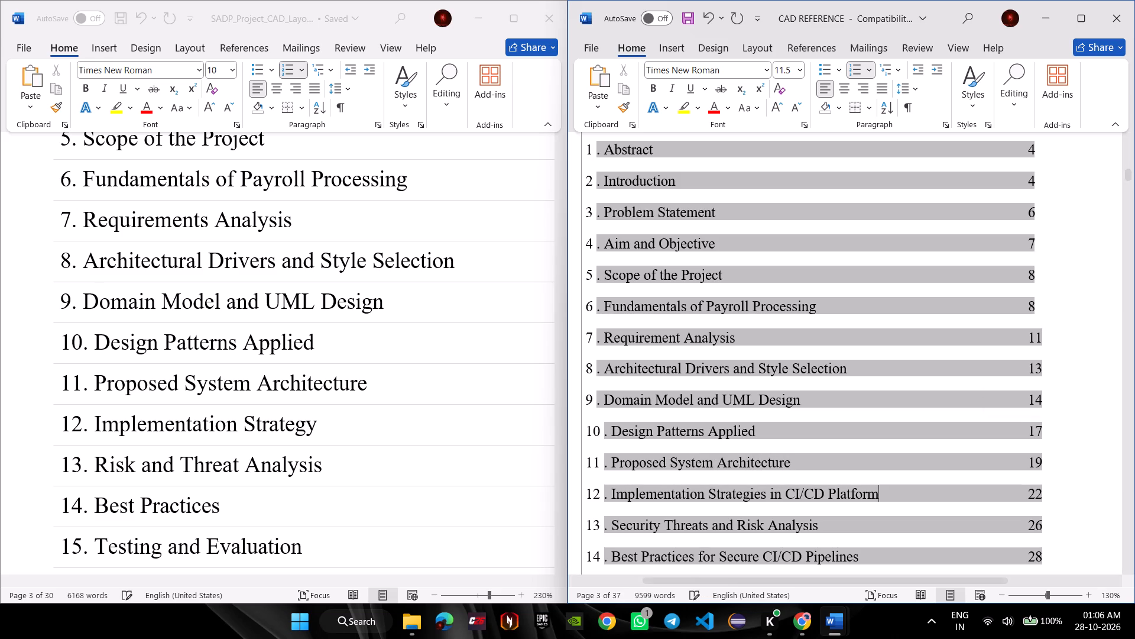
key(y)
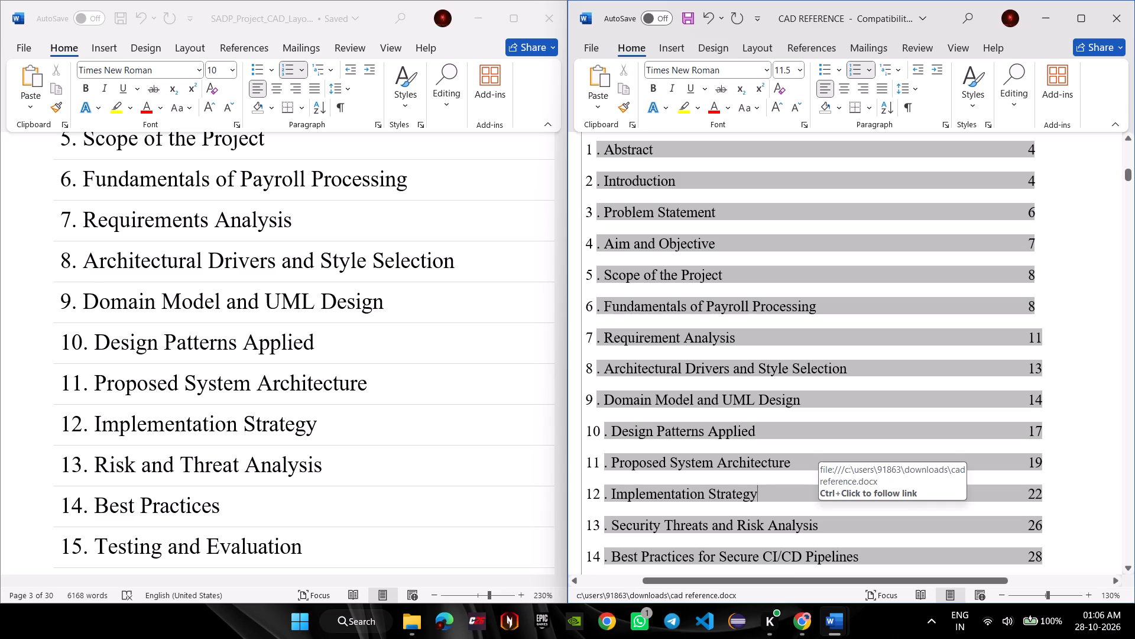
Shorten entry 14 of the CAD REFERENCE table of contents to "Best Practices".
click(870, 552)
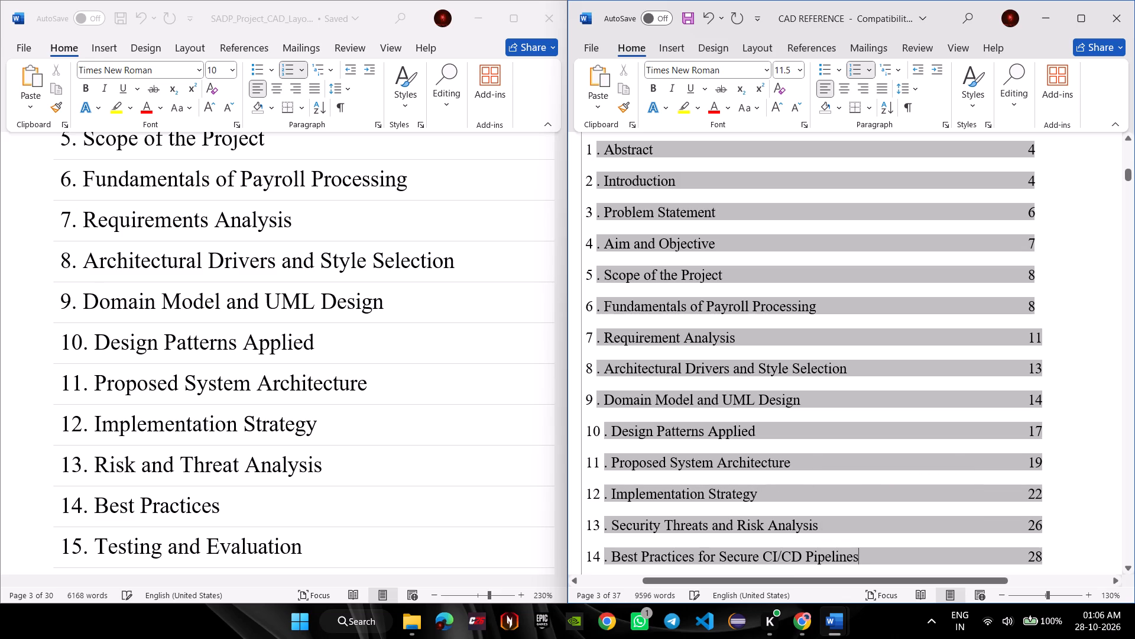
key(BackSpace)
key(BackSpace)
key(BackSpace)
key(BackSpace)
key(BackSpace)
key(BackSpace)
key(BackSpace)
key(BackSpace)
key(BackSpace)
key(BackSpace)
key(BackSpace)
key(BackSpace)
key(BackSpace)
key(BackSpace)
key(BackSpace)
key(BackSpace)
key(BackSpace)
key(BackSpace)
key(BackSpace)
key(BackSpace)
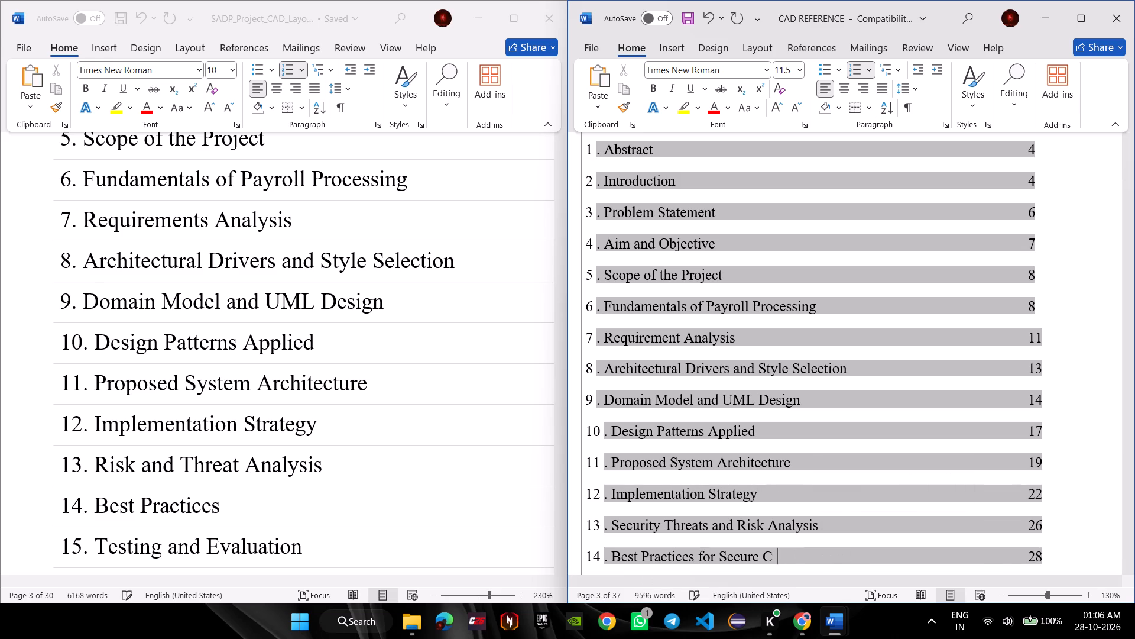
key(BackSpace)
Compare the remaining table of contents entries and page numbers in the payroll document and CAD REFERENCE.
scroll(865, 520, down, 2)
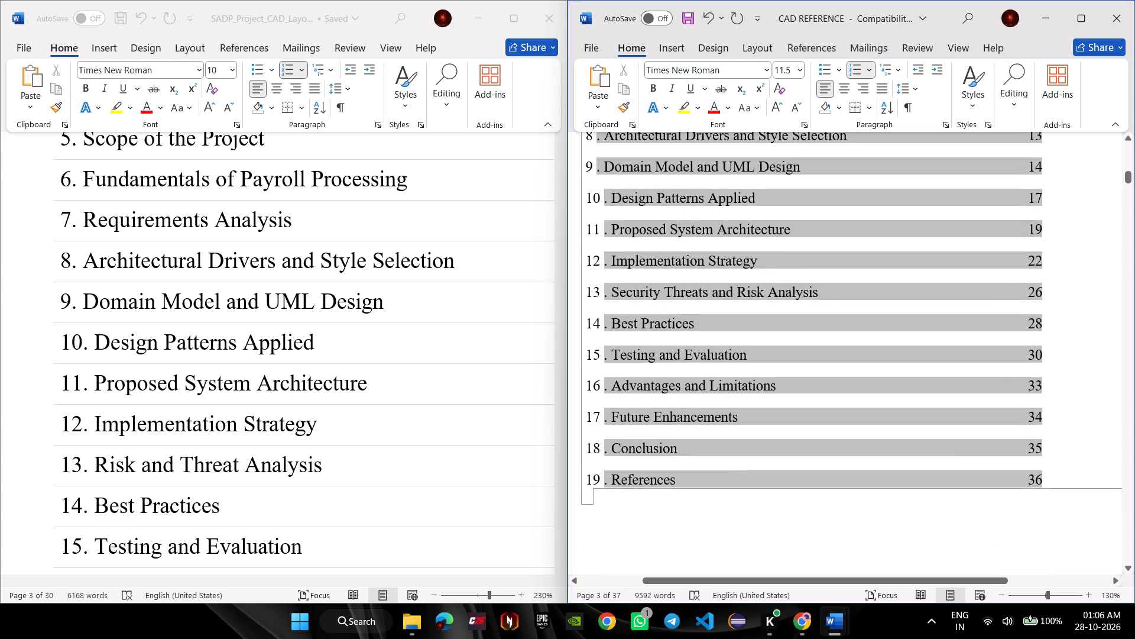
scroll(322, 315, down, 1)
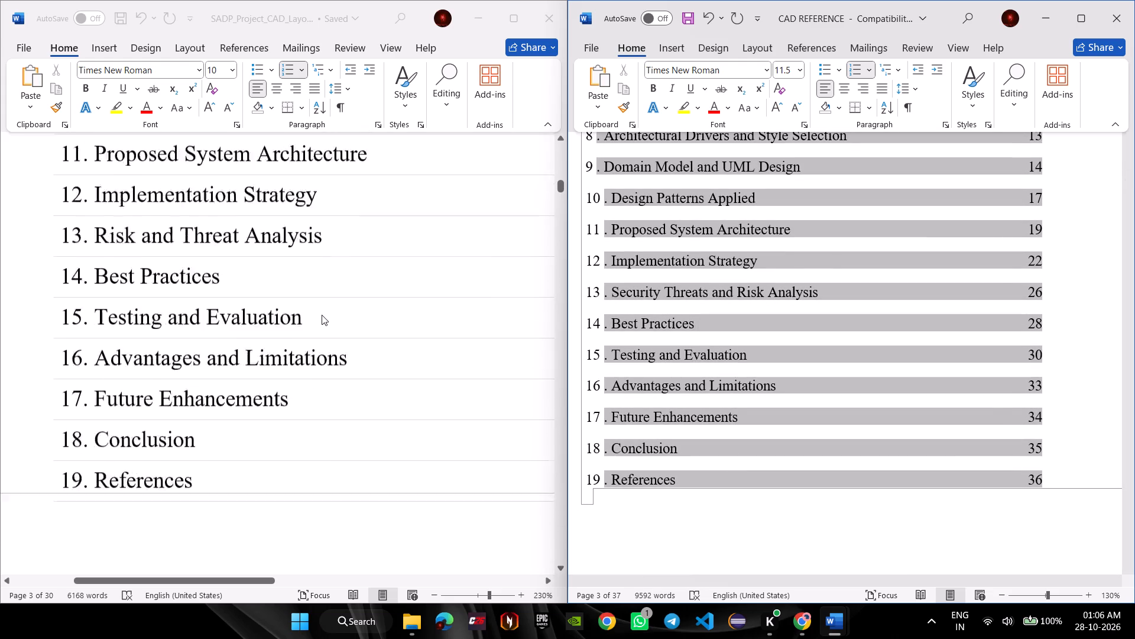
scroll(322, 315, down, 1)
scroll(322, 315, up, 1)
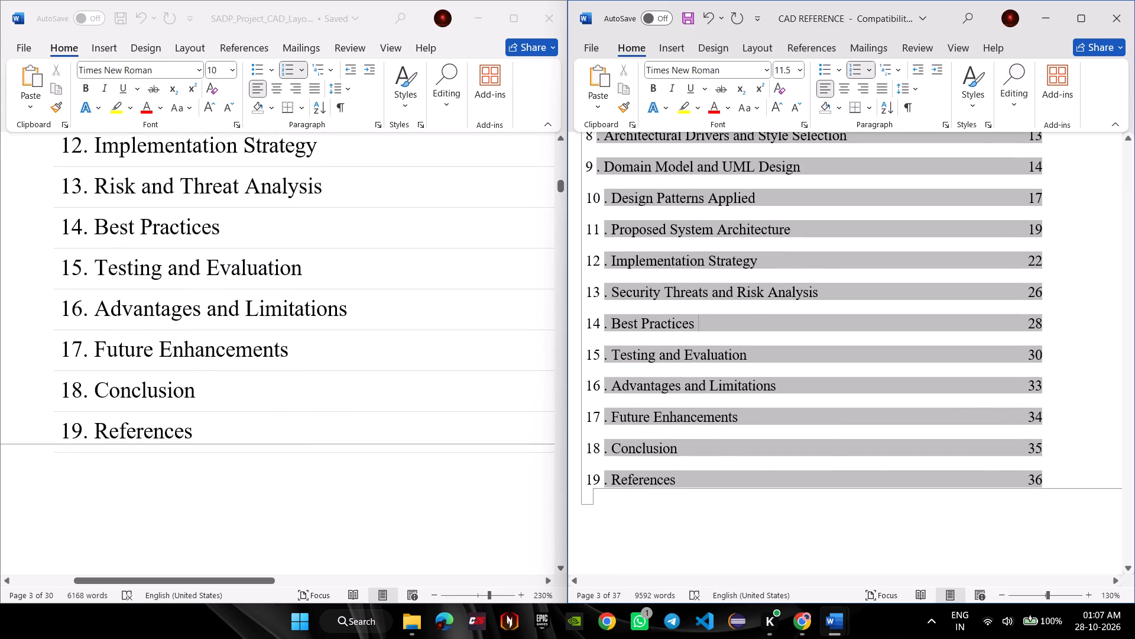
scroll(423, 263, left, 2)
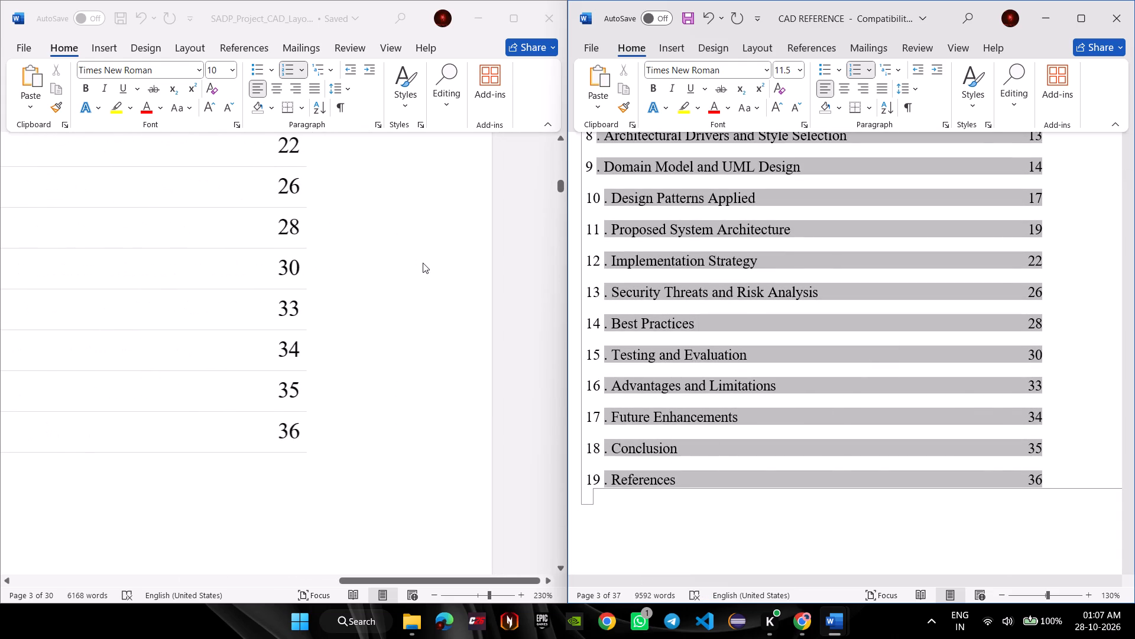
scroll(708, 504, up, 3)
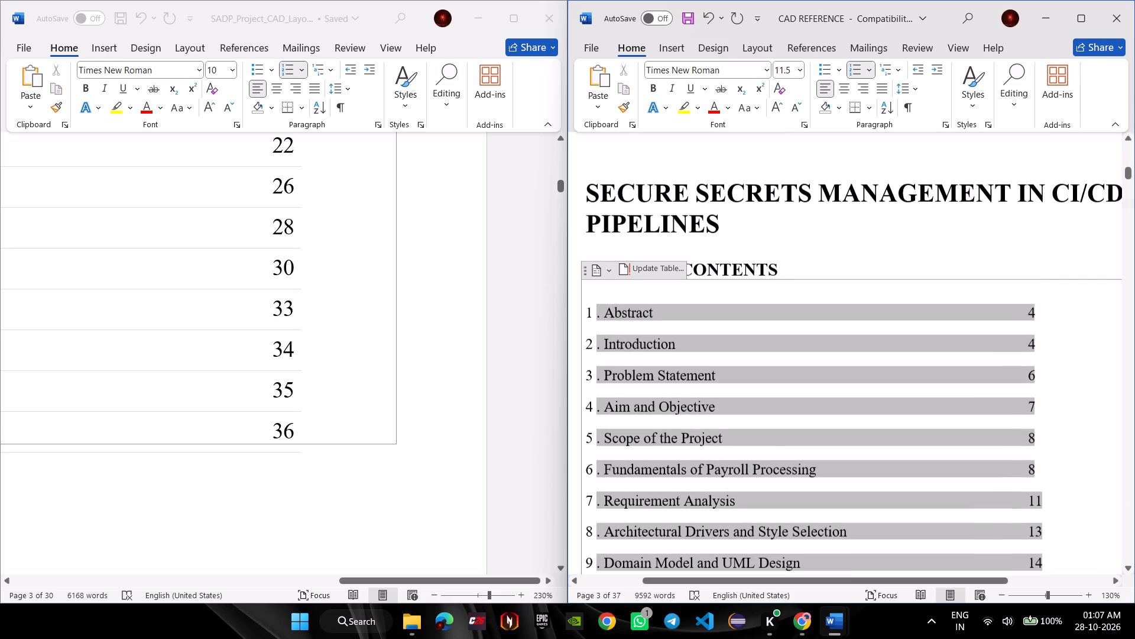
scroll(421, 367, up, 1)
scroll(711, 456, down, 1)
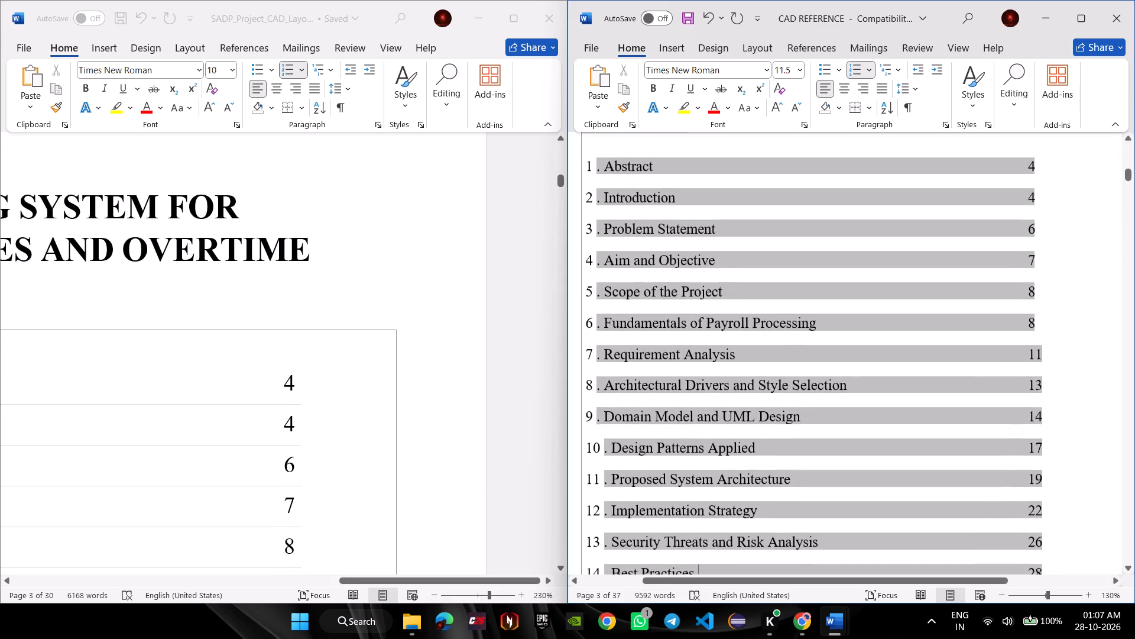
scroll(711, 456, down, 1)
ctrl+scroll(364, 389, down, 6)
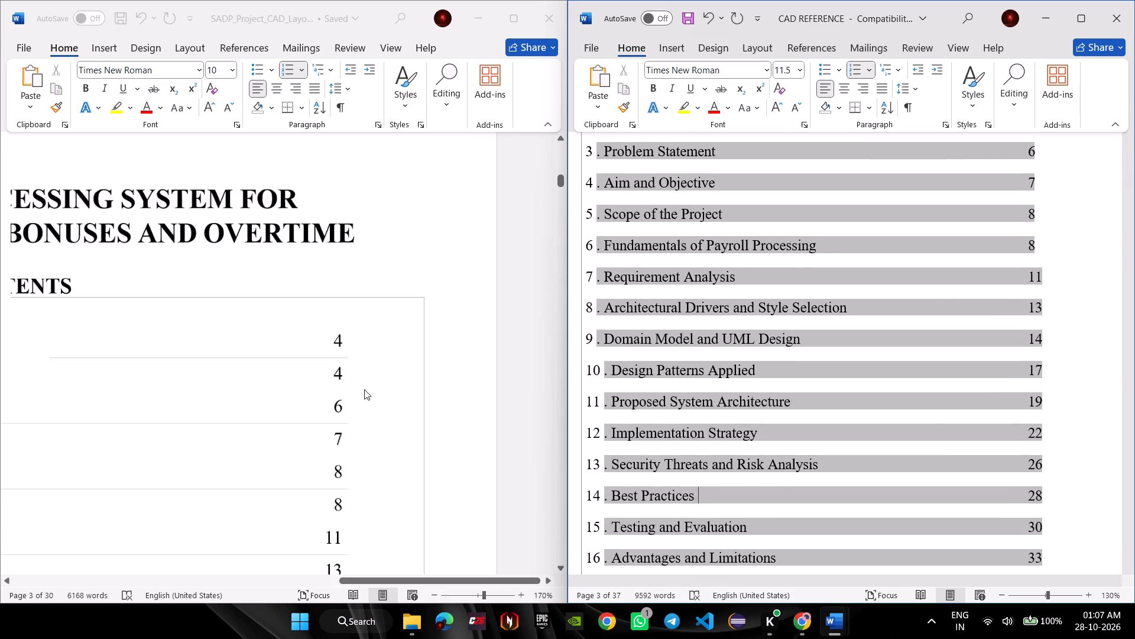
ctrl+scroll(364, 389, down, 9)
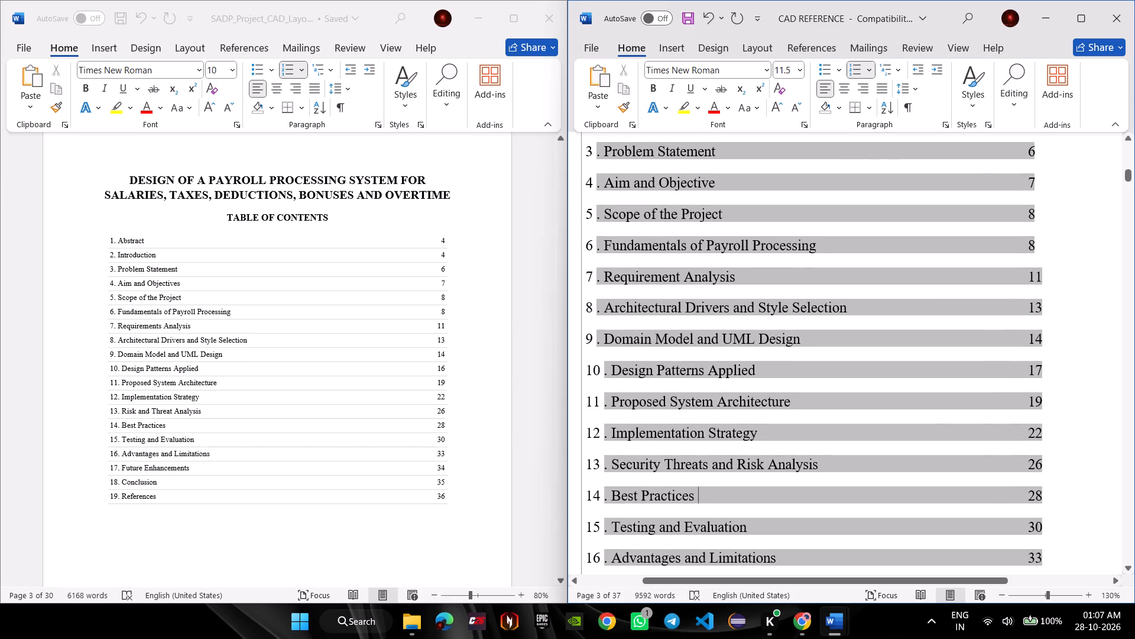
Replace "SECRETS MANAGEMENT IN CI/CD PIPELINES" in the CAD REFERENCE contents-page title with "DESIGN OF A PAYROLL PROCESSING SYSTEM FOR SALARIES".
ctrl+scroll(676, 358, down, 5)
scroll(676, 358, up, 1)
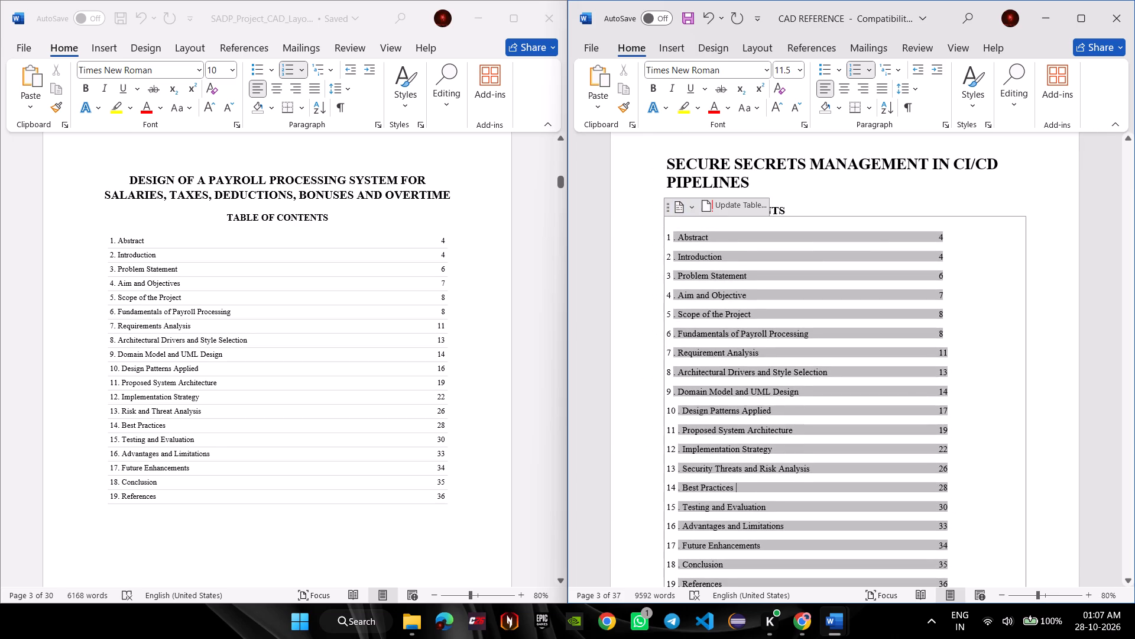
scroll(654, 252, up, 1)
click(757, 237)
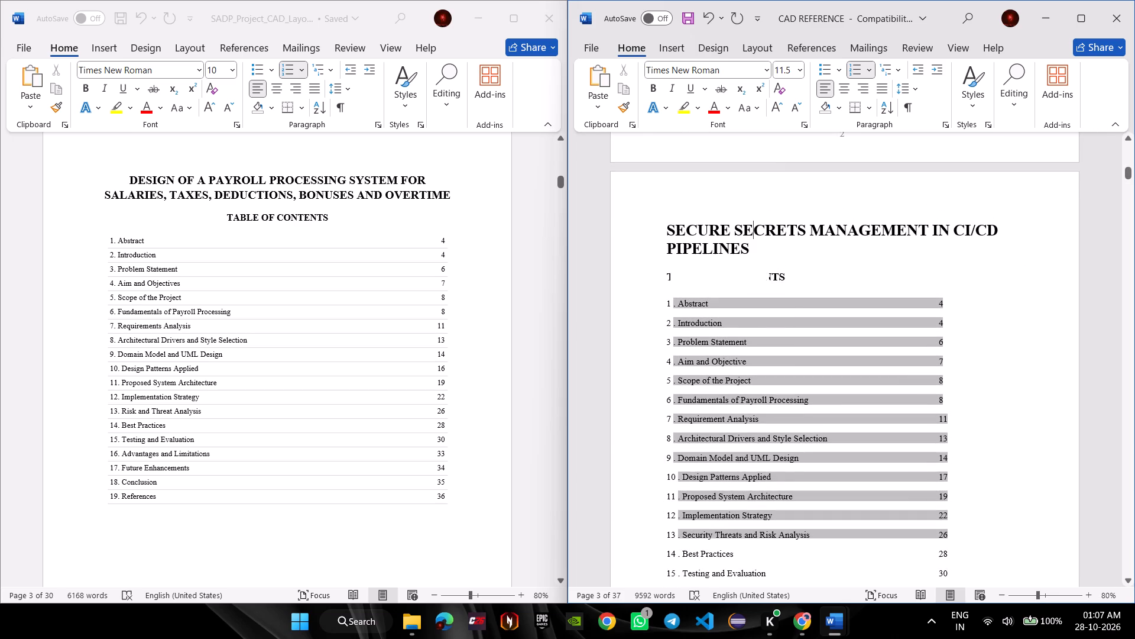
click(757, 243)
click(757, 243)
drag(757, 243, 693, 224)
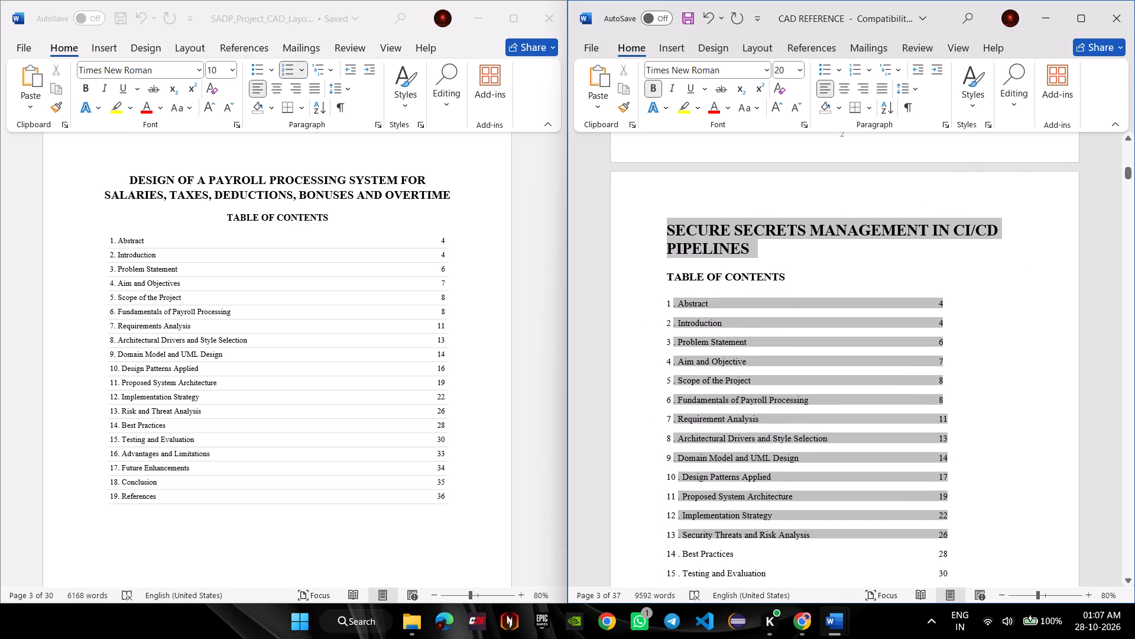
drag(693, 224, 680, 221)
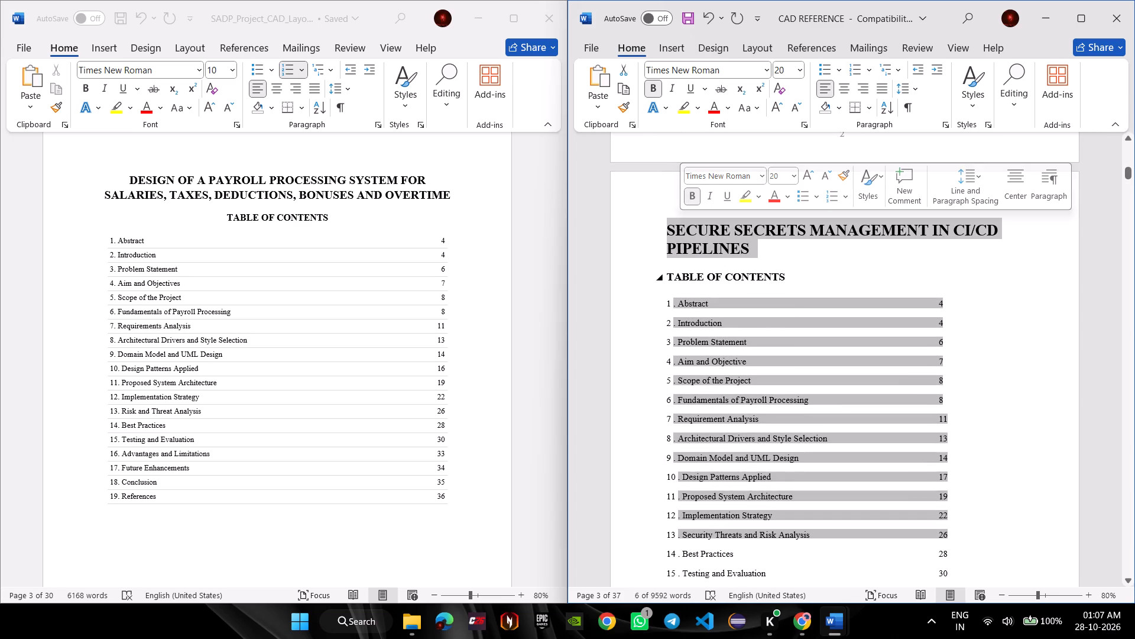
click(764, 266)
drag(760, 250, 729, 246)
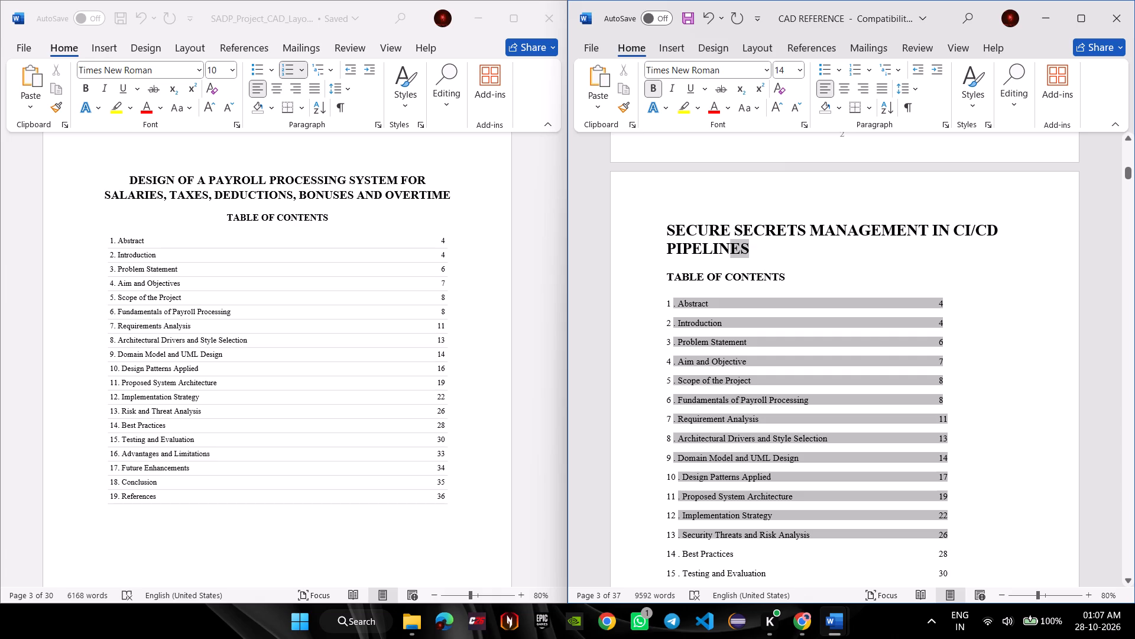
drag(729, 246, 733, 227)
key(BackSpace)
text(DESIN)
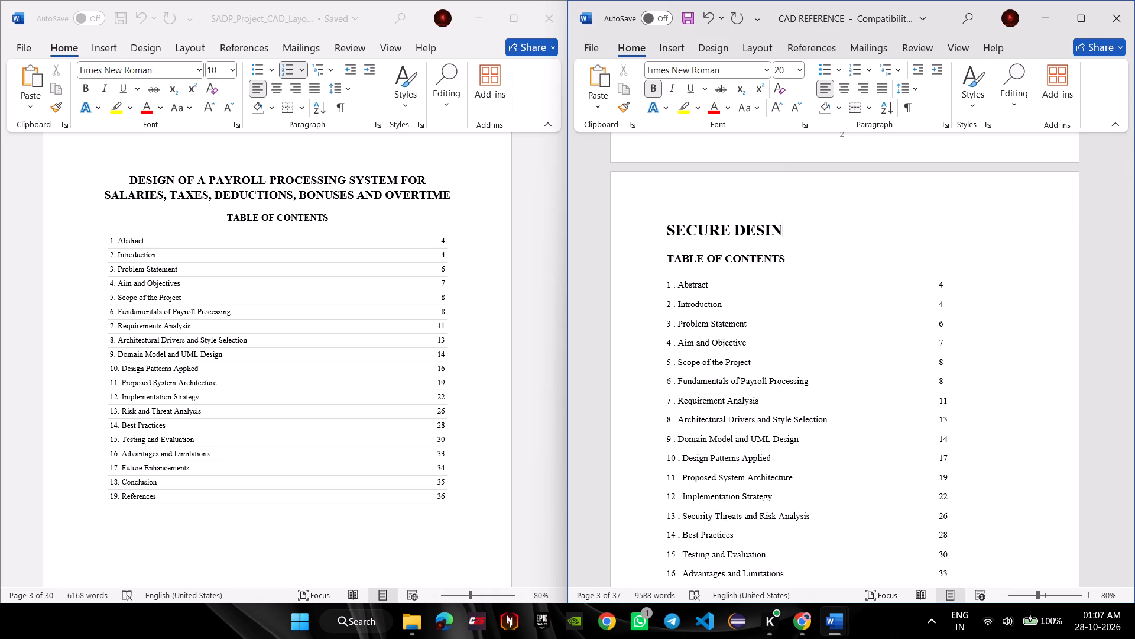
key(BackSpace)
text(GN OF A PY)
key(BackSpace)
key(a)
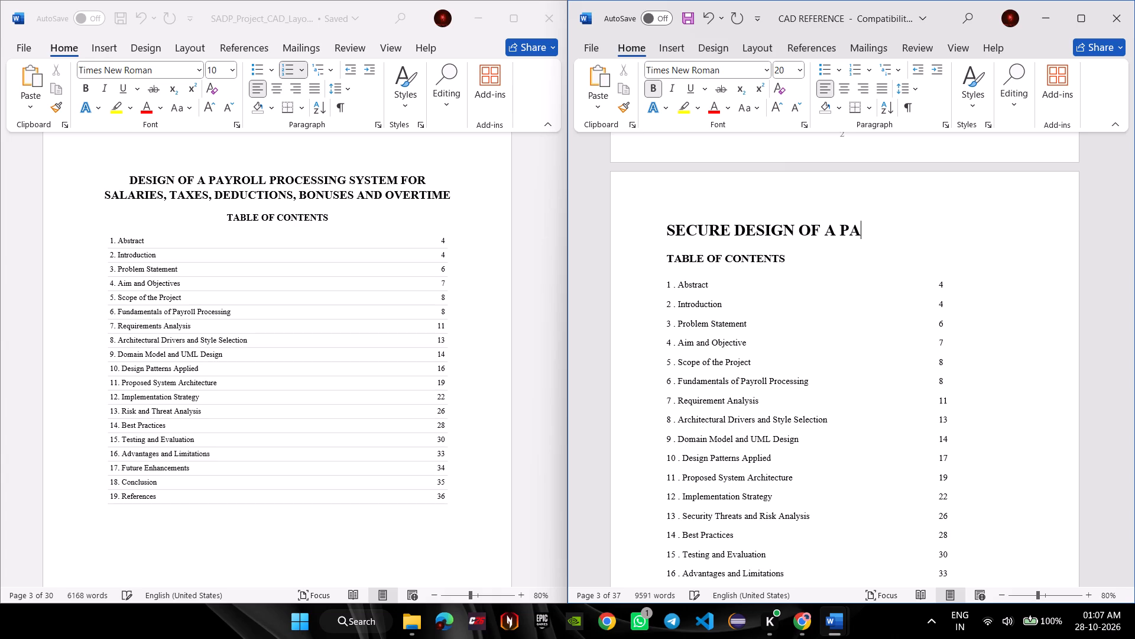
text(YROLL PROCESSING SYSTEM FOR SALARIES)
key(space)
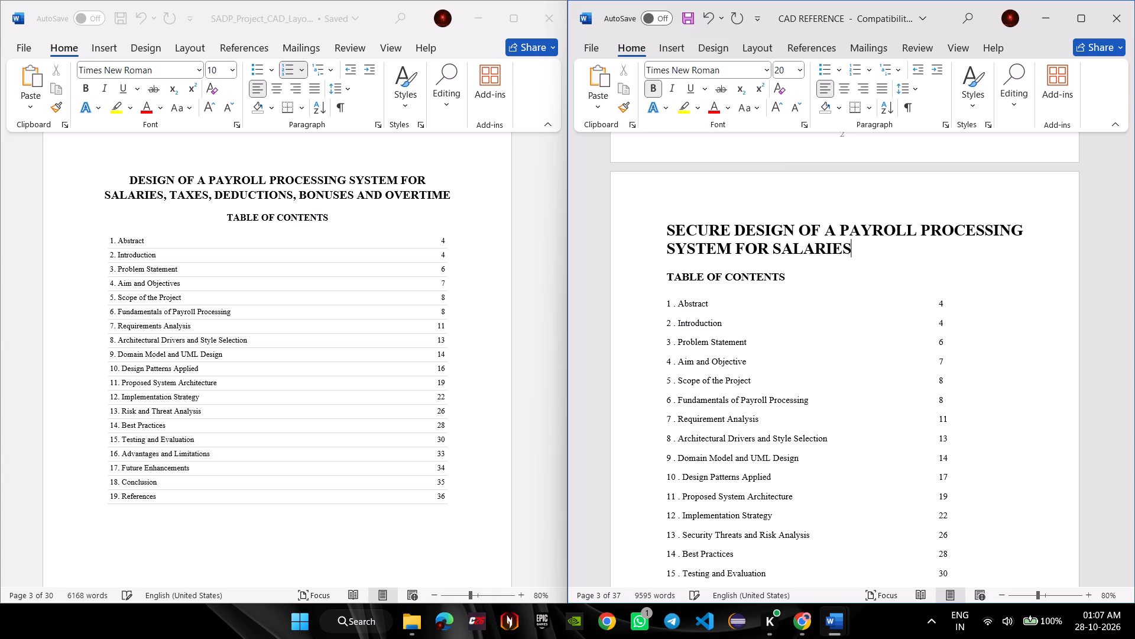
Complete the contents-page title by adding ",TAXES,DEDUCTIONS,BONUSES AND OVERTIME" after "SALARIES".
key(BackSpace)
text(,TAX)
text(ES,)
text(DECU)
key(BackSpace)
key(BackSpace)
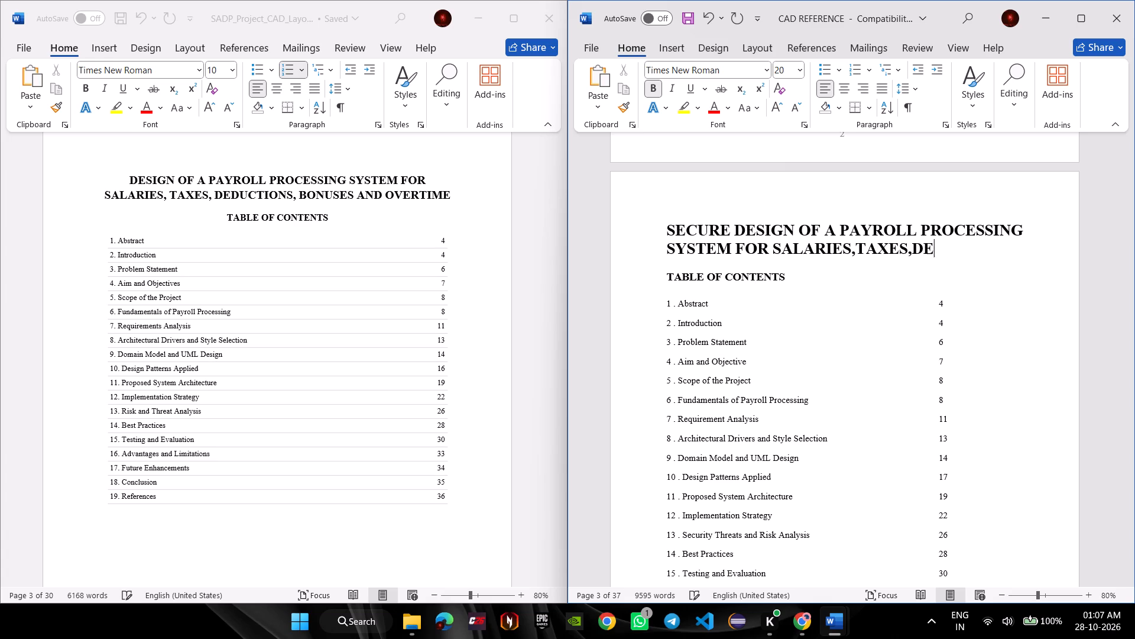
text(DUCTIOUND)
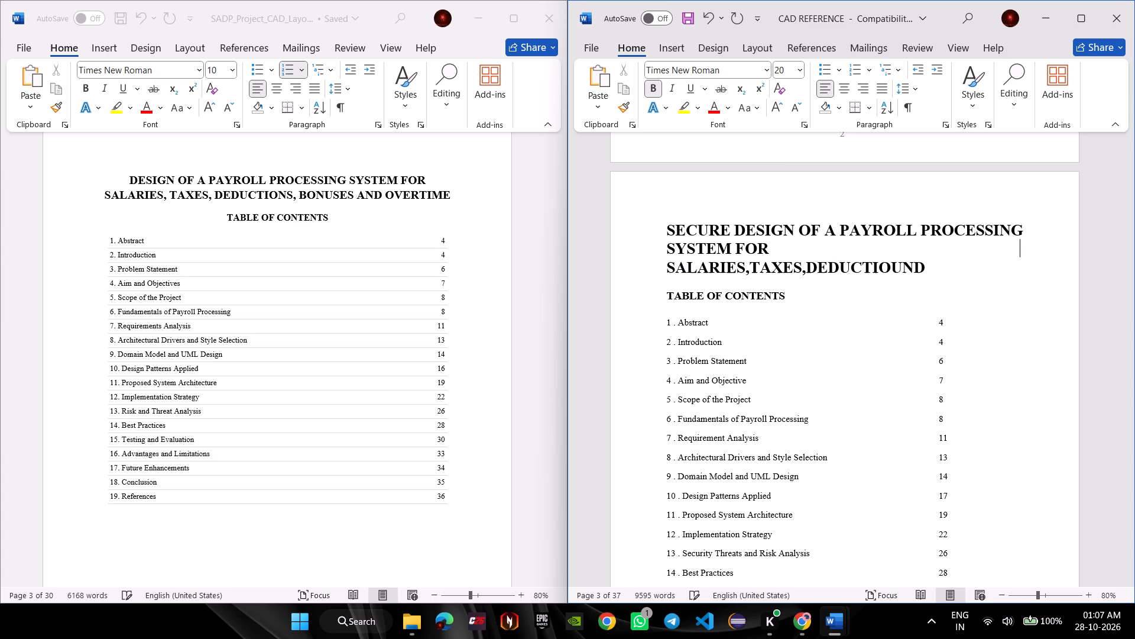
key(BackSpace)
key(s)
key(BackSpace)
key(BackSpace)
key(BackSpace)
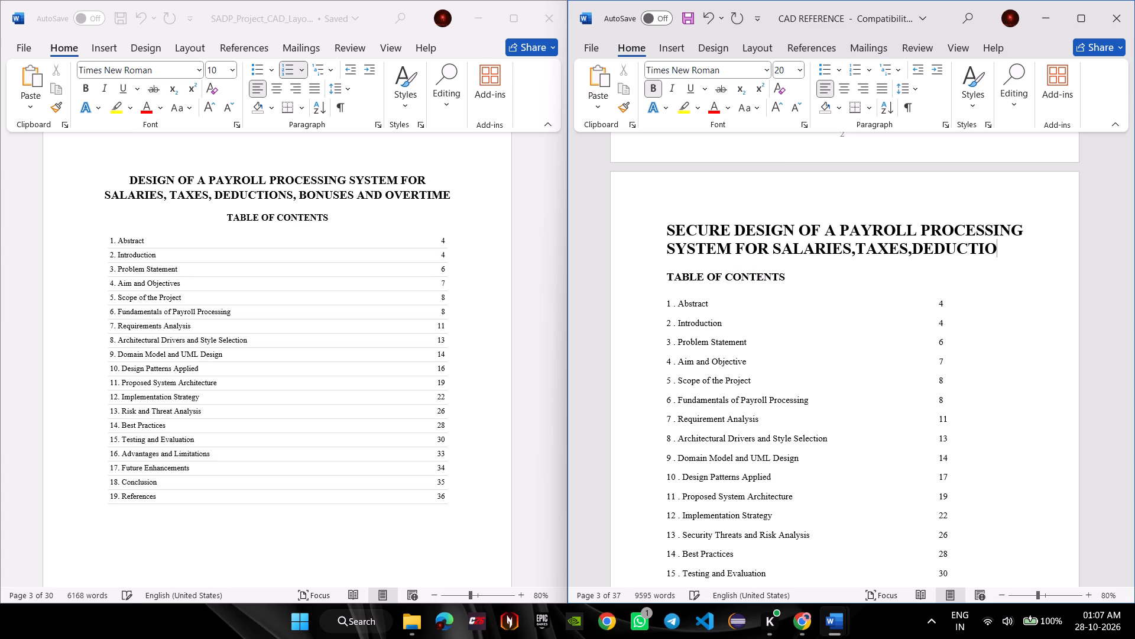
text(NS)
text(,BONUSES AND OVERTIME)
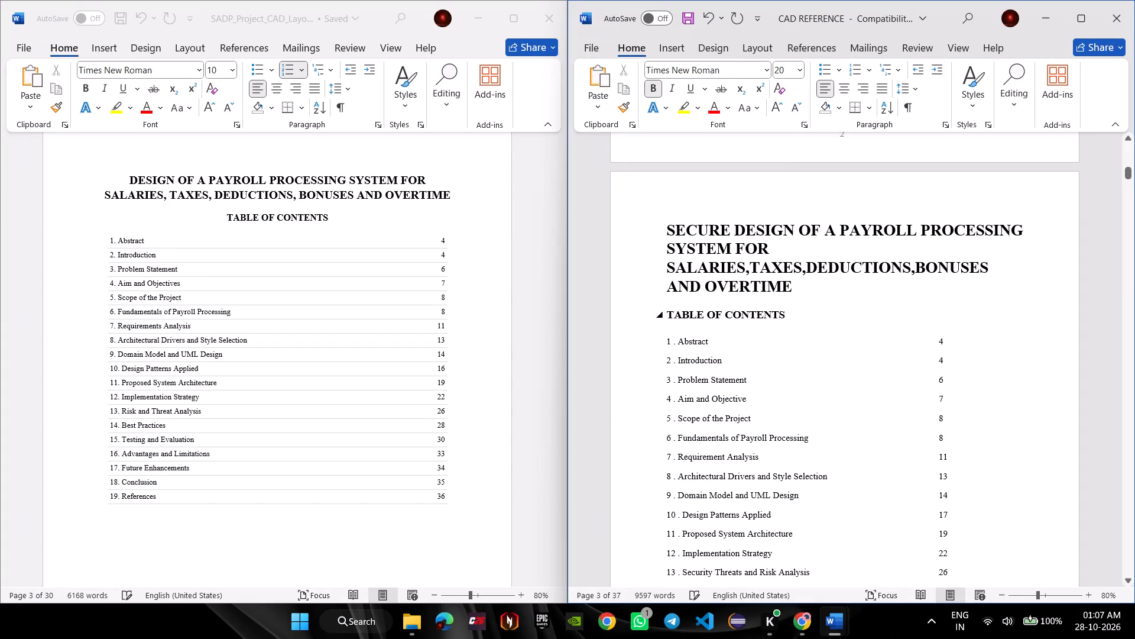
Delete the word "SECURE" from the start of the contents-page title.
drag(736, 233, 687, 232)
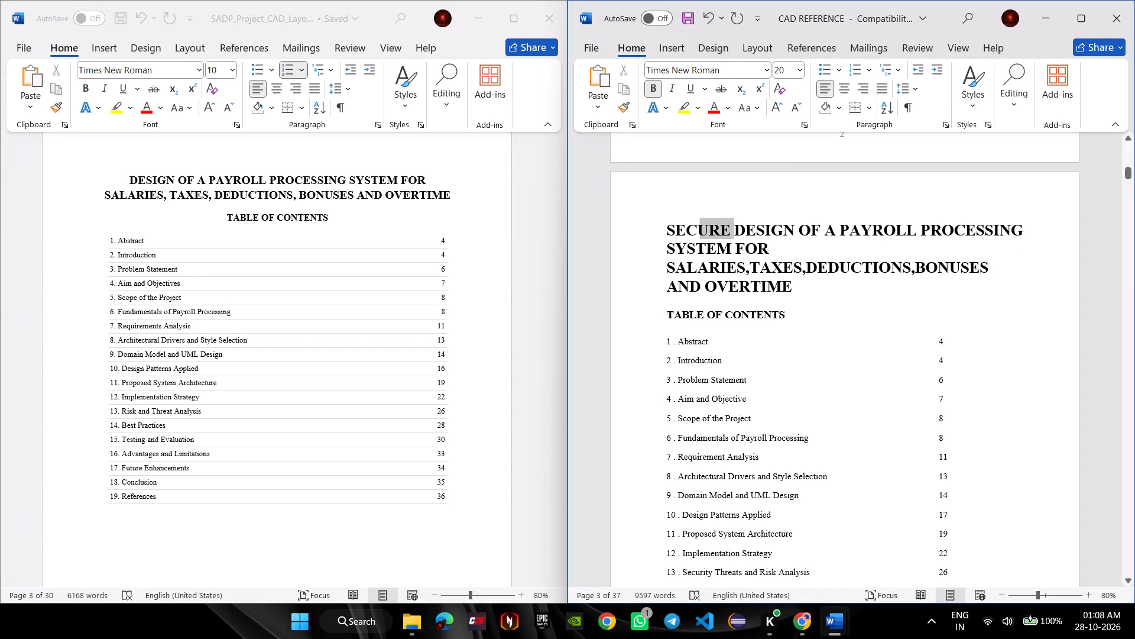
drag(687, 232, 663, 236)
key(BackSpace)
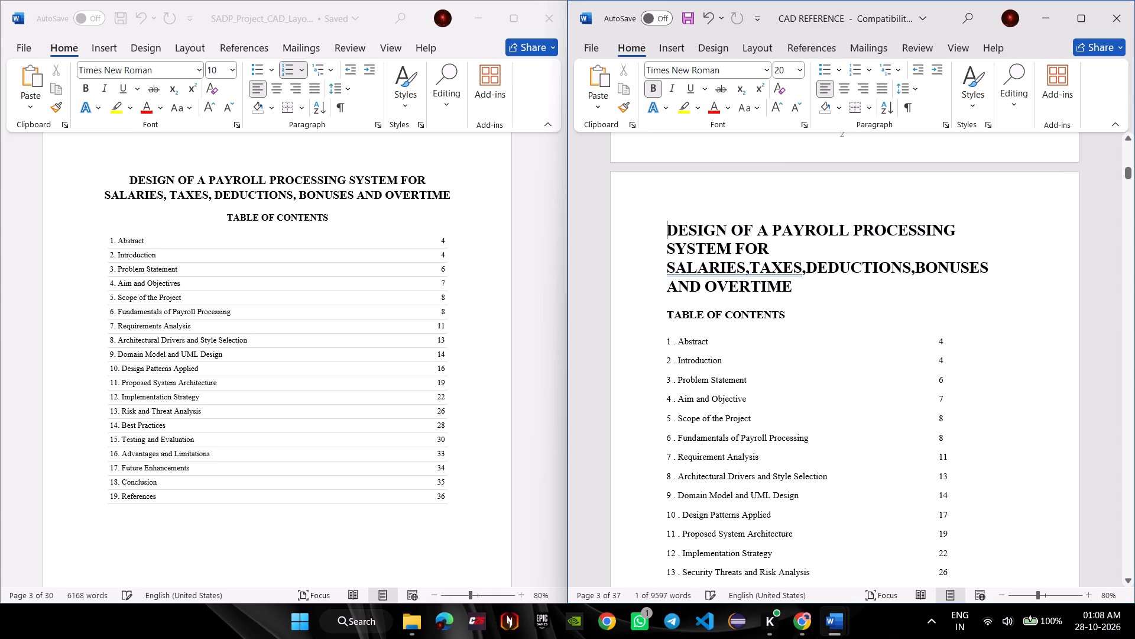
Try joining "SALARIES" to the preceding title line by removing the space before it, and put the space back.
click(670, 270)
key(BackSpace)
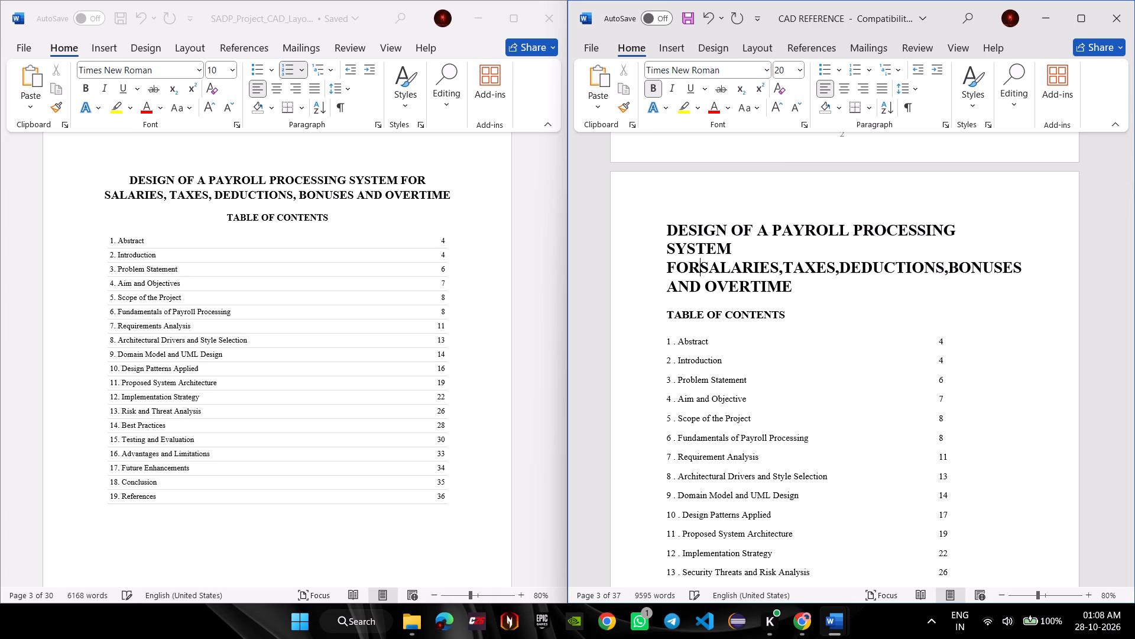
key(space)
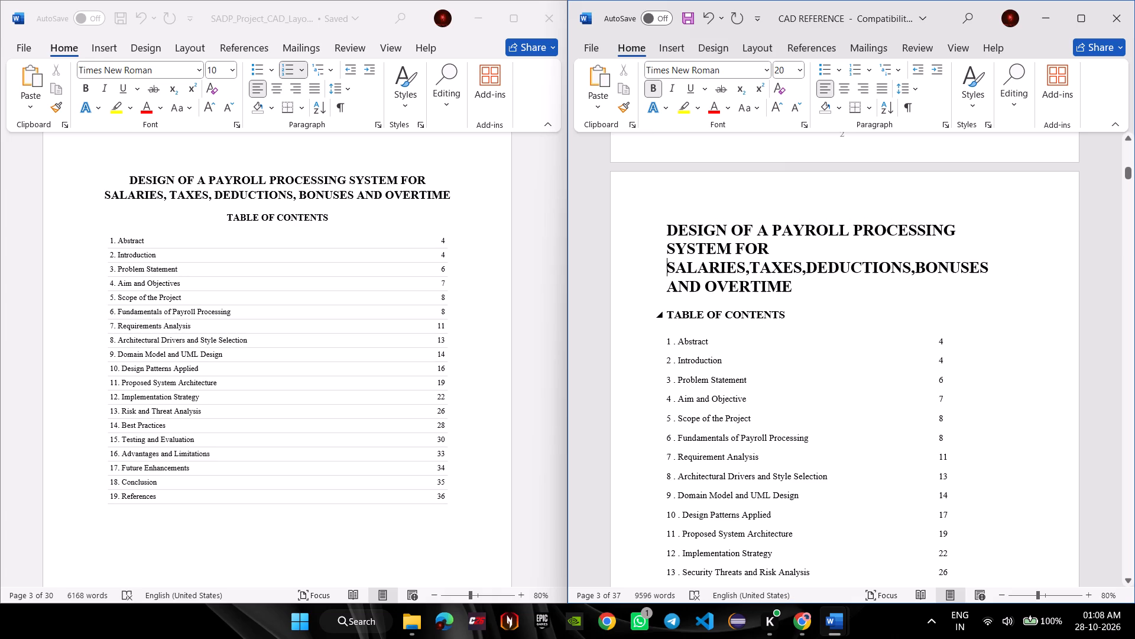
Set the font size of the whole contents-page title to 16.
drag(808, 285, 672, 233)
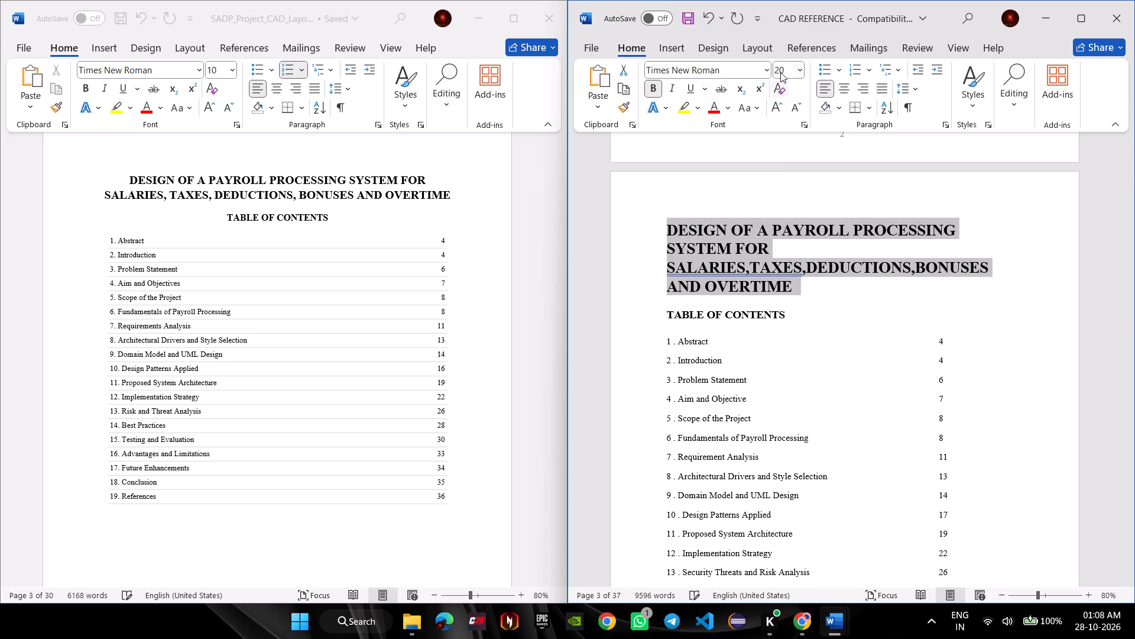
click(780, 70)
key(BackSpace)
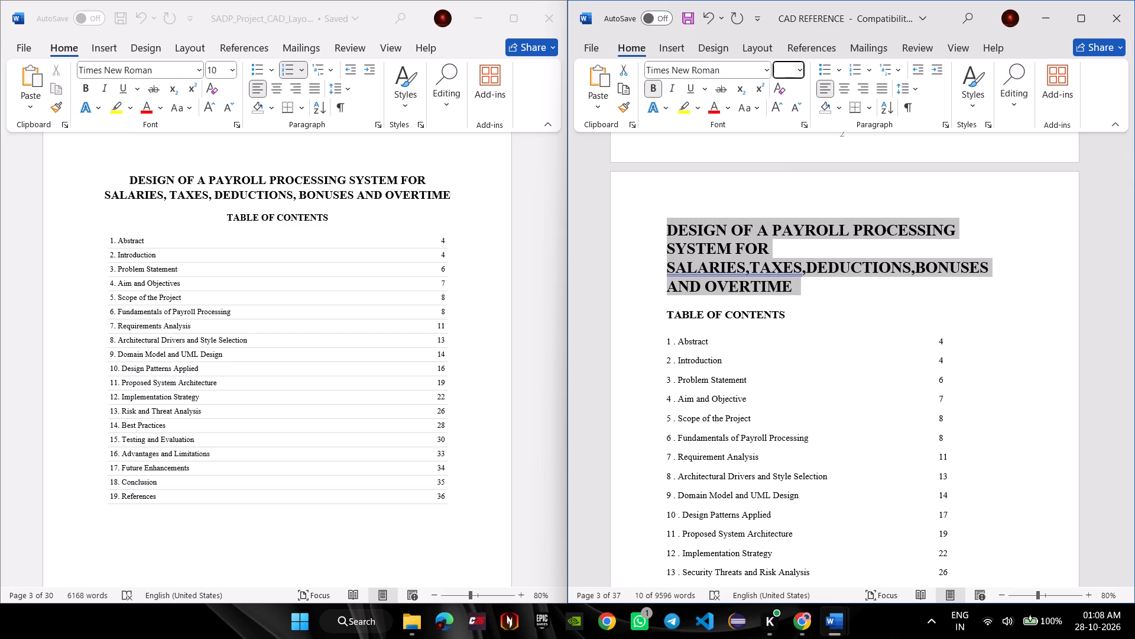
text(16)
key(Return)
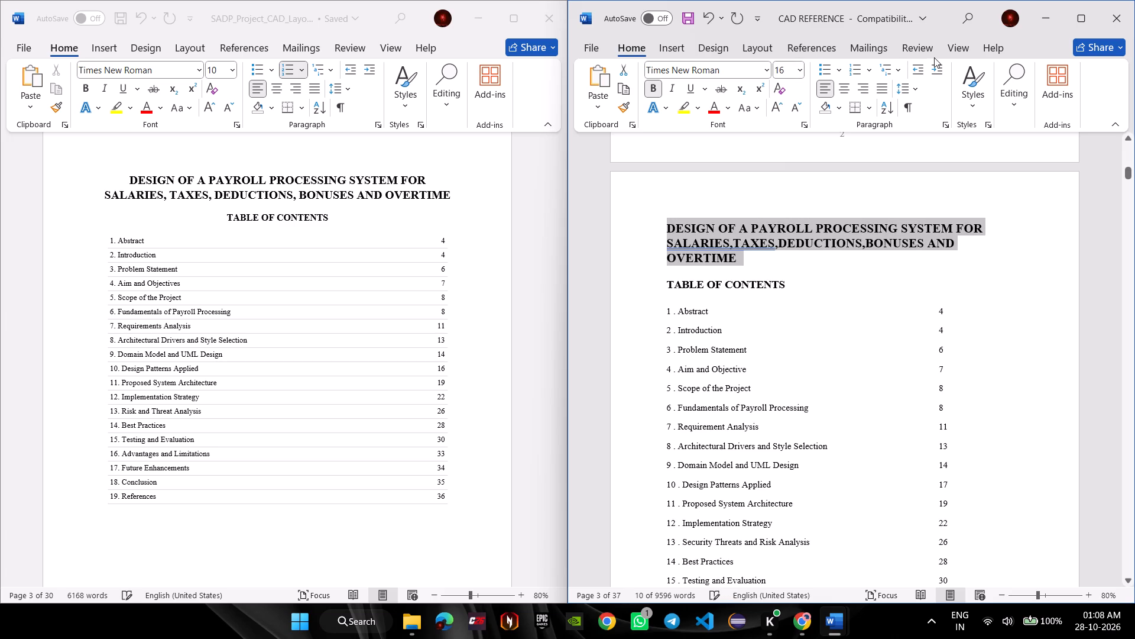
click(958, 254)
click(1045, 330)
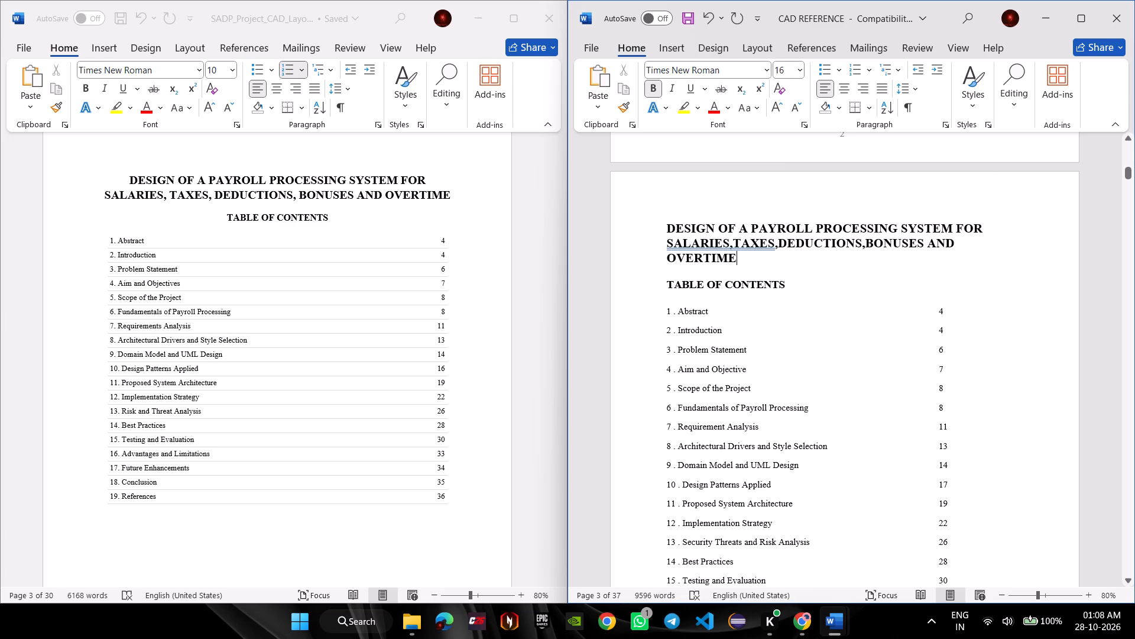
Set the font size of the whole contents-page title to 14.
click(908, 225)
drag(739, 257, 692, 231)
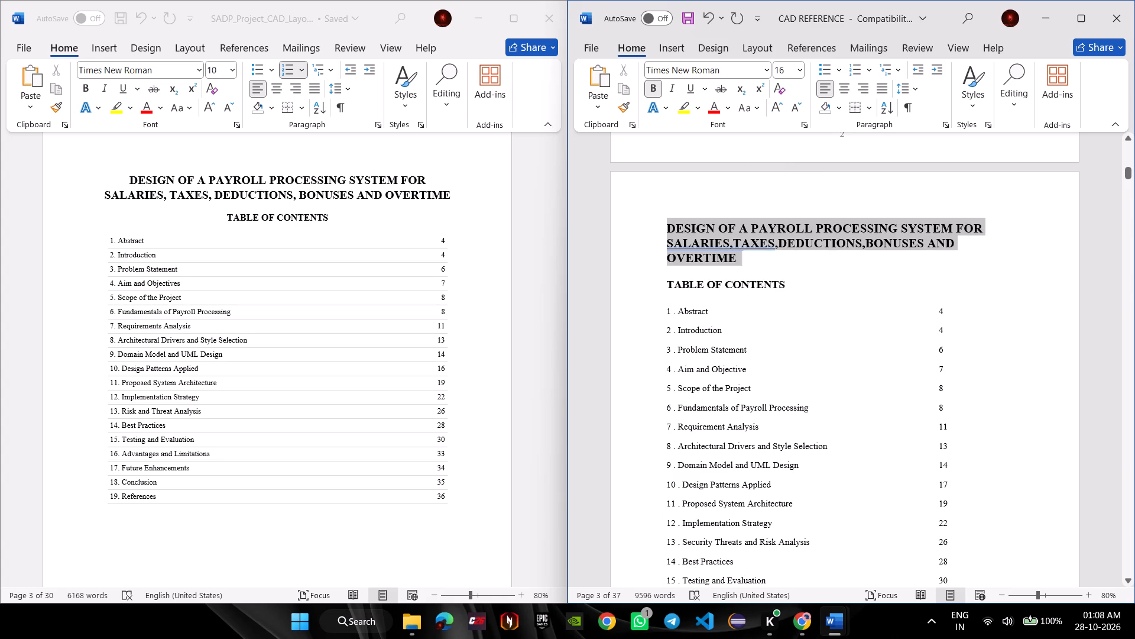
drag(692, 231, 677, 224)
click(782, 67)
key(BackSpace)
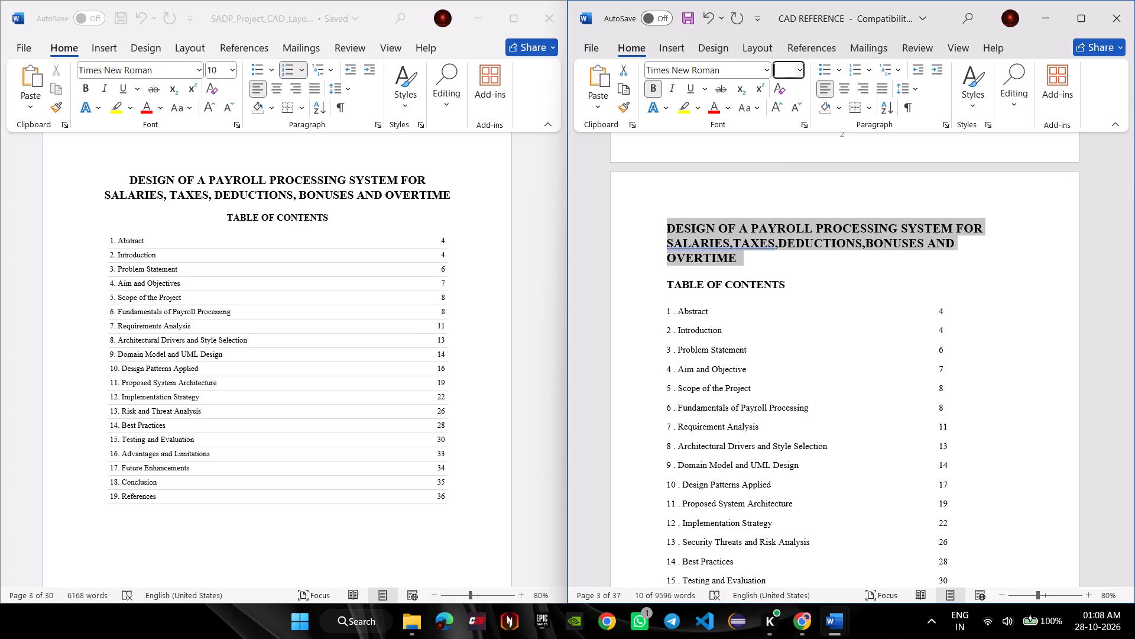
text(14)
key(Return)
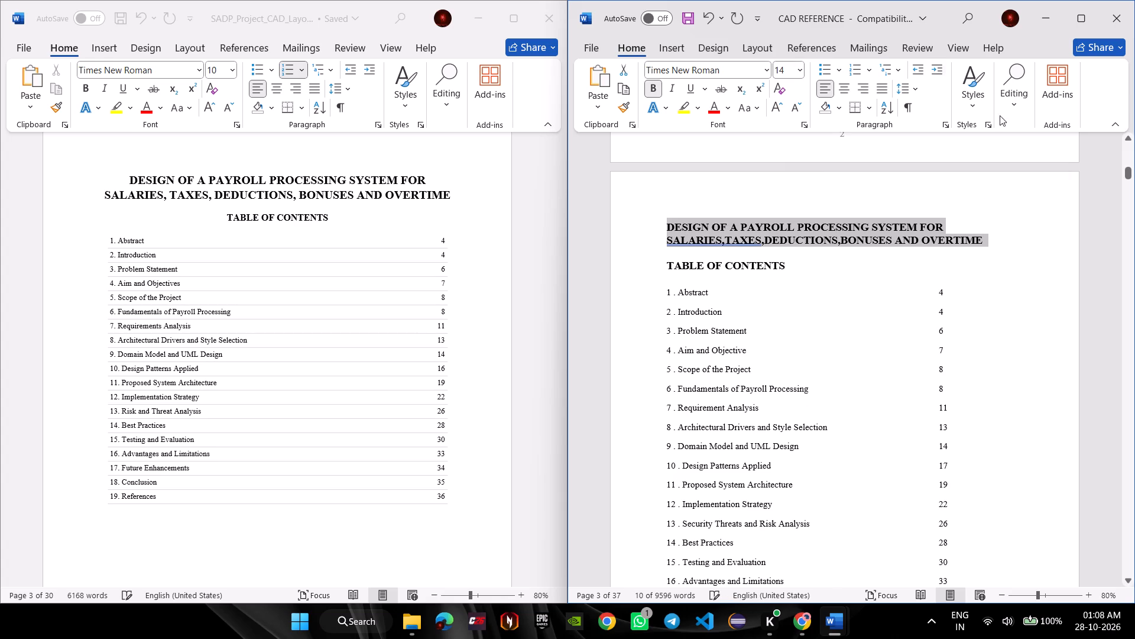
click(1033, 231)
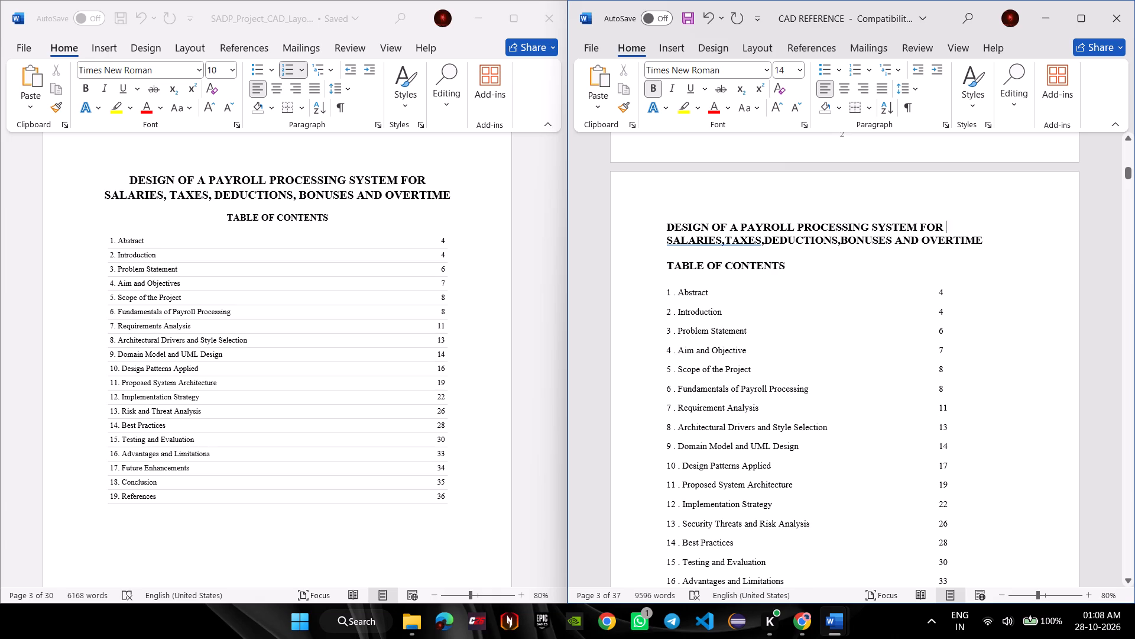
Shift the "TABLE OF CONTENTS" heading toward the middle of the page by inserting spaces before it.
click(664, 257)
key(space)
key(space)
key(space)
key(space)
key(space)
key(space)
key(space)
key(space)
key(space)
key(space)
key(space)
key(space)
key(space)
key(space)
key(space)
key(space)
key(space)
key(space)
key(space)
key(space)
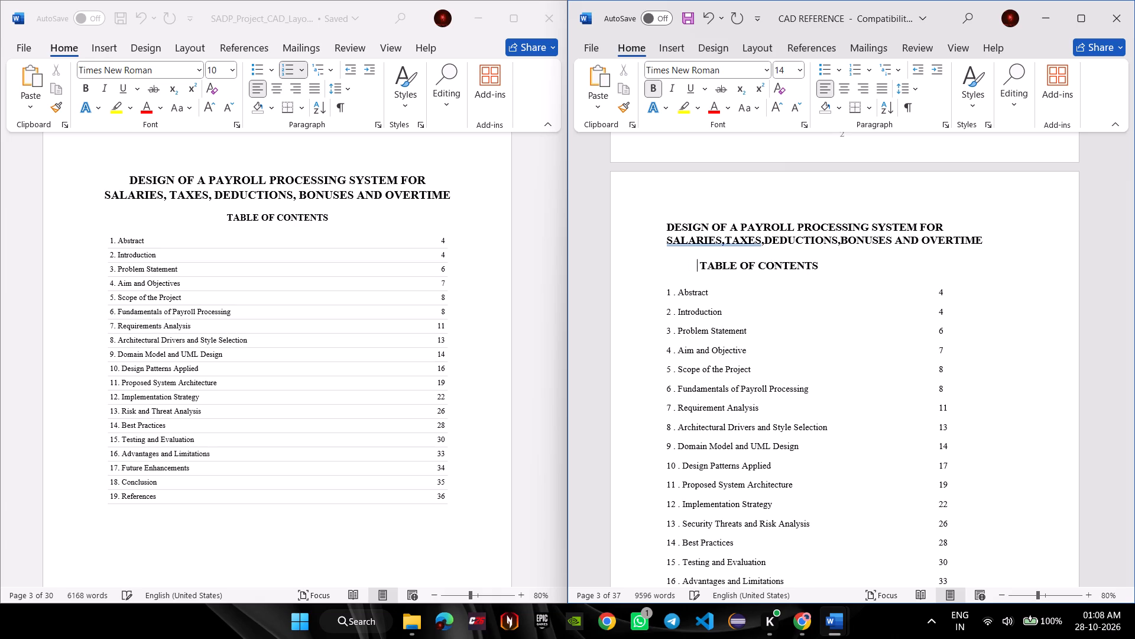
key(space)
key(space)
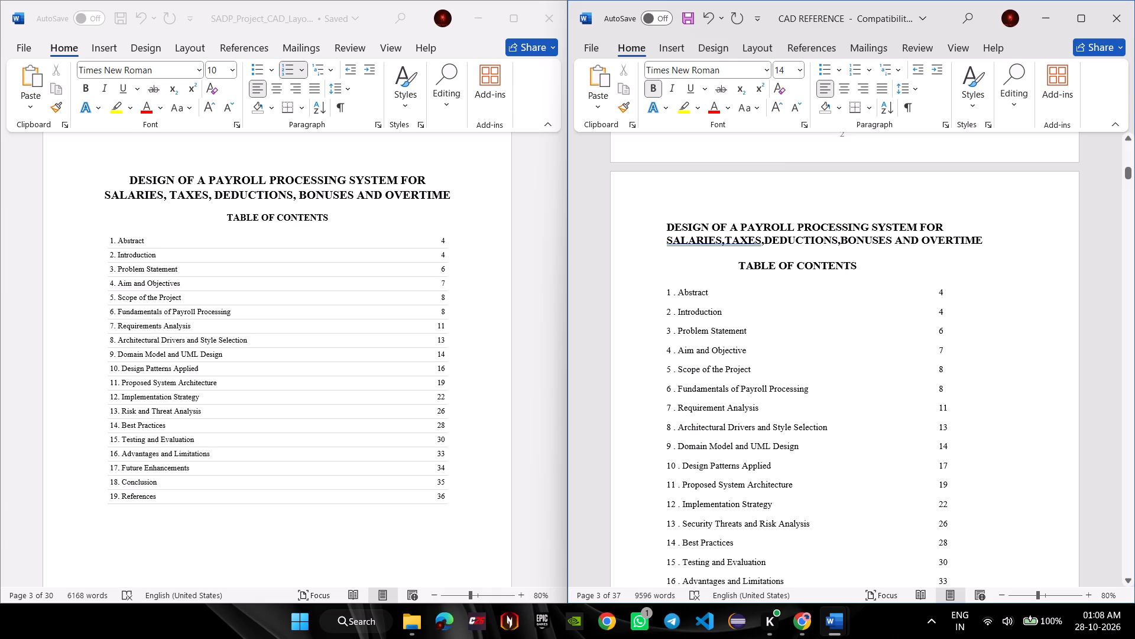
Center both lines of the payroll title above the "TABLE OF CONTENTS" heading.
click(659, 228)
drag(660, 228, 956, 231)
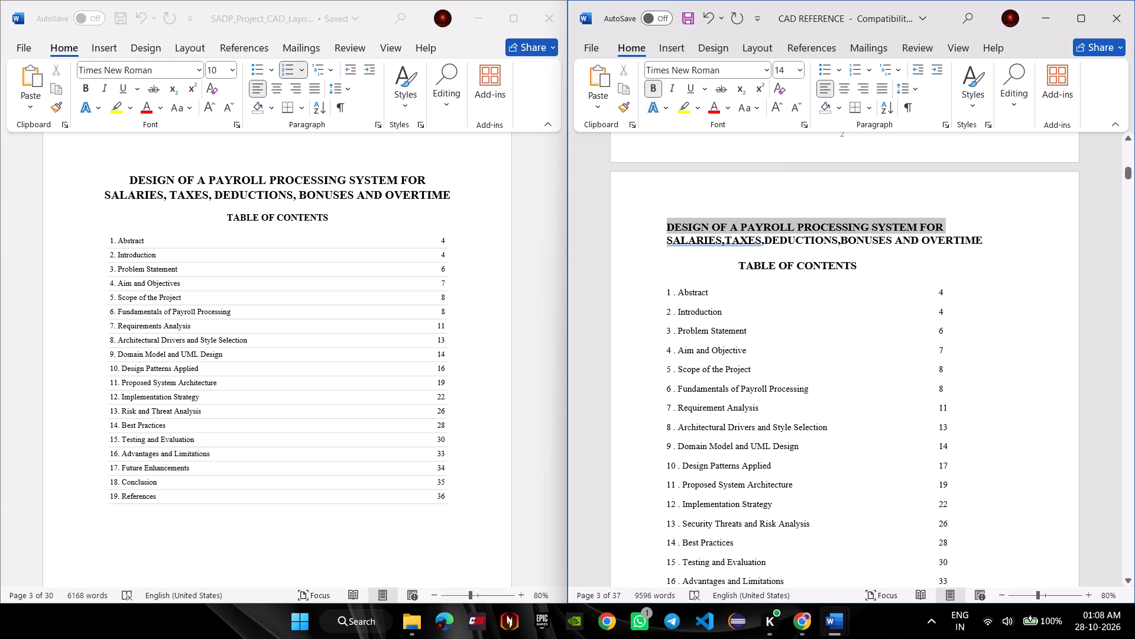
drag(956, 231, 976, 244)
click(838, 89)
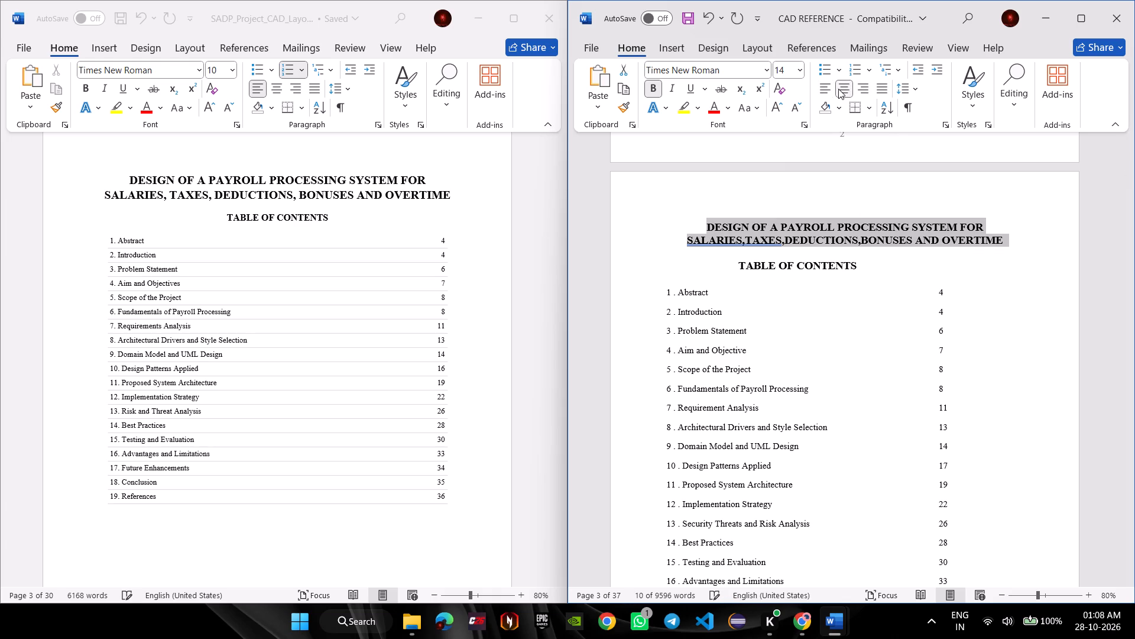
click(1067, 220)
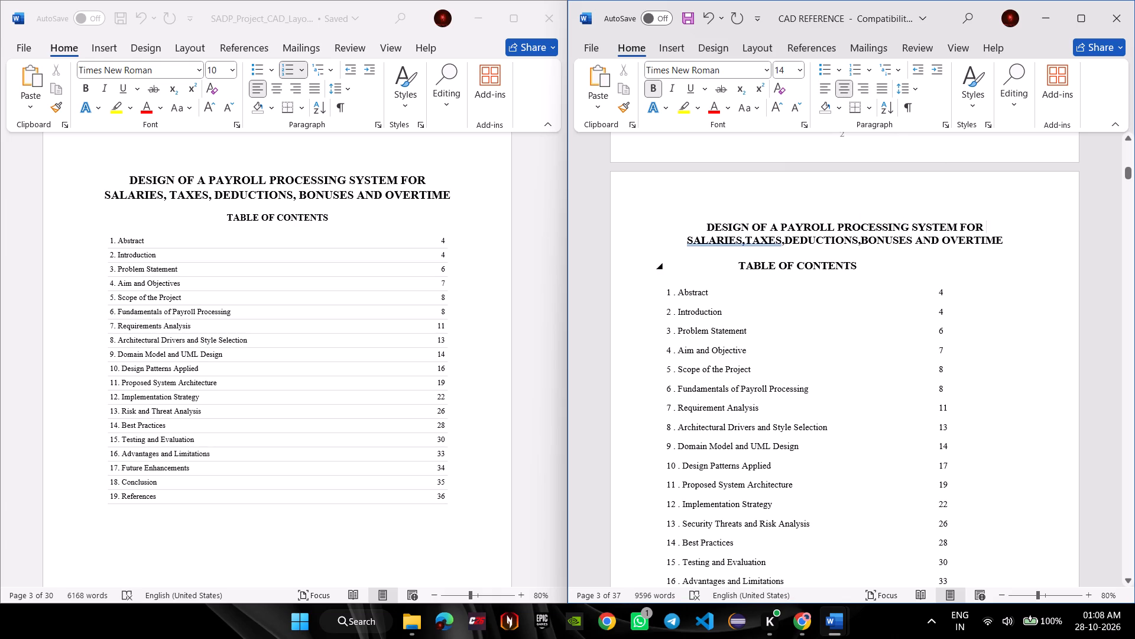
Shift the "TABLE OF CONTENTS" heading slightly further toward the middle of the page by inserting two spaces before it.
click(711, 264)
key(space)
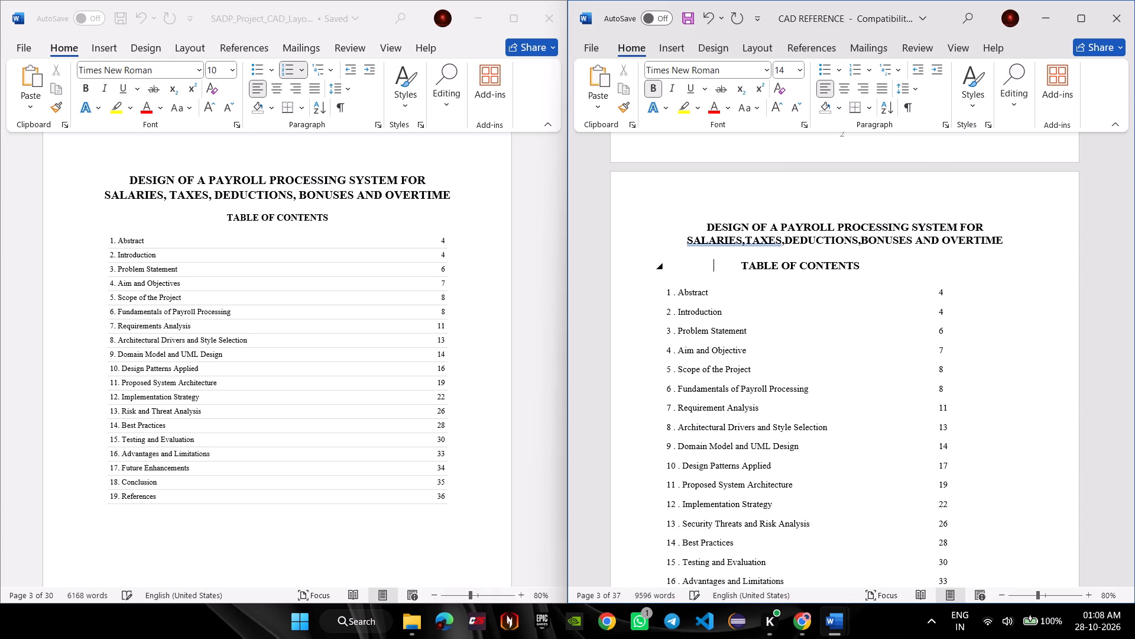
key(space)
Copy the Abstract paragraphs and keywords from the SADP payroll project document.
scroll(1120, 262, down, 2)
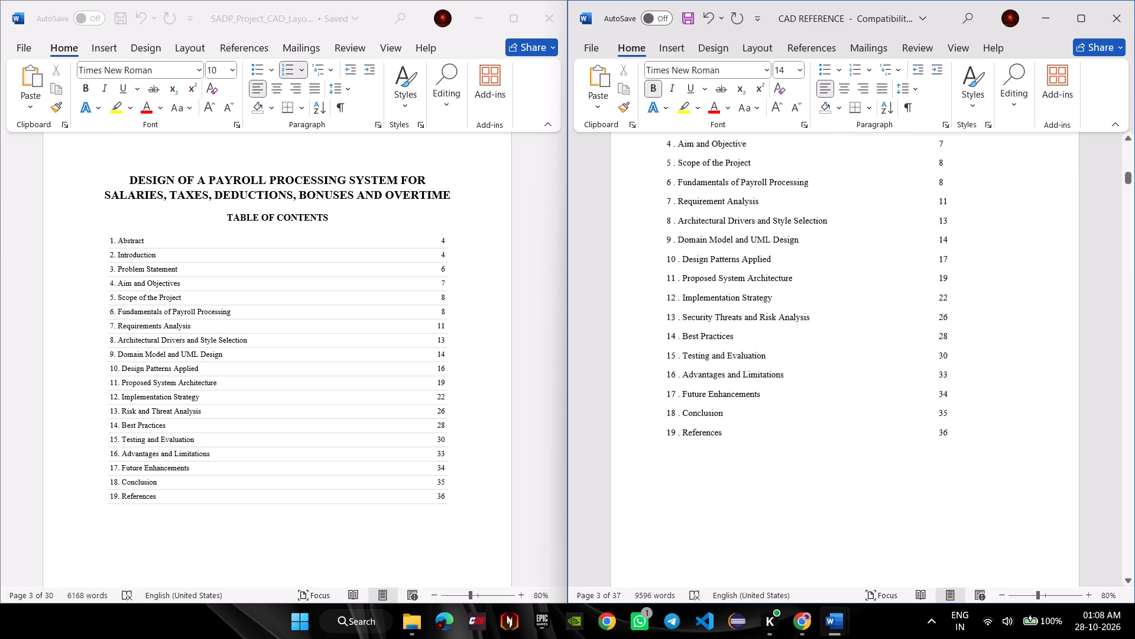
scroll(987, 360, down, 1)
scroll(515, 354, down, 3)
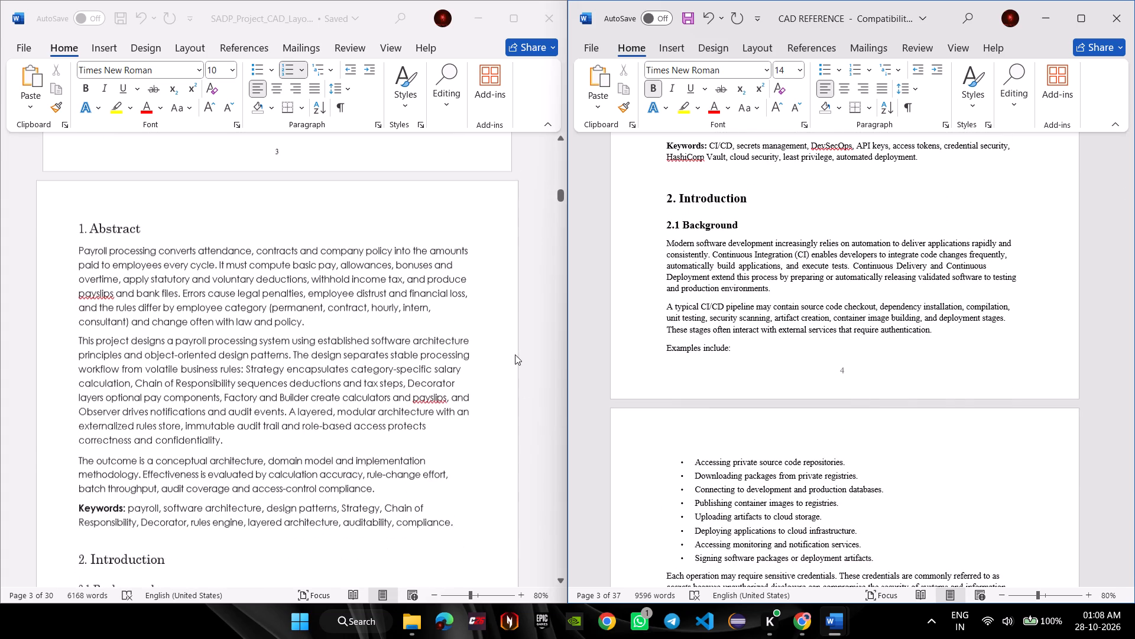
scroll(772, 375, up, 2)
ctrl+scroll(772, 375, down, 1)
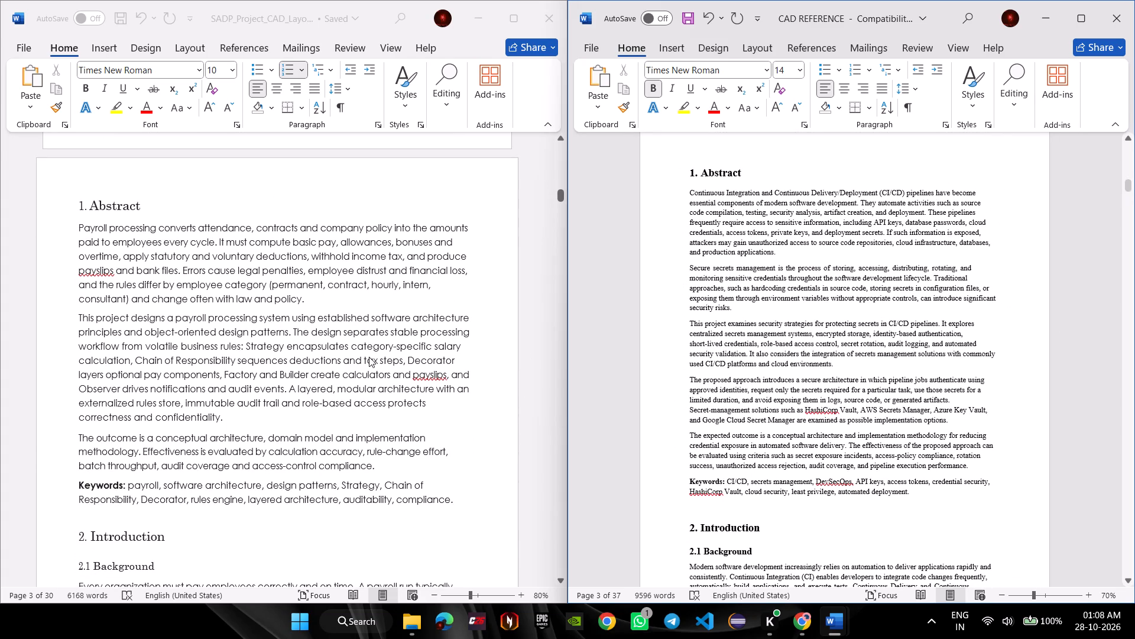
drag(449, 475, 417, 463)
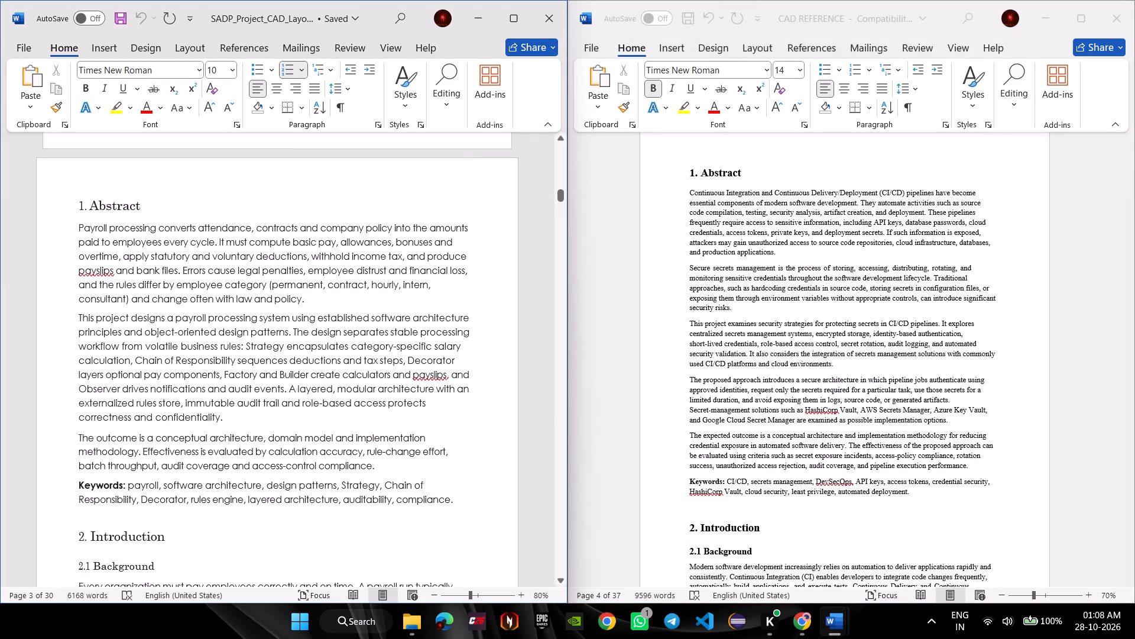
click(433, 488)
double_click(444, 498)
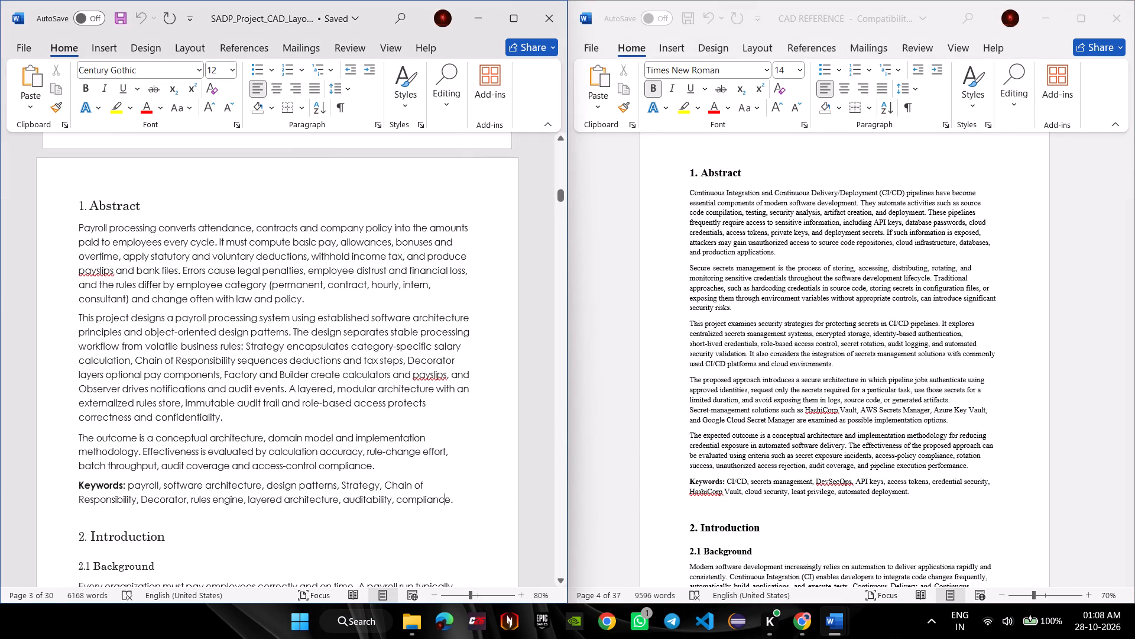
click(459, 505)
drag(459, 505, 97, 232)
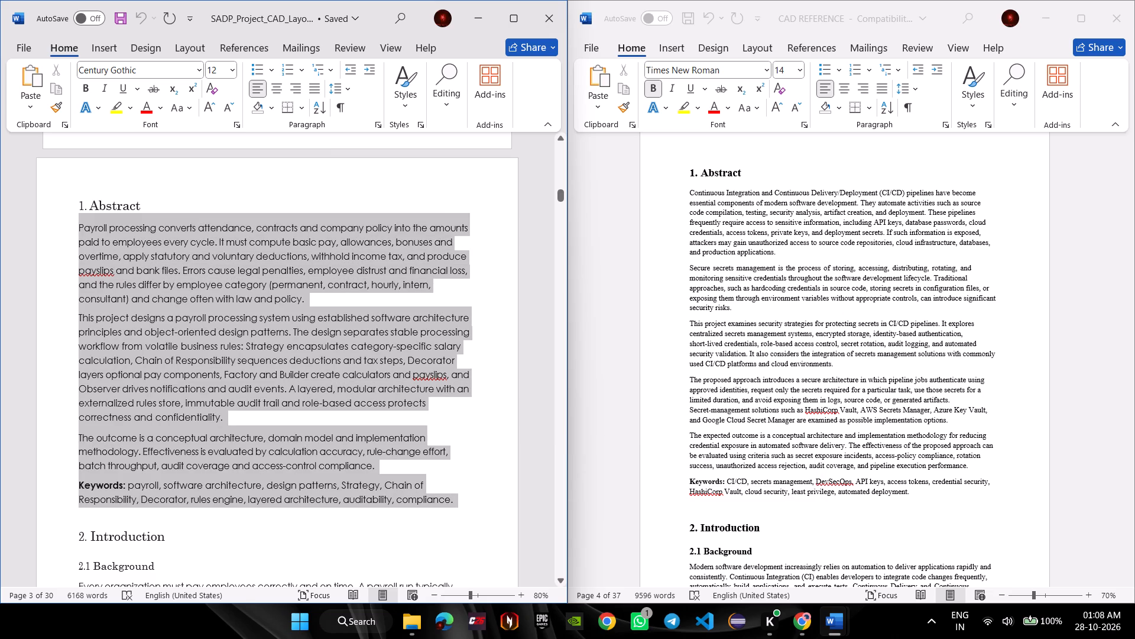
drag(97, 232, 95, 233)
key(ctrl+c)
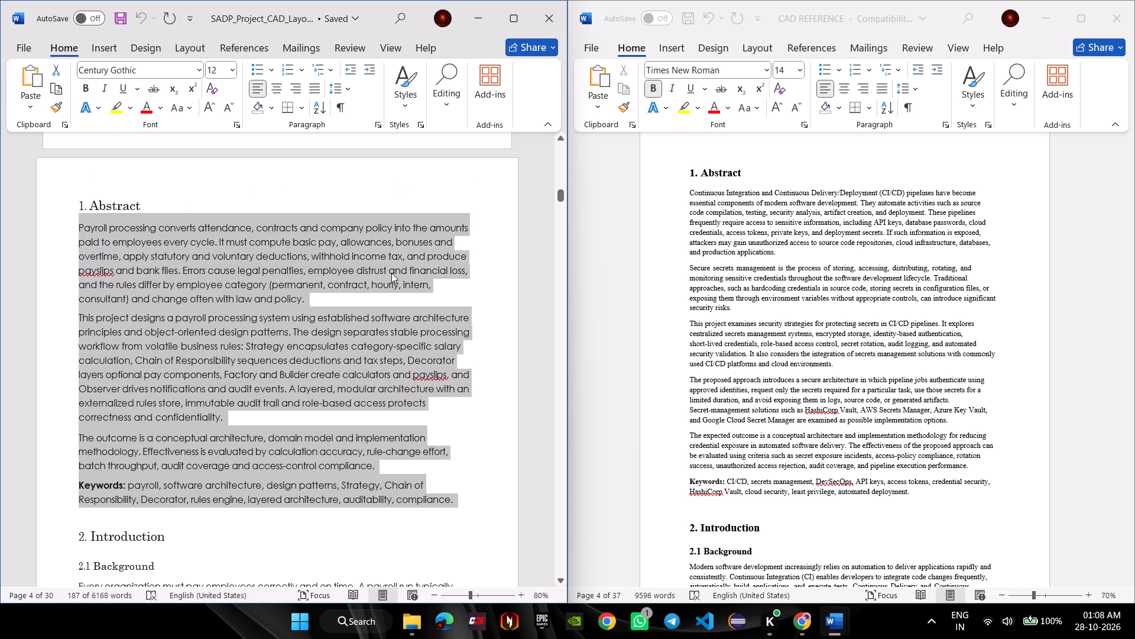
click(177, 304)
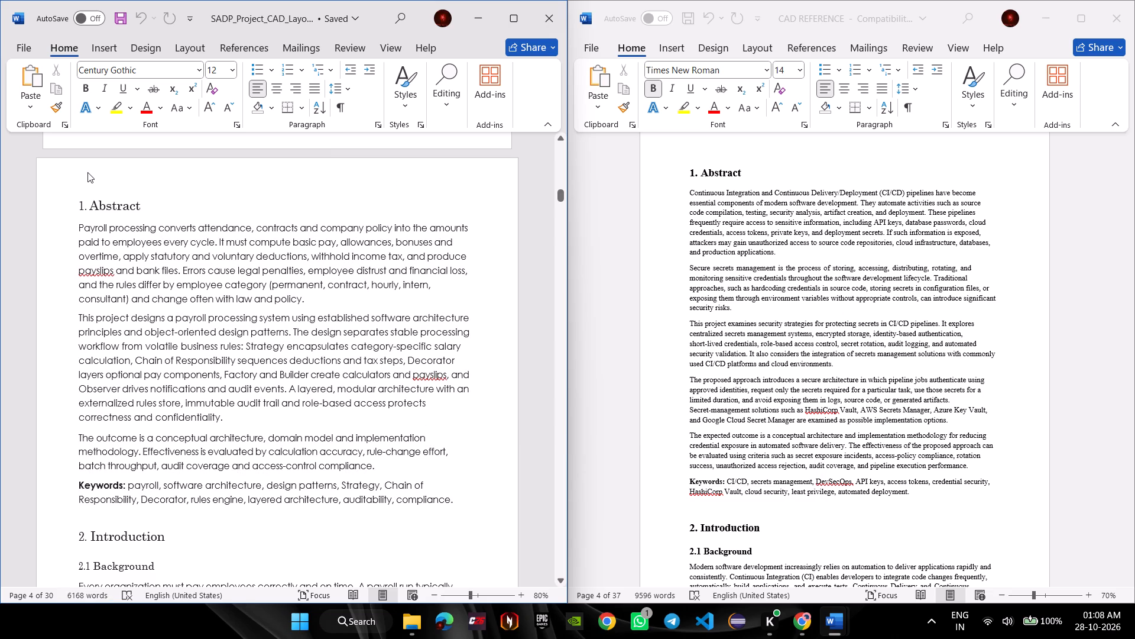
Change the font of the entire SADP payroll project document to Times New Roman.
drag(73, 202, 345, 638)
double_click(827, 354)
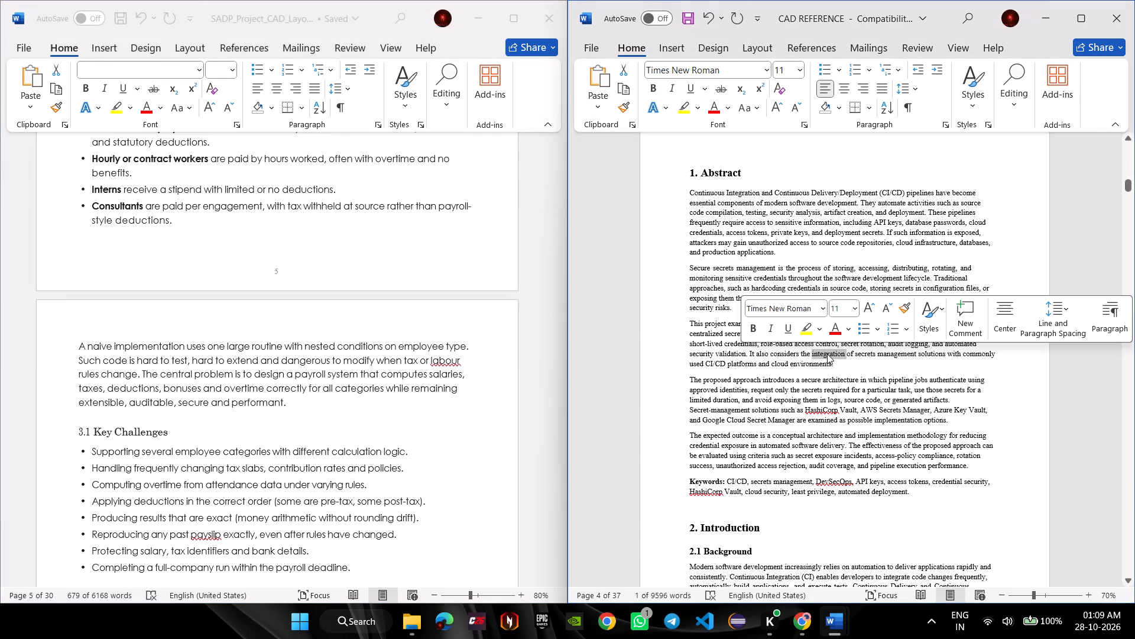
double_click(825, 346)
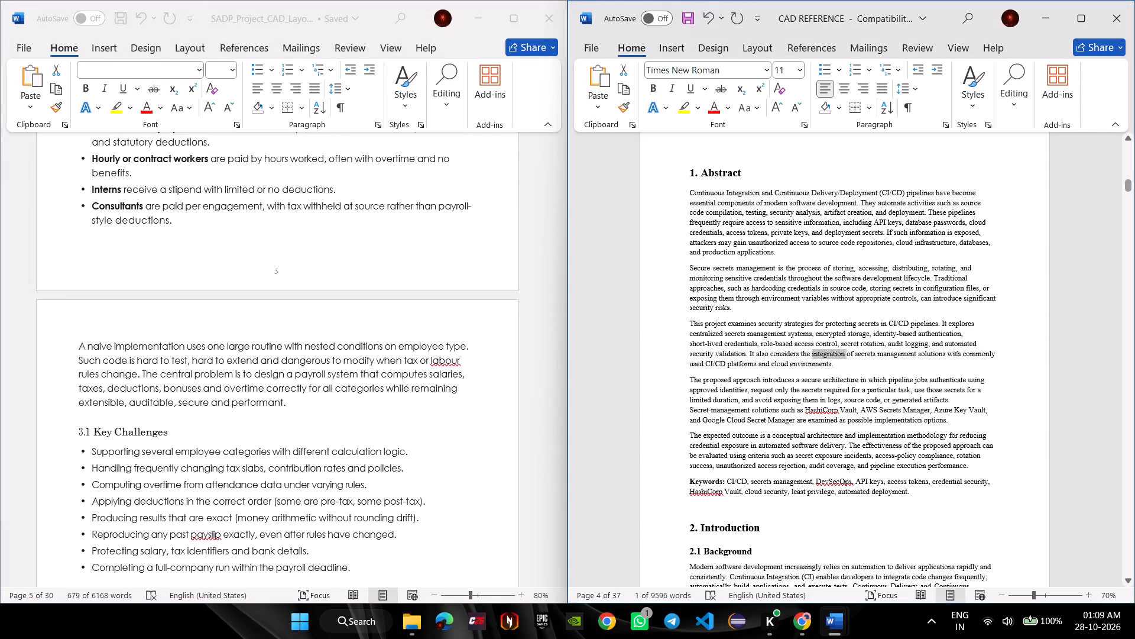
scroll(225, 269, up, 4)
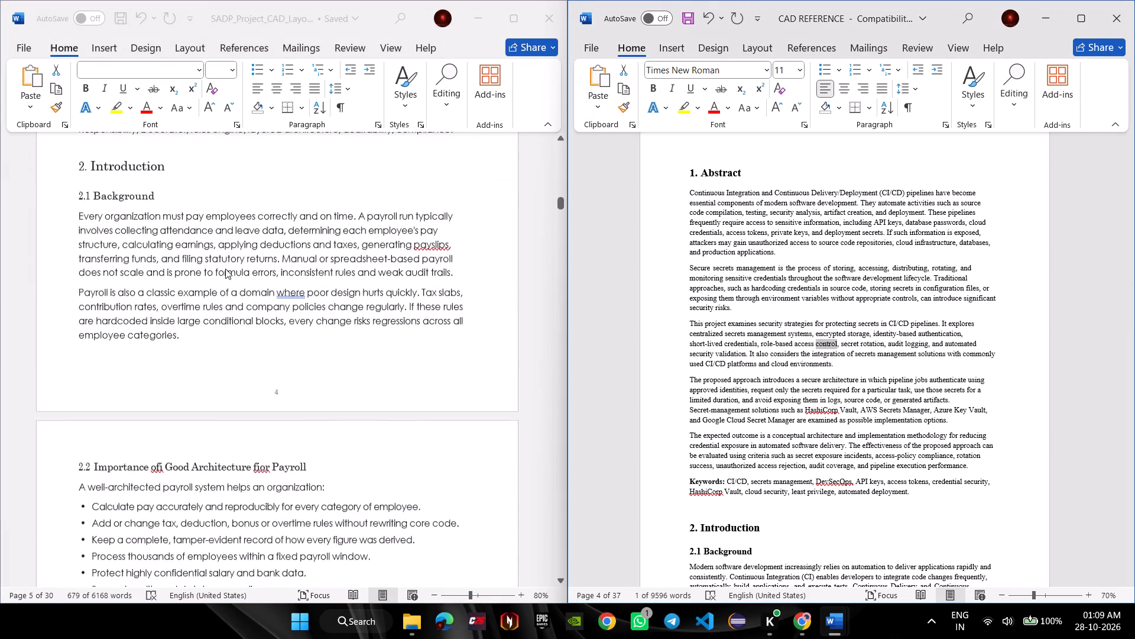
scroll(225, 269, up, 1)
scroll(225, 269, down, 1)
drag(75, 425, 201, 638)
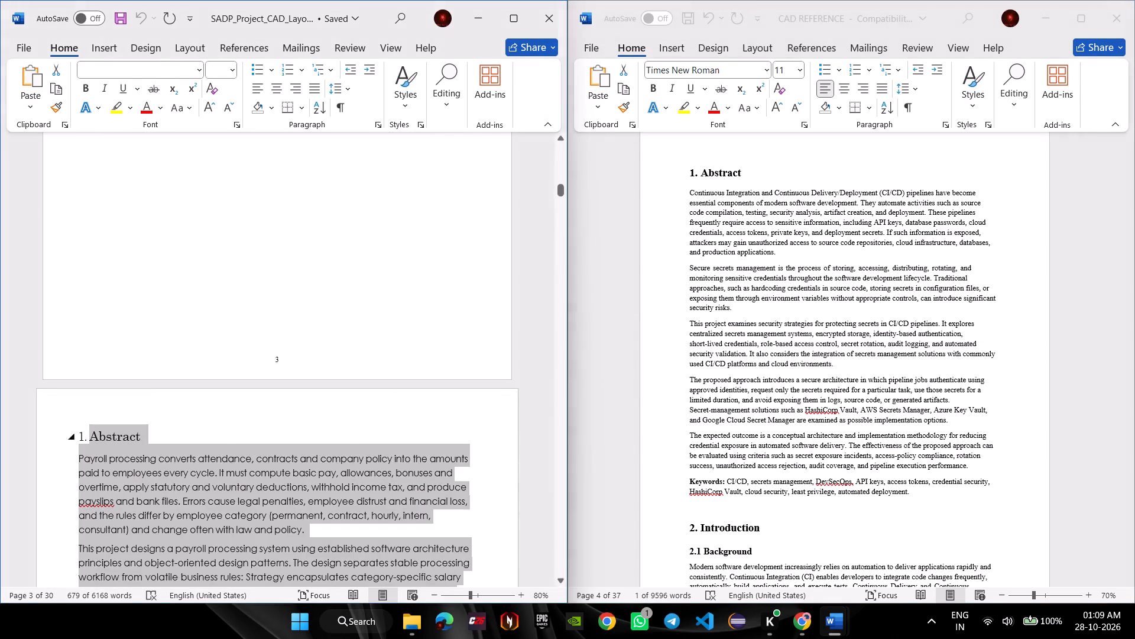
drag(201, 638, 255, 637)
click(213, 434)
key(ctrl+a)
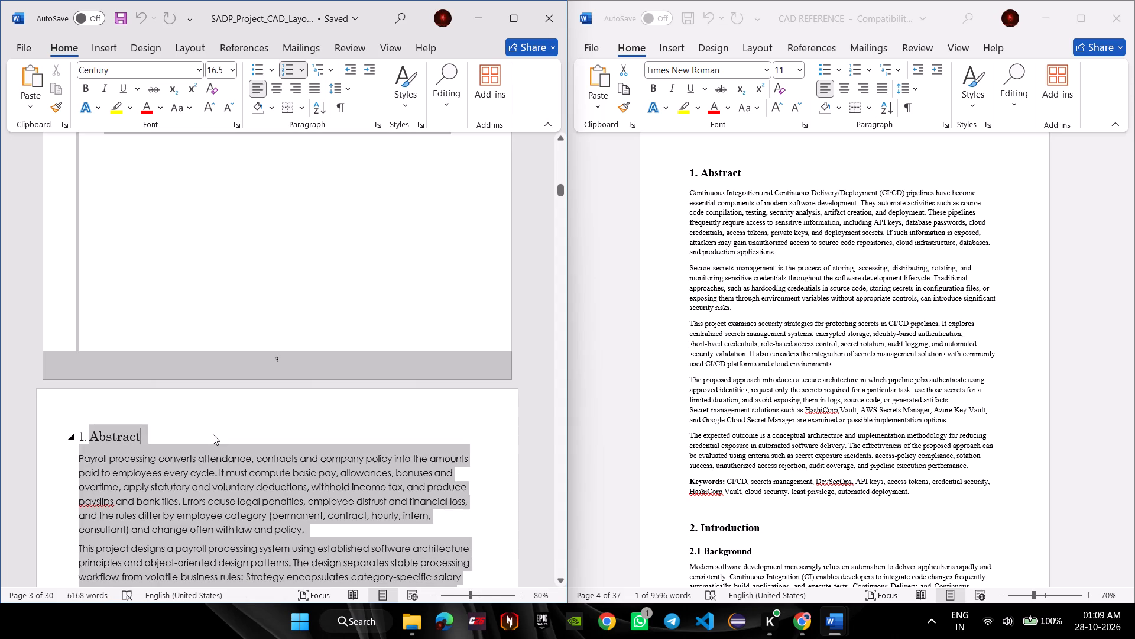
click(121, 66)
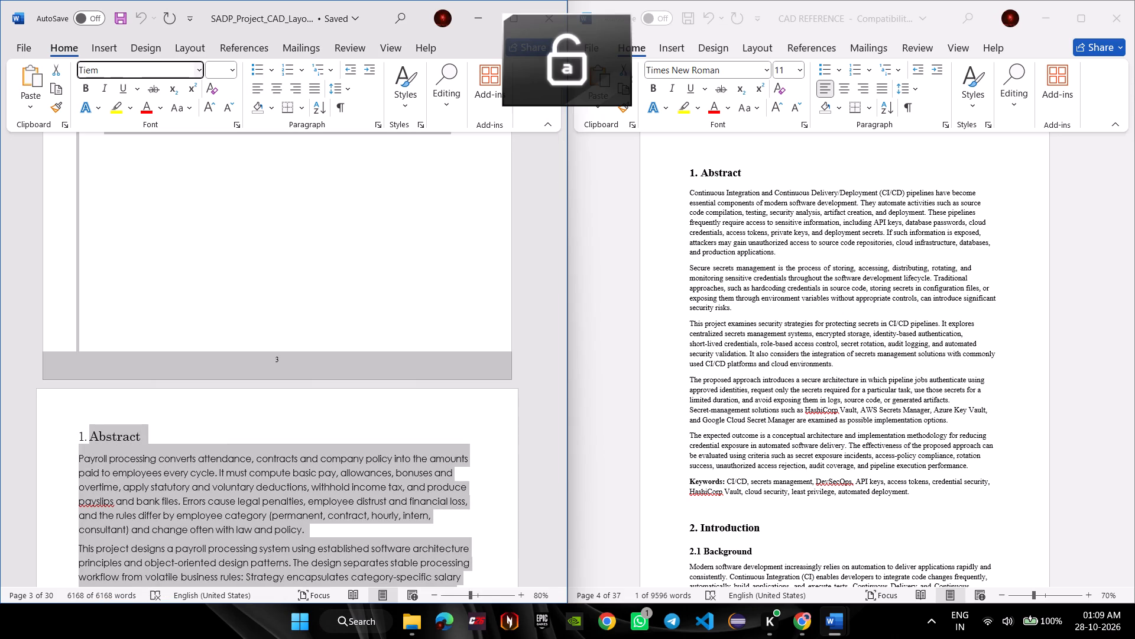
key(BackSpace)
key(BackSpace)
text(mse)
key(BackSpace)
key(BackSpace)
text(es)
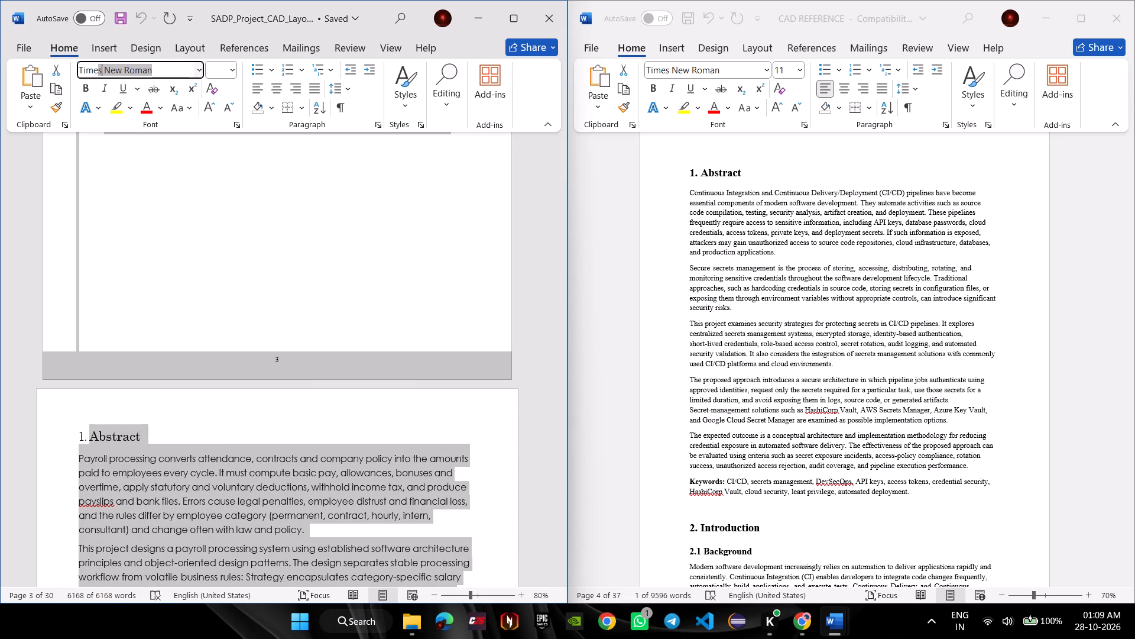
key(Return)
click(183, 103)
click(269, 341)
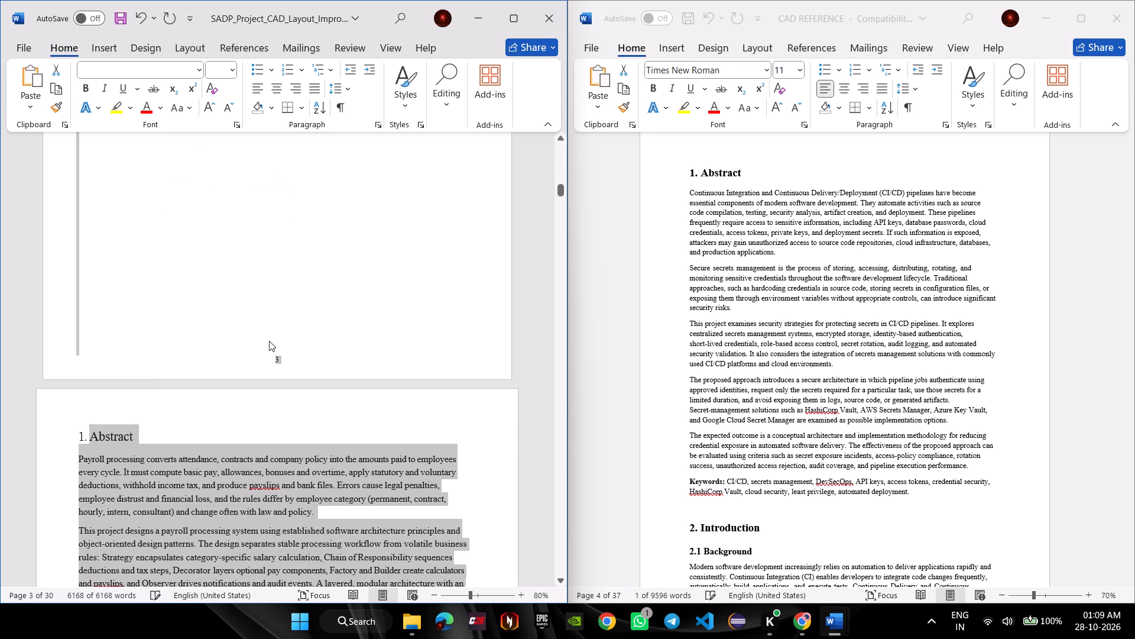
Replace the CI/CD abstract and keywords after the word "Continuous" in CAD REFERENCE with the payroll document's Abstract text and keywords.
scroll(269, 341, down, 1)
click(248, 393)
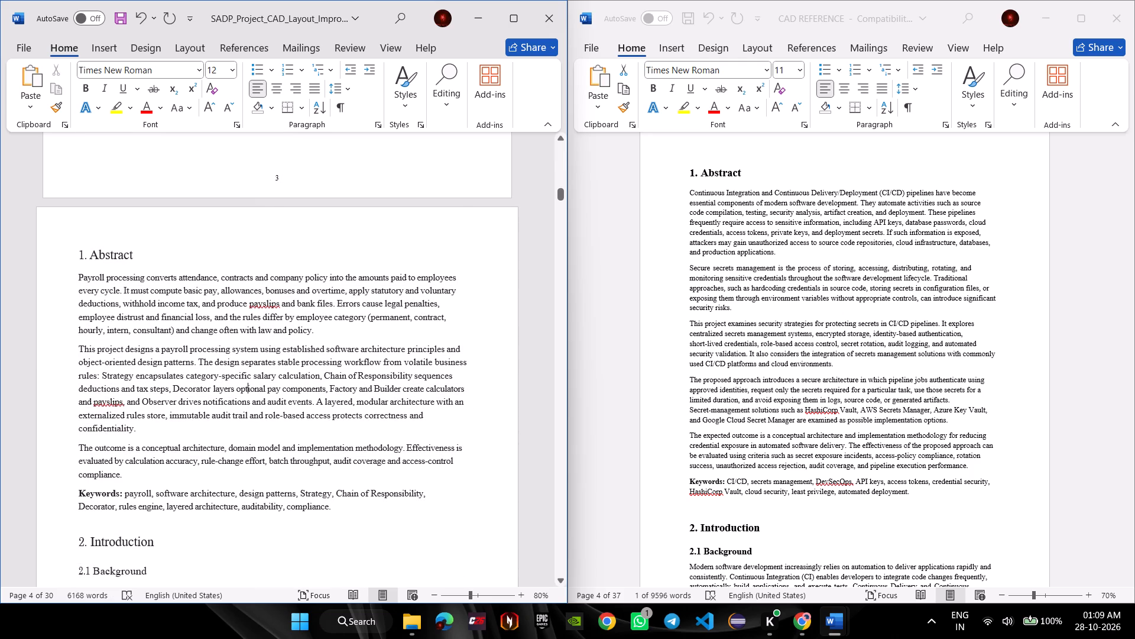
click(343, 501)
double_click(698, 241)
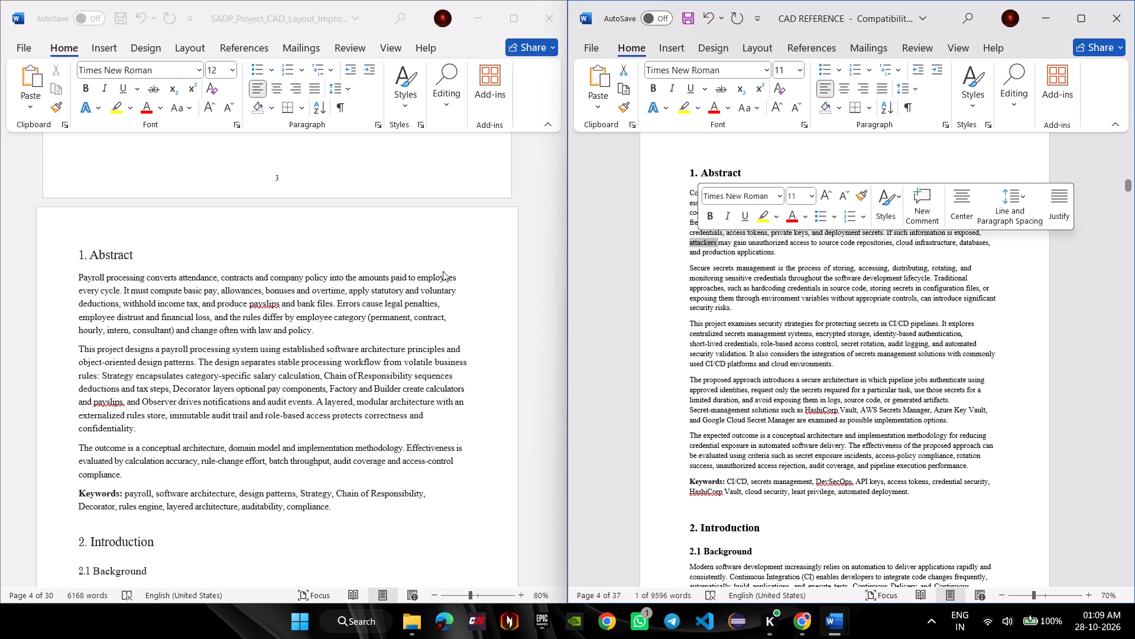
double_click(289, 382)
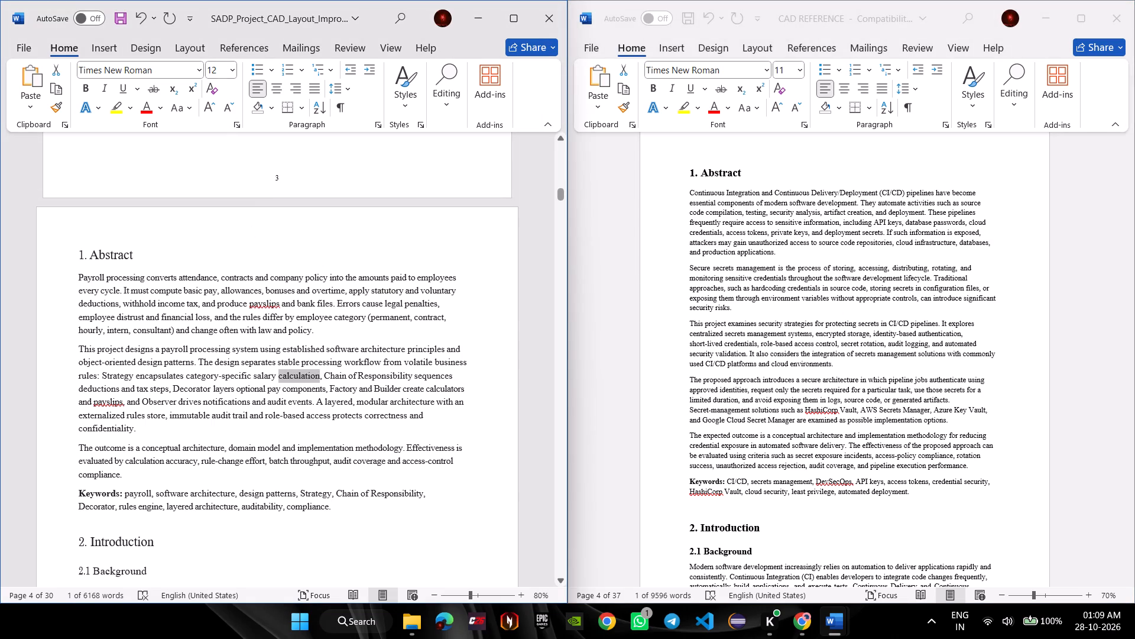
drag(335, 512, 58, 270)
key(ctrl+c)
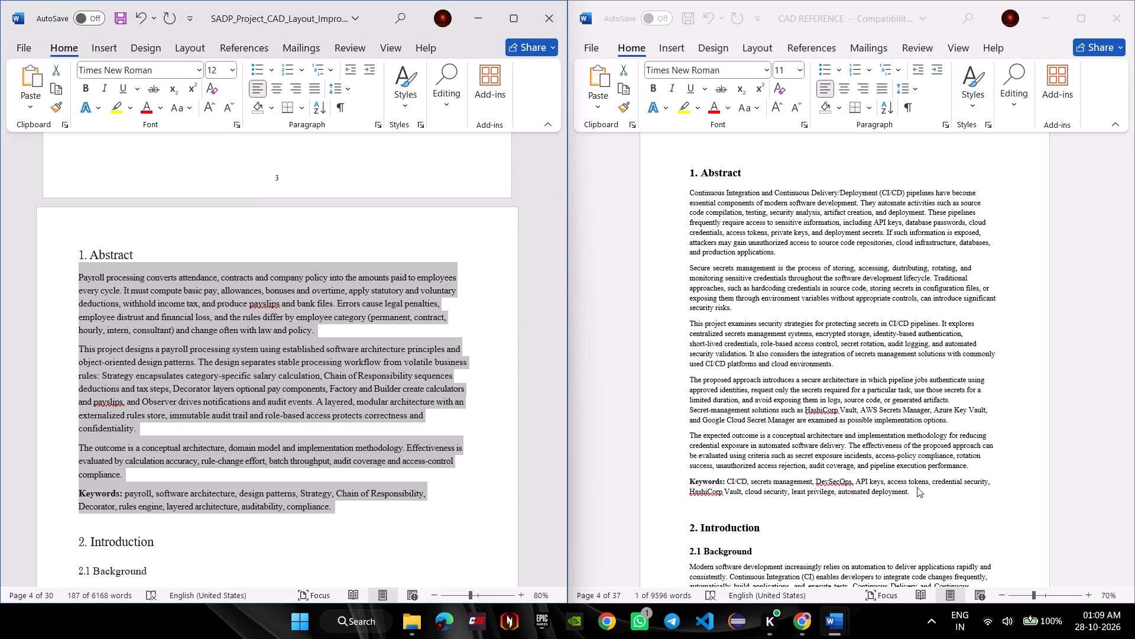
double_click(913, 498)
click(903, 492)
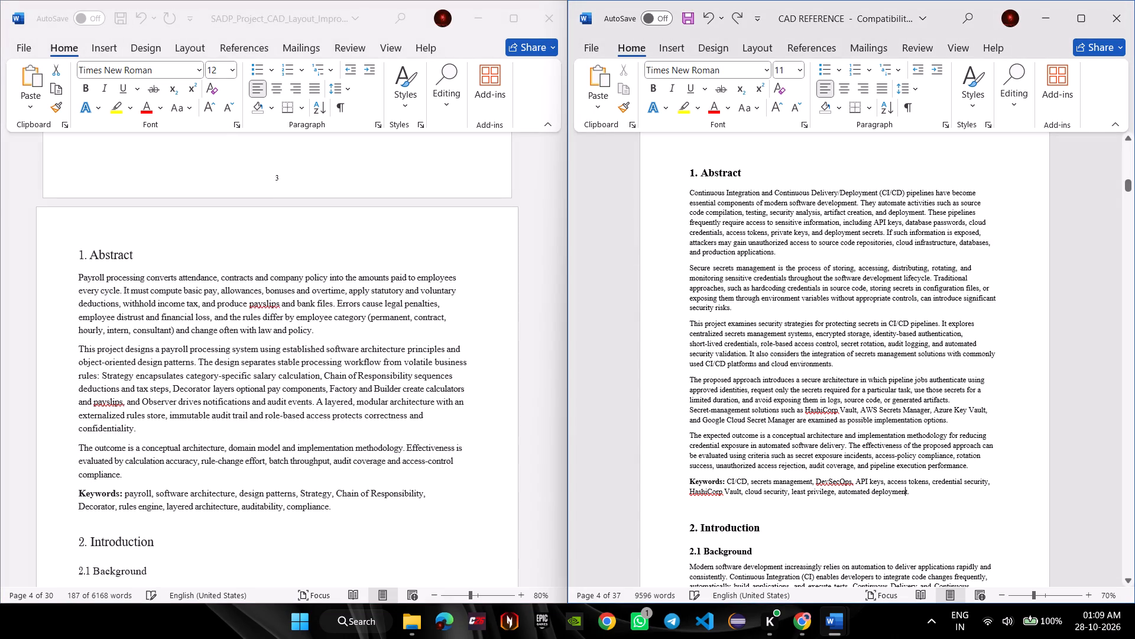
drag(916, 493, 738, 196)
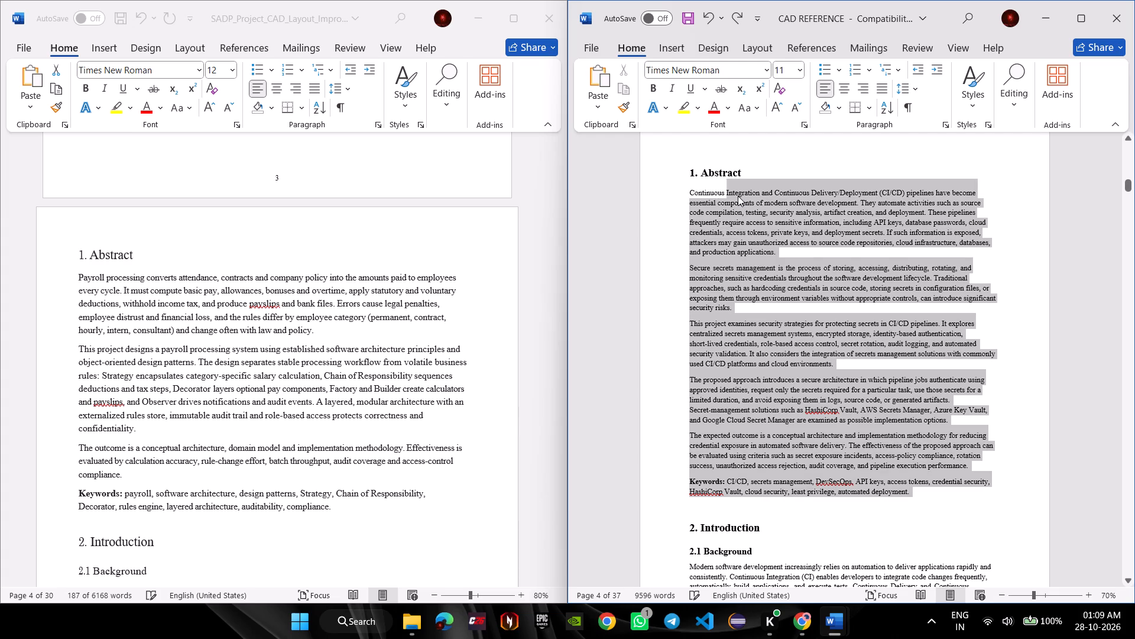
key(BackSpace)
key(ctrl+v)
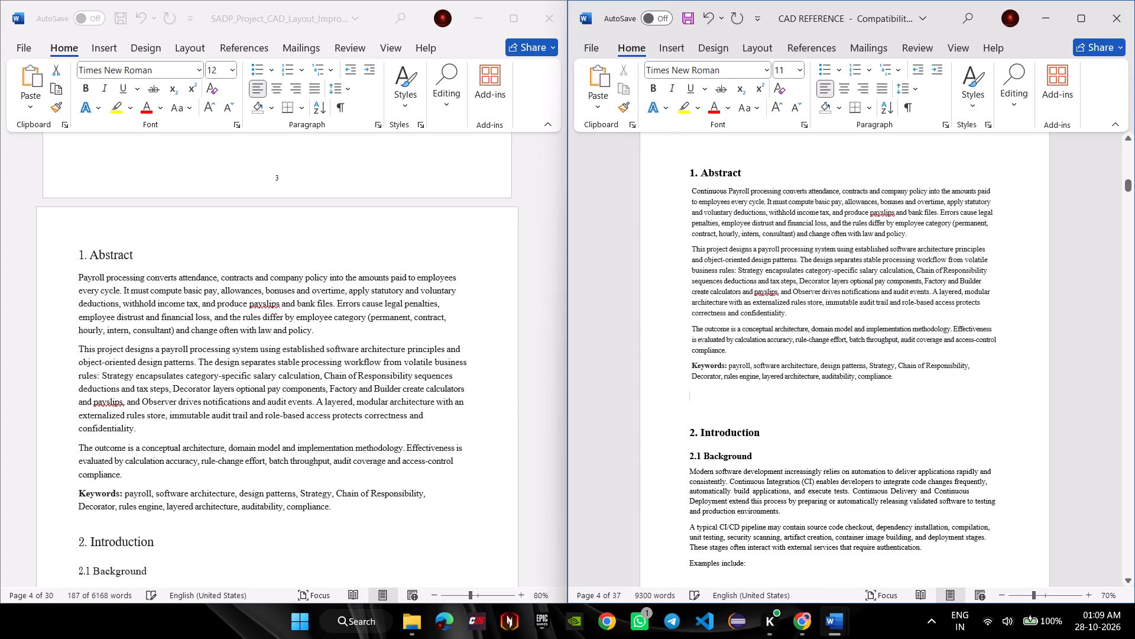
click(727, 184)
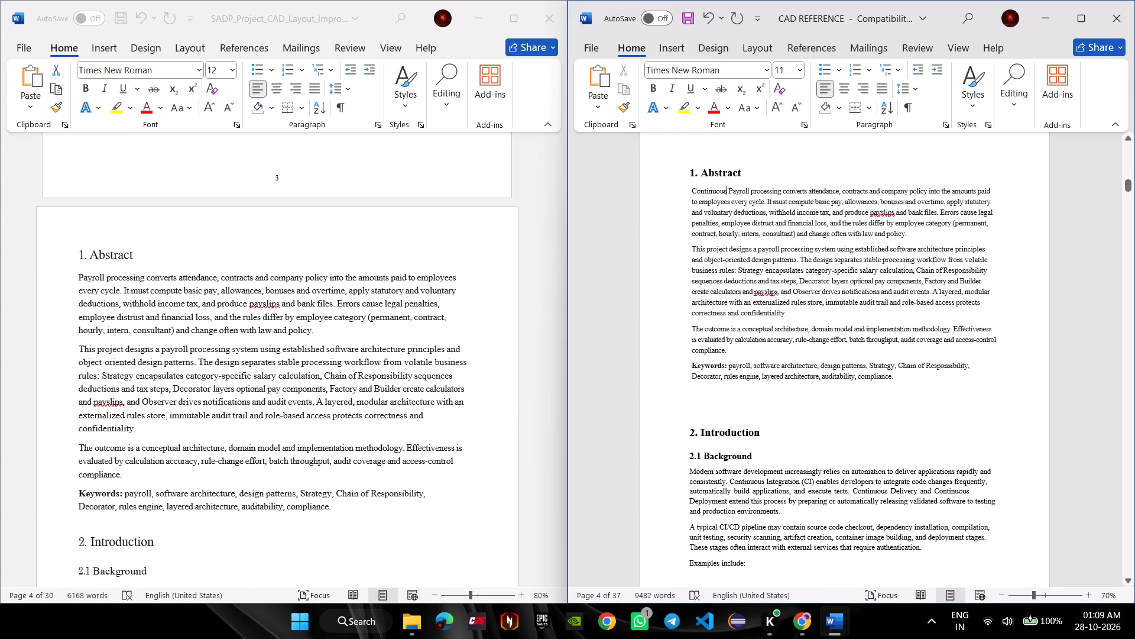
Delete the surplus blank lines between the keywords paragraph and the "2. Introduction" heading in CAD REFERENCE.
scroll(779, 403, down, 1)
click(739, 347)
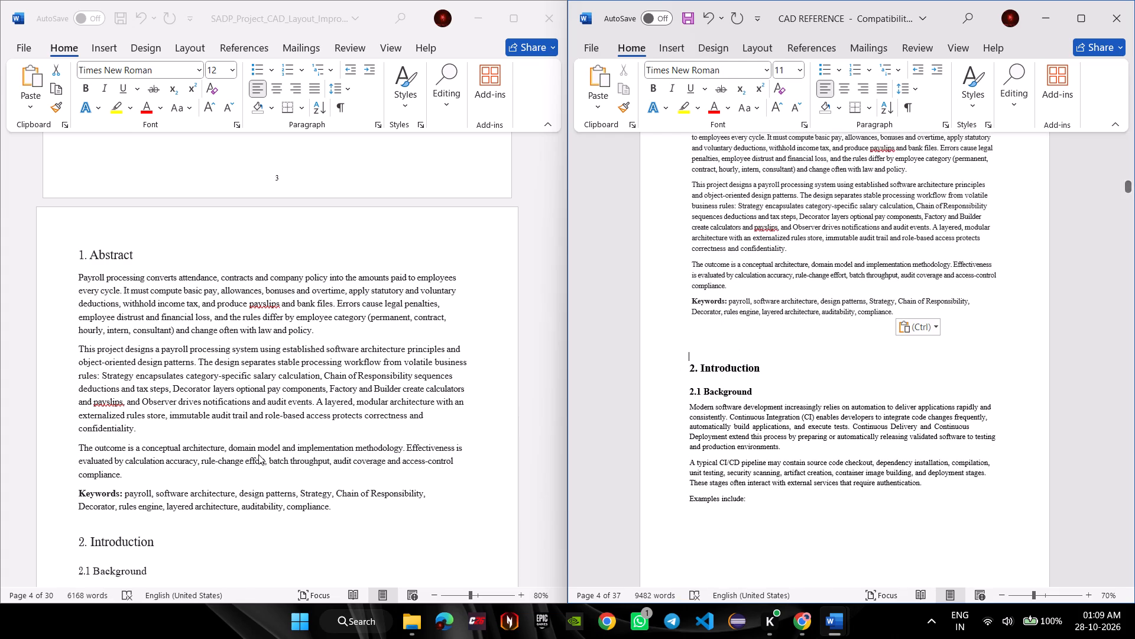
scroll(258, 454, down, 1)
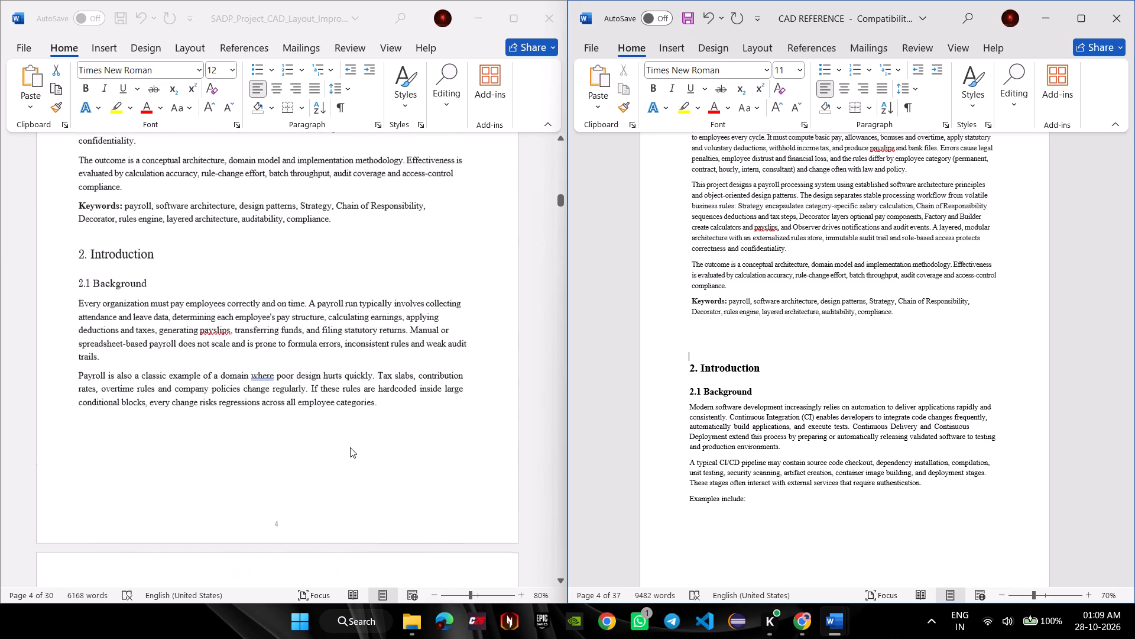
scroll(377, 399, up, 5)
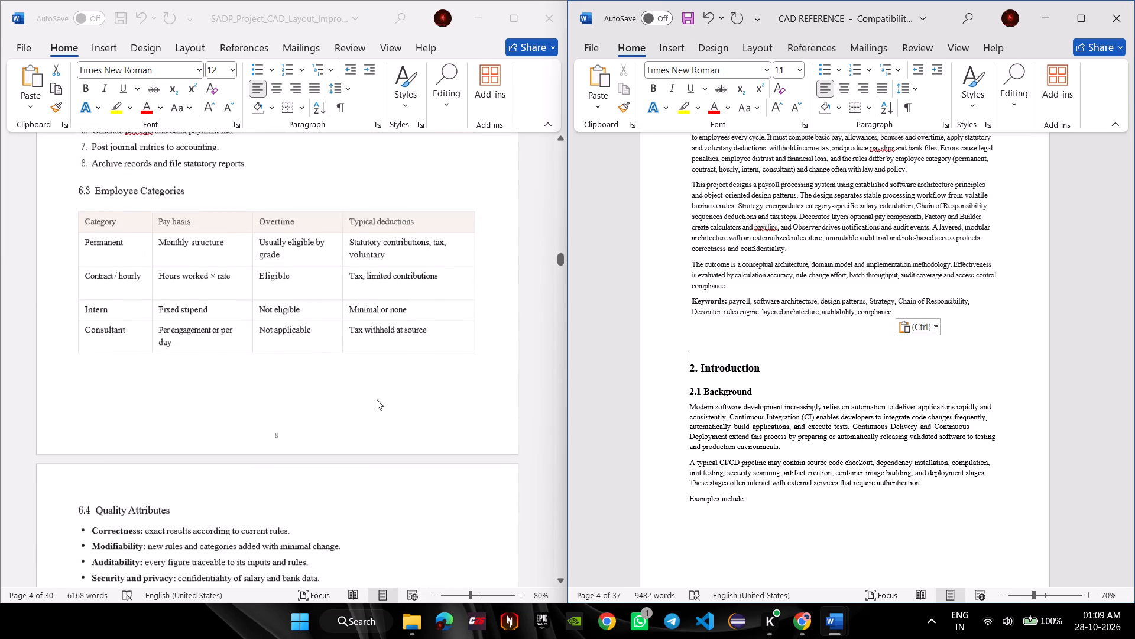
scroll(377, 399, up, 4)
scroll(377, 399, down, 1)
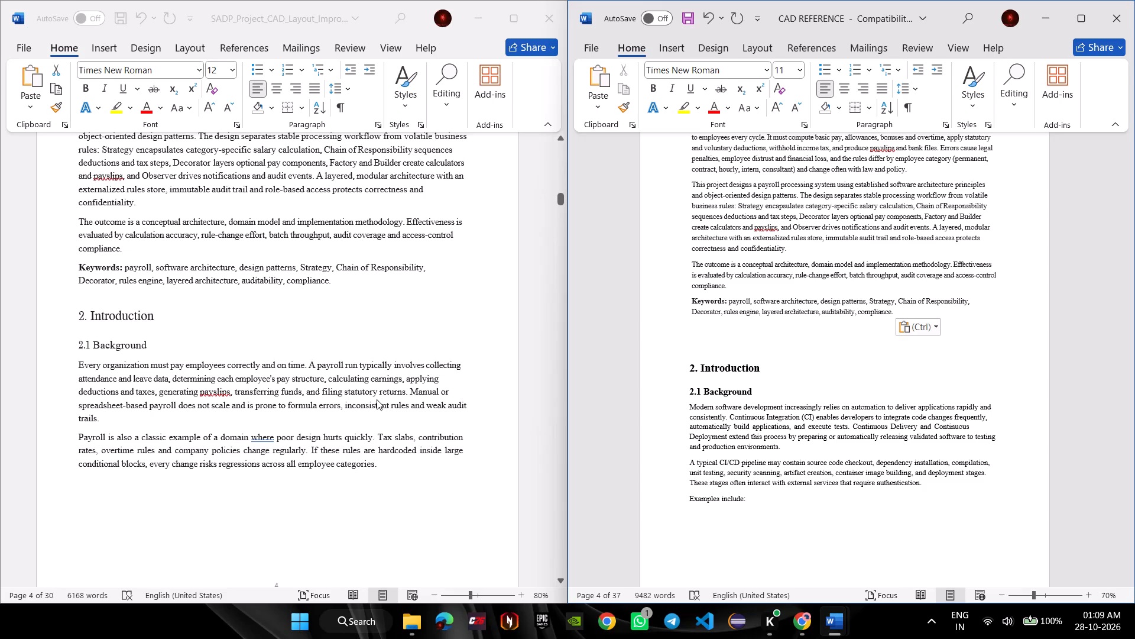
key(3)
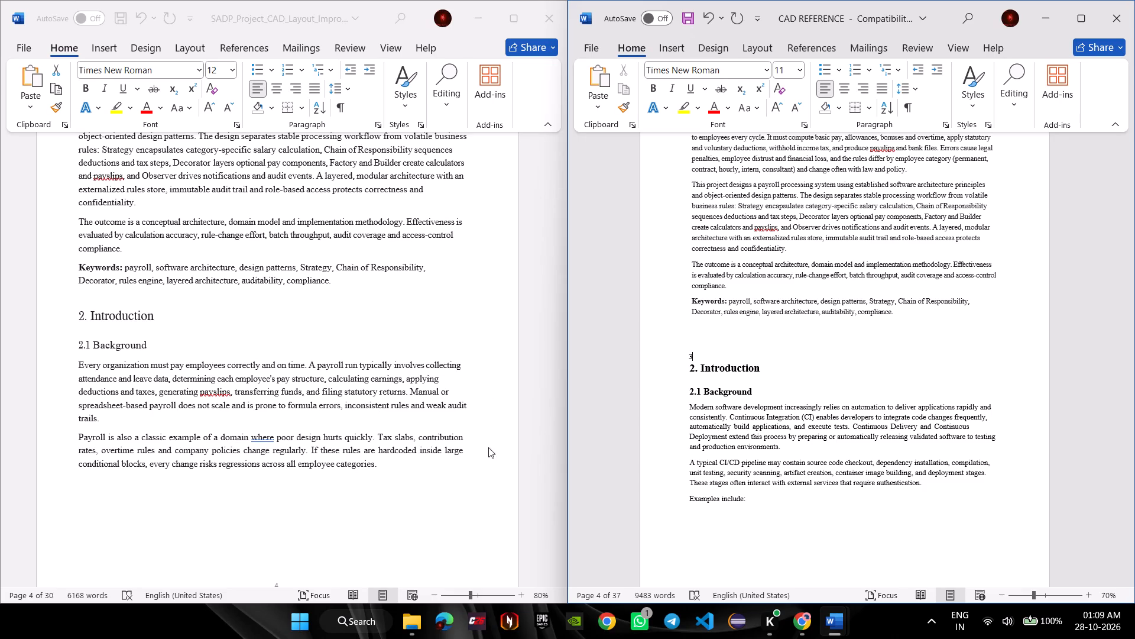
key(BackSpace)
key(BackSpace)
key(BackSpace)
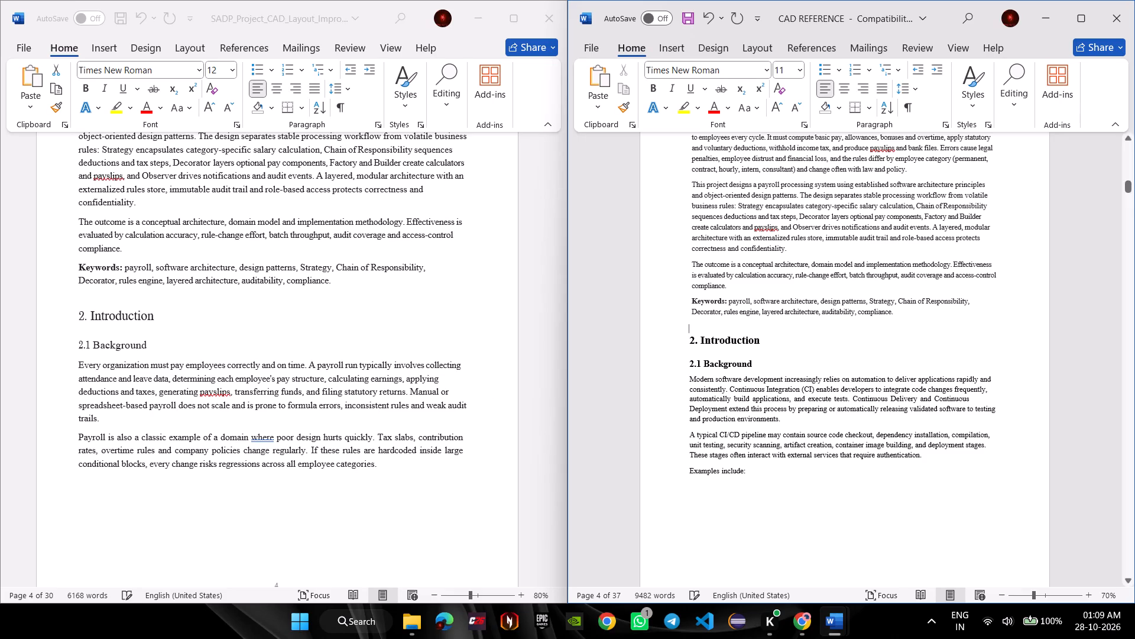
Replace the CI/CD text under "2.1 Background" in CAD REFERENCE with the two Background paragraphs copied from the SADP payroll document.
drag(376, 465, 135, 401)
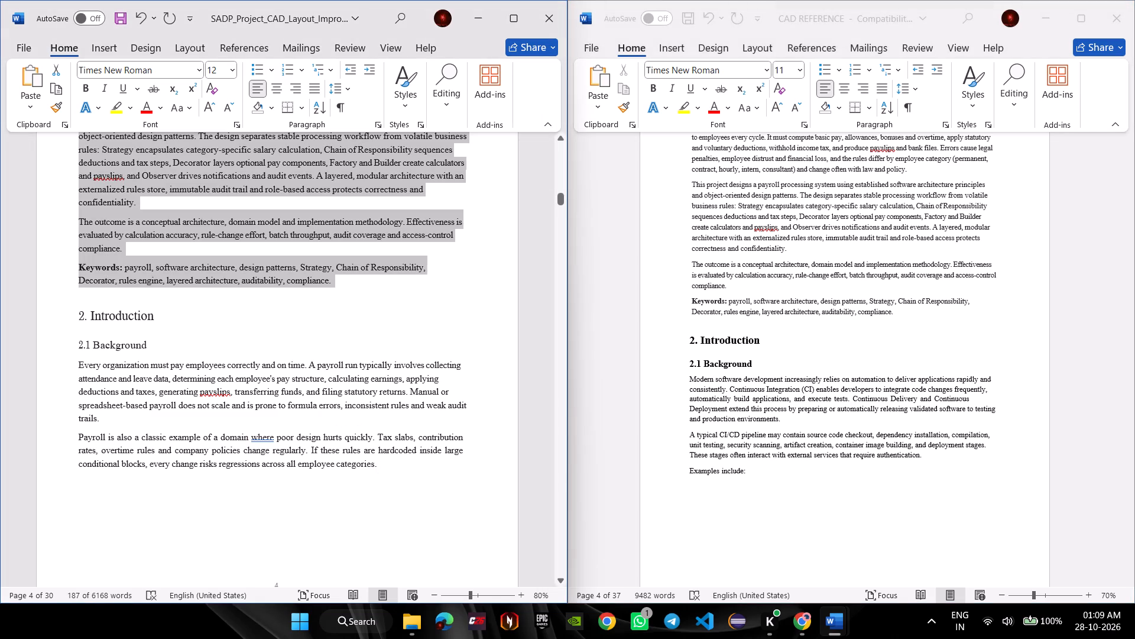
drag(135, 401, 132, 399)
drag(78, 367, 393, 480)
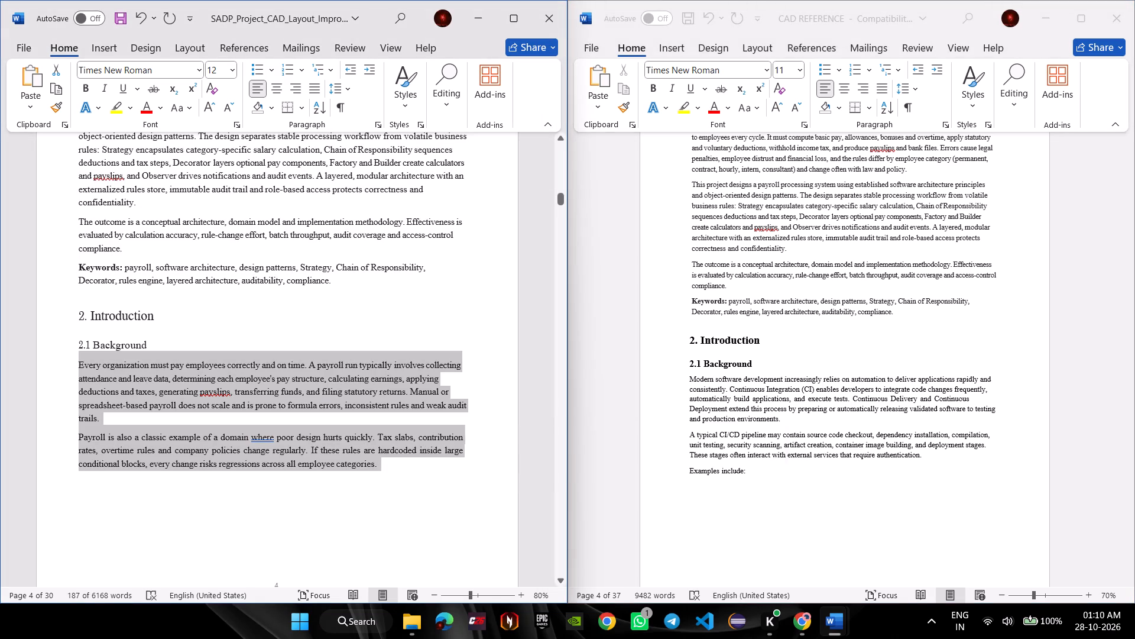
key(ctrl+c)
click(745, 470)
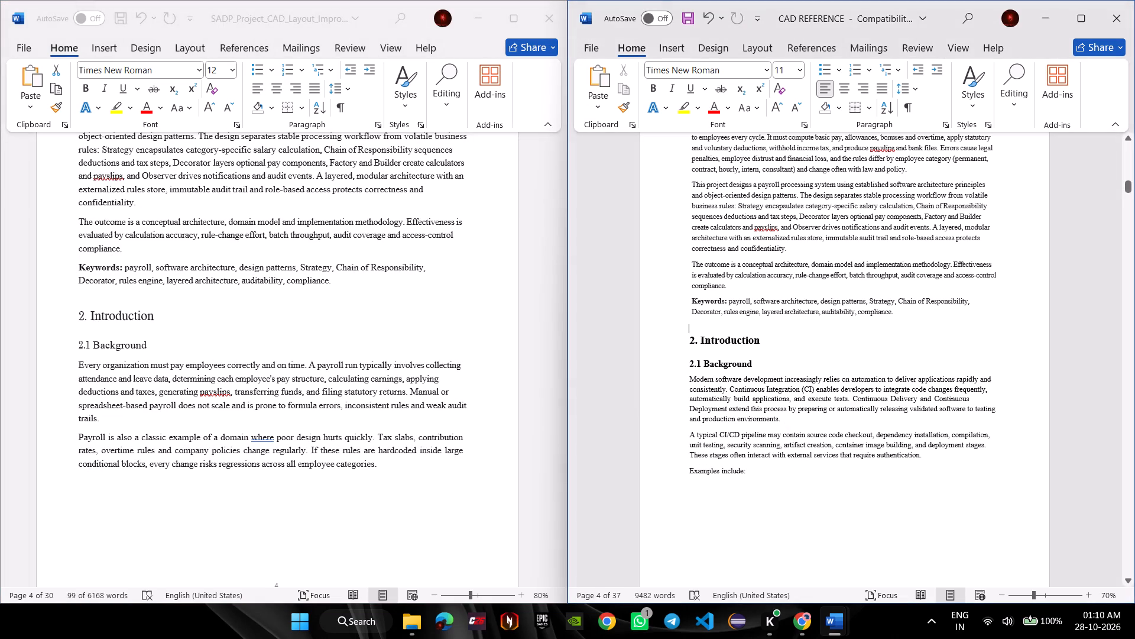
scroll(251, 435, down, 2)
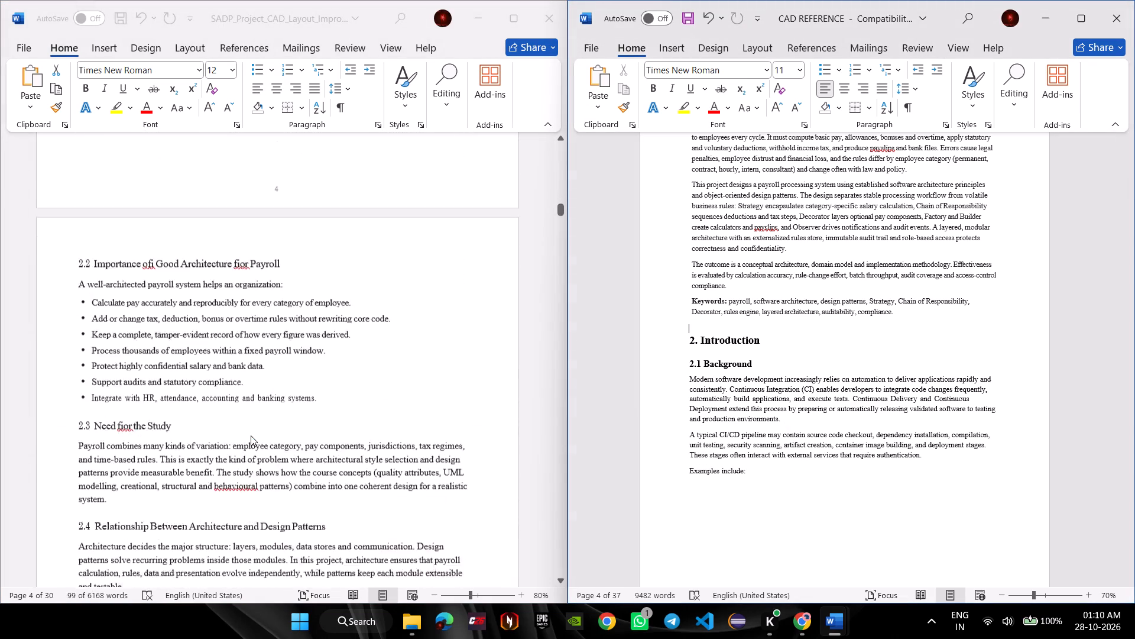
drag(751, 475, 682, 392)
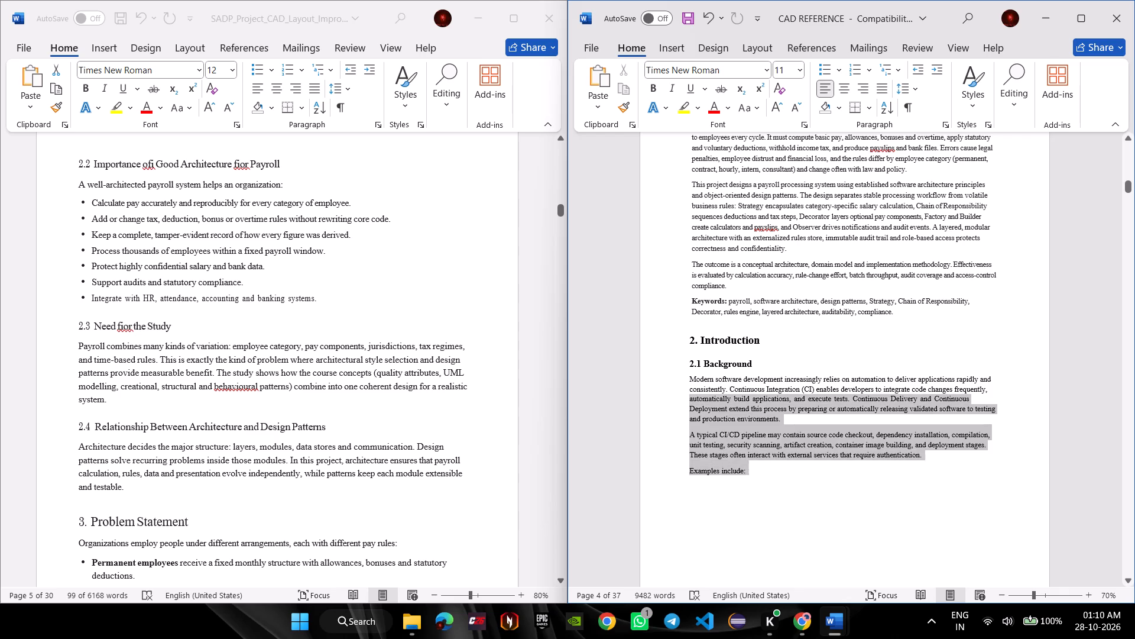
drag(682, 392, 676, 379)
key(BackSpace)
key(ctrl+v)
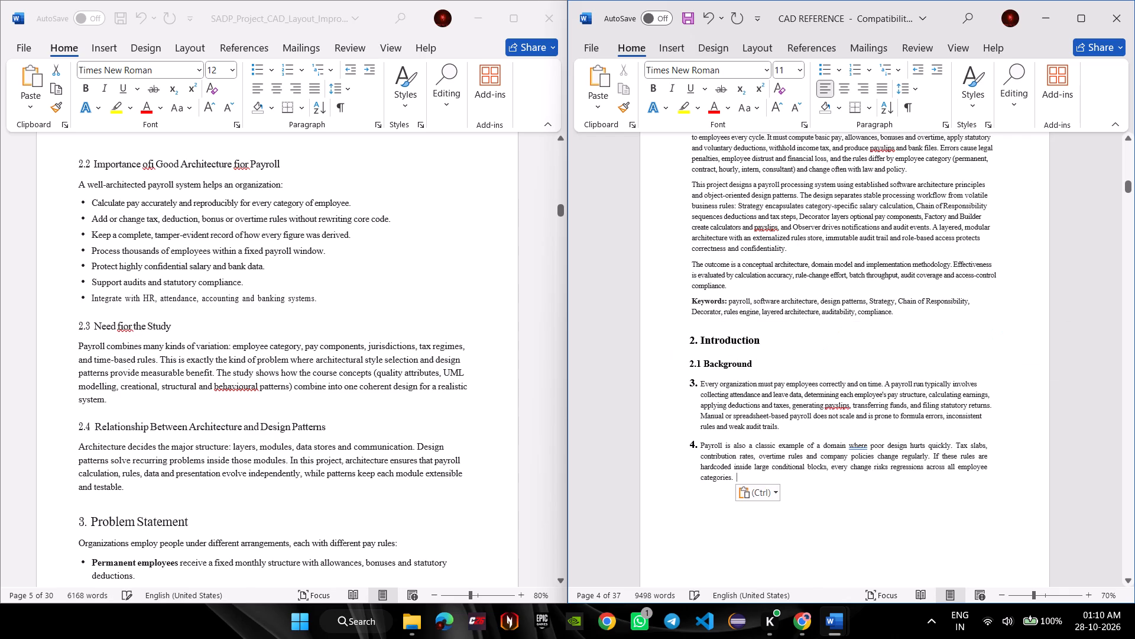
Remove the automatic list numbers from both pasted payroll paragraphs under "2.1 Background" in CAD REFERENCE.
click(697, 383)
key(BackSpace)
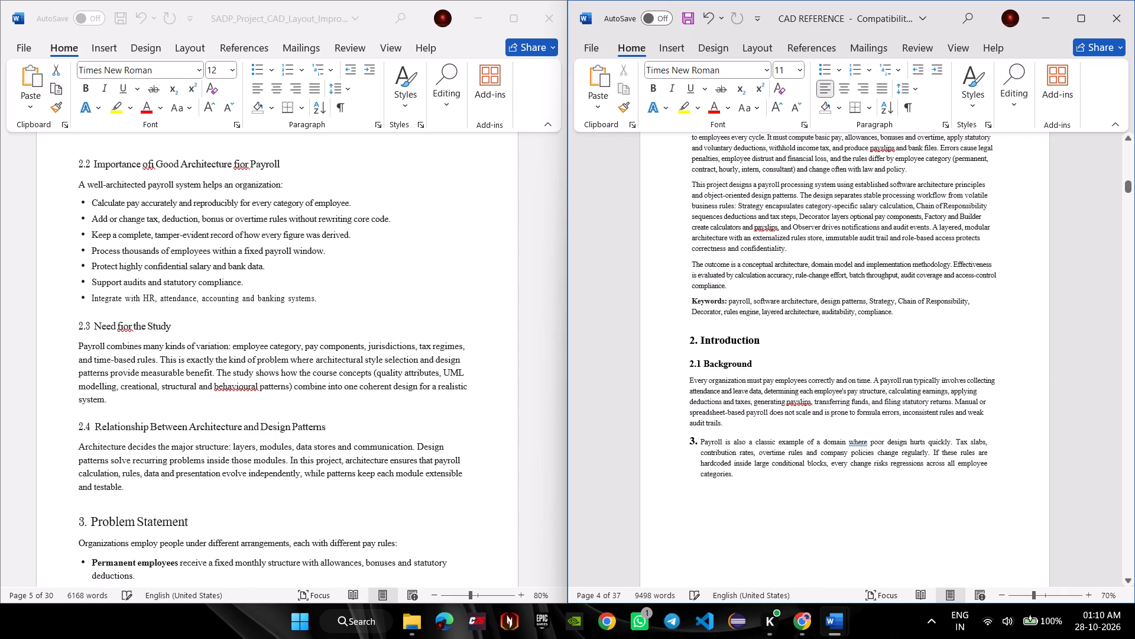
key(Down)
key(Right)
key(Down)
key(Right)
key(Down)
key(Down)
key(Down)
key(Down)
key(Down)
key(Down)
key(Down)
key(Down)
key(Up)
key(Up)
key(Up)
key(Up)
key(Up)
key(Up)
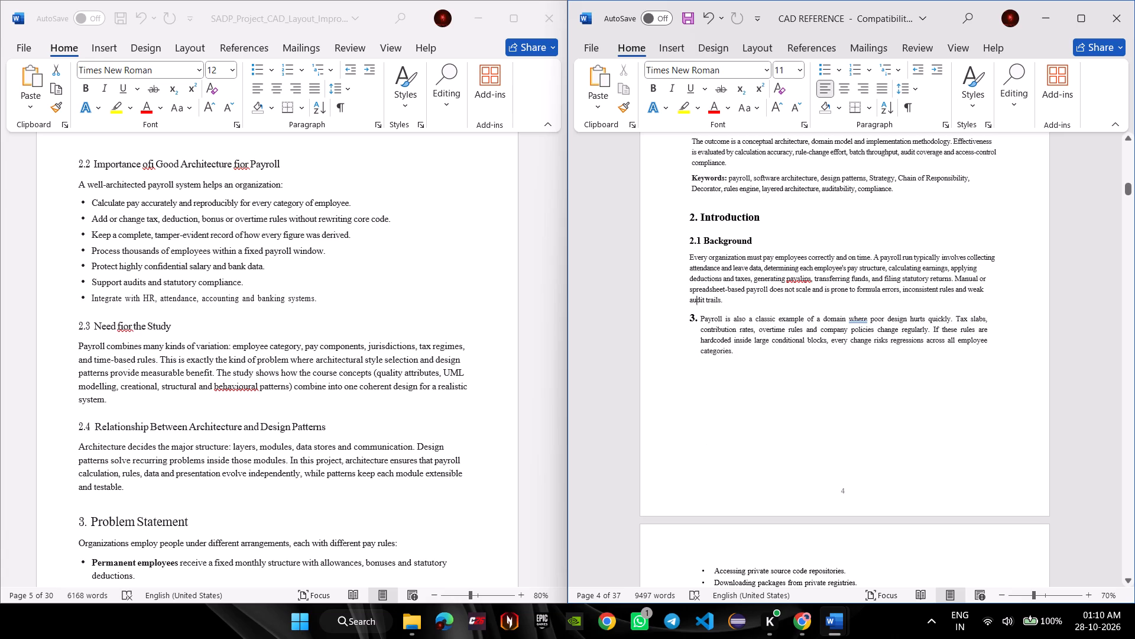
key(Down)
key(BackSpace)
key(BackSpace)
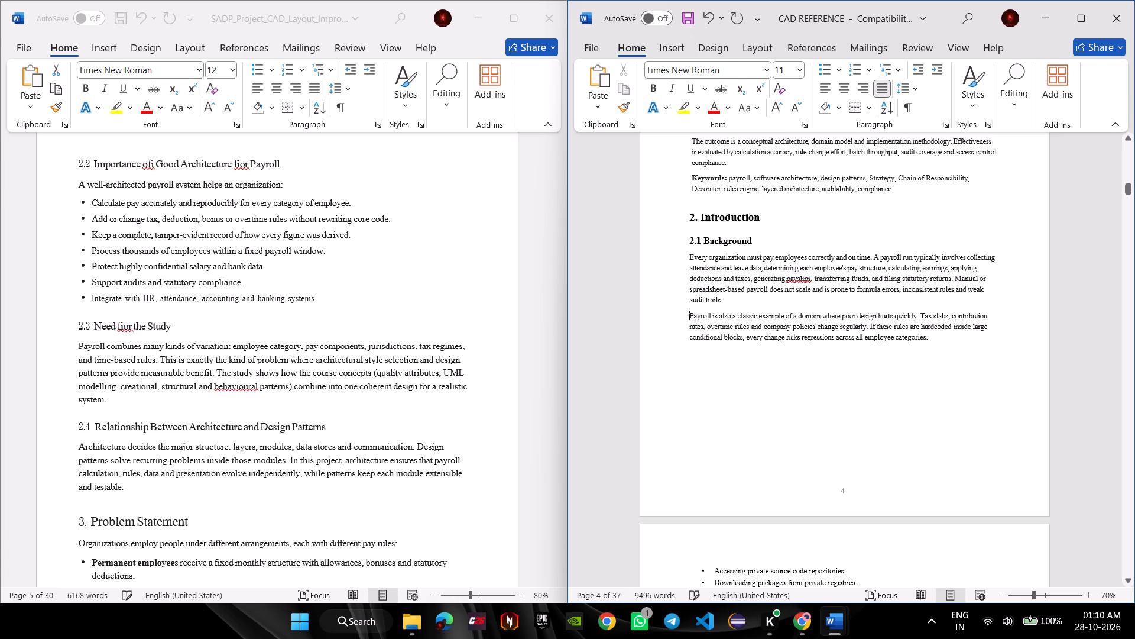
Delete the leftover CI/CD bullets and secrets paragraphs between the payroll background text and the "2.2 Importance of Secrets Management" heading.
scroll(826, 368, down, 1)
scroll(826, 368, up, 1)
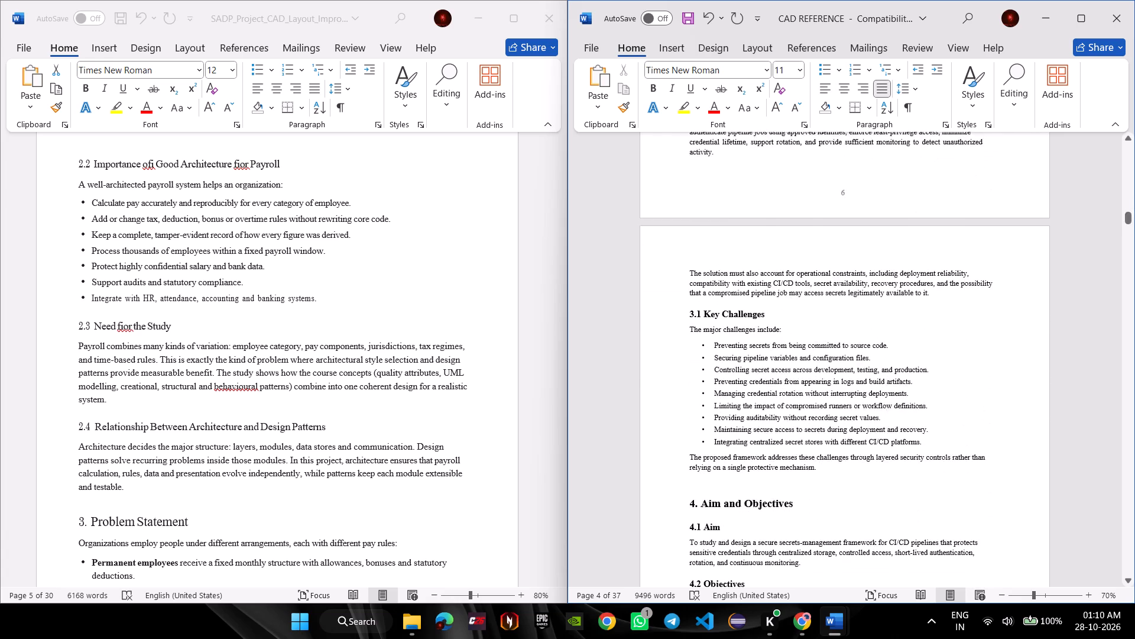
scroll(826, 368, up, 2)
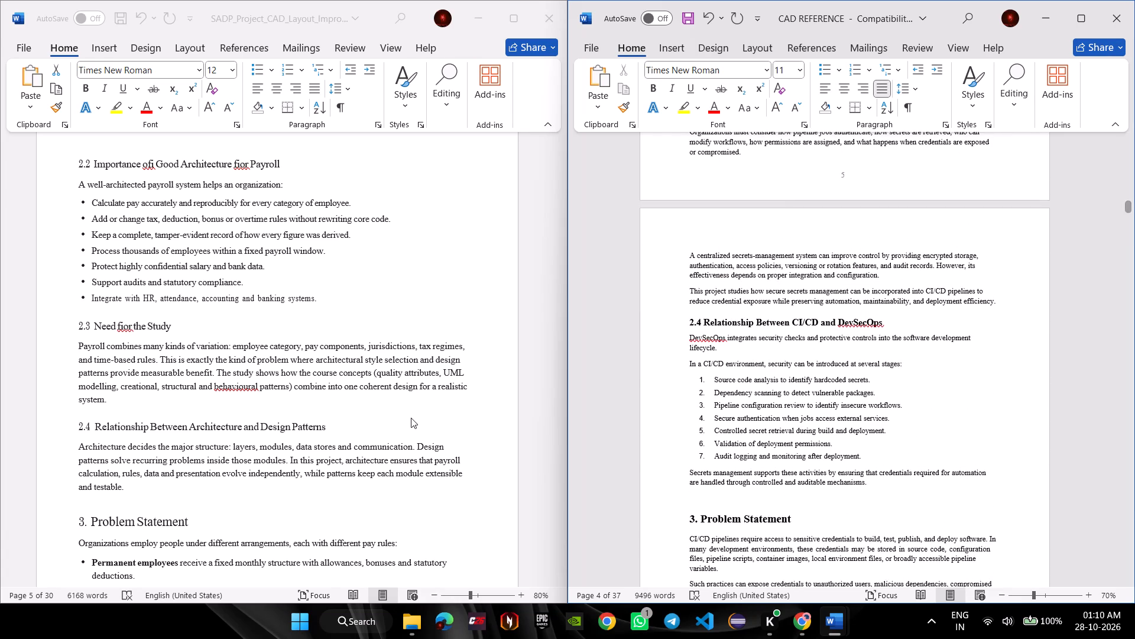
scroll(411, 418, up, 2)
scroll(698, 366, up, 1)
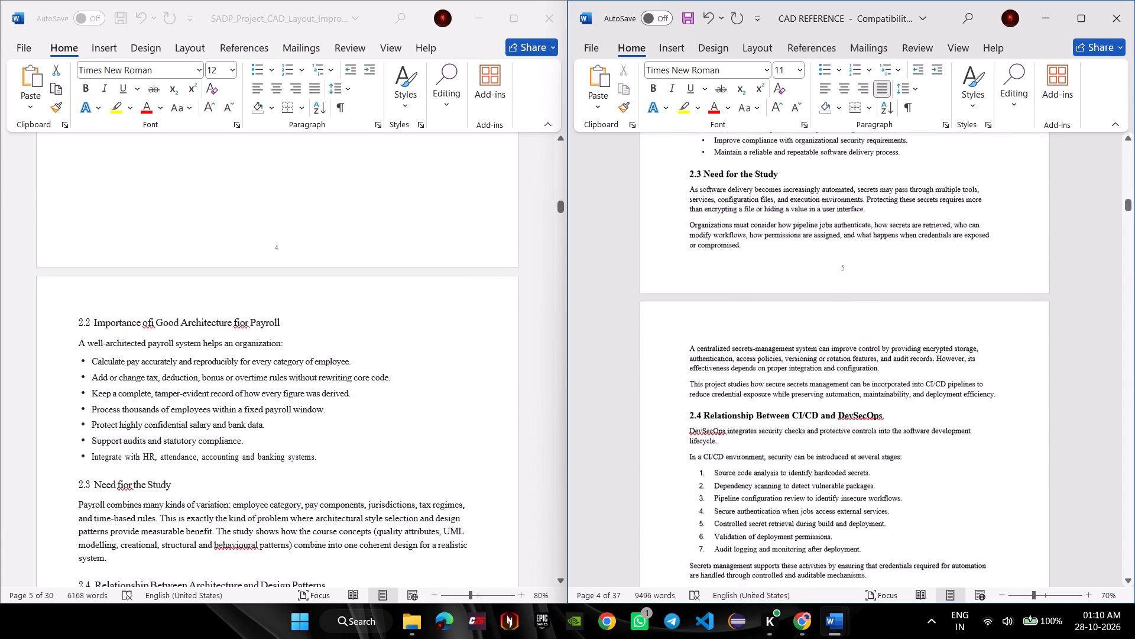
scroll(698, 366, up, 1)
scroll(692, 313, up, 1)
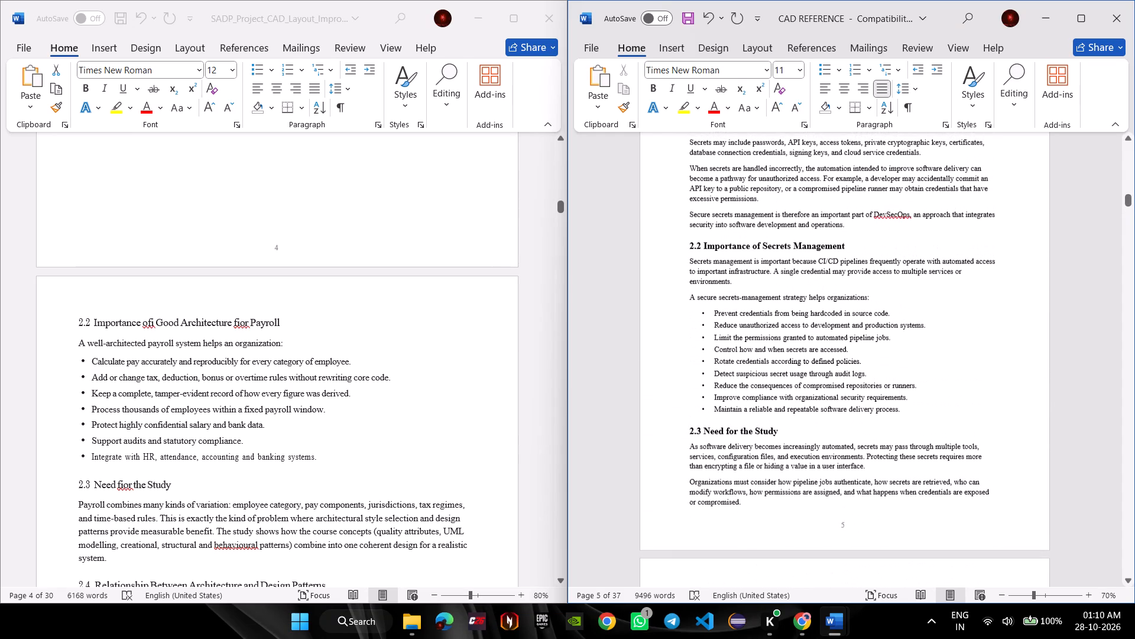
scroll(692, 313, up, 1)
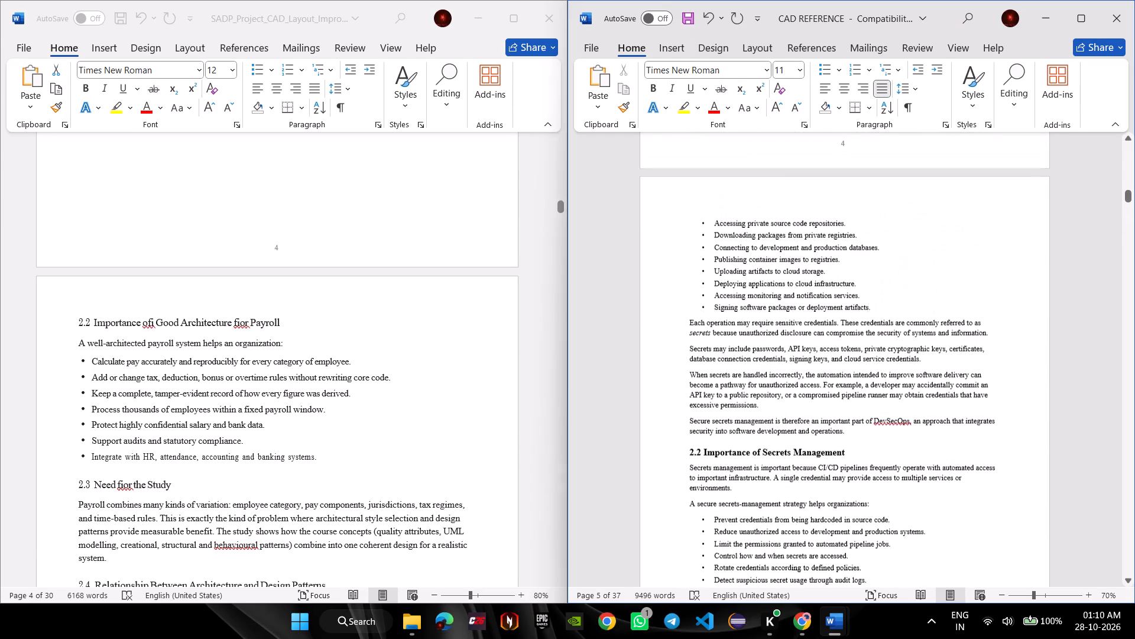
scroll(692, 313, up, 1)
drag(848, 439, 709, 247)
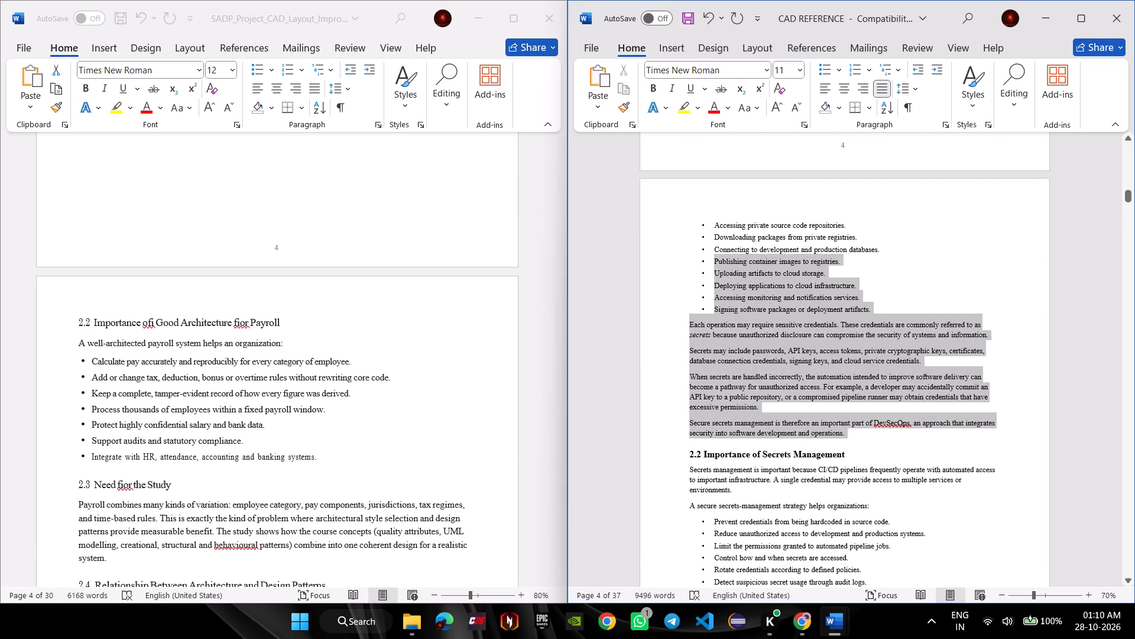
drag(709, 247, 688, 231)
key(BackSpace)
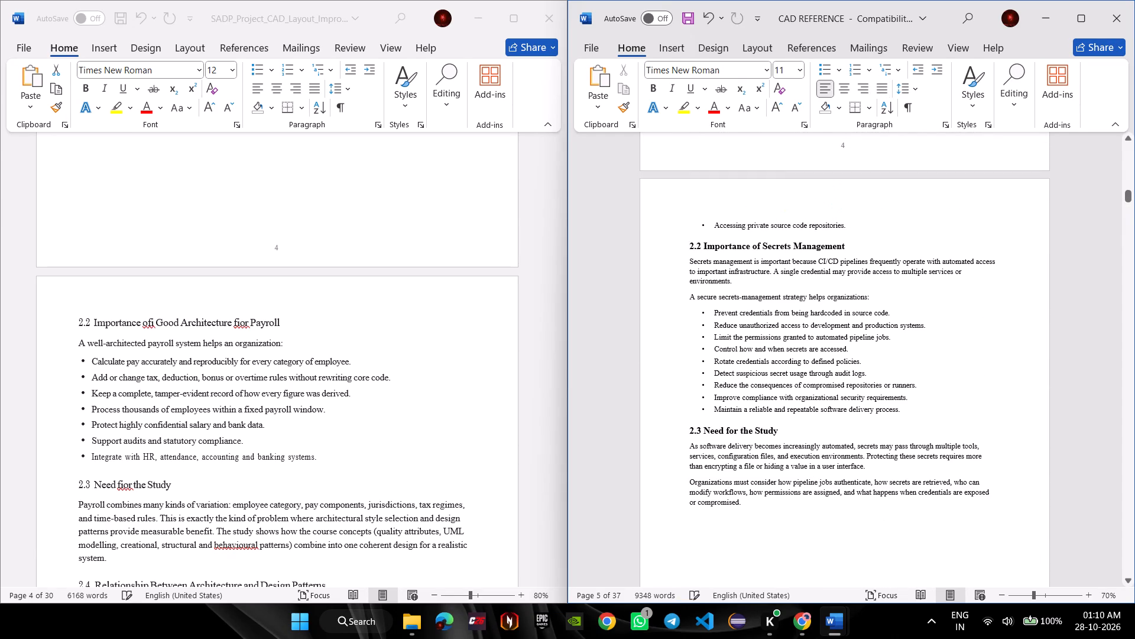
drag(848, 228, 688, 199)
key(BackSpace)
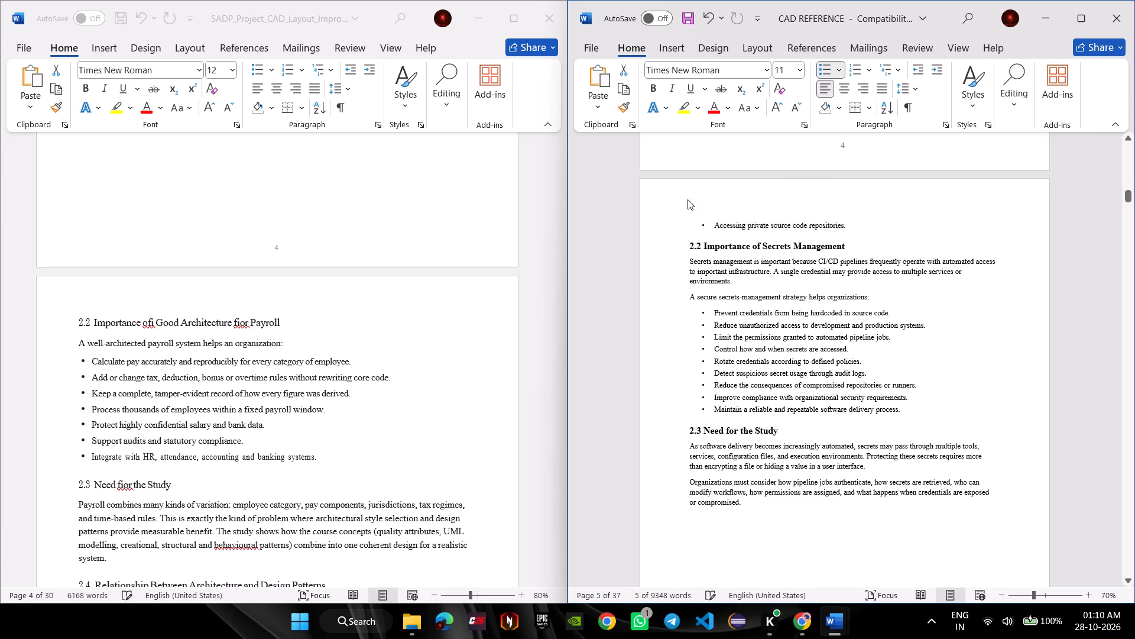
key(BackSpace)
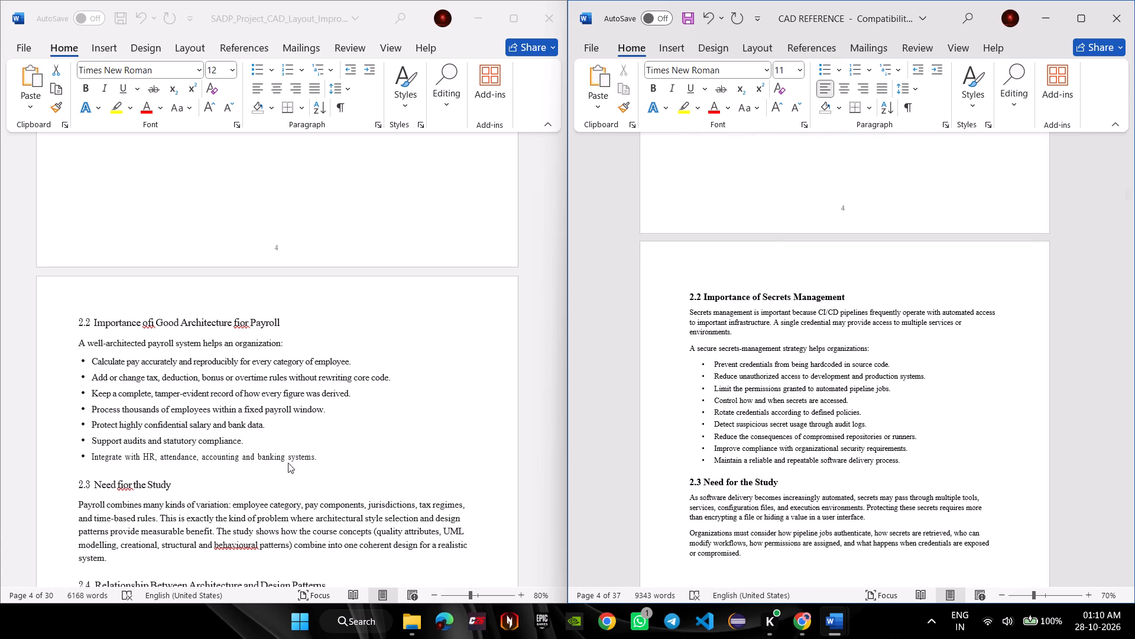
Copy the introductory line and bullet list under section 2.2 of the SADP payroll document.
drag(326, 462, 218, 471)
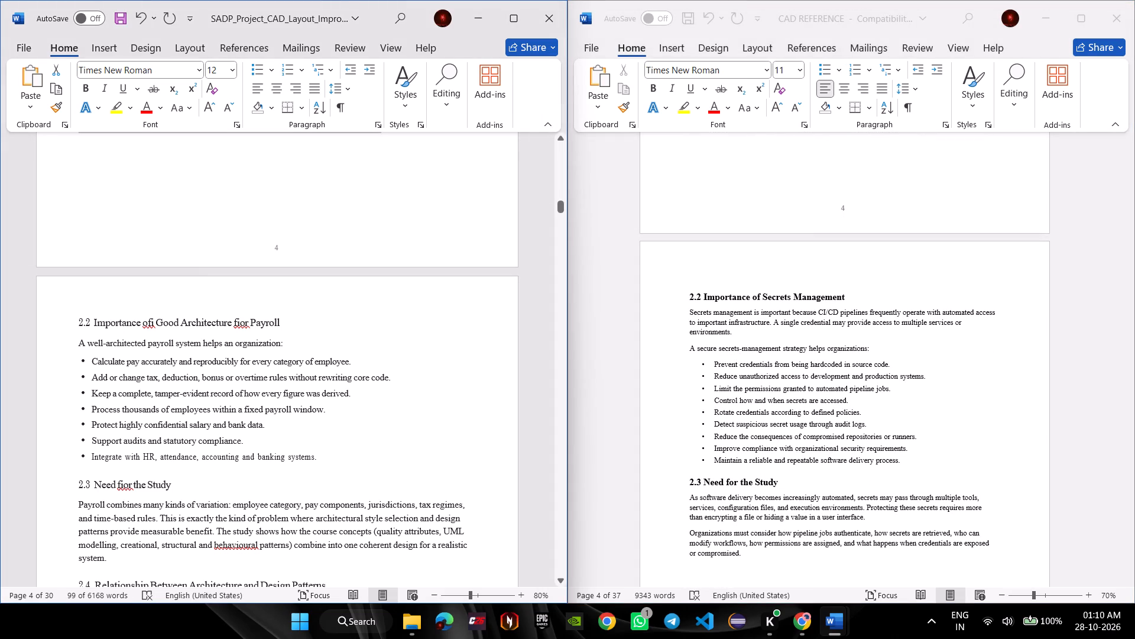
drag(218, 471, 222, 470)
drag(318, 454, 100, 388)
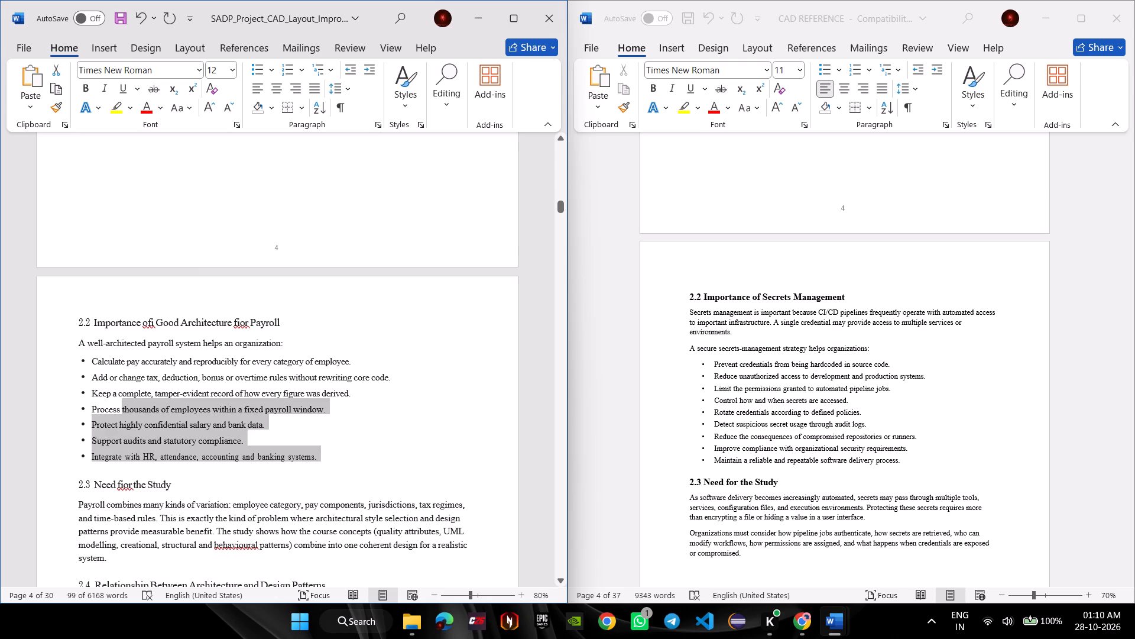
drag(100, 388, 69, 346)
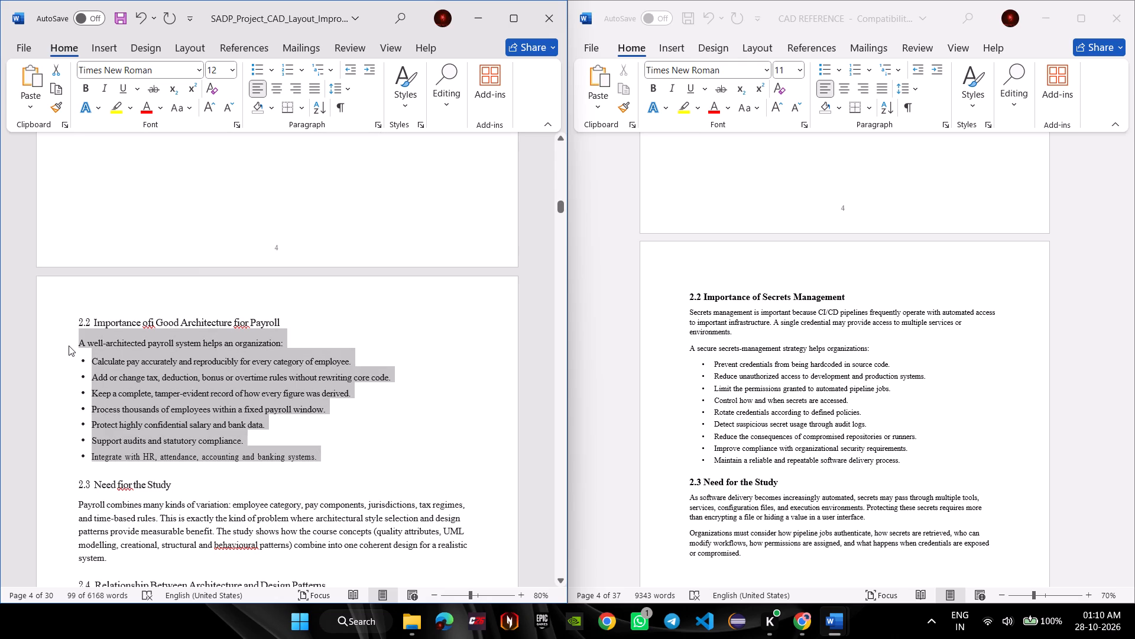
key(ctrl+c)
Replace the secrets-management text and bullets under the 2.2 heading in CAD REFERENCE with the copied payroll architecture line and bullets.
click(904, 459)
drag(904, 459, 821, 448)
click(906, 463)
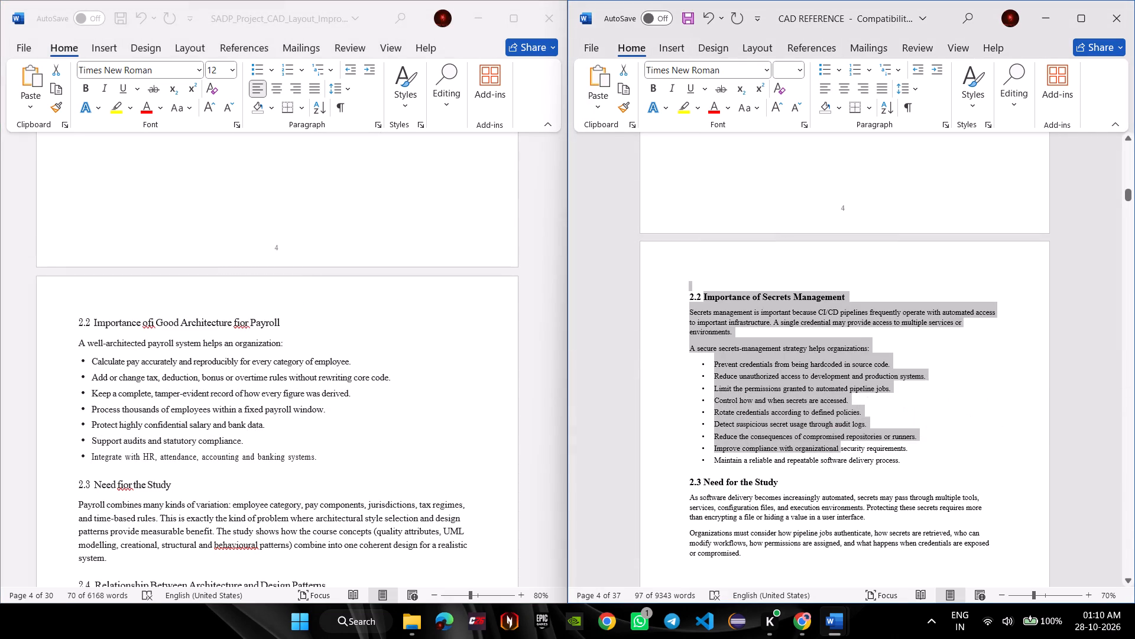
drag(906, 463, 690, 319)
key(BackSpace)
key(BackSpace)
key(BackSpace)
key(BackSpace)
key(BackSpace)
key(BackSpace)
key(BackSpace)
key(BackSpace)
key(BackSpace)
key(BackSpace)
key(BackSpace)
key(BackSpace)
key(BackSpace)
key(BackSpace)
key(BackSpace)
key(BackSpace)
key(BackSpace)
key(BackSpace)
key(BackSpace)
key(BackSpace)
key(BackSpace)
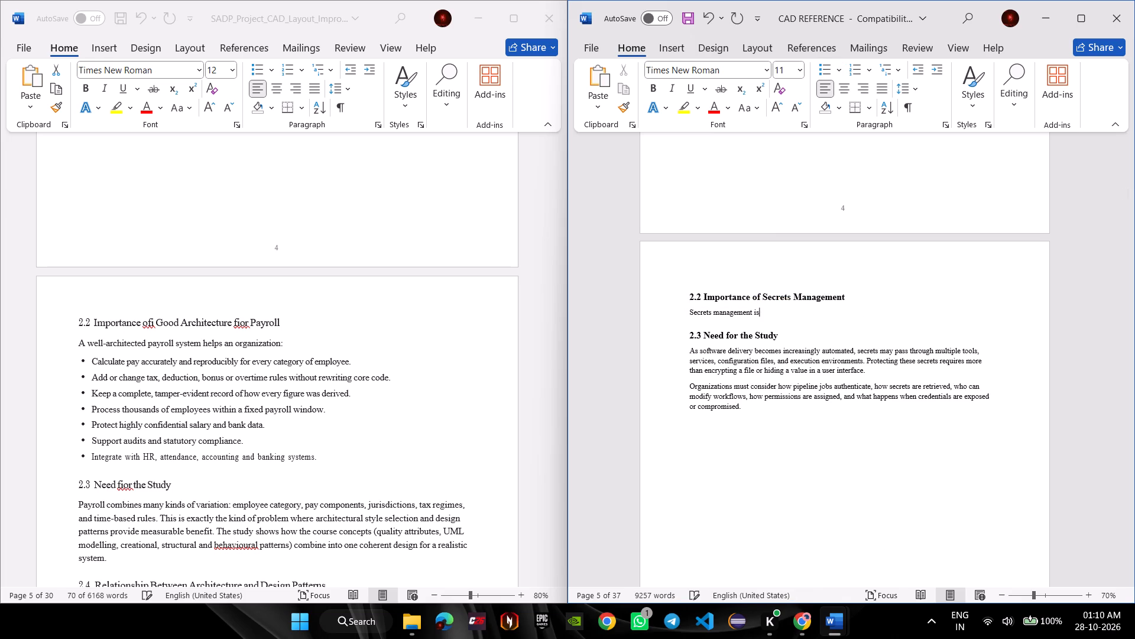
key(BackSpace)
key(BackSpace)
key(BackSpace)
key(BackSpace)
key(ctrl+v)
Copy the "2.3 Need for the Study" paragraph from the SADP payroll document.
scroll(355, 416, down, 1)
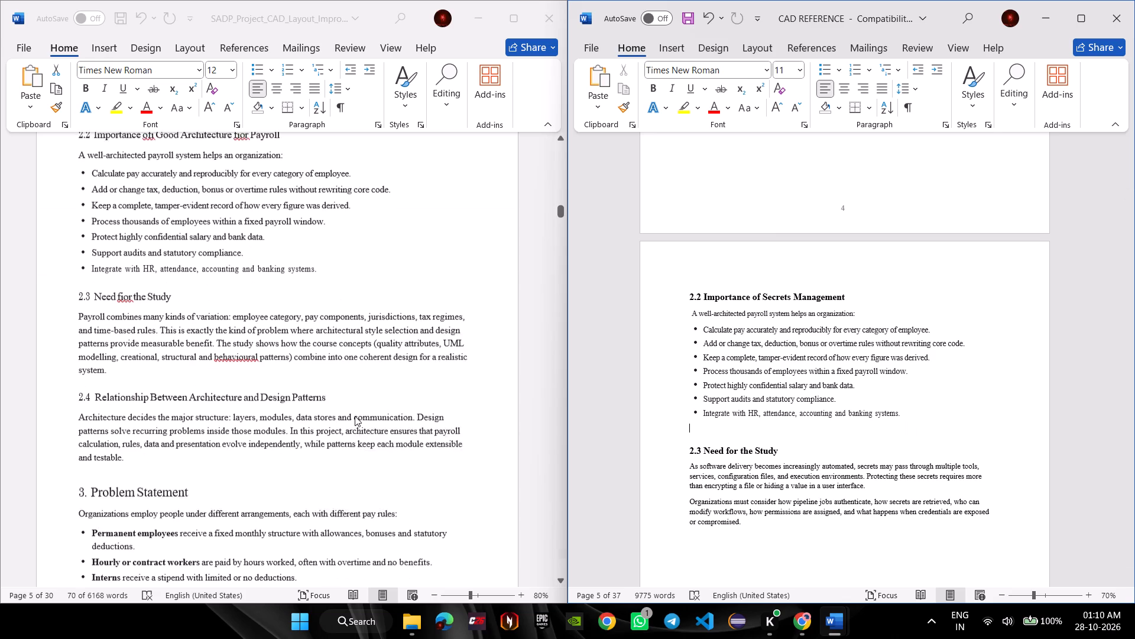
scroll(711, 440, down, 1)
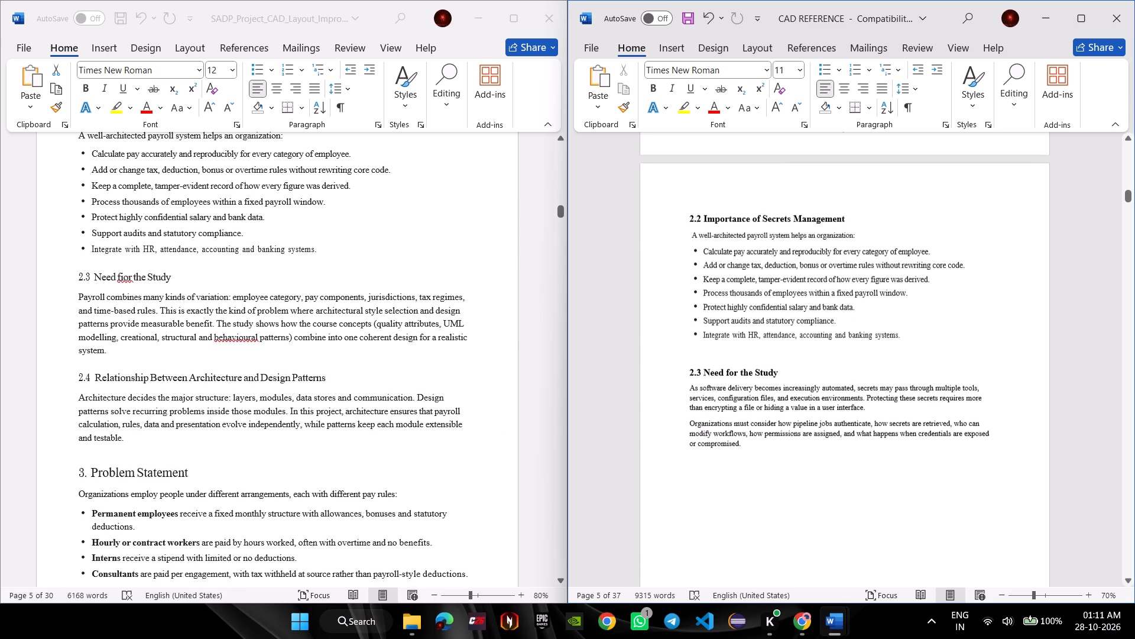
scroll(711, 440, down, 1)
drag(110, 341, 64, 300)
drag(113, 346, 66, 302)
key(ctrl+c)
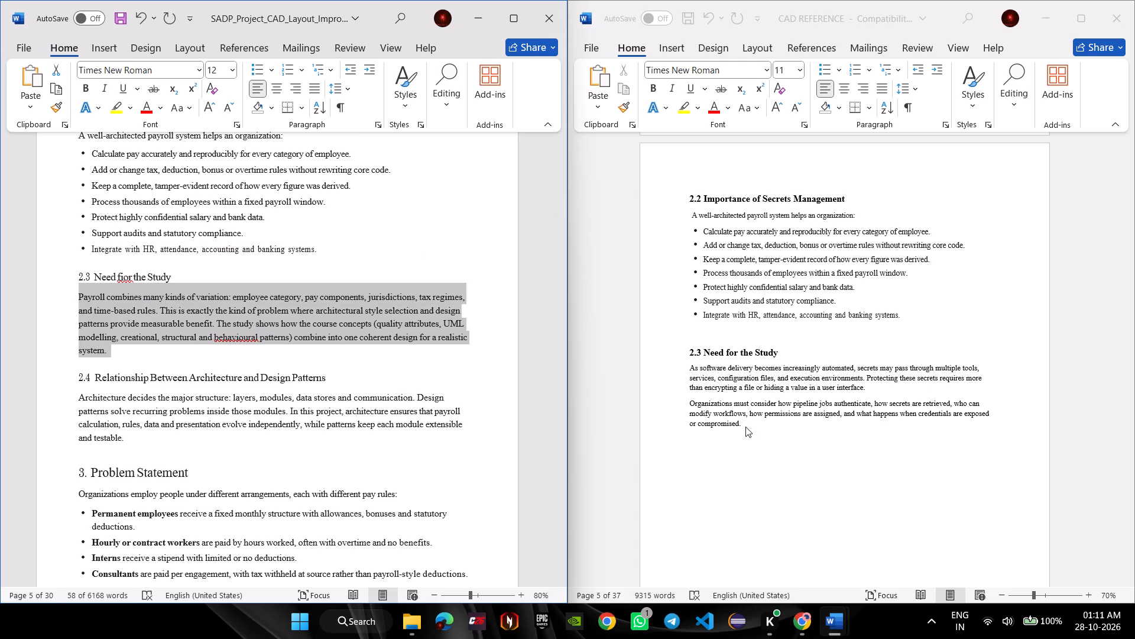
Replace the two paragraphs directly under "2.3 Need for the Study" in CAD REFERENCE with the copied payroll paragraph.
click(745, 427)
click(745, 427)
drag(745, 427, 729, 421)
click(993, 95)
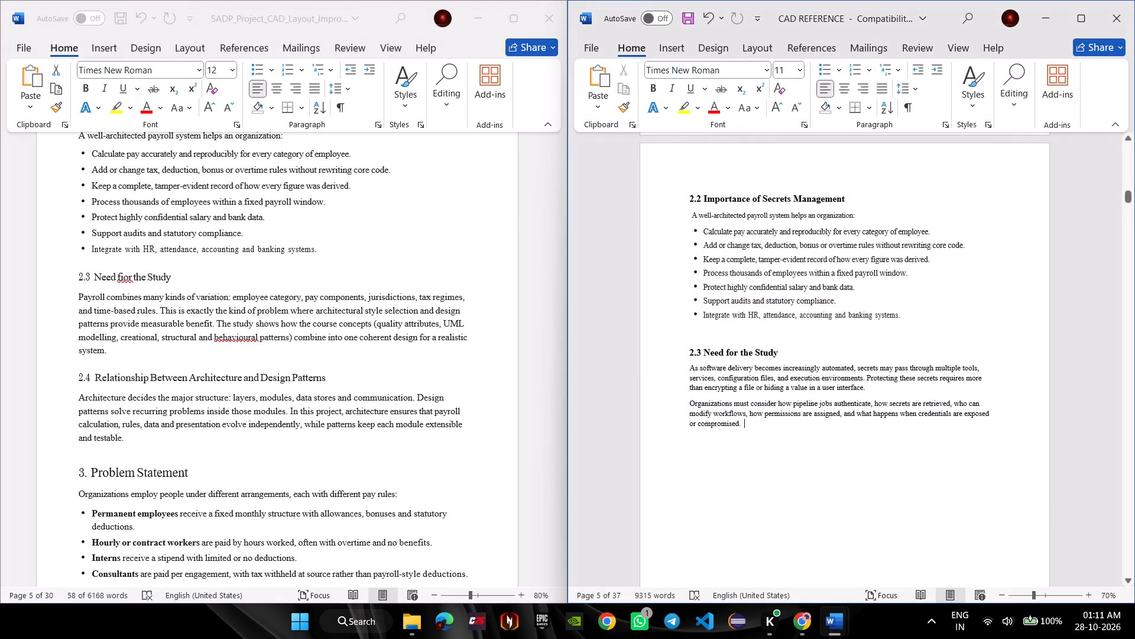
click(745, 422)
drag(742, 420, 698, 366)
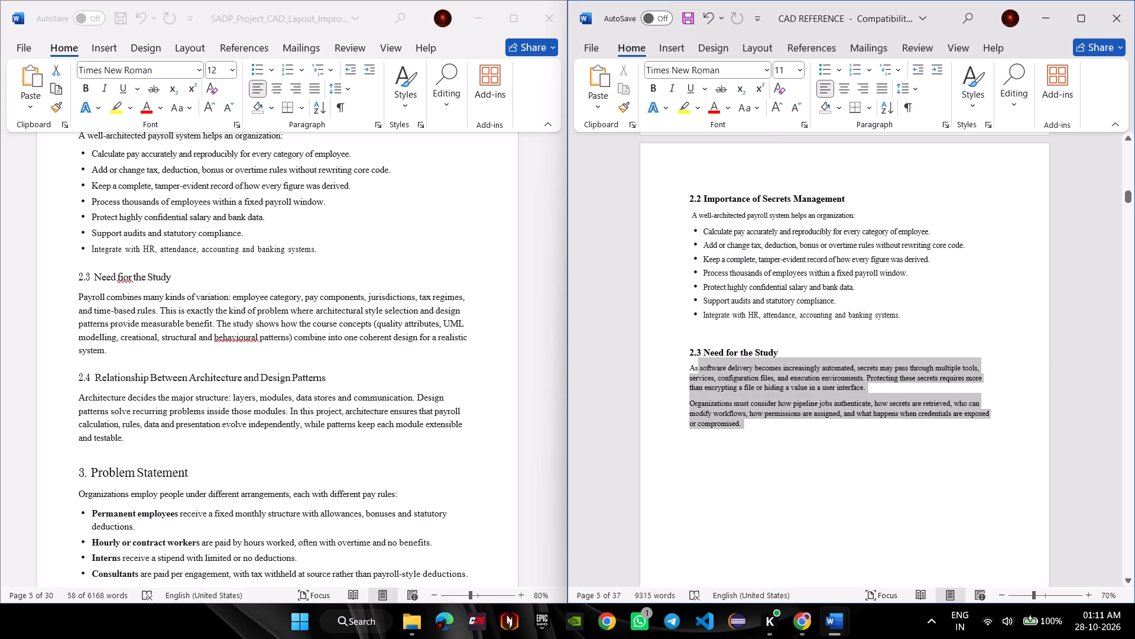
drag(698, 366, 697, 367)
key(BackSpace)
key(BackSpace)
key(BackSpace)
key(ctrl+v)
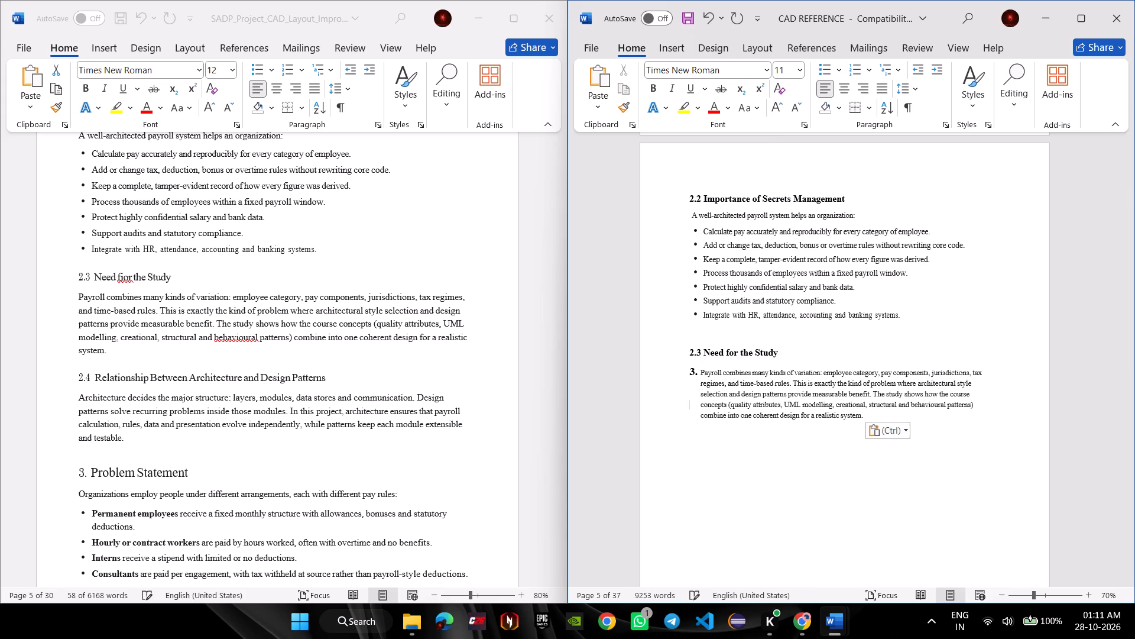
Remove the automatic list number from the pasted payroll paragraph under "2.3 Need for the Study".
click(696, 370)
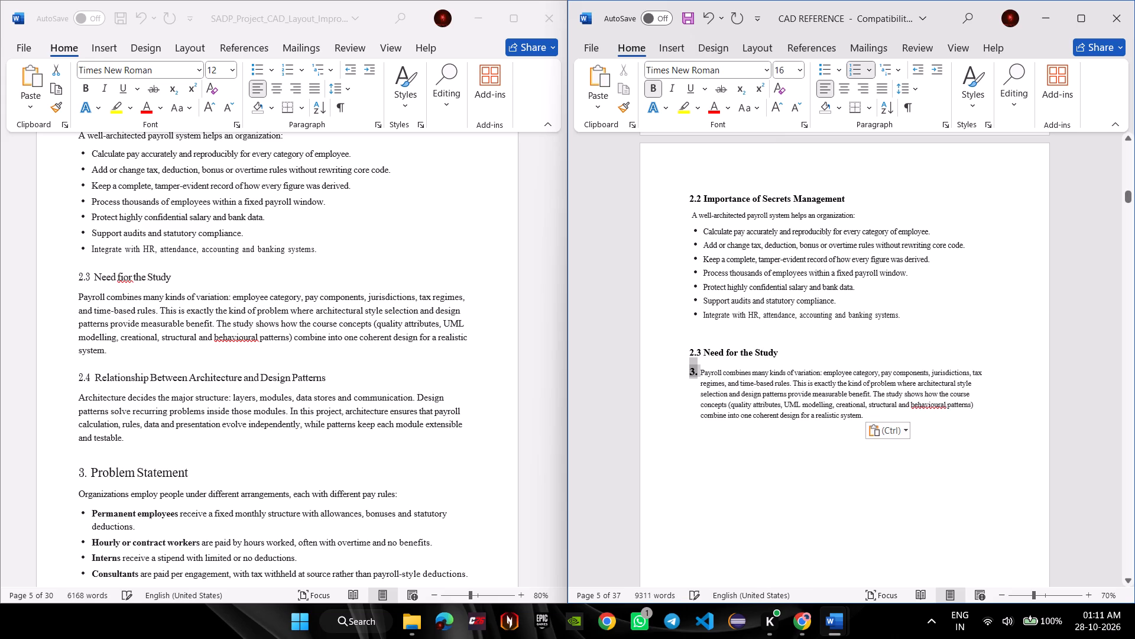
key(BackSpace)
Delete the two leftover secrets-management paragraphs directly above the "2.4 Relationship Between CI/CD and DevSecOps" heading in CAD REFERENCE.
scroll(776, 388, down, 2)
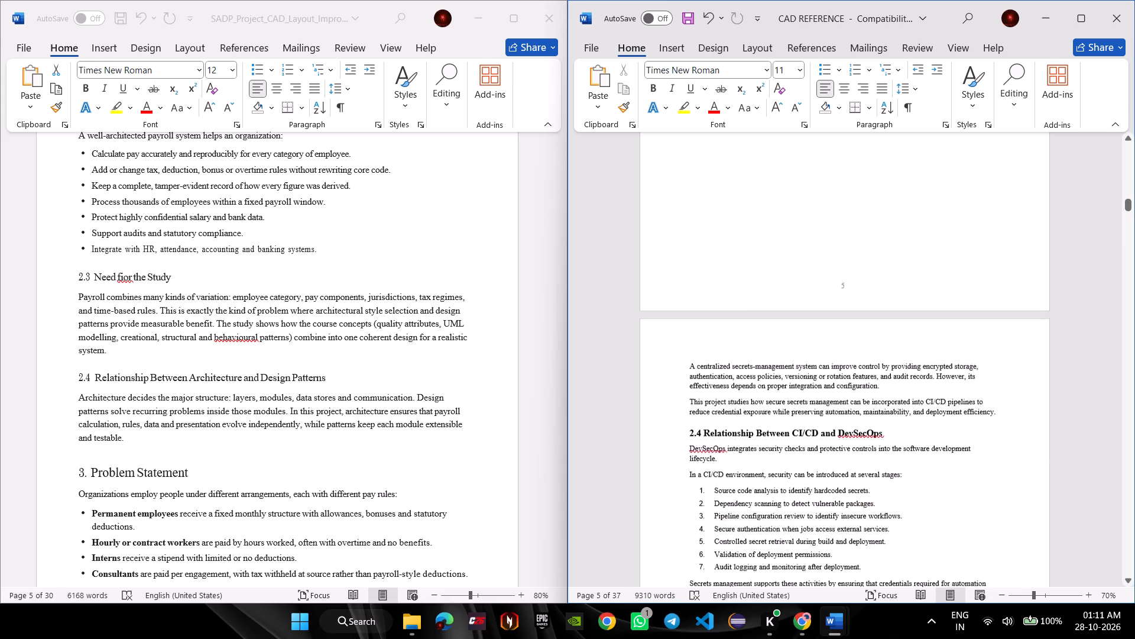
scroll(776, 388, down, 1)
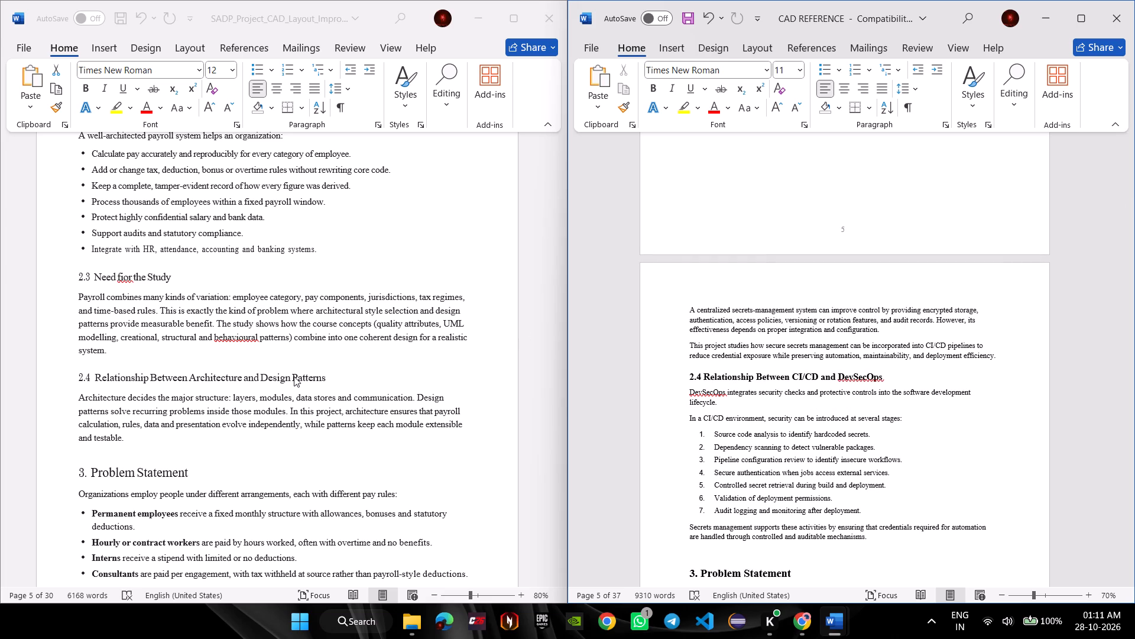
scroll(724, 299, up, 1)
ctrl+scroll(724, 299, down, 3)
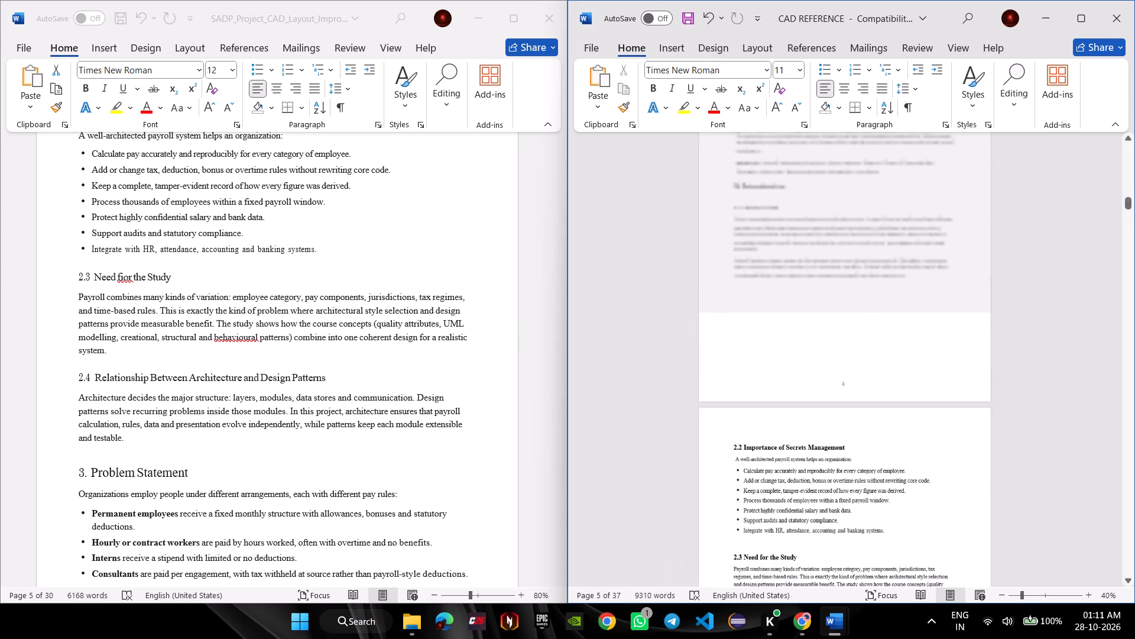
scroll(724, 299, up, 1)
click(887, 360)
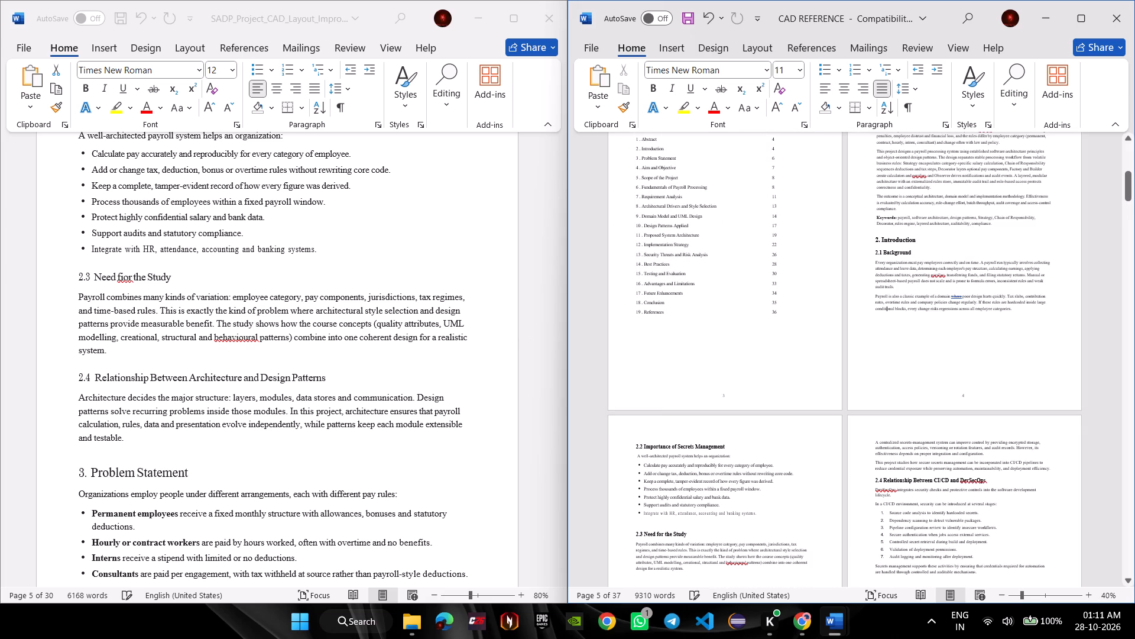
click(881, 397)
drag(1057, 472, 857, 440)
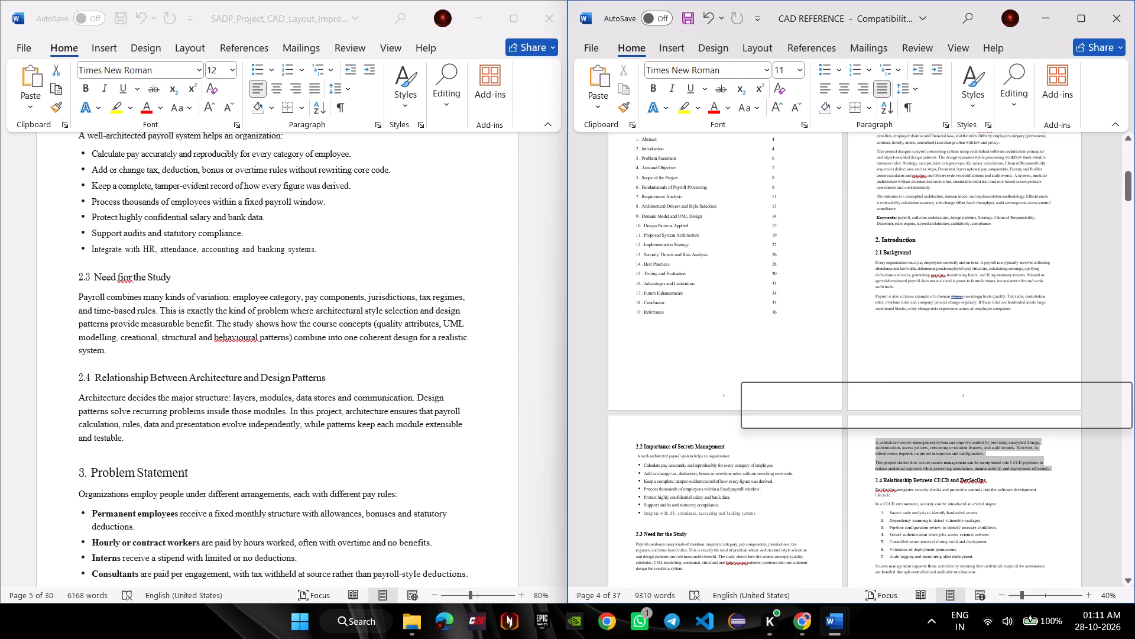
key(BackSpace)
key(BackSpace)
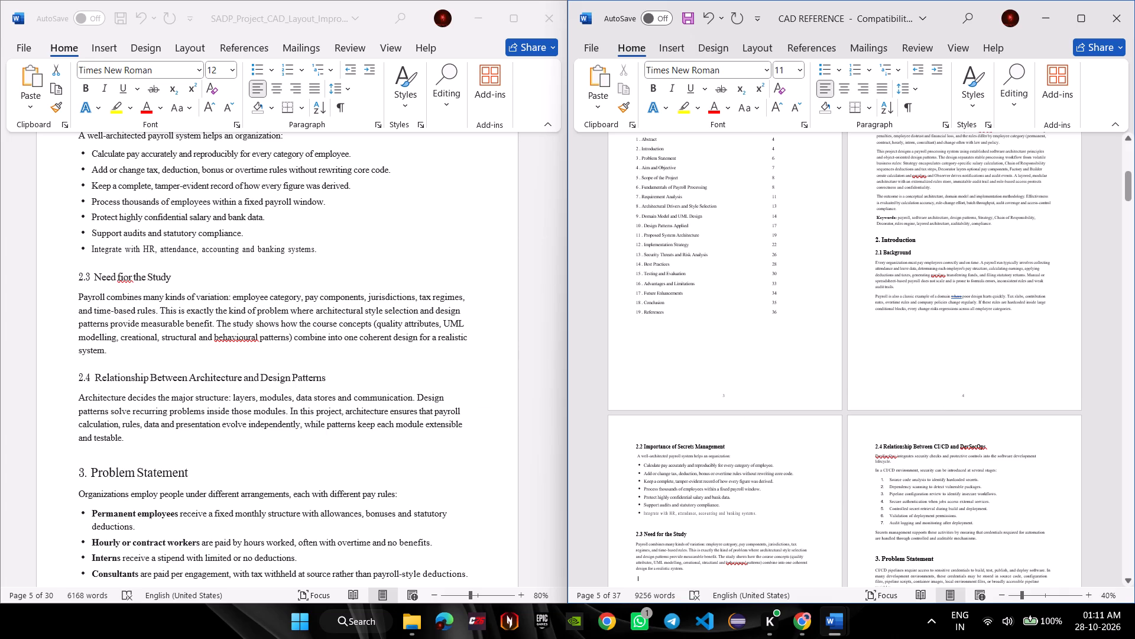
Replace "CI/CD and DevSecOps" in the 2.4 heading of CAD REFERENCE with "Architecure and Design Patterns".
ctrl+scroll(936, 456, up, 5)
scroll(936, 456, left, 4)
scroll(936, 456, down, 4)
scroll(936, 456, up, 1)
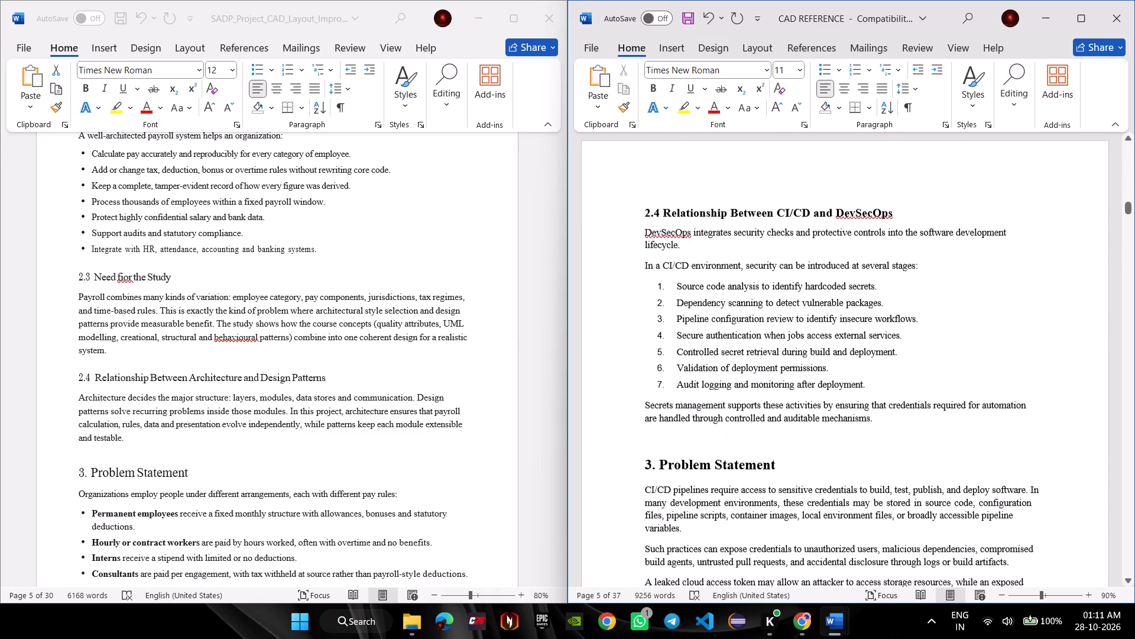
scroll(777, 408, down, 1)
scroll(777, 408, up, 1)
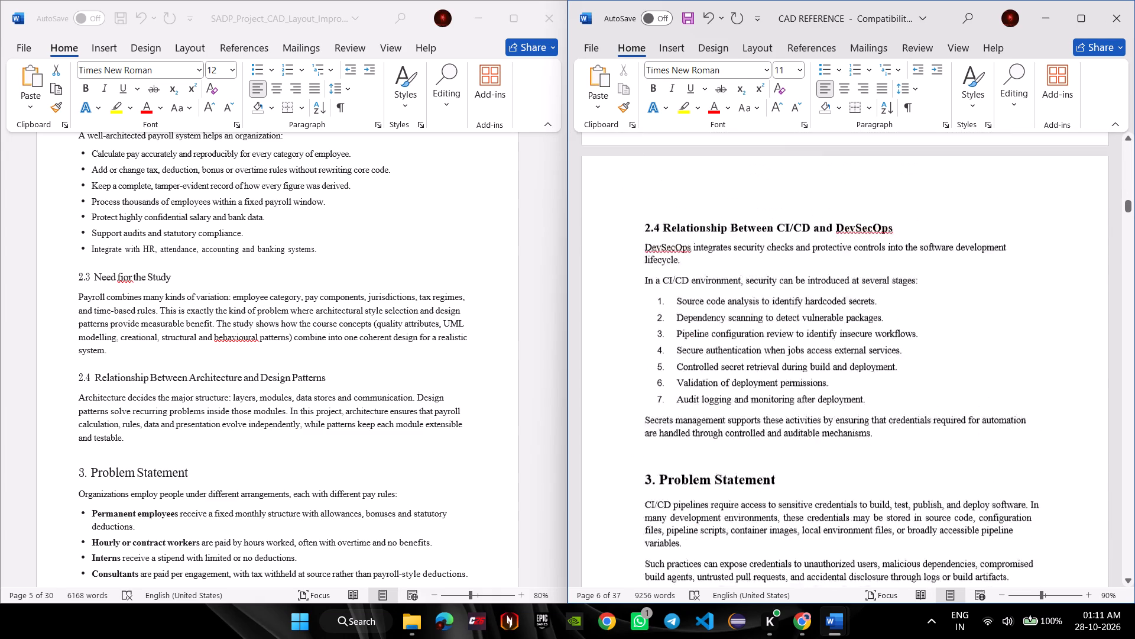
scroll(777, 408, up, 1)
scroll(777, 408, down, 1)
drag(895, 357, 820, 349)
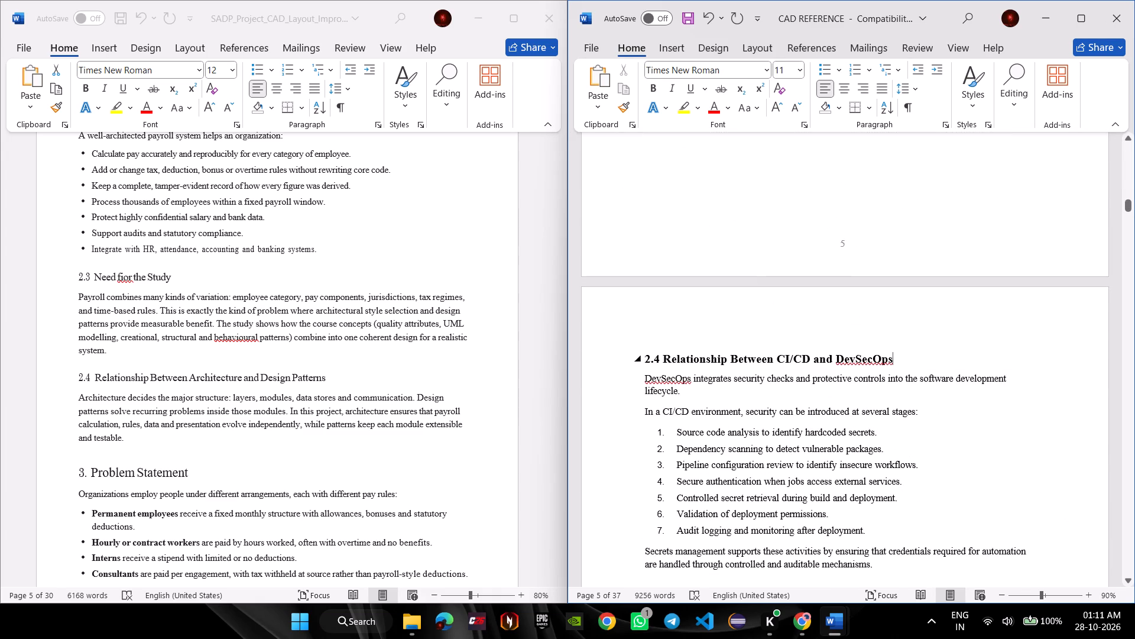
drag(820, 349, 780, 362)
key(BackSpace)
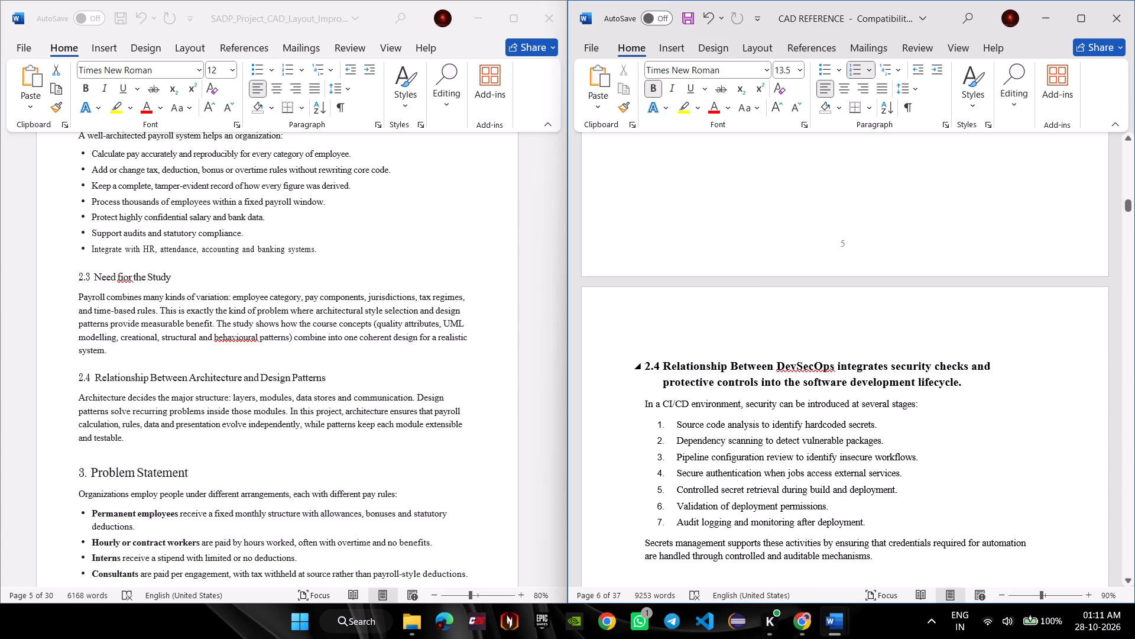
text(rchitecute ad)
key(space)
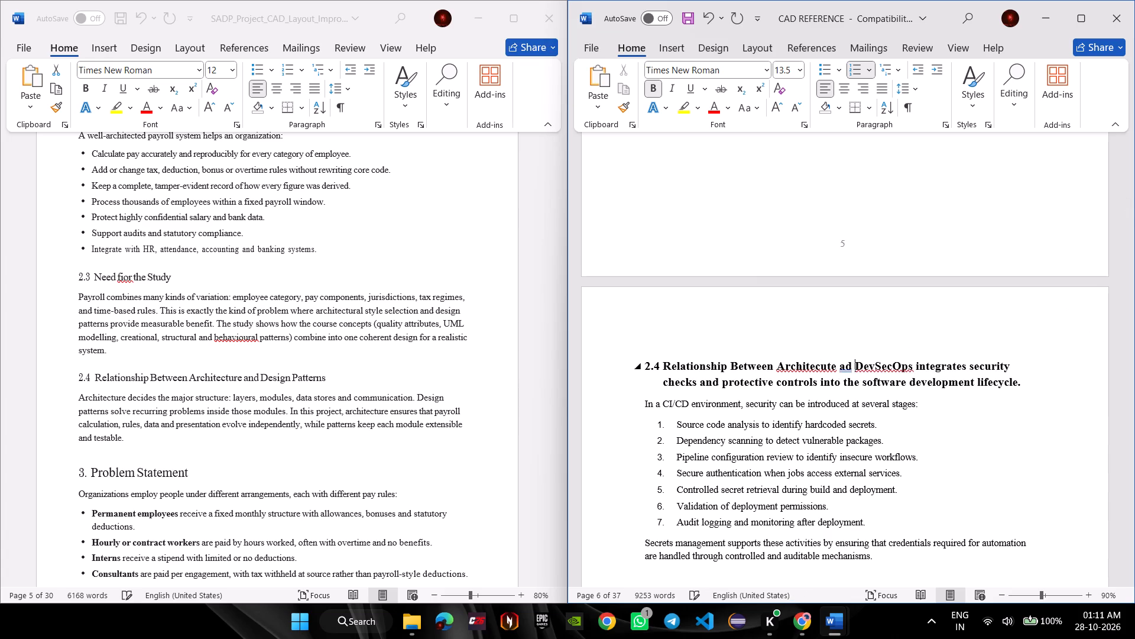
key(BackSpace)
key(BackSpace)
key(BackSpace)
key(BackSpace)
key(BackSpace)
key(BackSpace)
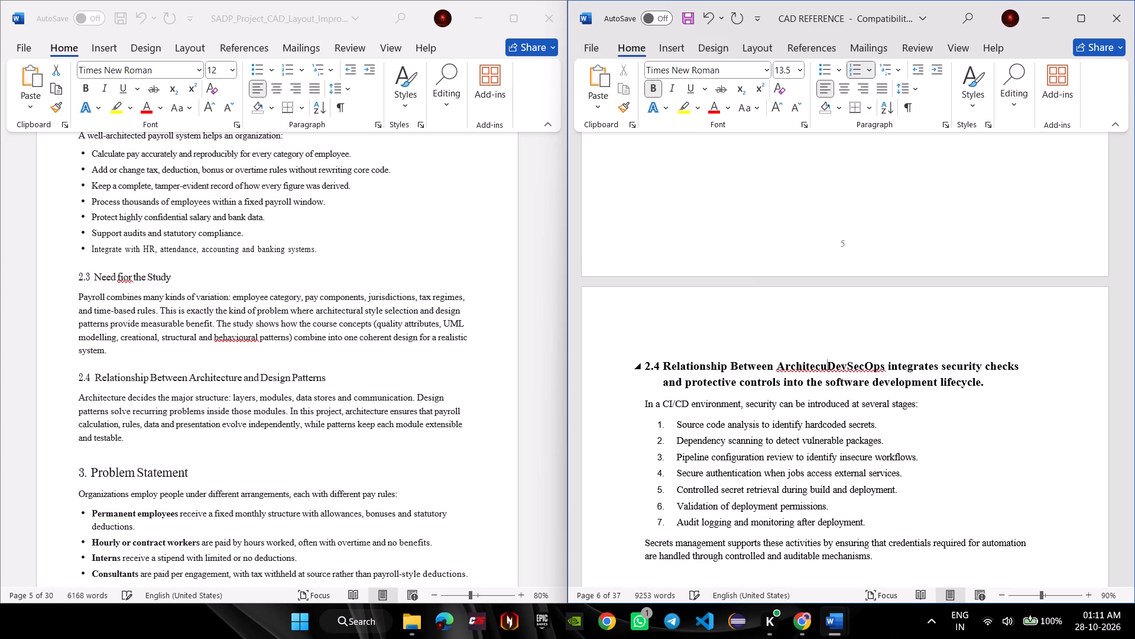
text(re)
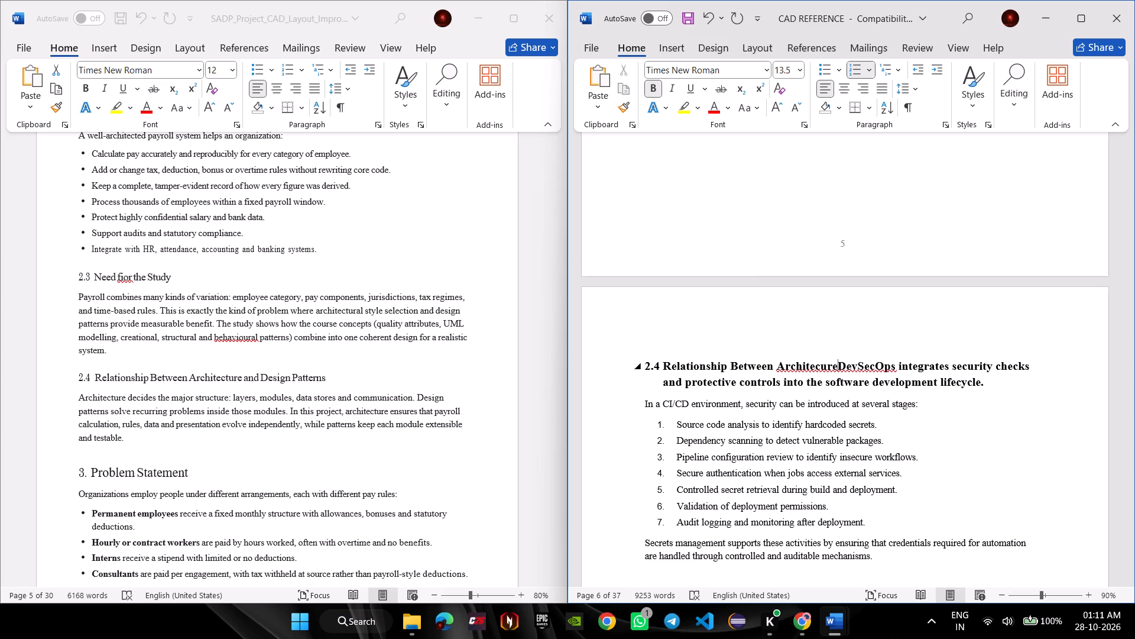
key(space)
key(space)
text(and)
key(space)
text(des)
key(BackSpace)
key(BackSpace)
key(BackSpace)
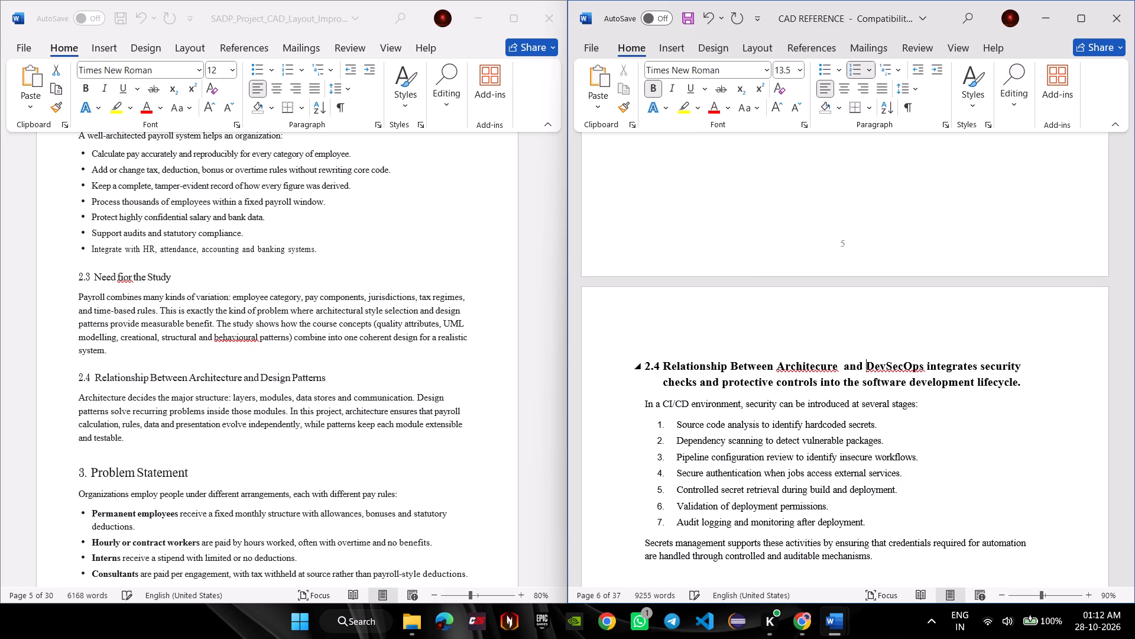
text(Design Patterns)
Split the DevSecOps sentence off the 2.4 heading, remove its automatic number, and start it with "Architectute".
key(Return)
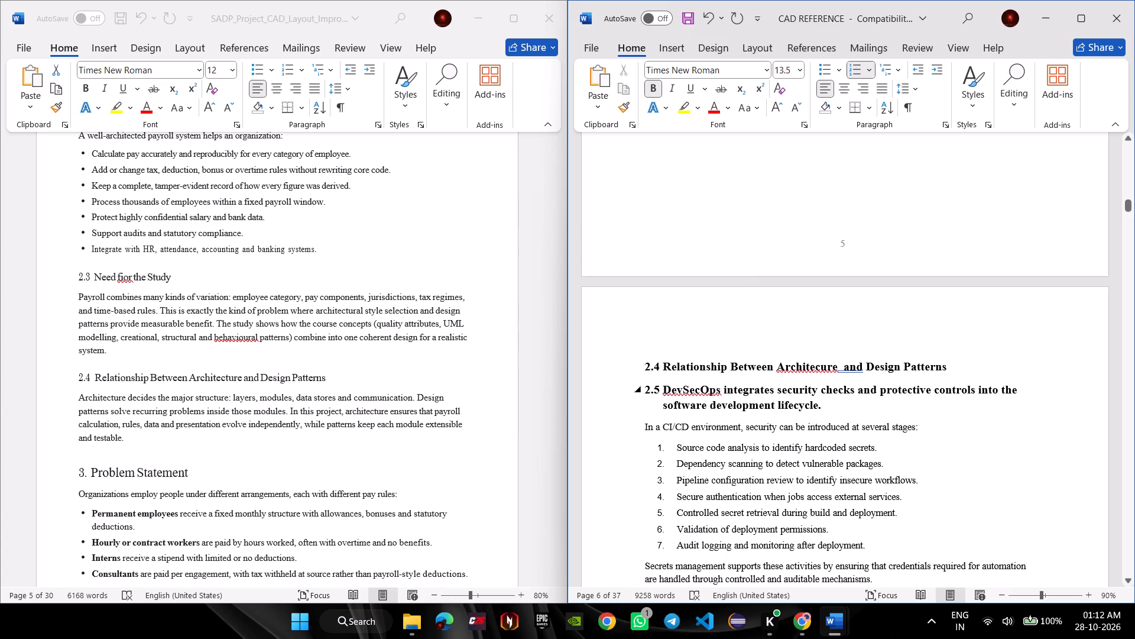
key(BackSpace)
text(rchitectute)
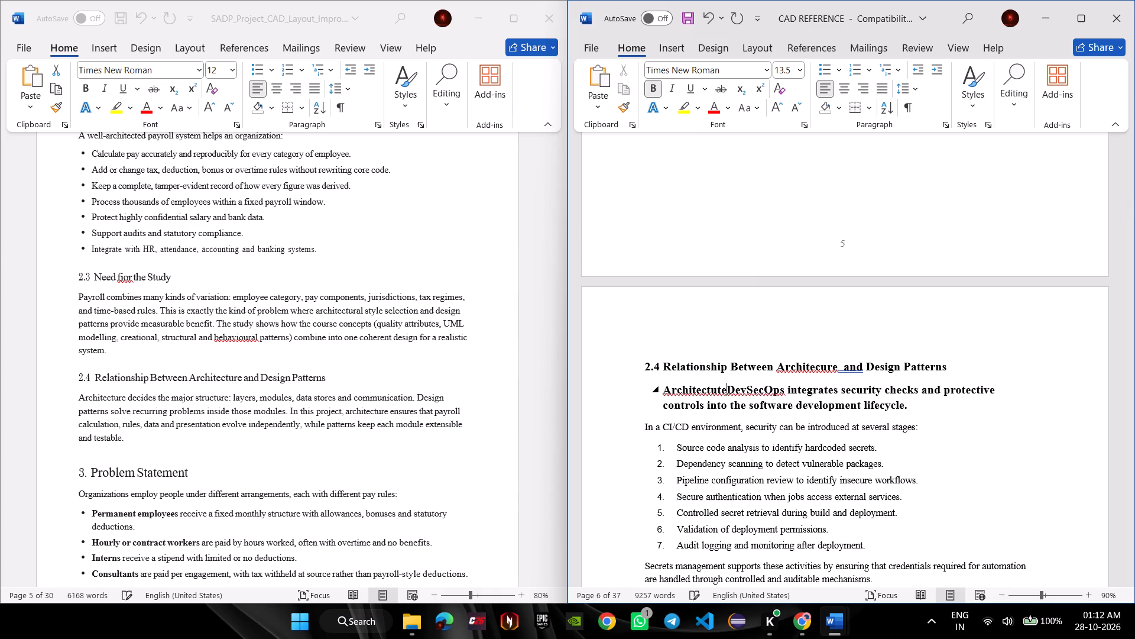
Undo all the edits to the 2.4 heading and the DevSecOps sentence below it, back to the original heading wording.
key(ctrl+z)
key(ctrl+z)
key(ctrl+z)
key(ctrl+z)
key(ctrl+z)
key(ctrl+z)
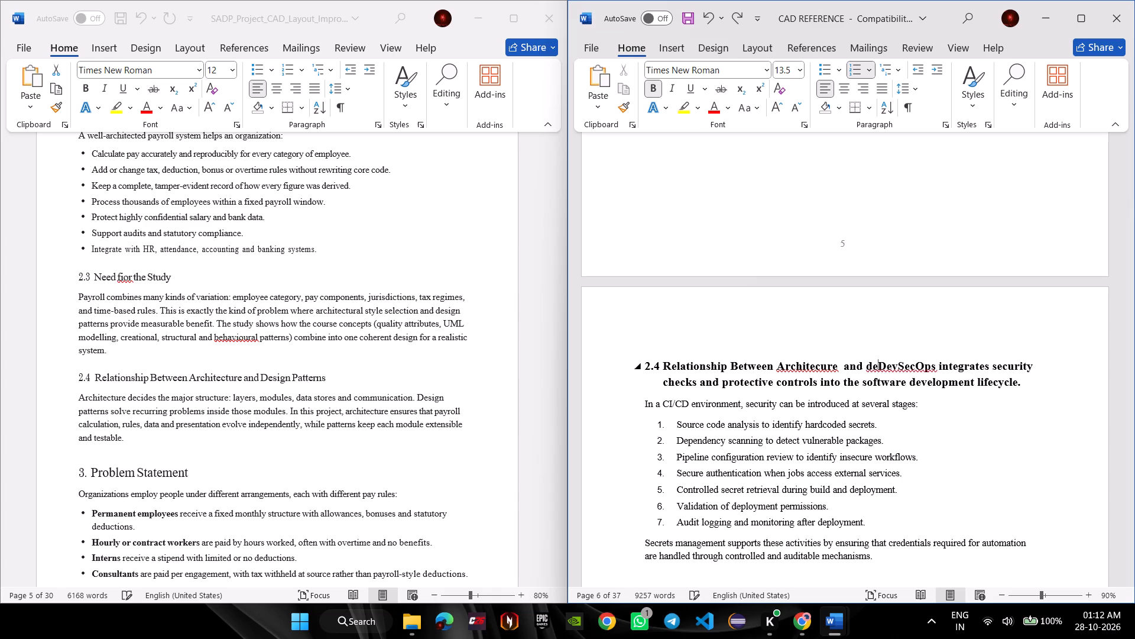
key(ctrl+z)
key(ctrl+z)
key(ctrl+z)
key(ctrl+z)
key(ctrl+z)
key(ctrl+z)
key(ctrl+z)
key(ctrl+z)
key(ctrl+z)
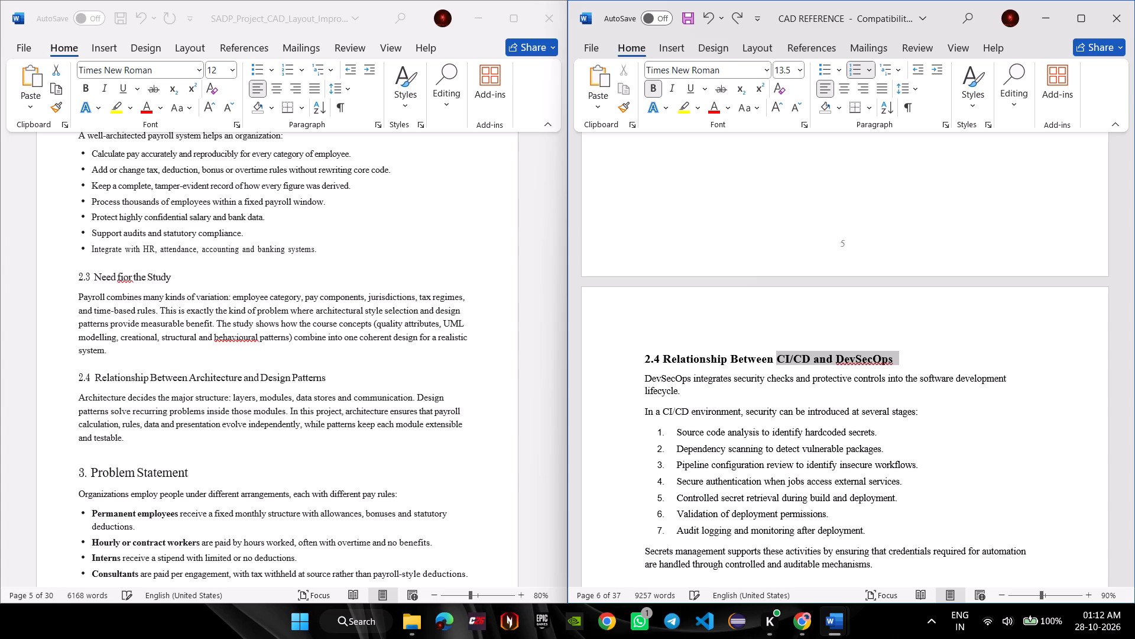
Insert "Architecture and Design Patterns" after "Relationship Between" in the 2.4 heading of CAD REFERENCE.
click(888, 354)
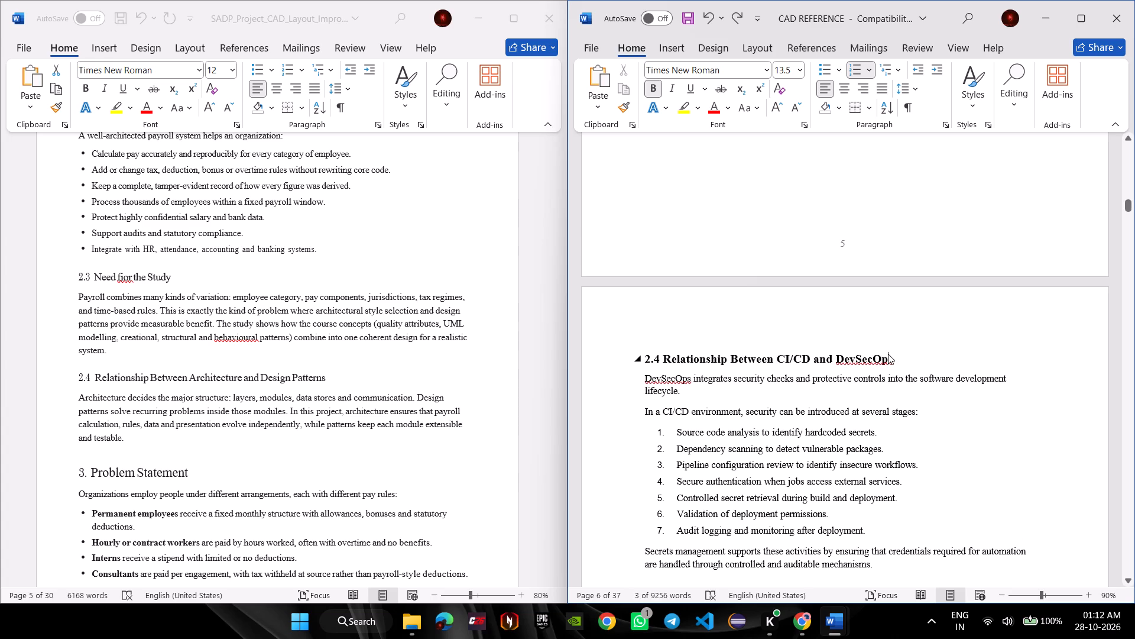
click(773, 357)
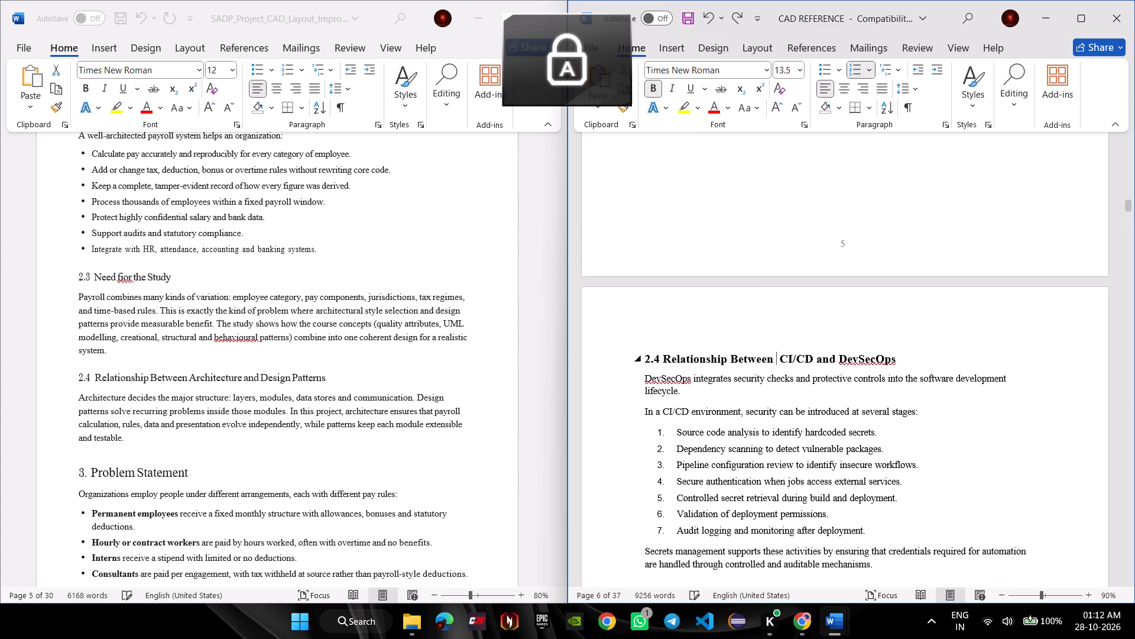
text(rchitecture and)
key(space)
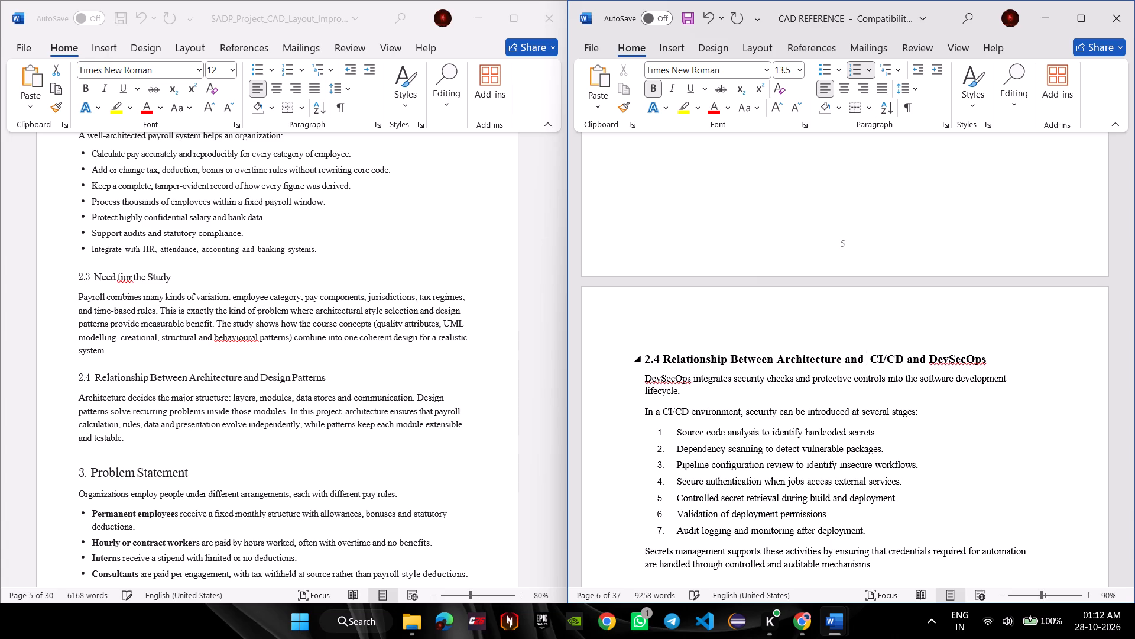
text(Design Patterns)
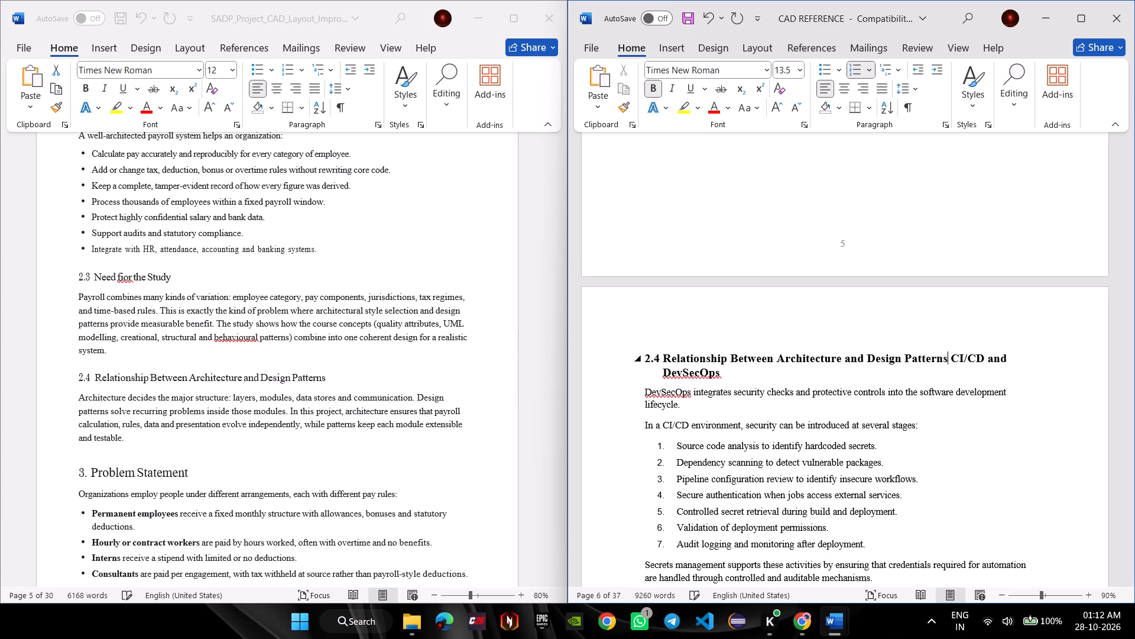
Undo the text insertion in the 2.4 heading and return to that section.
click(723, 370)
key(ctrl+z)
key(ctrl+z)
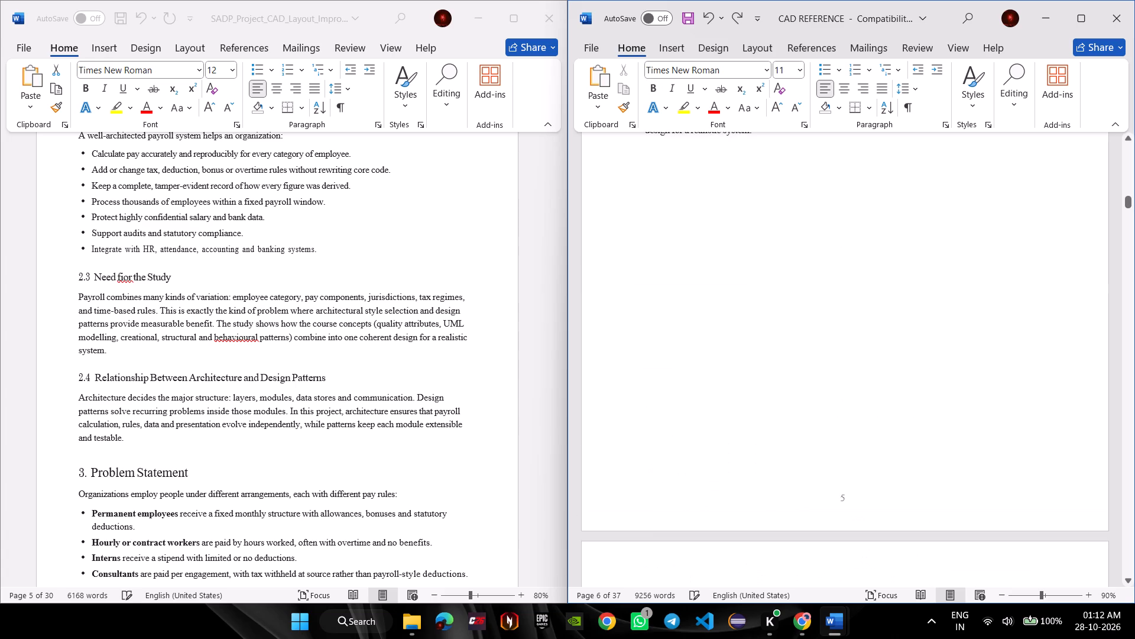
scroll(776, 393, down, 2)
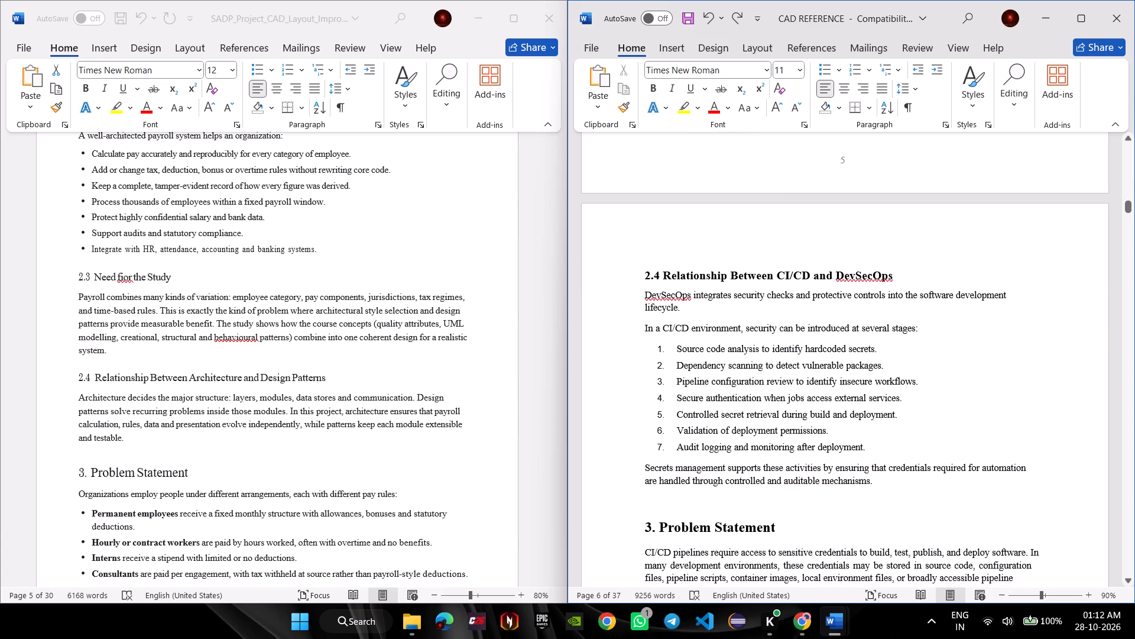
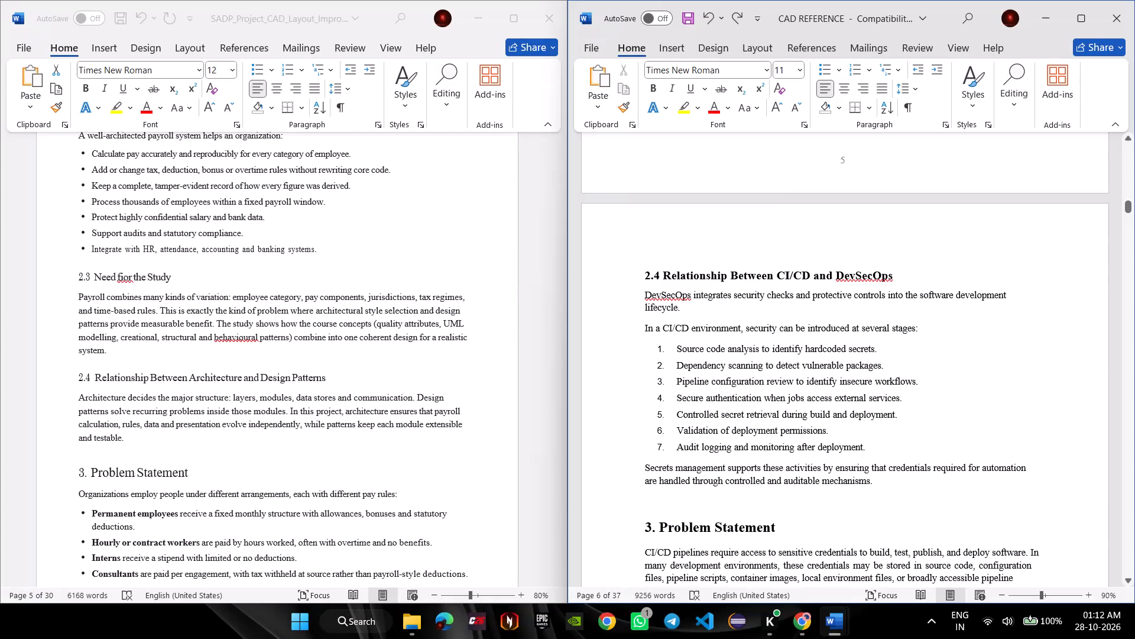
Replace "CI/CD and DevSecOps" with "Architecture and Design Patterns" in the 2.4 heading of CAD REFERENCE.
drag(901, 277, 777, 282)
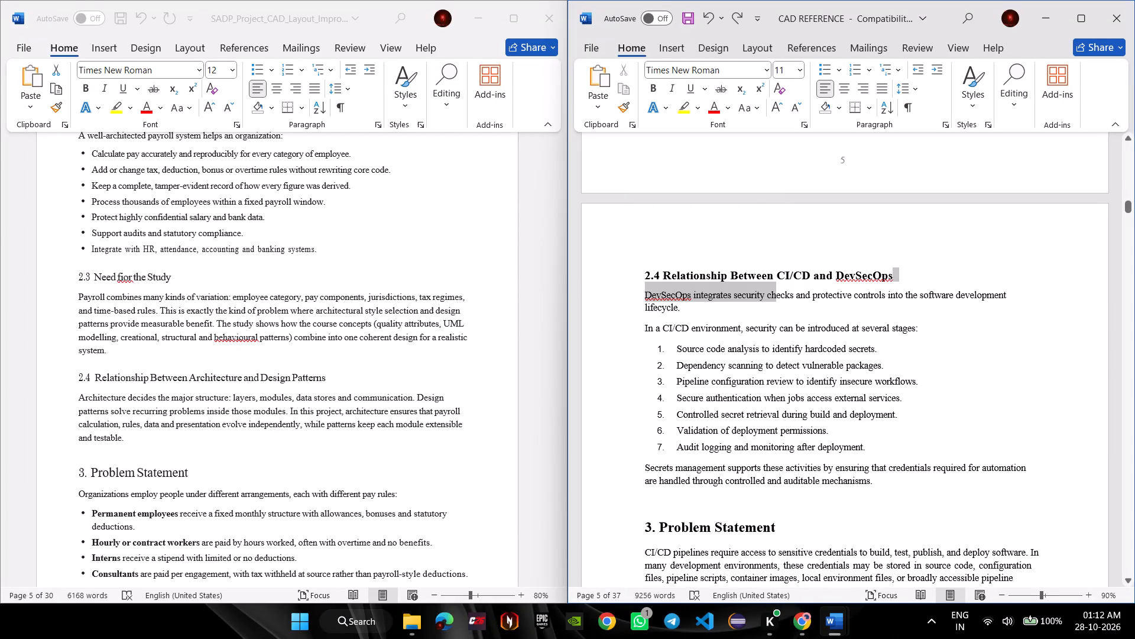
drag(777, 282, 788, 271)
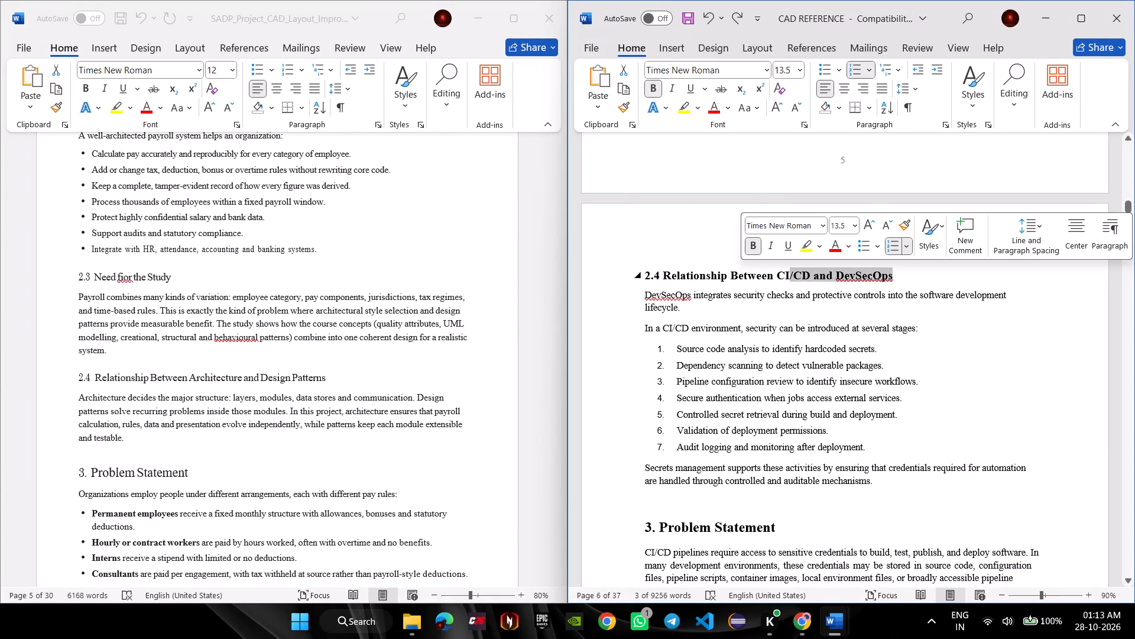
key(BackSpace)
key(BackSpace)
key(BackSpace)
key(BackSpace)
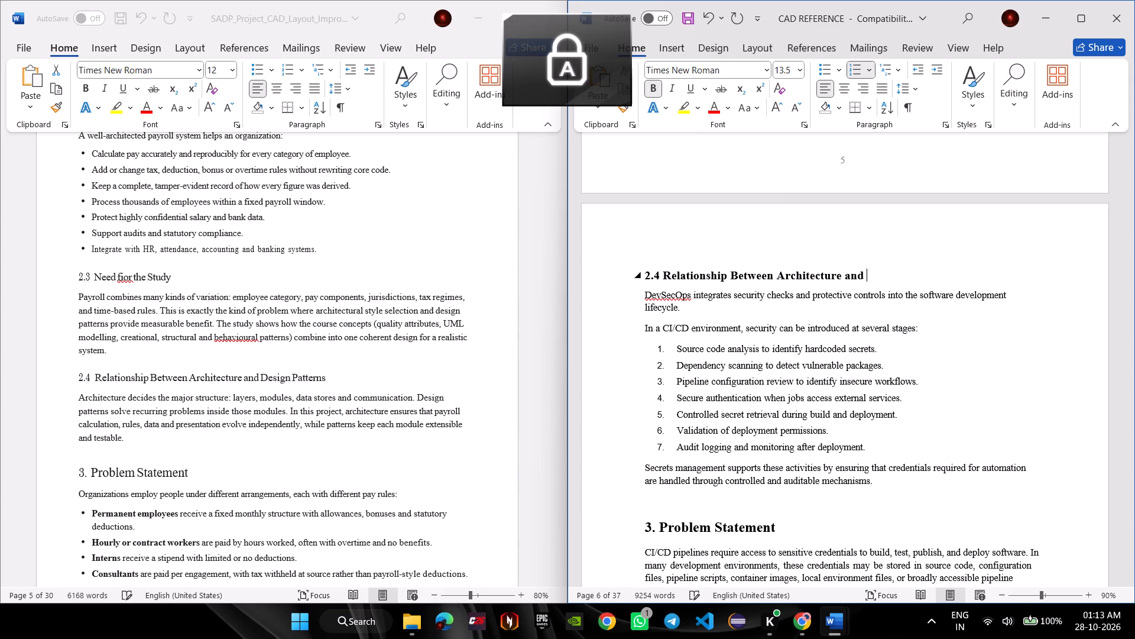
text(esign pa)
key(BackSpace)
key(BackSpace)
text(Pattre)
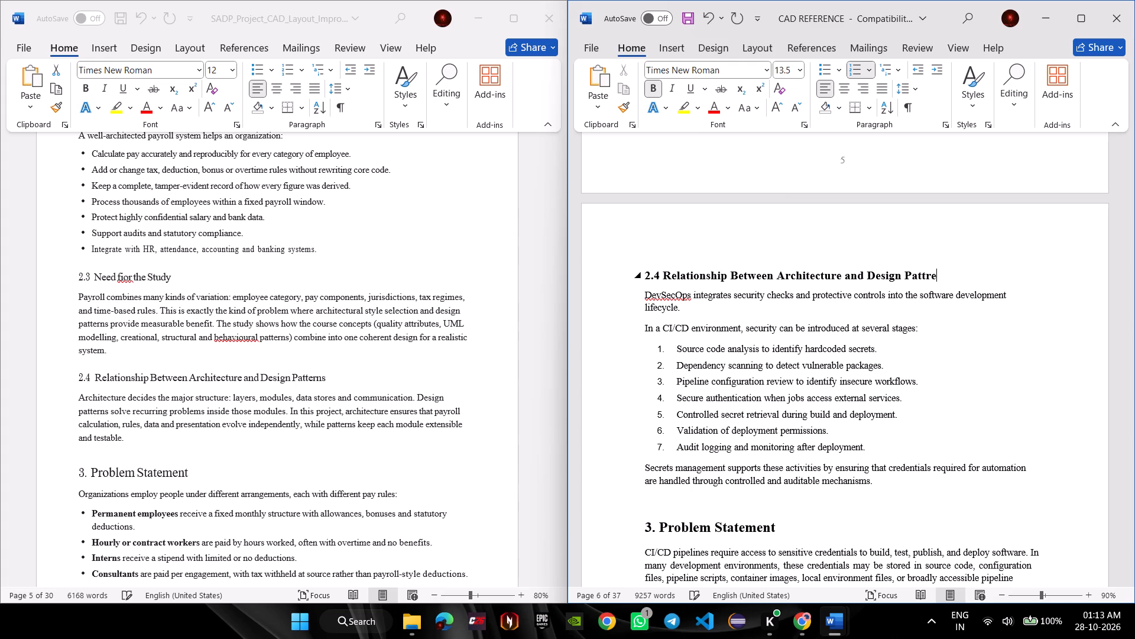
key(BackSpace)
key(BackSpace)
text(erns)
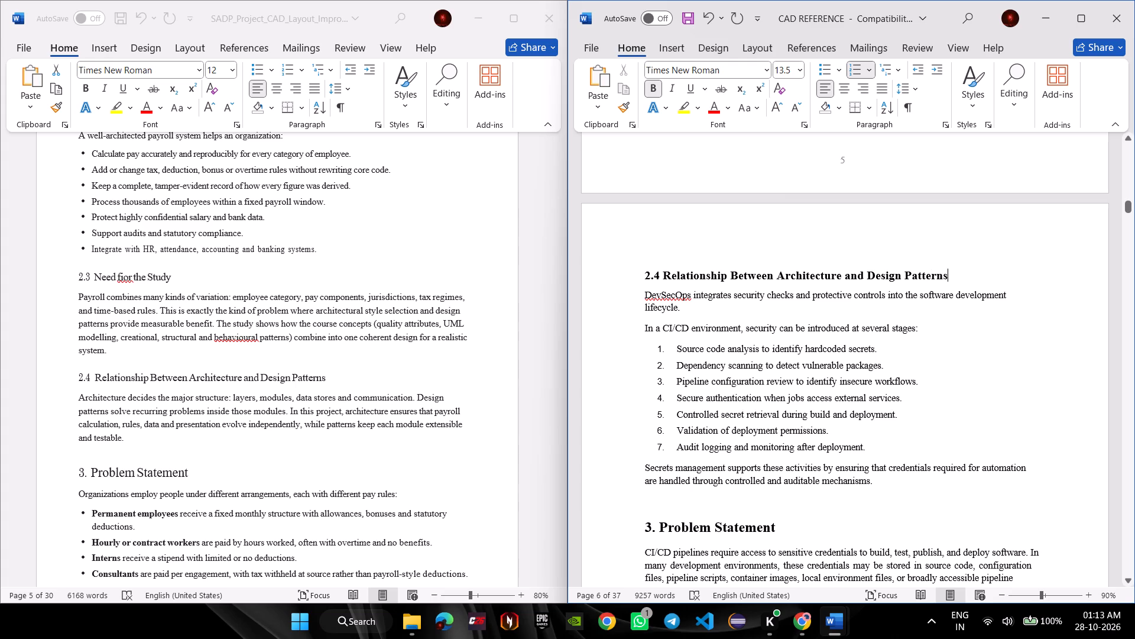
Replace the 2.4 body text after "DevSecOps" in CAD REFERENCE with the "Architecture decides the major structure" paragraph copied from the SADP report.
click(682, 302)
drag(189, 346, 132, 340)
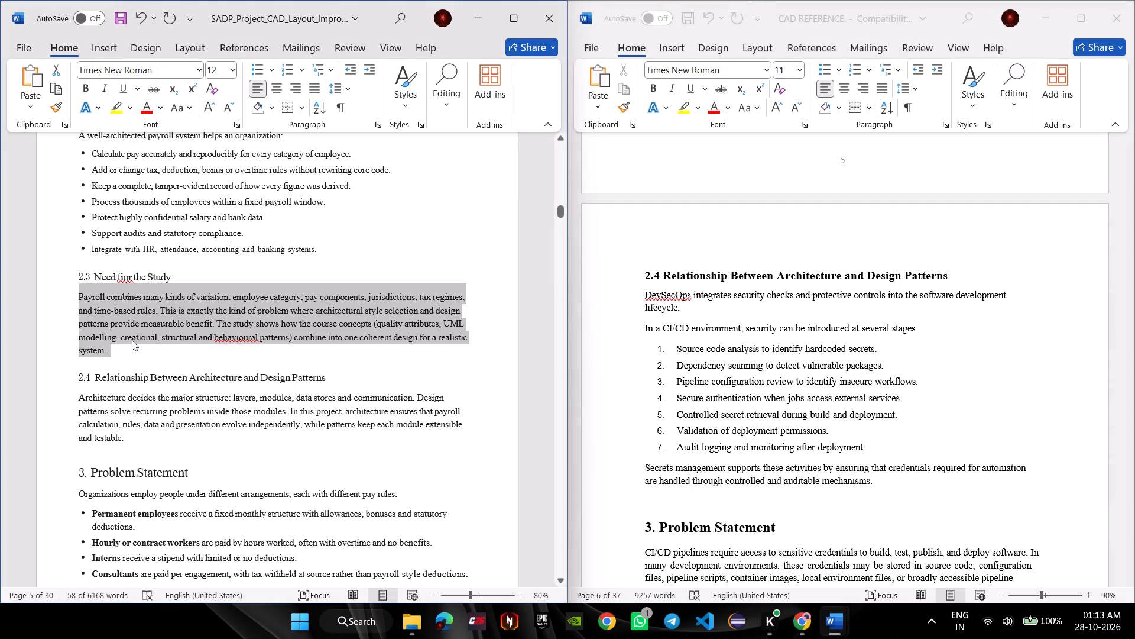
drag(108, 442, 68, 401)
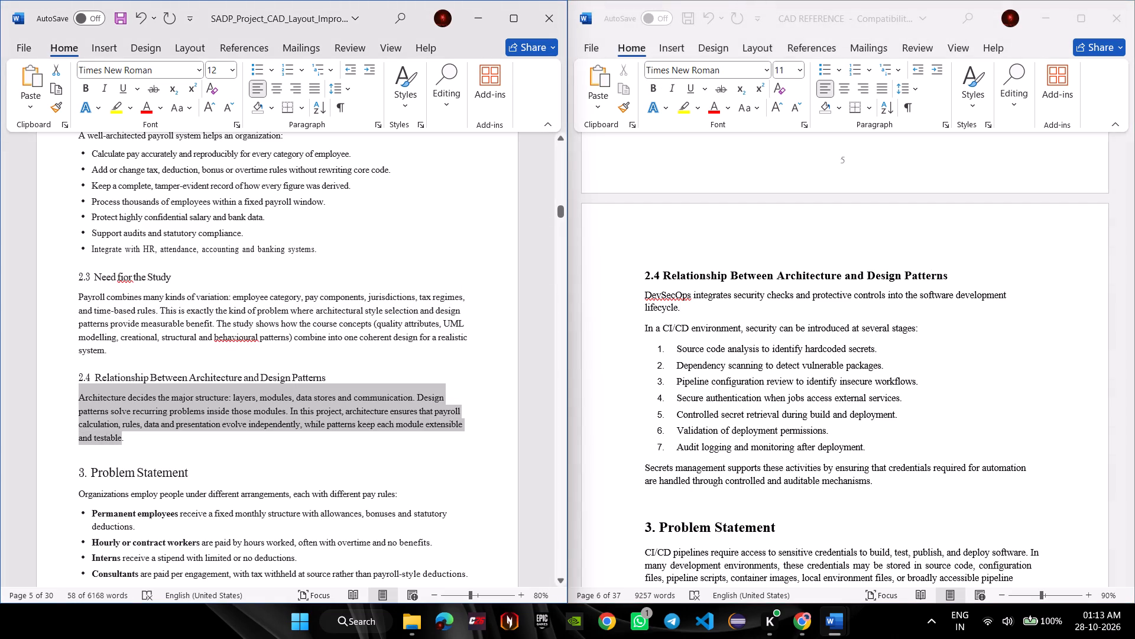
key(ctrl+x)
key(ctrl+z)
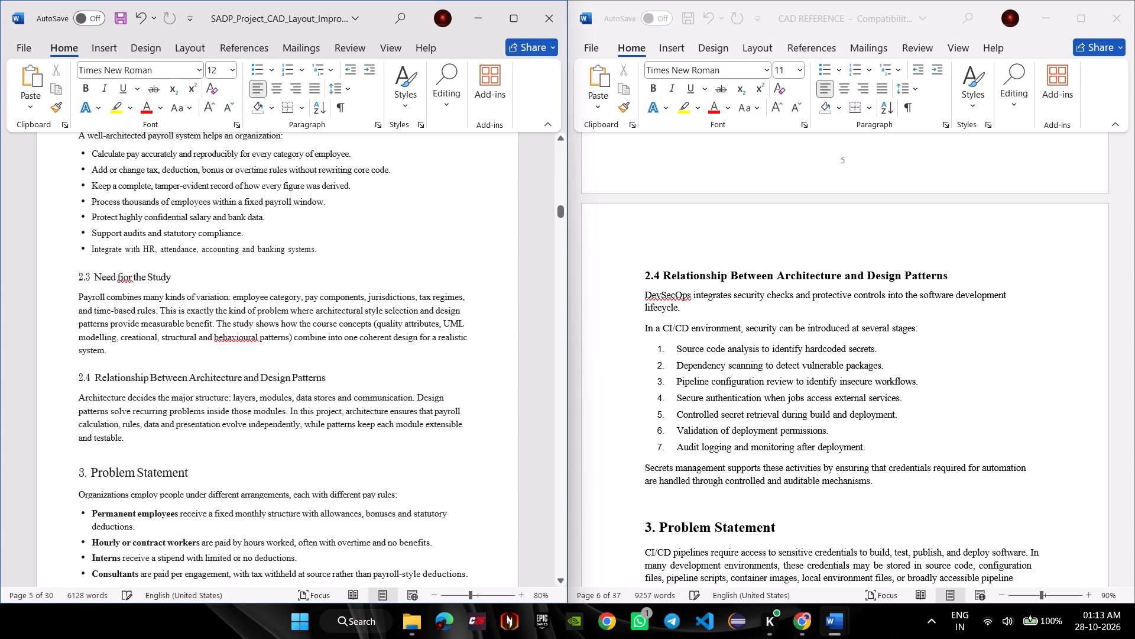
click(154, 440)
drag(154, 440, 74, 405)
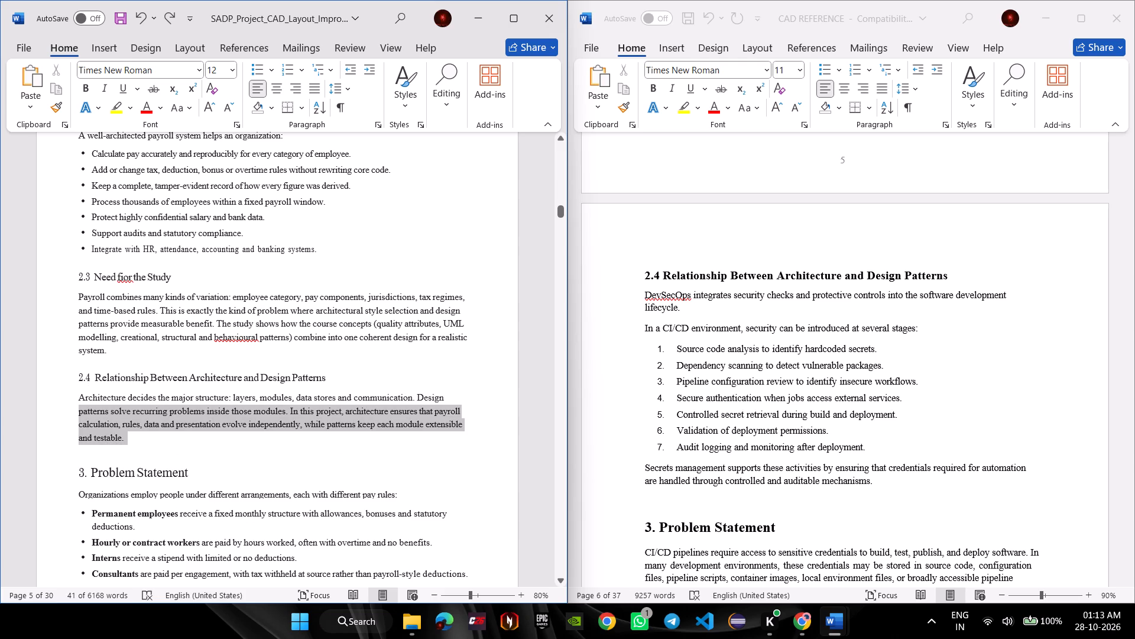
drag(74, 405, 75, 399)
key(ctrl+c)
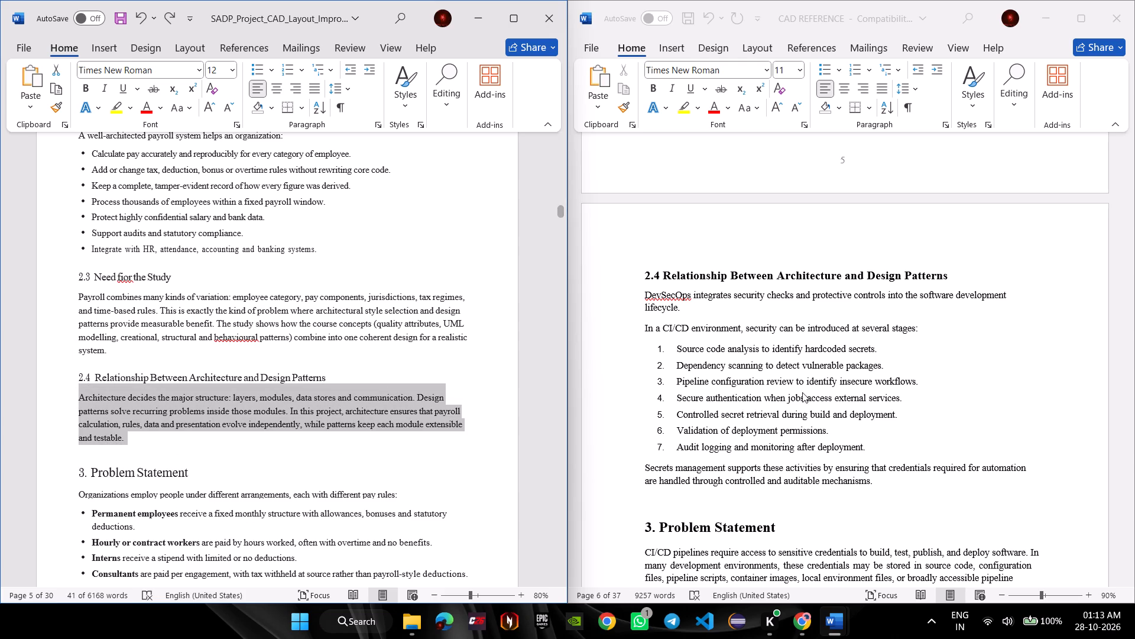
drag(882, 482, 825, 463)
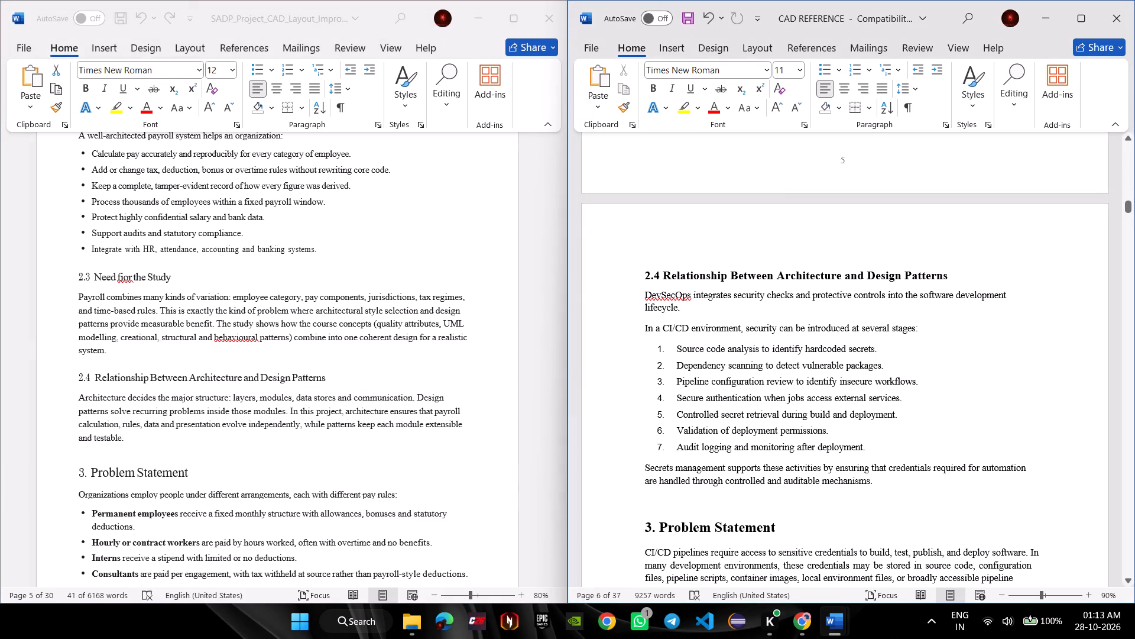
drag(825, 463, 874, 490)
drag(874, 490, 702, 280)
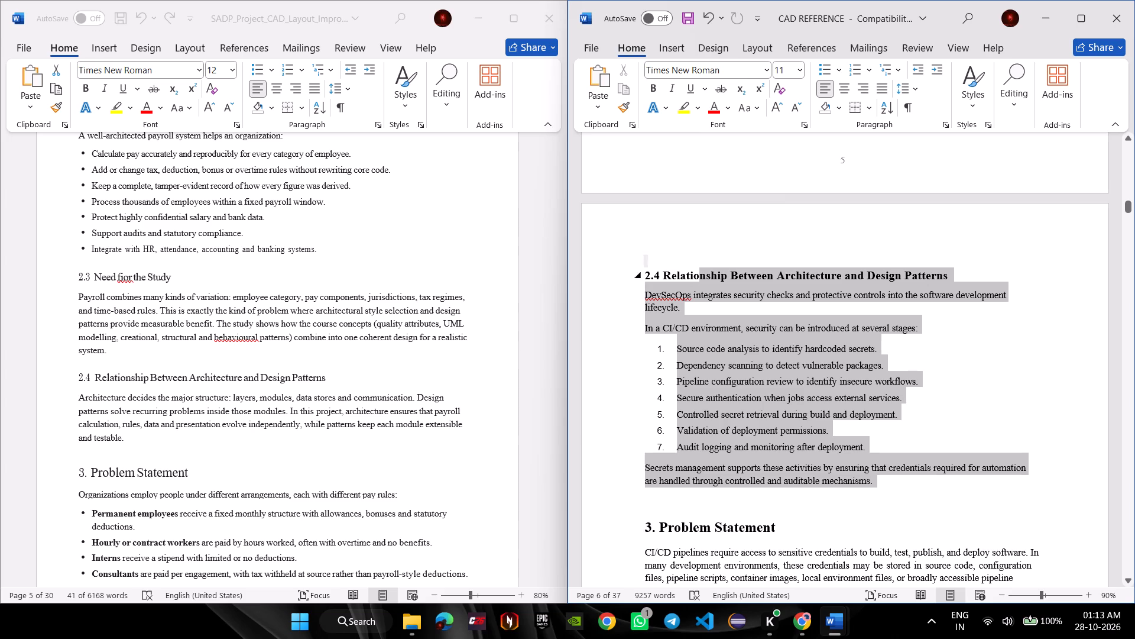
drag(702, 280, 705, 294)
key(BackSpace)
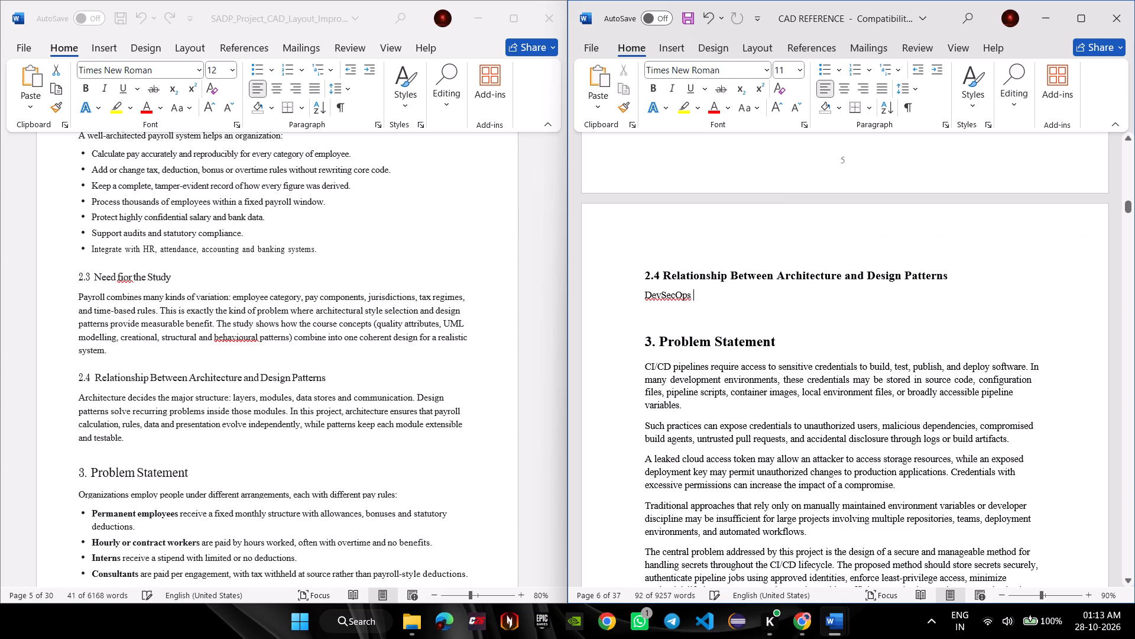
key(ctrl+v)
Delete the leftover word "DevSecOps" before "Architecture decides the major structure" in section 2.4.
click(699, 302)
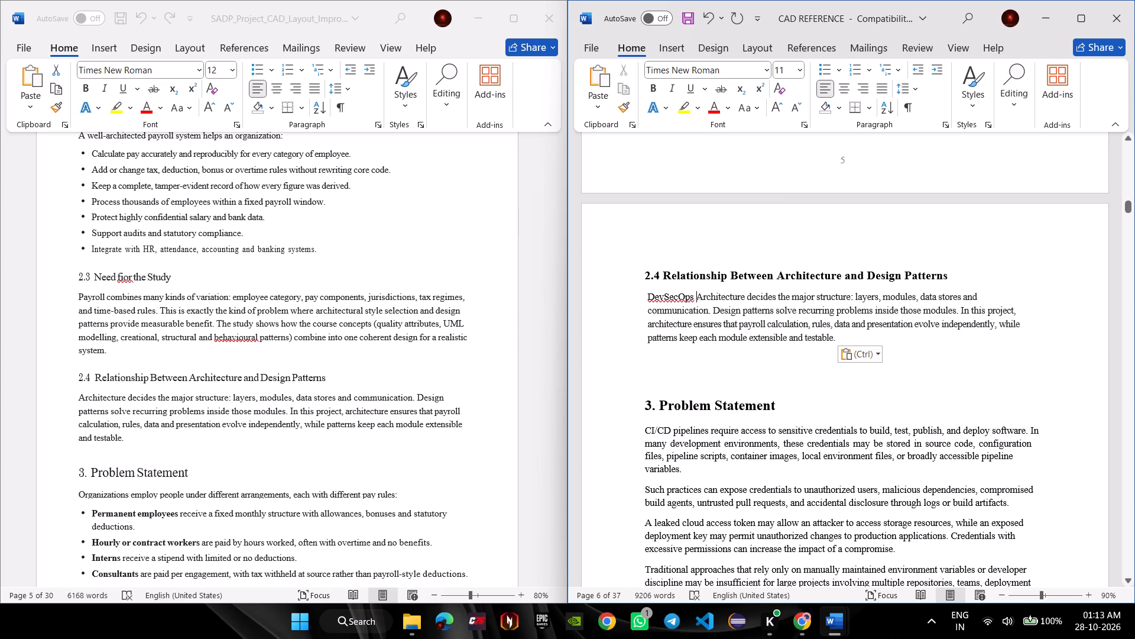
key(BackSpace)
key(BackSpace)
key(BackSpace)
key(BackSpace)
key(BackSpace)
key(BackSpace)
key(BackSpace)
key(BackSpace)
key(BackSpace)
key(BackSpace)
key(BackSpace)
key(BackSpace)
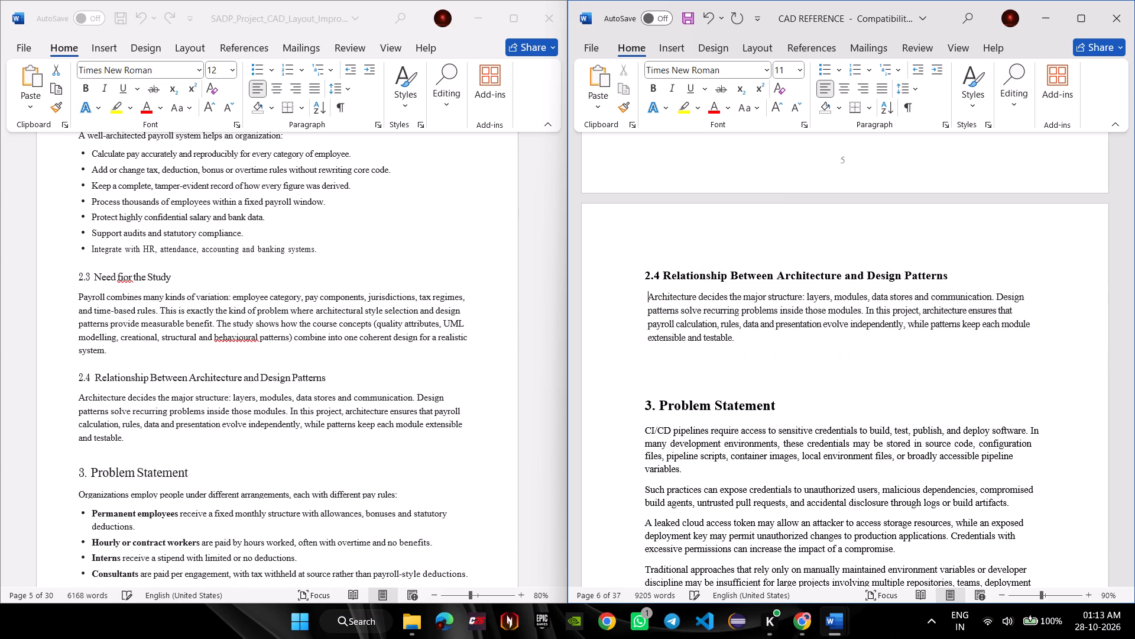
Replace the body of section 3, Problem Statement, in CAD REFERENCE with the SADP report's text from "Organizations employ people" through "secure and performant".
scroll(699, 302, down, 1)
scroll(304, 464, down, 1)
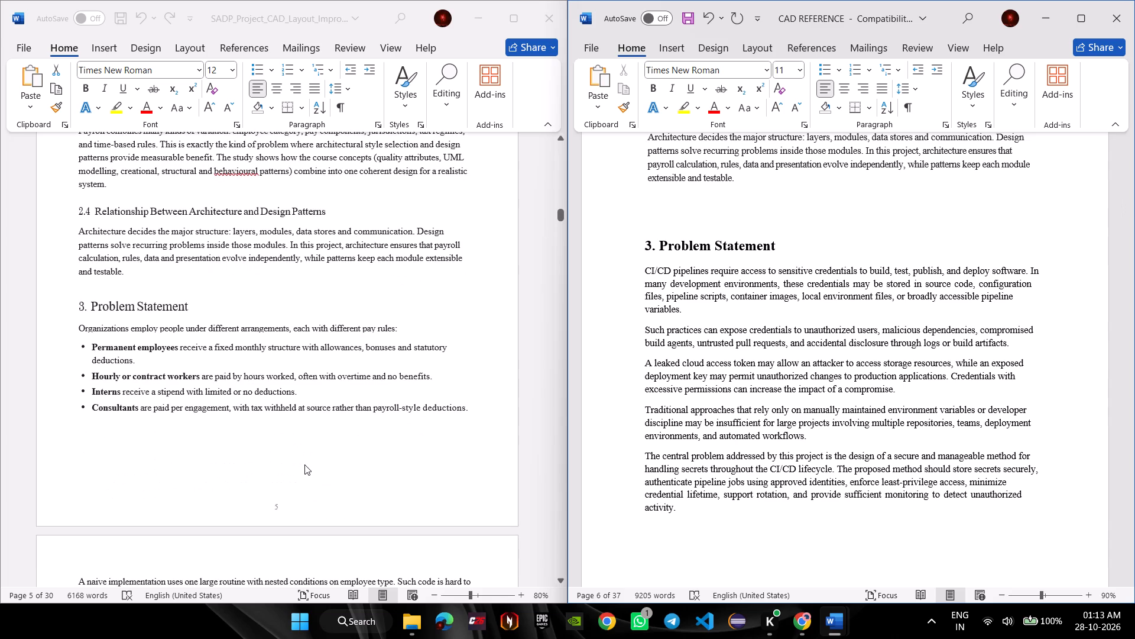
scroll(287, 400, down, 1)
scroll(233, 454, up, 1)
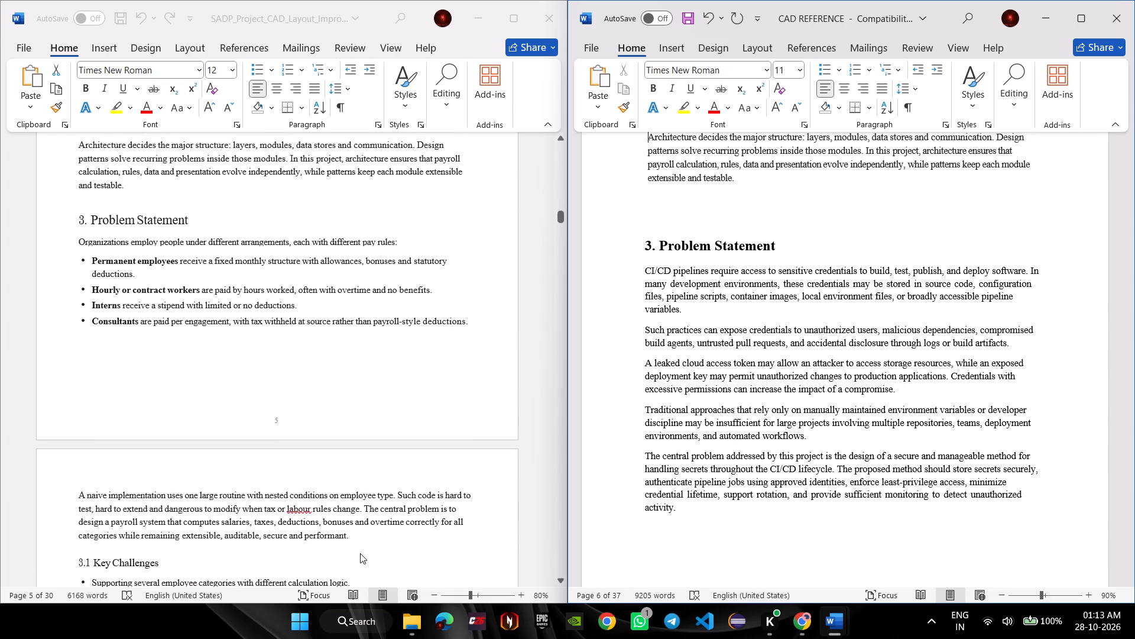
drag(355, 537, 117, 308)
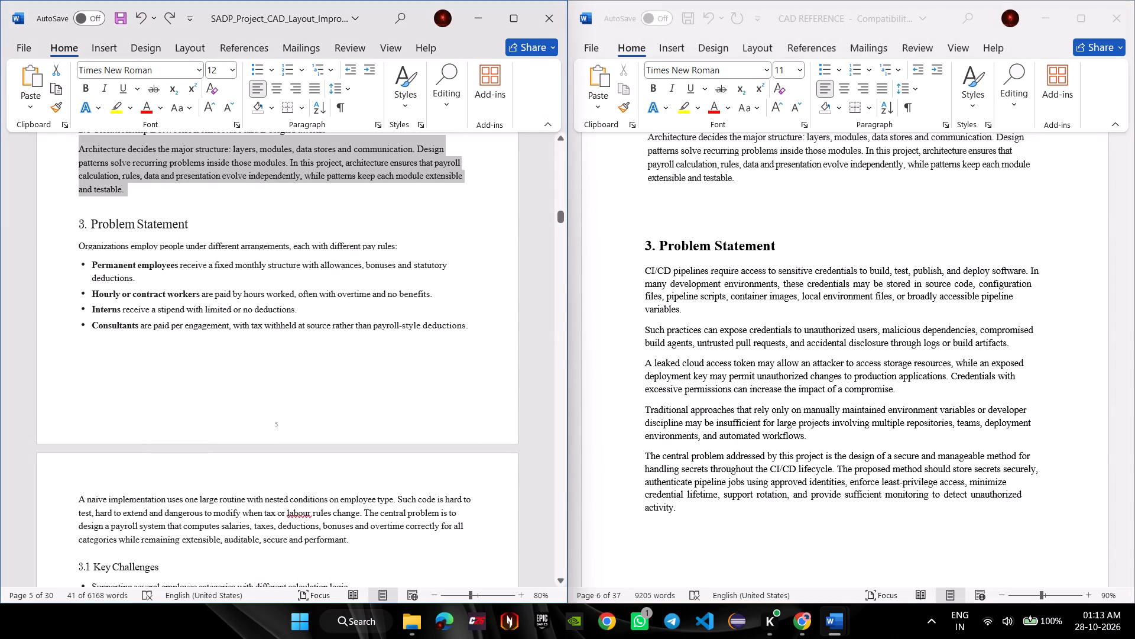
drag(78, 253, 342, 522)
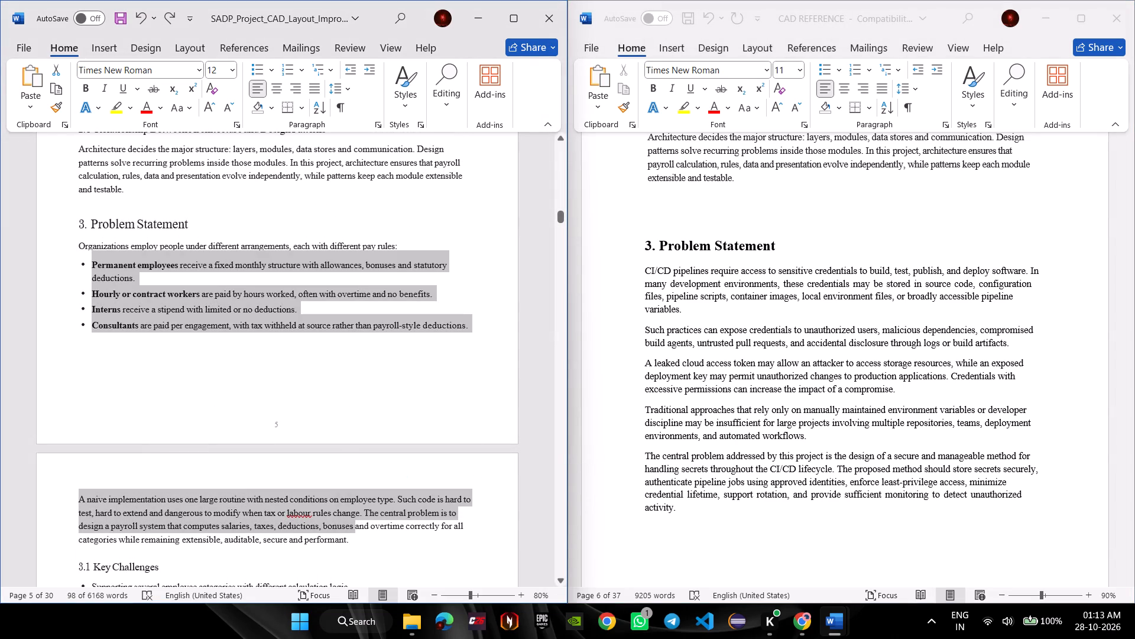
drag(72, 240, 345, 541)
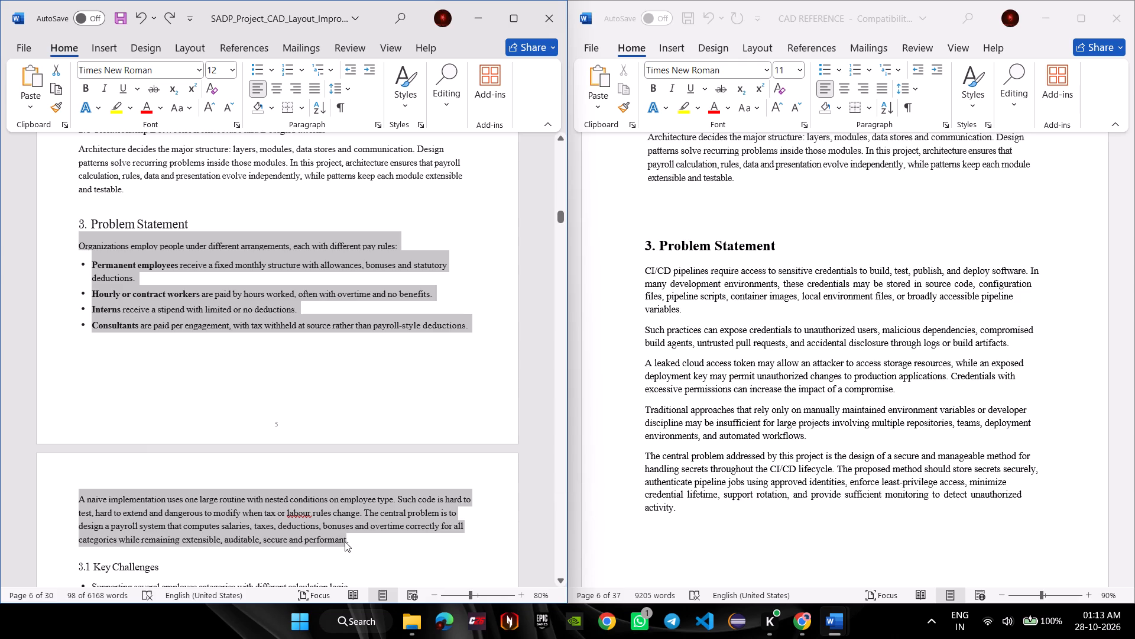
key(ctrl+c)
drag(680, 511, 674, 509)
drag(674, 509, 659, 269)
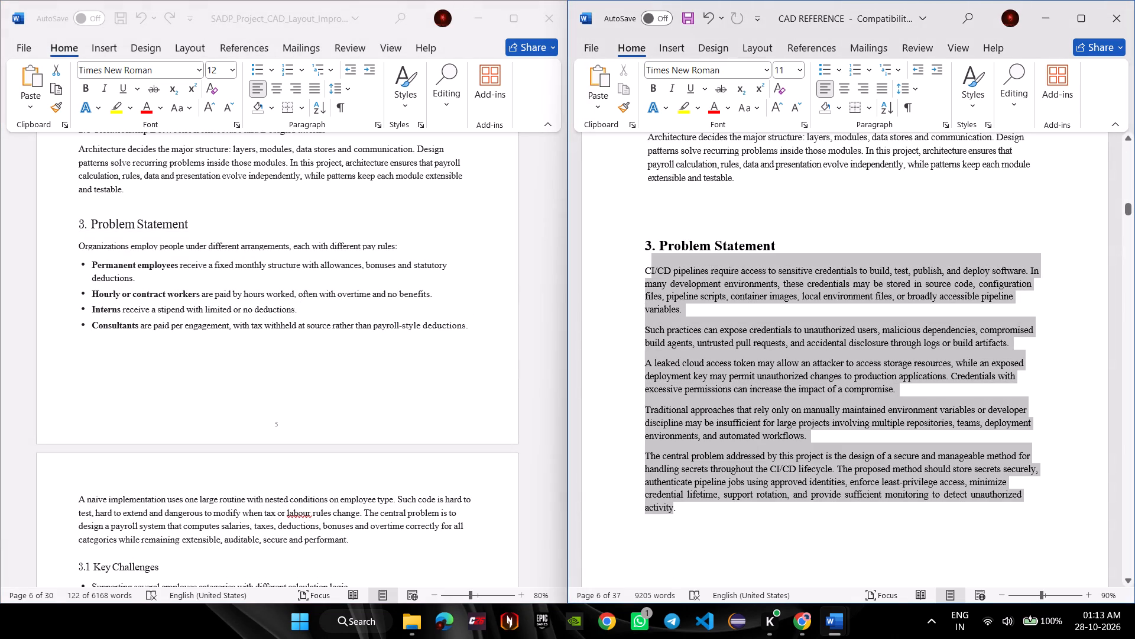
drag(659, 269, 639, 270)
key(BackSpace)
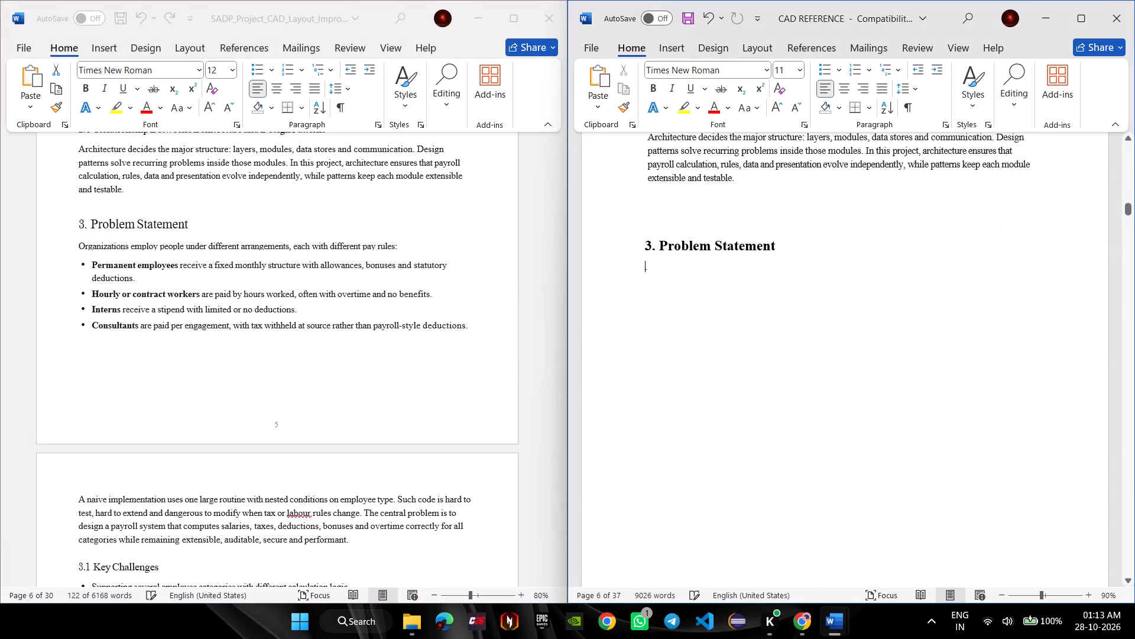
key(ctrl+v)
Try to close the gap between the Consultants bullet and the "A naive implementation" paragraph in section 3 of CAD REFERENCE.
scroll(684, 330, up, 1)
scroll(684, 337, down, 1)
click(635, 345)
key(backslash)
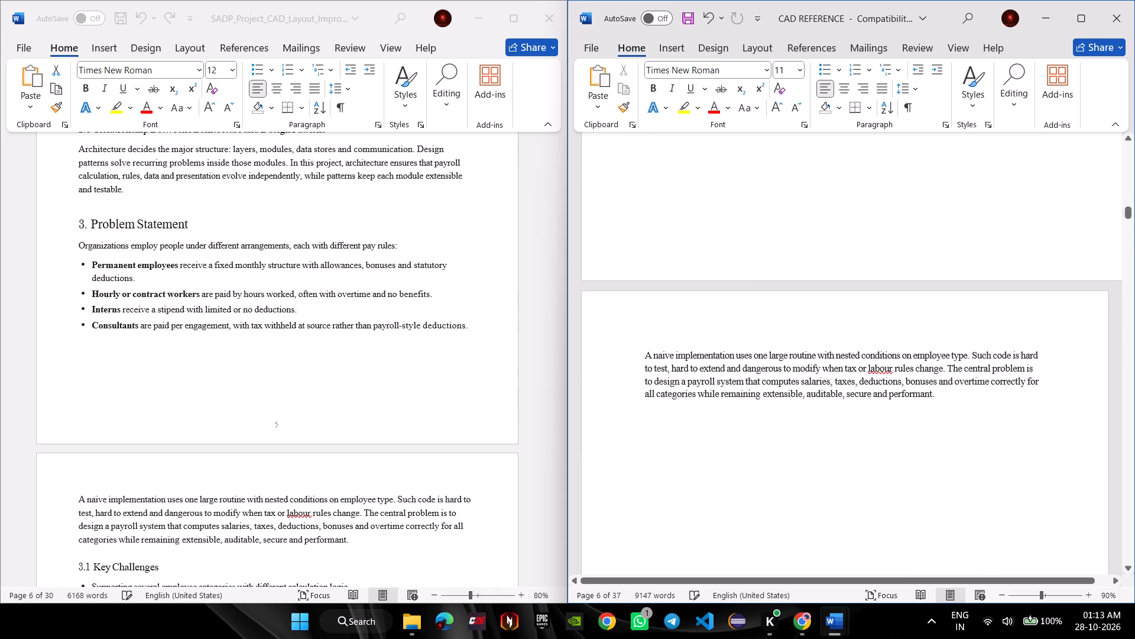
key(BackSpace)
key(BackSpace)
key(BackSpace)
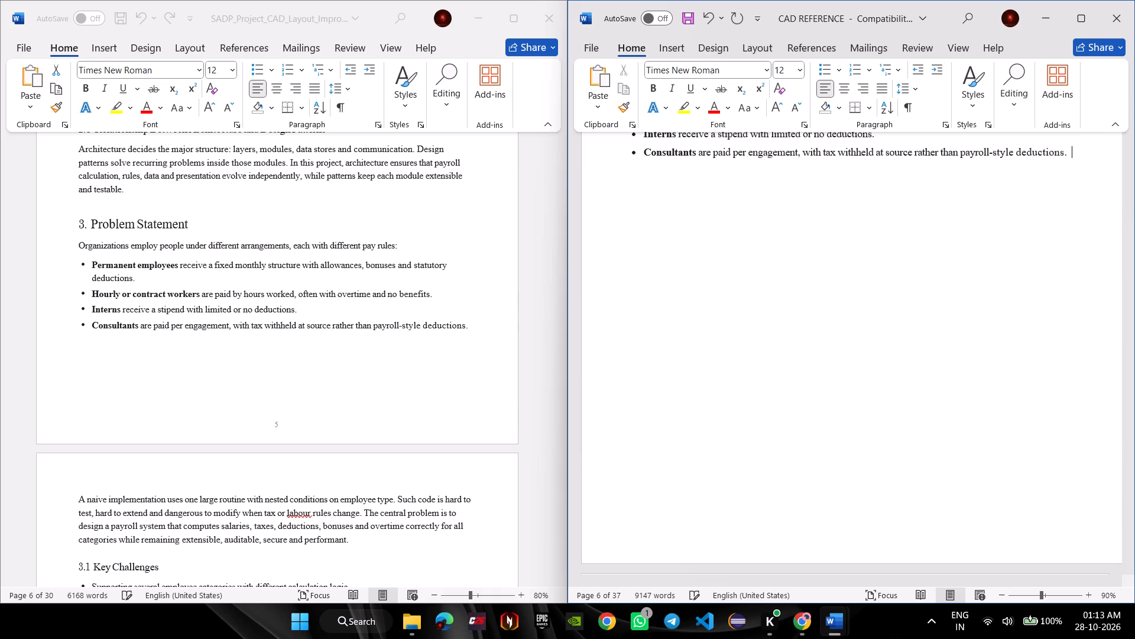
Review the page layout of CAD REFERENCE, including the course outcomes table, the contents list and the space before the 2.4 heading.
scroll(635, 345, up, 1)
ctrl+scroll(673, 377, down, 5)
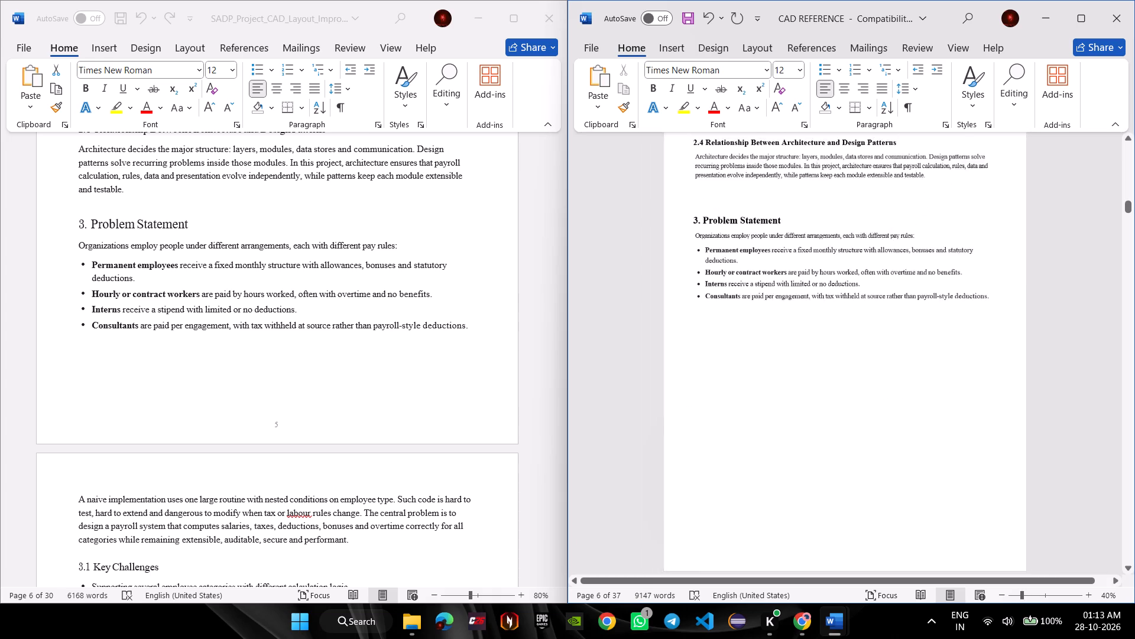
ctrl+scroll(673, 377, down, 3)
scroll(673, 377, down, 3)
scroll(806, 409, down, 6)
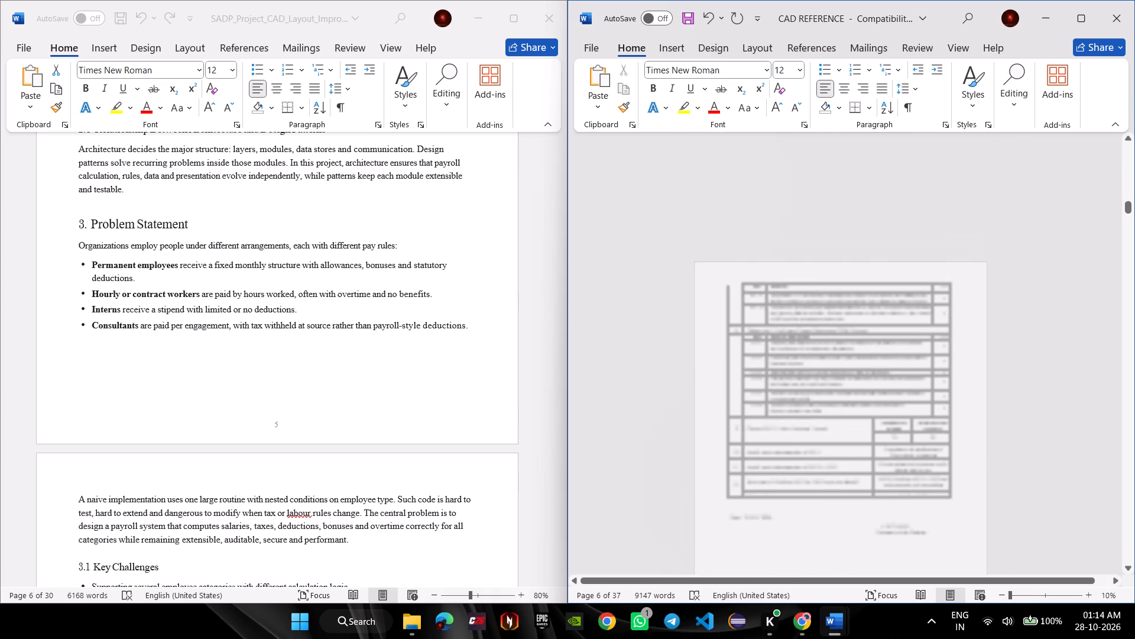
scroll(806, 409, down, 6)
click(977, 394)
ctrl+scroll(977, 394, up, 7)
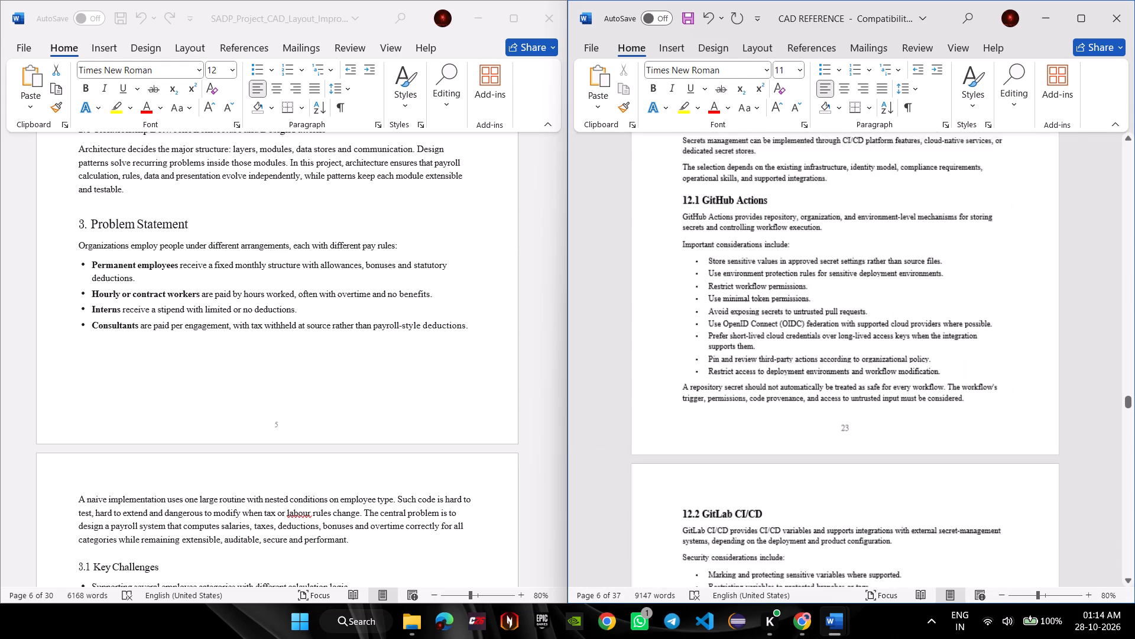
scroll(977, 394, up, 6)
scroll(977, 394, down, 7)
scroll(977, 394, up, 11)
scroll(977, 394, right, 5)
scroll(977, 394, up, 8)
scroll(977, 394, right, 4)
scroll(977, 394, up, 10)
scroll(977, 394, right, 4)
scroll(977, 394, up, 12)
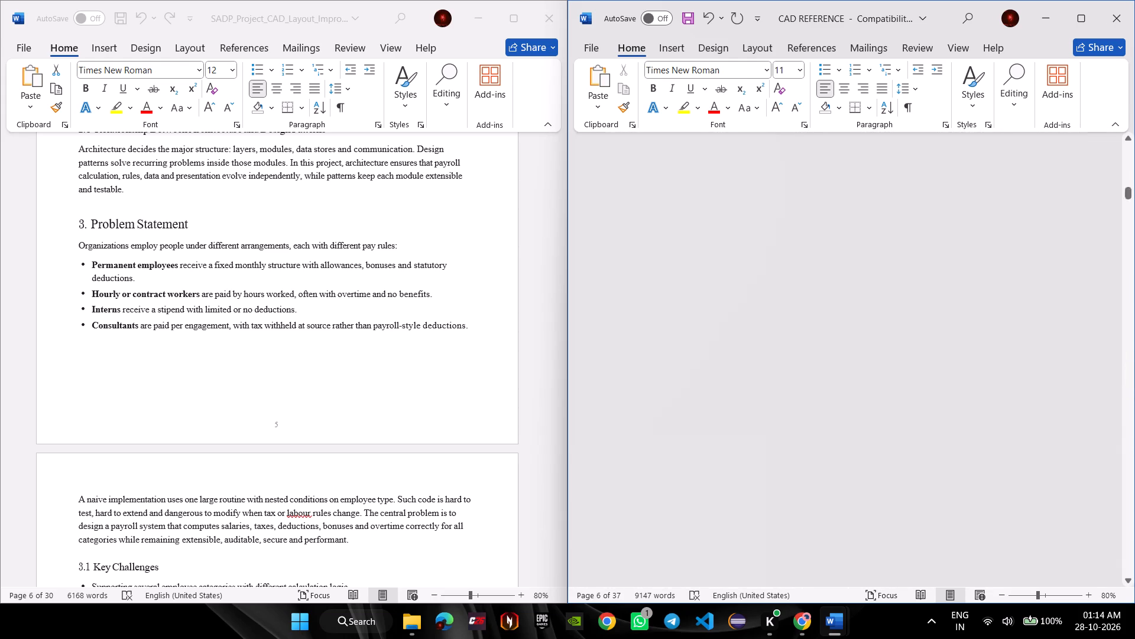
scroll(977, 394, up, 20)
scroll(977, 394, down, 2)
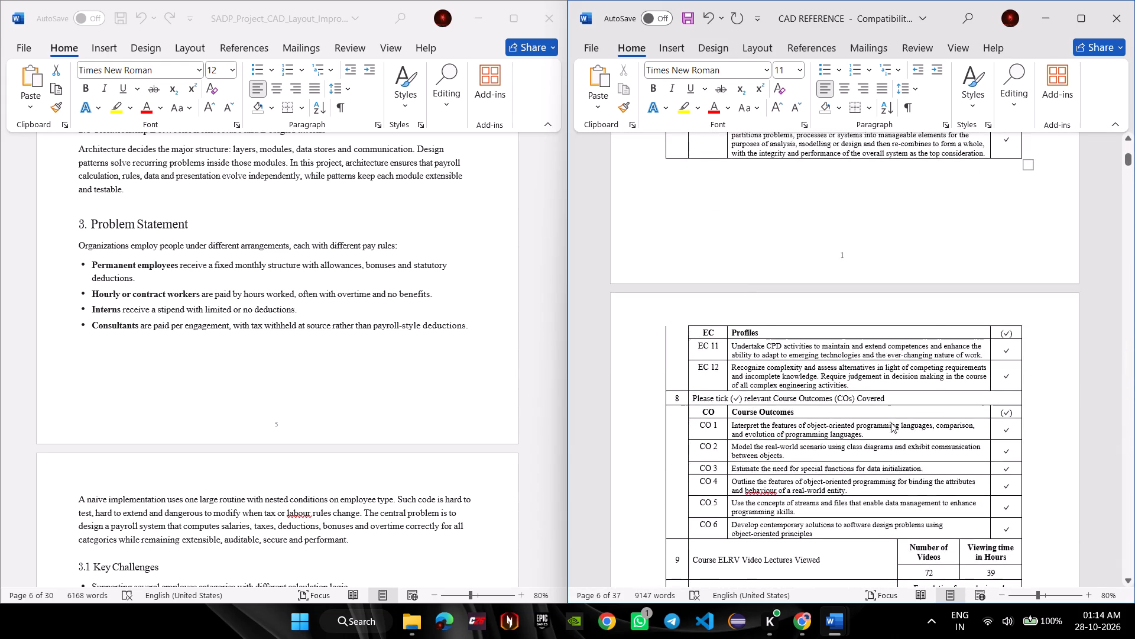
scroll(891, 422, down, 4)
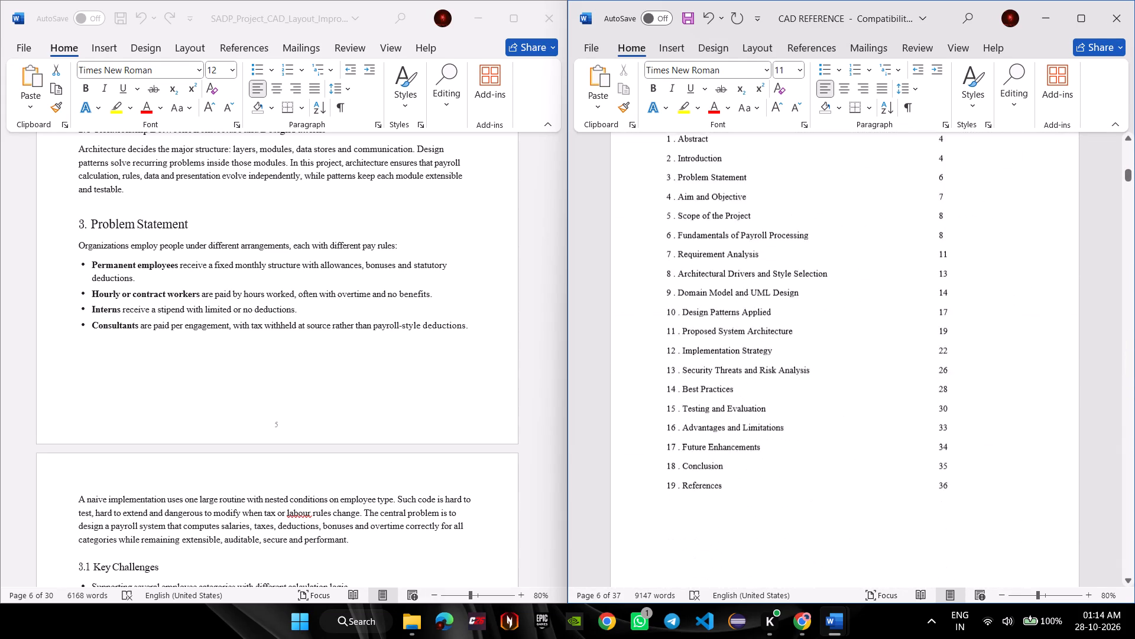
scroll(891, 422, down, 3)
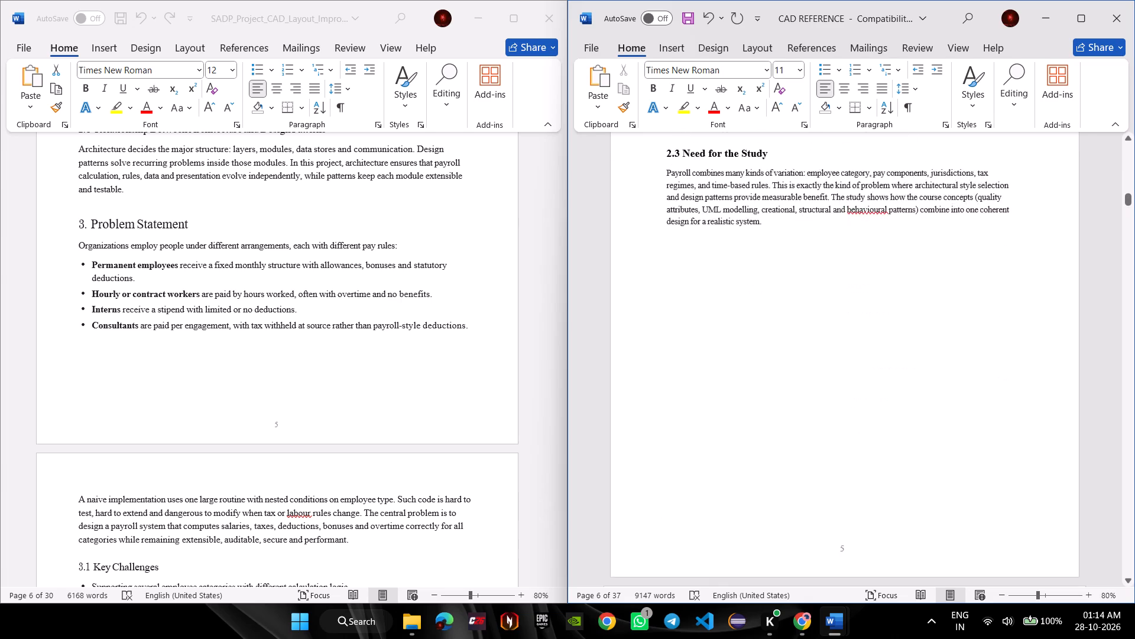
scroll(891, 422, down, 1)
click(692, 520)
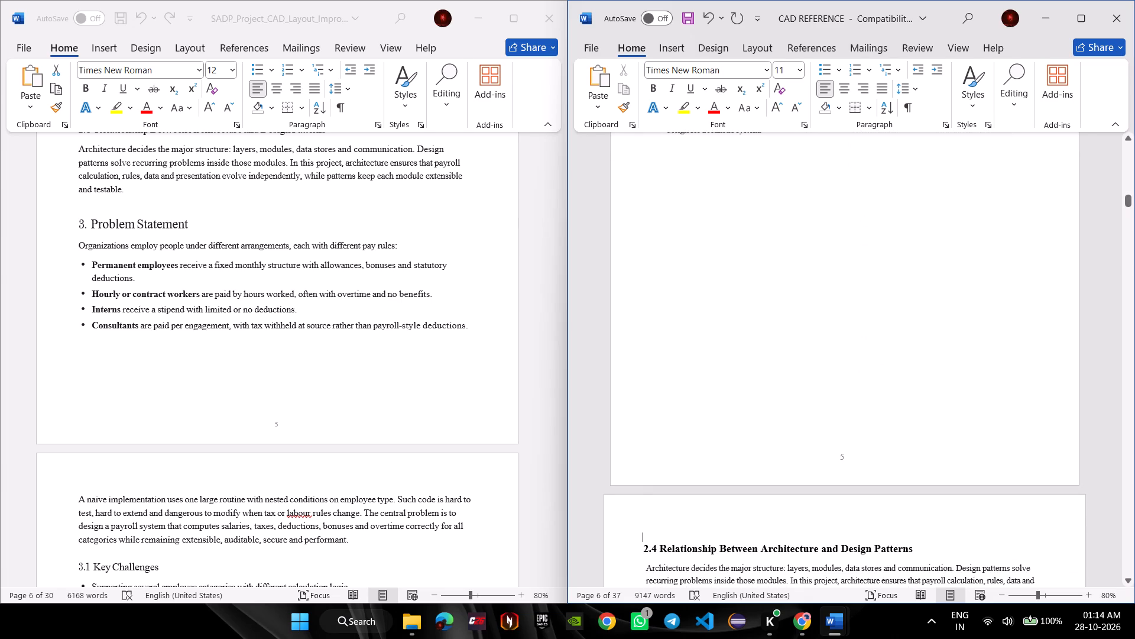
ctrl+scroll(692, 520, down, 1)
scroll(692, 520, down, 1)
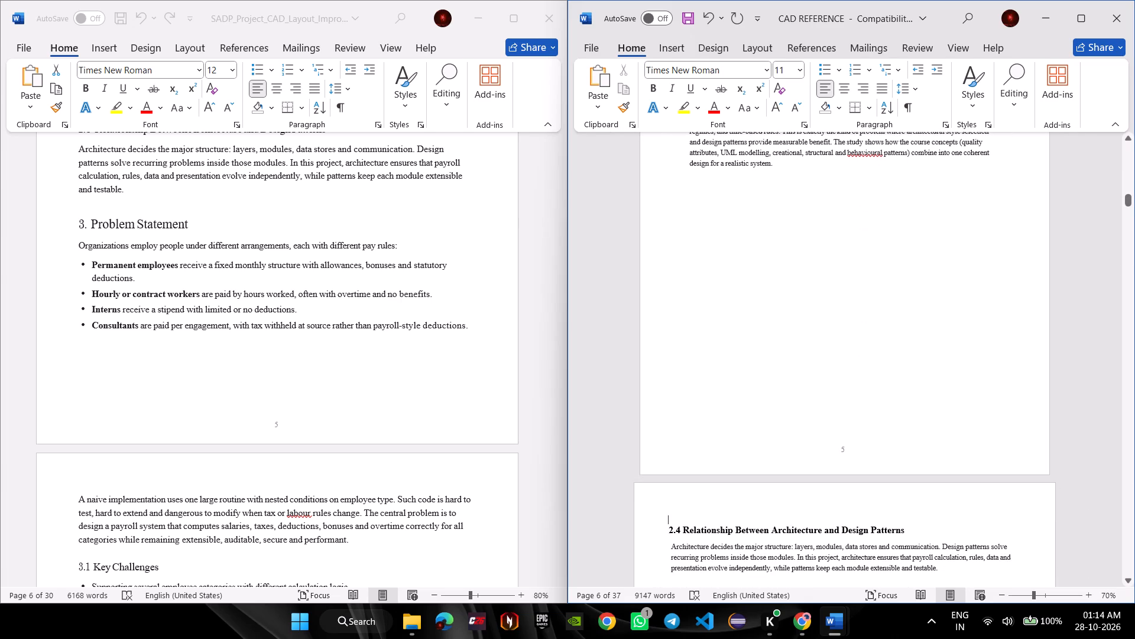
click(674, 525)
click(683, 493)
Compare the SADP report's overall page layout with the opening self-assessment form pages of CAD REFERENCE.
scroll(351, 416, up, 5)
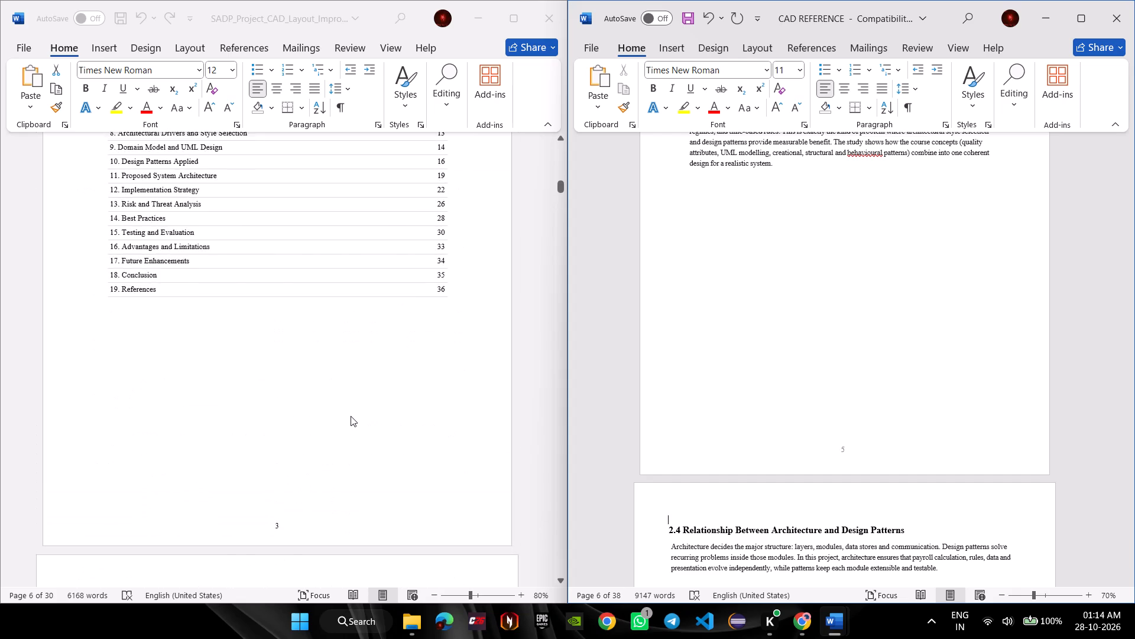
scroll(351, 416, up, 2)
ctrl+scroll(351, 416, down, 5)
scroll(342, 394, down, 1)
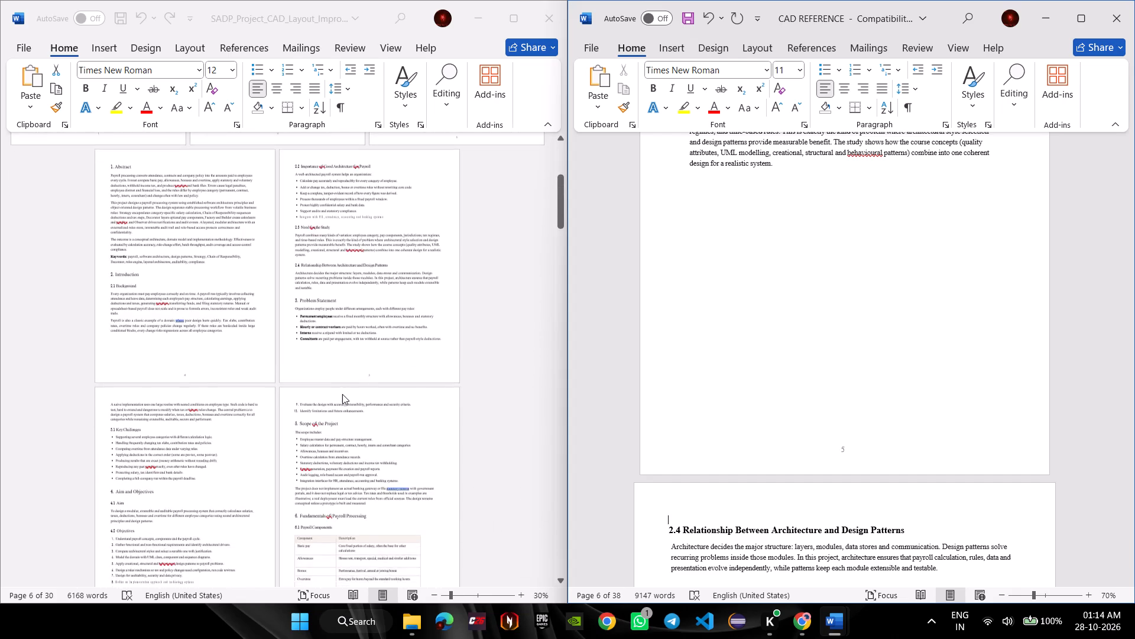
scroll(342, 394, down, 1)
scroll(342, 394, up, 5)
scroll(726, 362, up, 12)
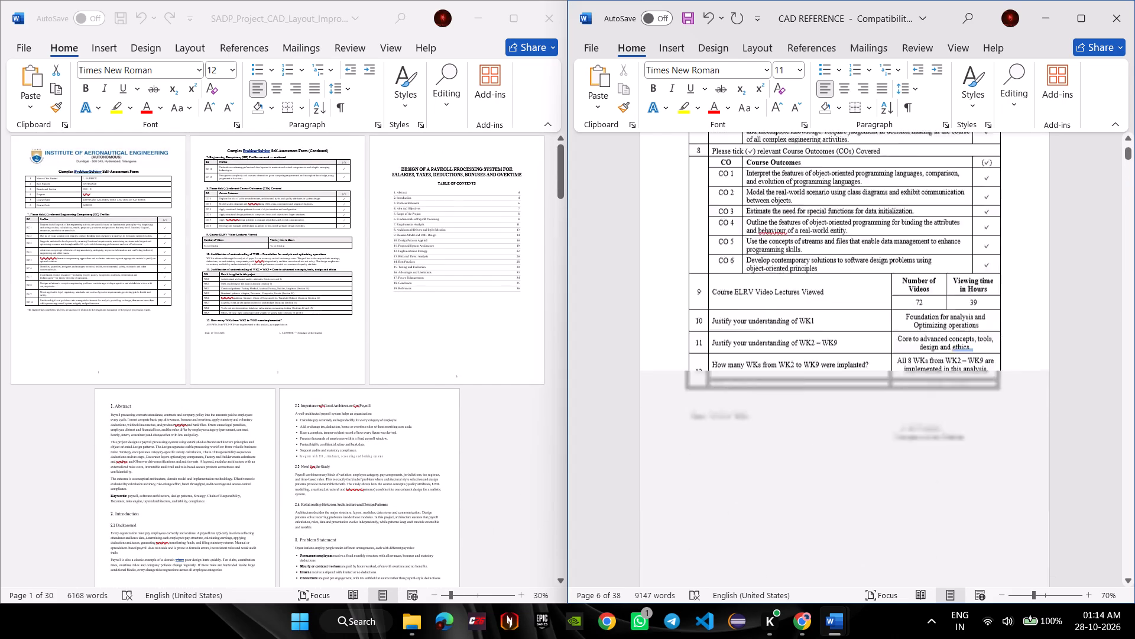
scroll(726, 362, up, 19)
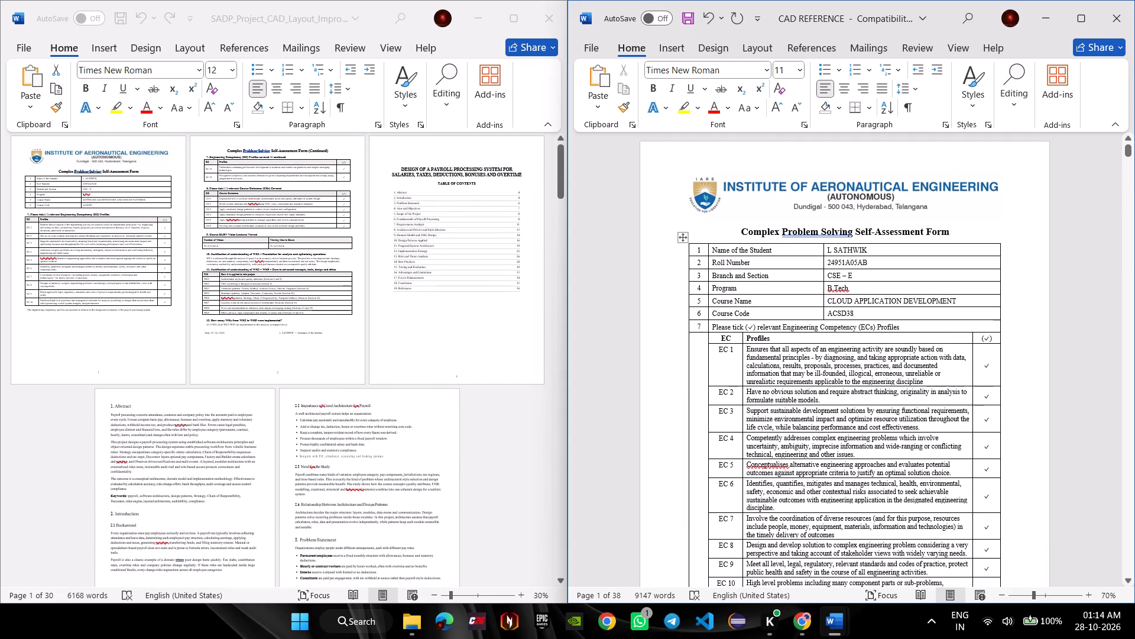
drag(667, 160, 642, 168)
click(515, 395)
ctrl+scroll(515, 395, up, 5)
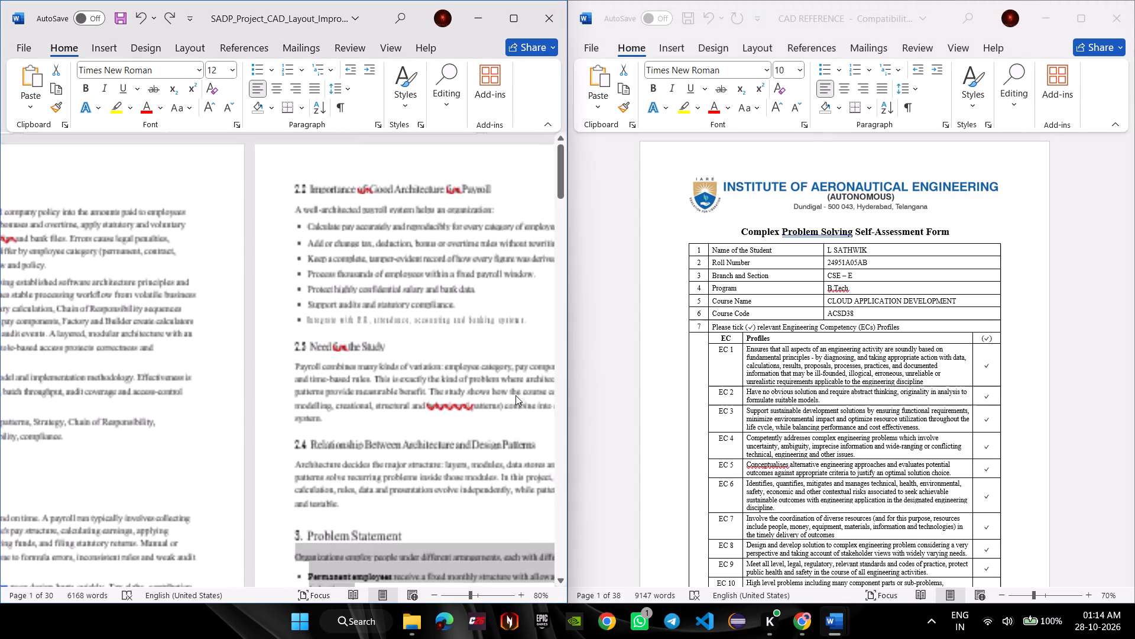
scroll(256, 365, up, 4)
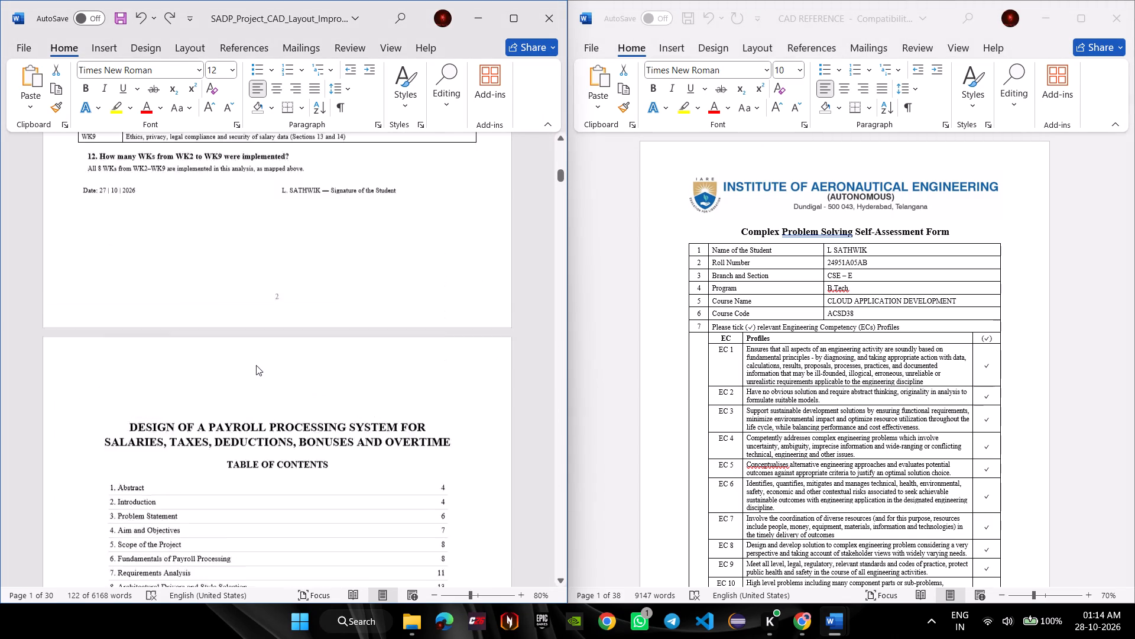
Examine the table of contents page in the SADP report and compare it with the contents list in CAD REFERENCE.
scroll(256, 365, down, 1)
click(374, 247)
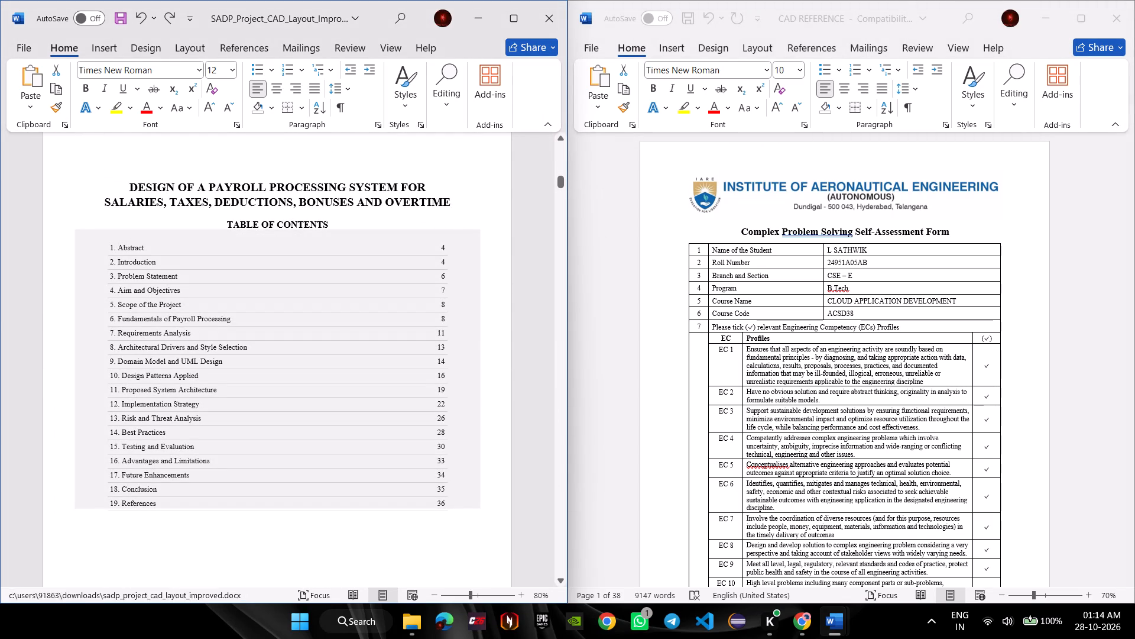
double_click(367, 253)
double_click(367, 253)
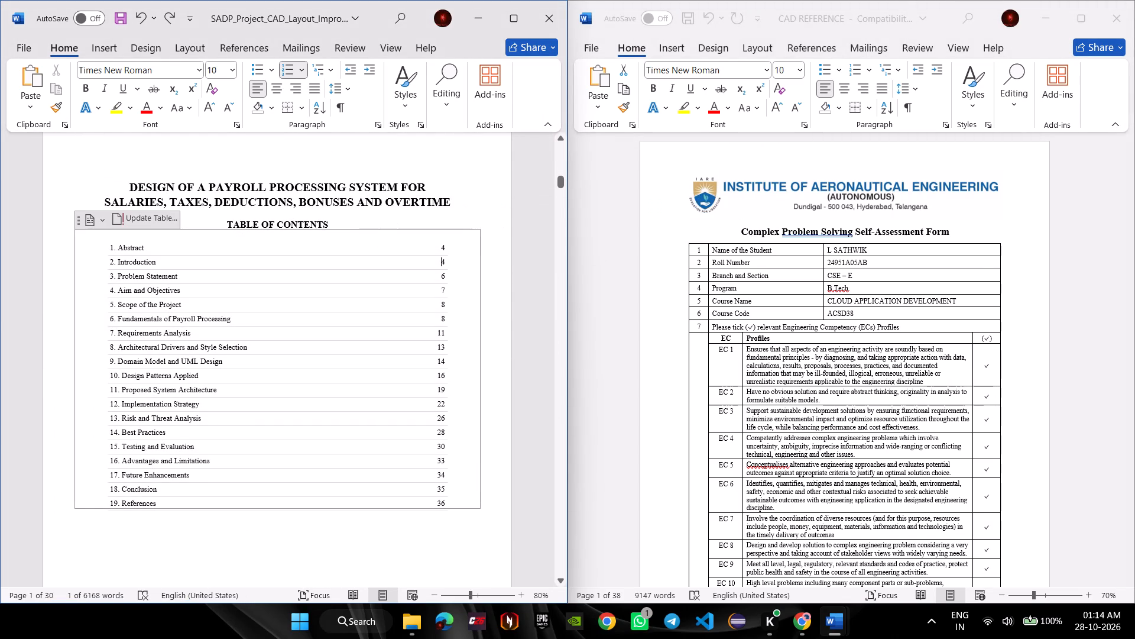
ctrl+scroll(367, 253, up, 4)
scroll(367, 253, down, 4)
ctrl+scroll(367, 253, up, 4)
scroll(408, 269, right, 1)
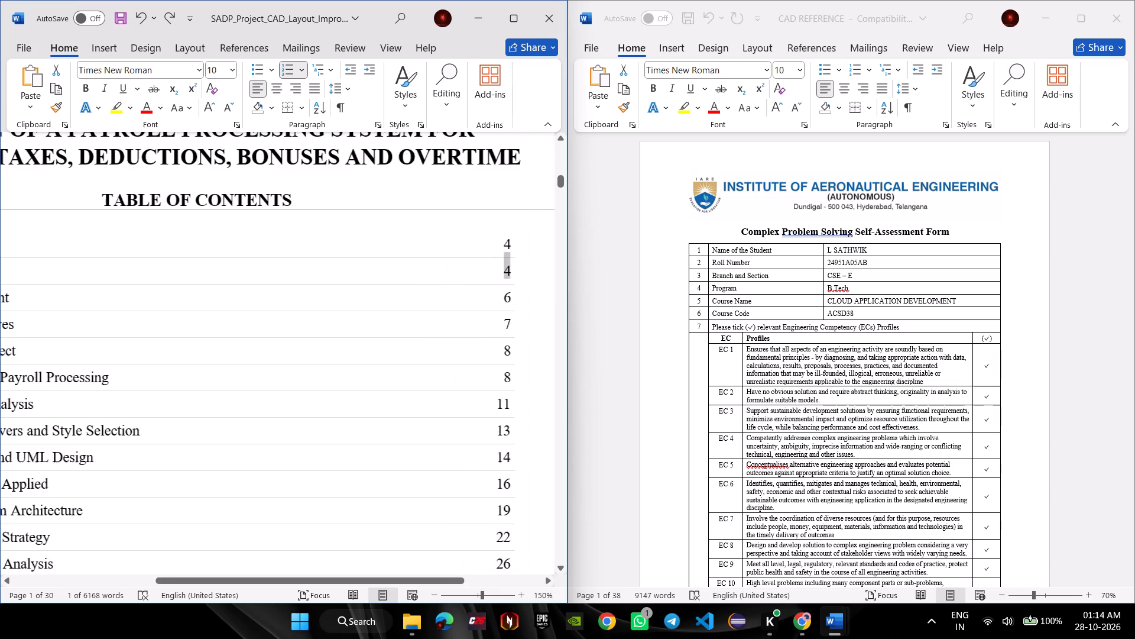
scroll(408, 269, right, 1)
ctrl+scroll(408, 269, up, 3)
double_click(398, 281)
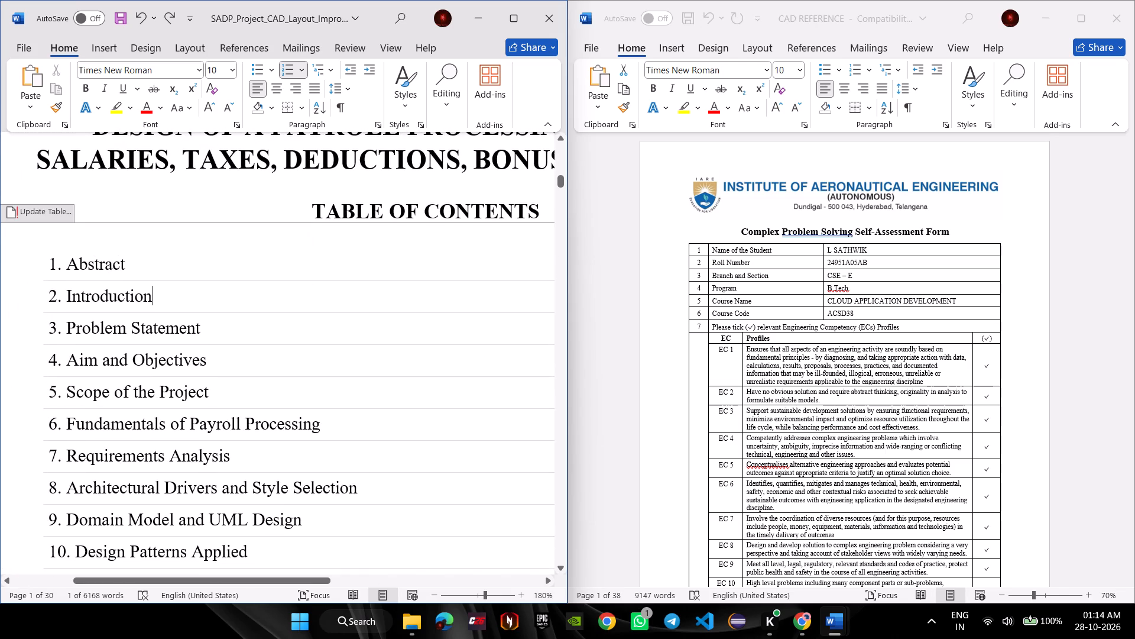
ctrl+scroll(398, 281, up, 3)
ctrl+scroll(398, 281, down, 8)
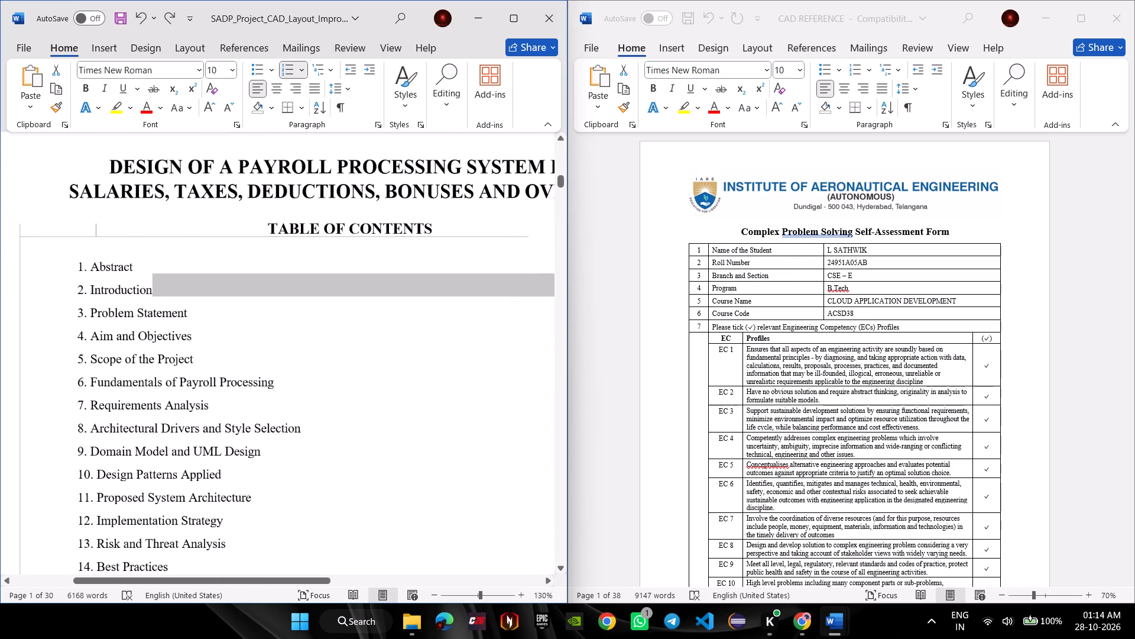
ctrl+scroll(342, 337, down, 7)
click(343, 451)
scroll(844, 435, down, 1)
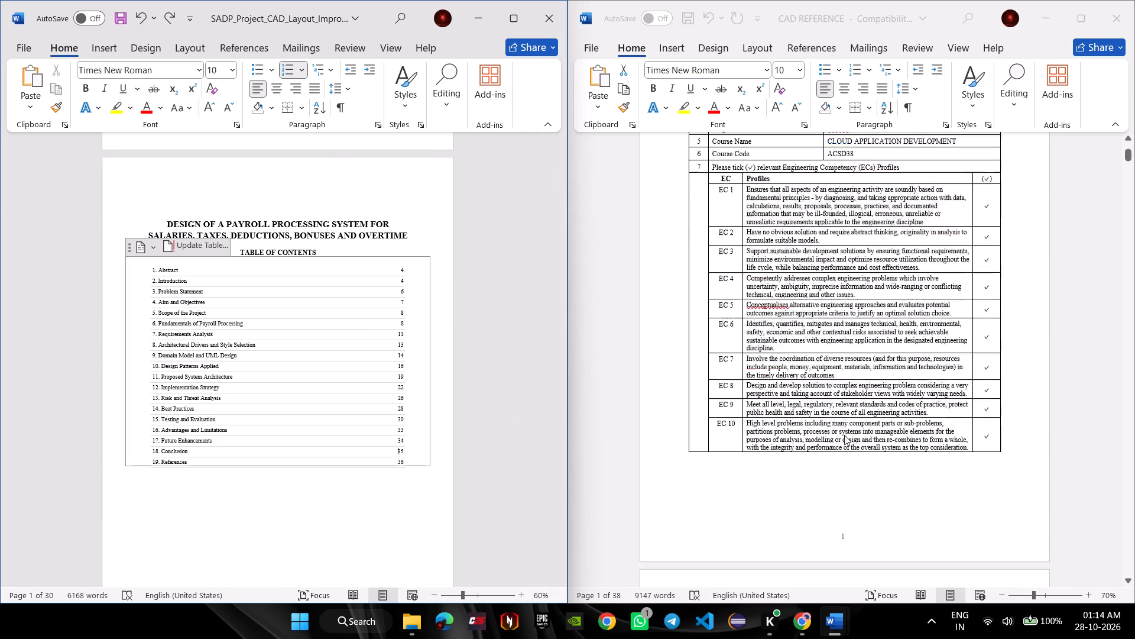
scroll(844, 435, down, 3)
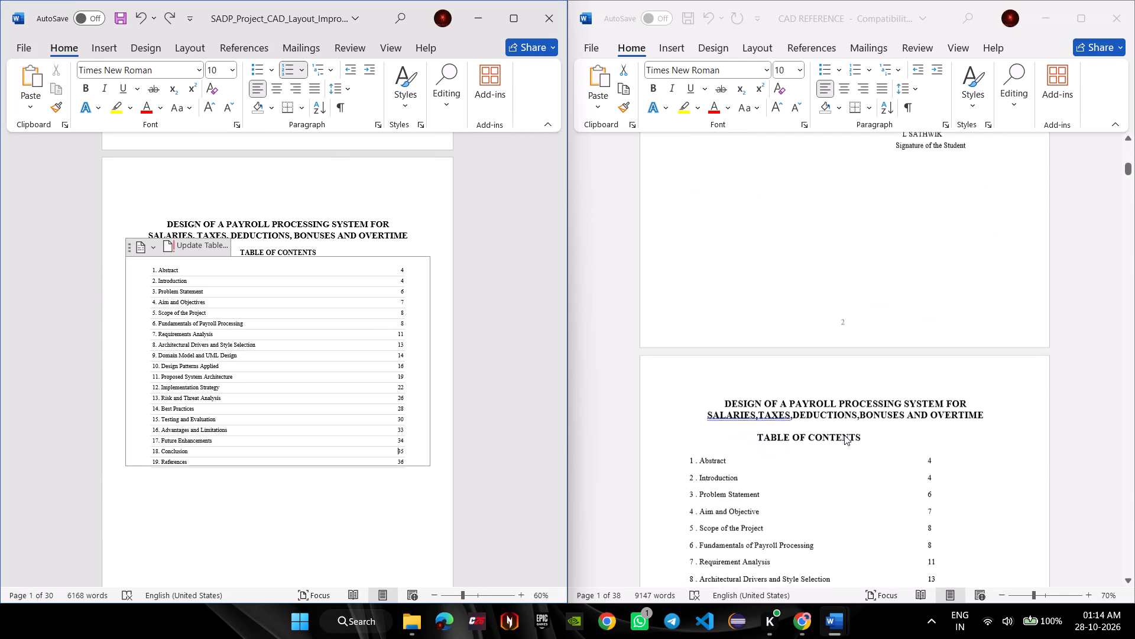
scroll(844, 435, down, 2)
scroll(561, 380, down, 1)
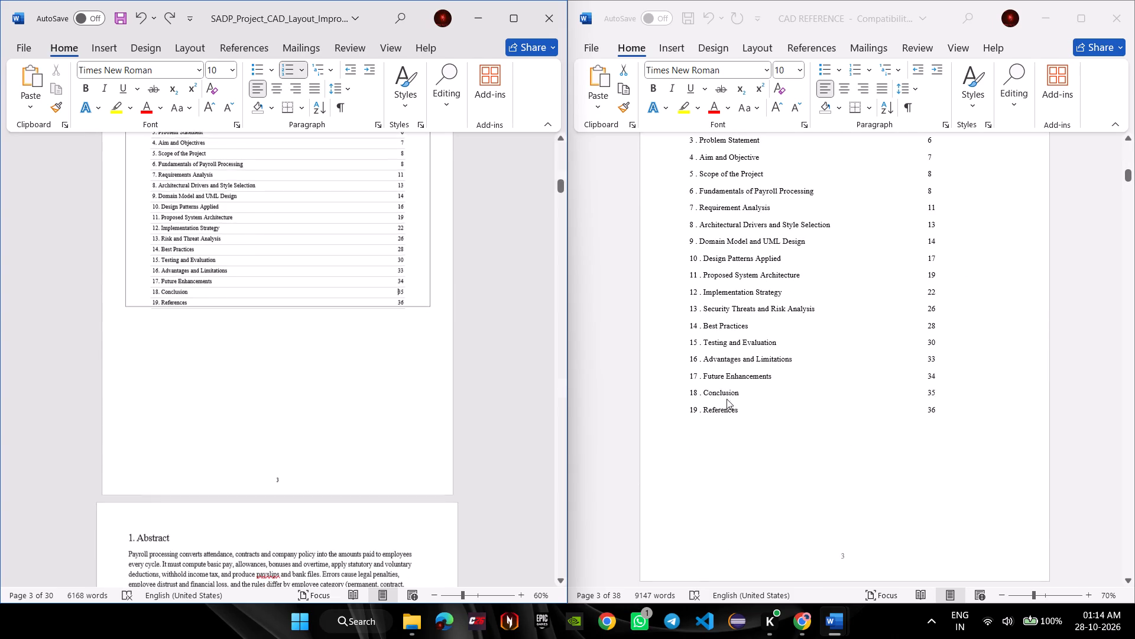
Set the font of the SADP report's text from the Abstract heading through the end of the References to Times New Roman.
scroll(821, 381, down, 3)
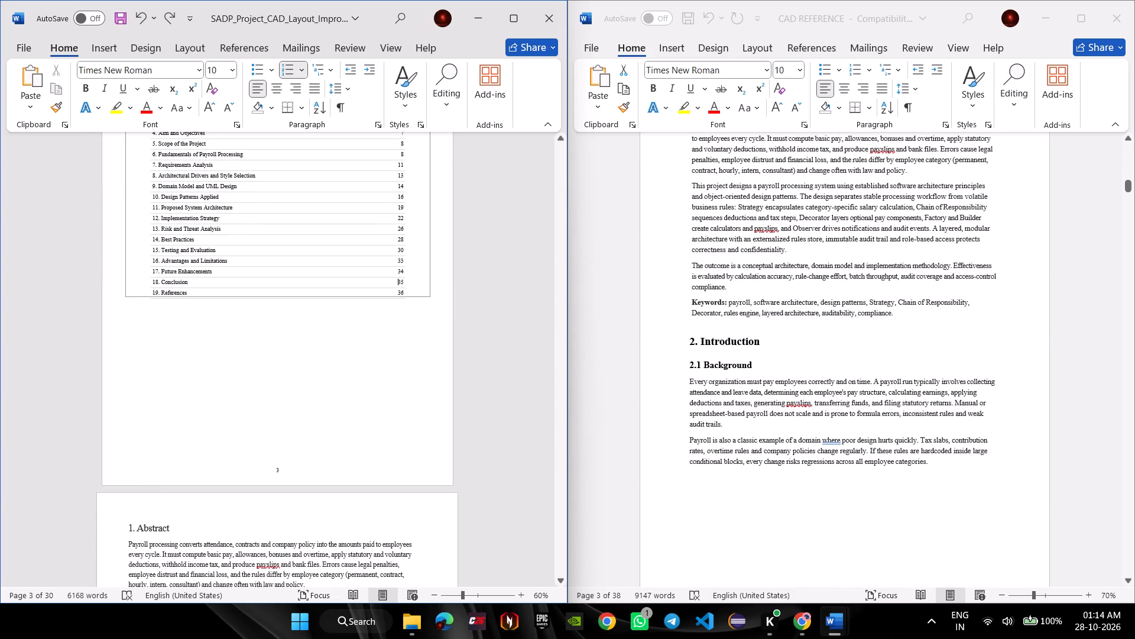
scroll(318, 487, down, 1)
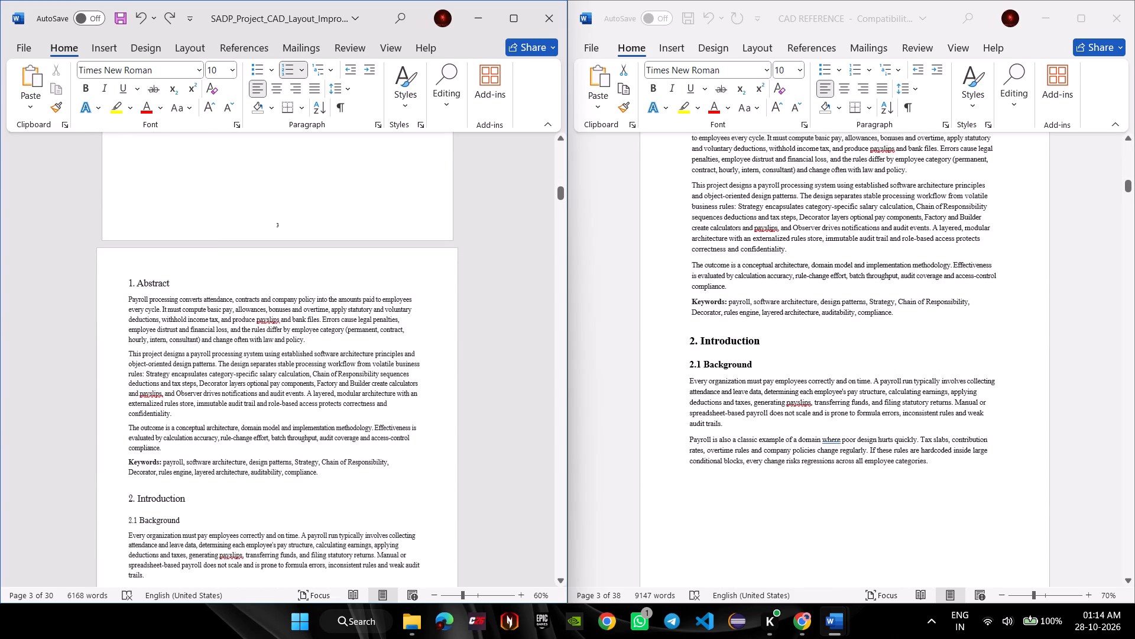
click(123, 282)
click(125, 282)
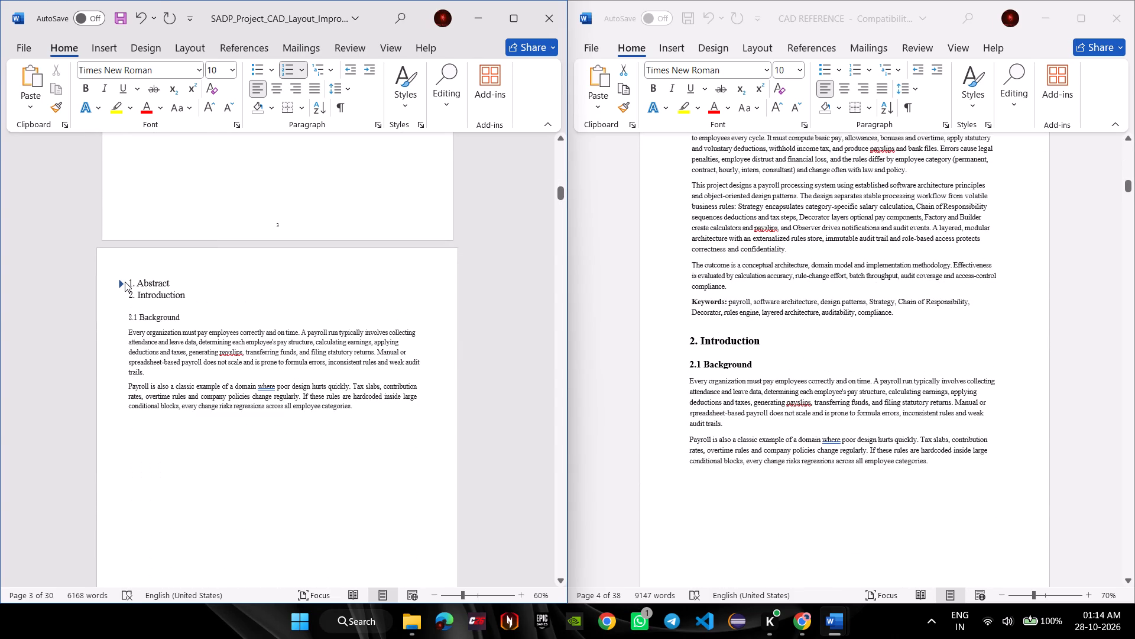
drag(129, 284, 216, 585)
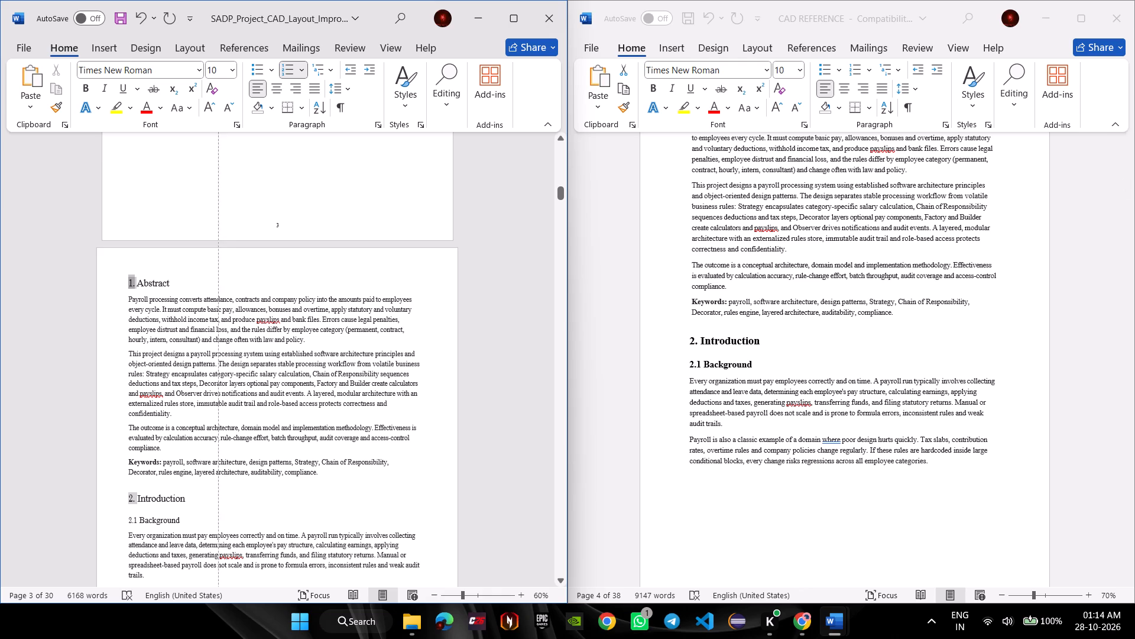
click(130, 286)
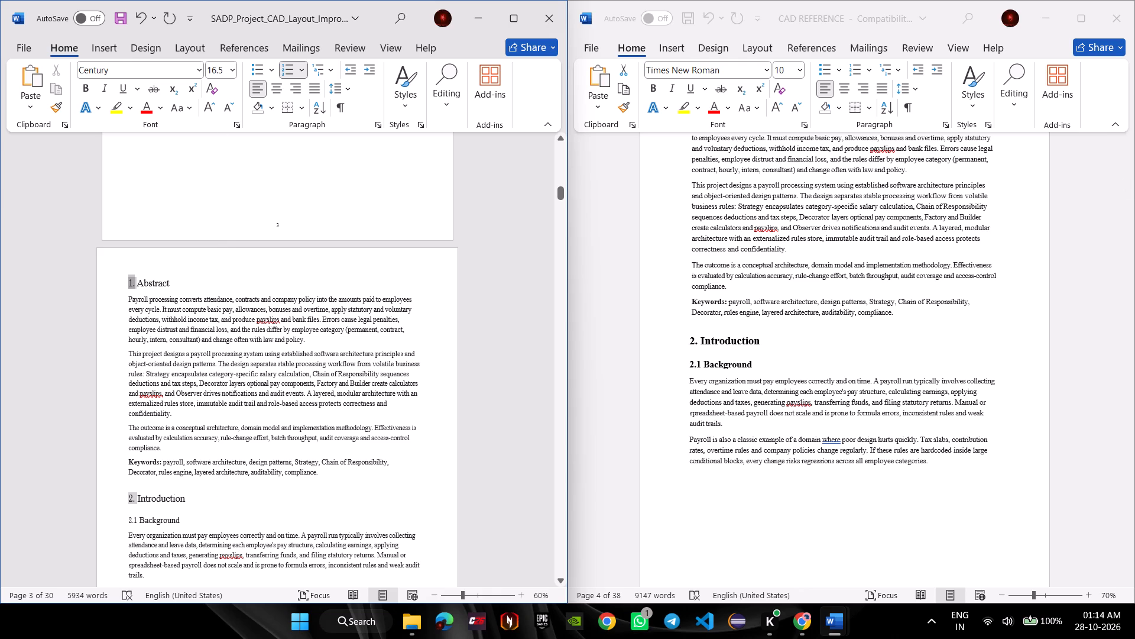
drag(129, 284, 264, 337)
drag(138, 282, 411, 638)
click(141, 63)
click(128, 71)
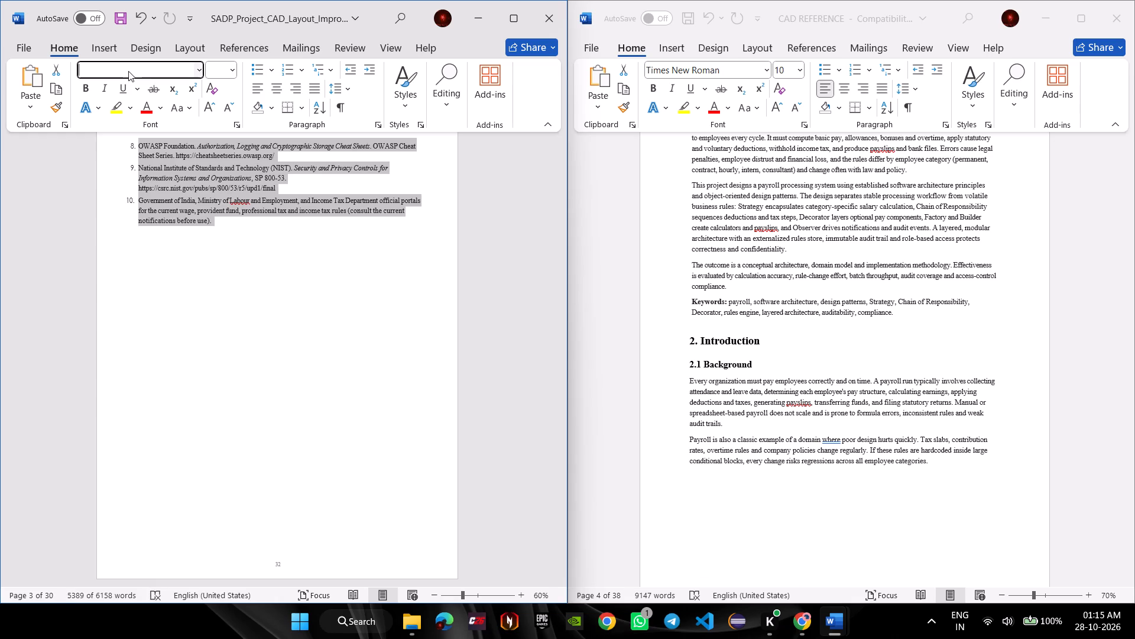
key(i)
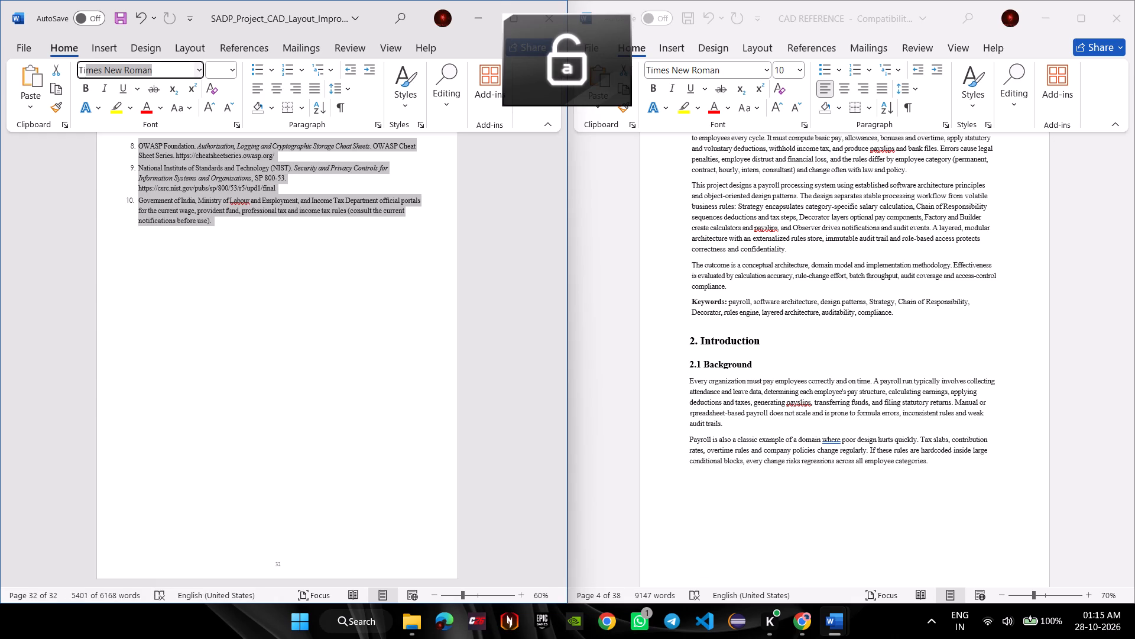
key(Return)
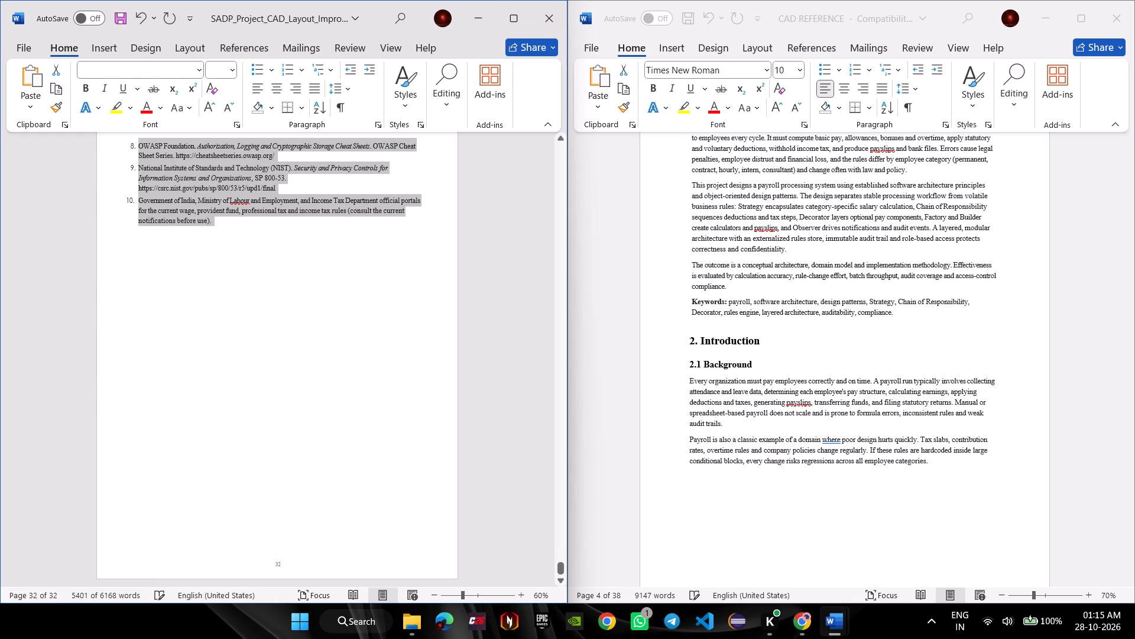
Remove the bullet and deep indent from the "Cloud-native deployment" item just before section 18, Conclusion, in the SADP report.
scroll(217, 261, up, 3)
click(217, 261)
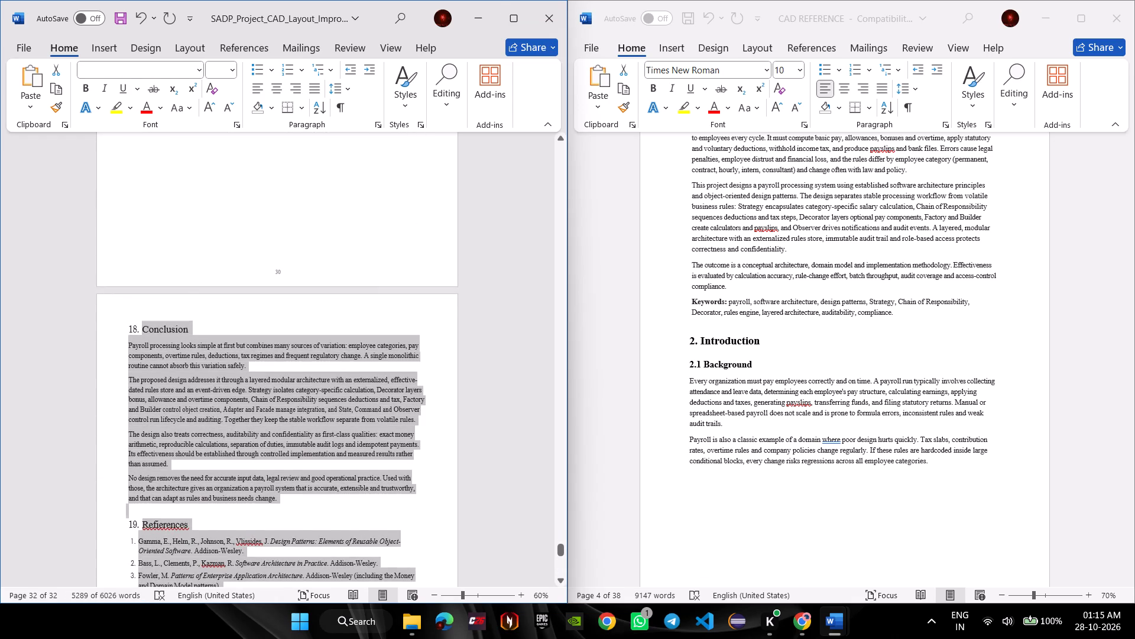
scroll(217, 261, up, 2)
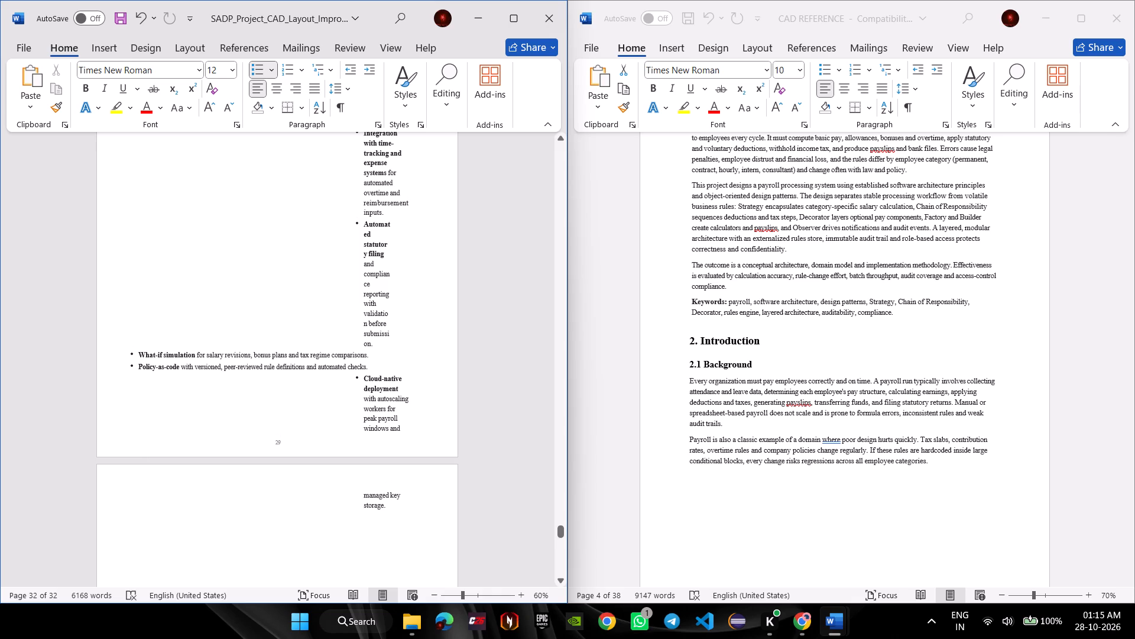
click(357, 387)
click(349, 373)
click(355, 379)
key(Left)
key(Left)
key(Down)
key(Left)
key(Left)
key(Left)
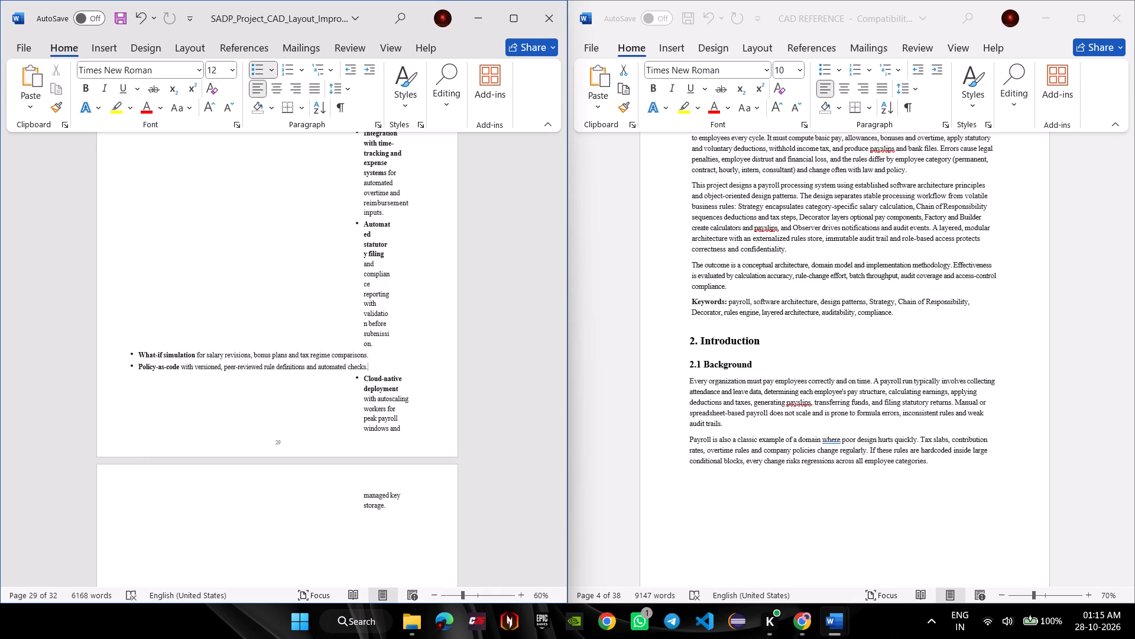
key(Down)
key(Left)
key(Left)
key(Left)
key(Down)
key(Left)
key(BackSpace)
key(BackSpace)
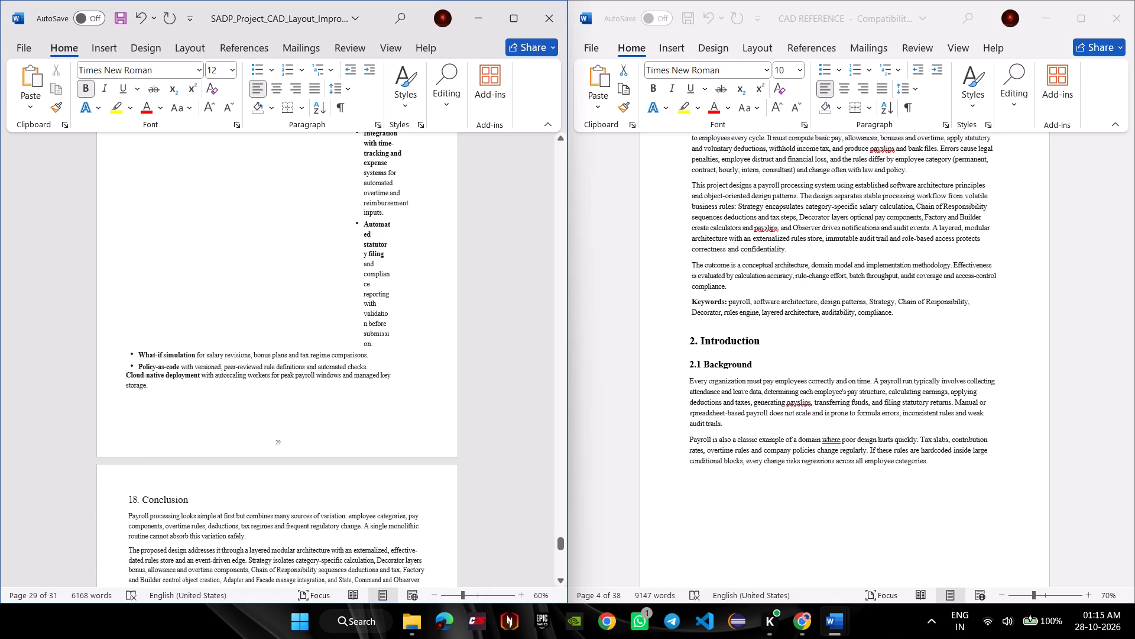
Remove the bullet and deep indent from the "Automated statutory filing" item in the same list.
click(362, 224)
key(BackSpace)
key(BackSpace)
key(BackSpace)
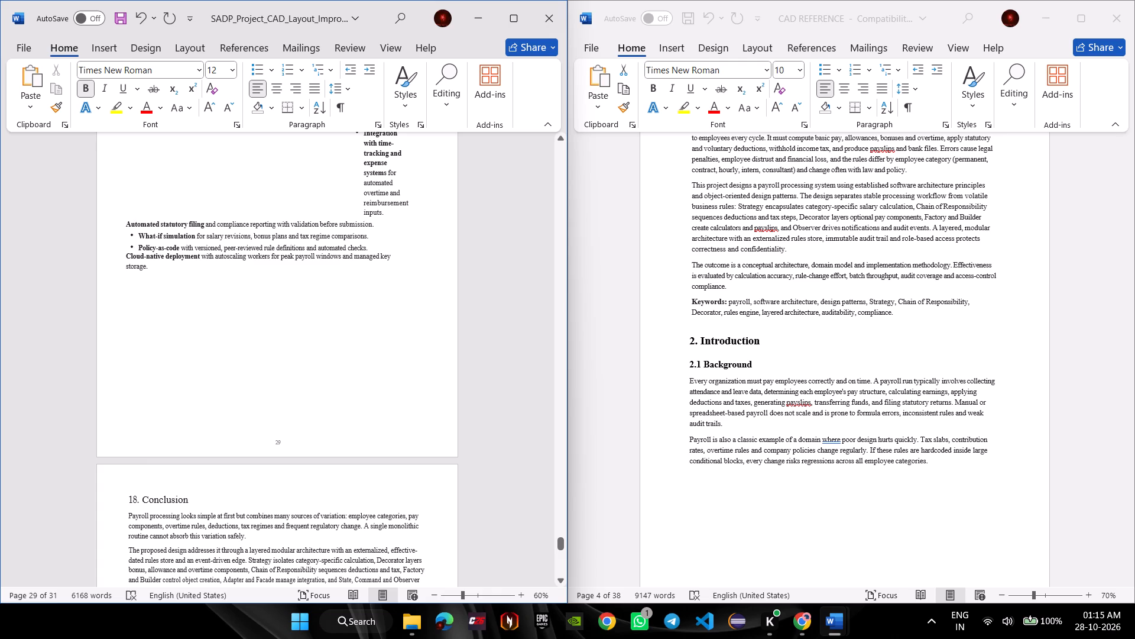
Remove the bullet and deep indent from the "Integration with time-tracking and expense systems" item in the SADP report's Future Enhancements list.
scroll(382, 278, up, 1)
click(382, 278)
scroll(382, 278, up, 1)
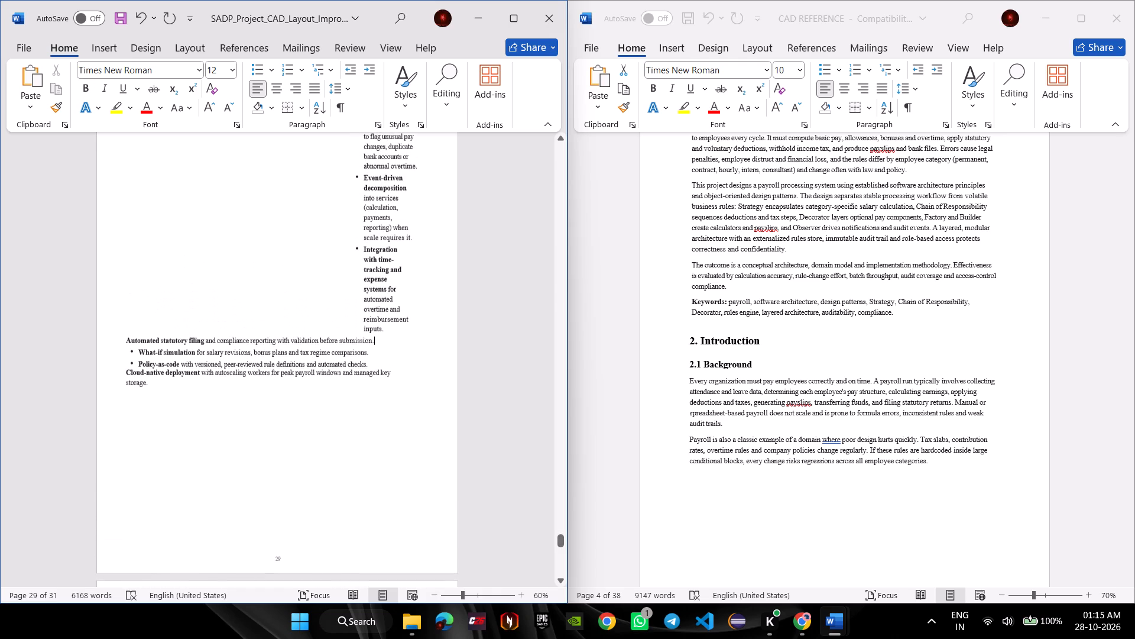
click(364, 246)
click(364, 246)
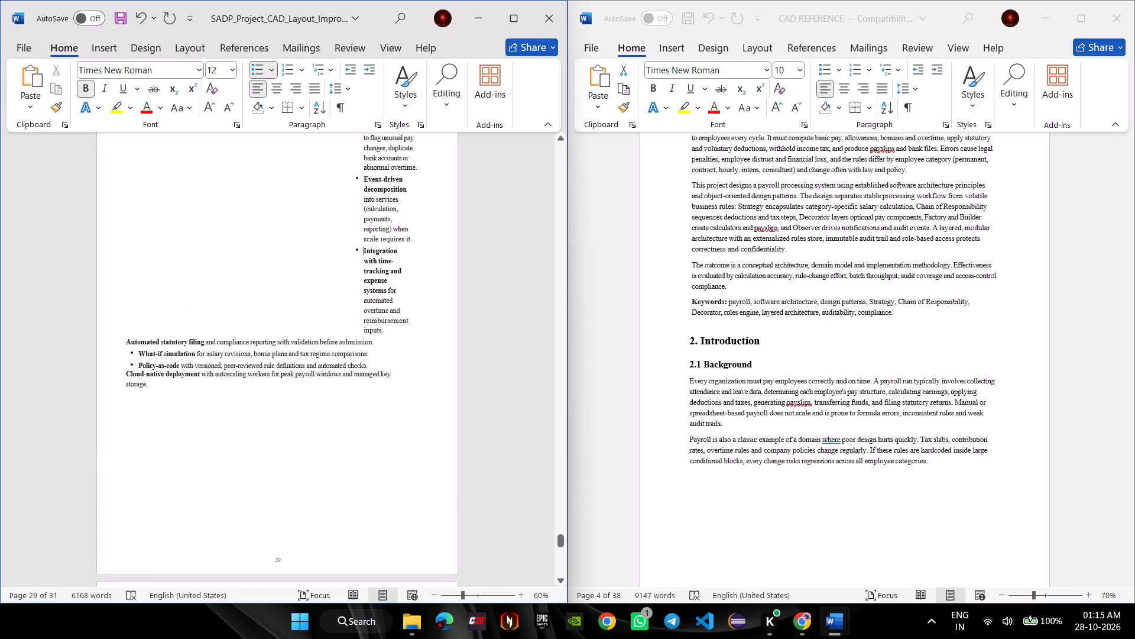
key(BackSpace)
key(BackSpace)
key(BackSpace)
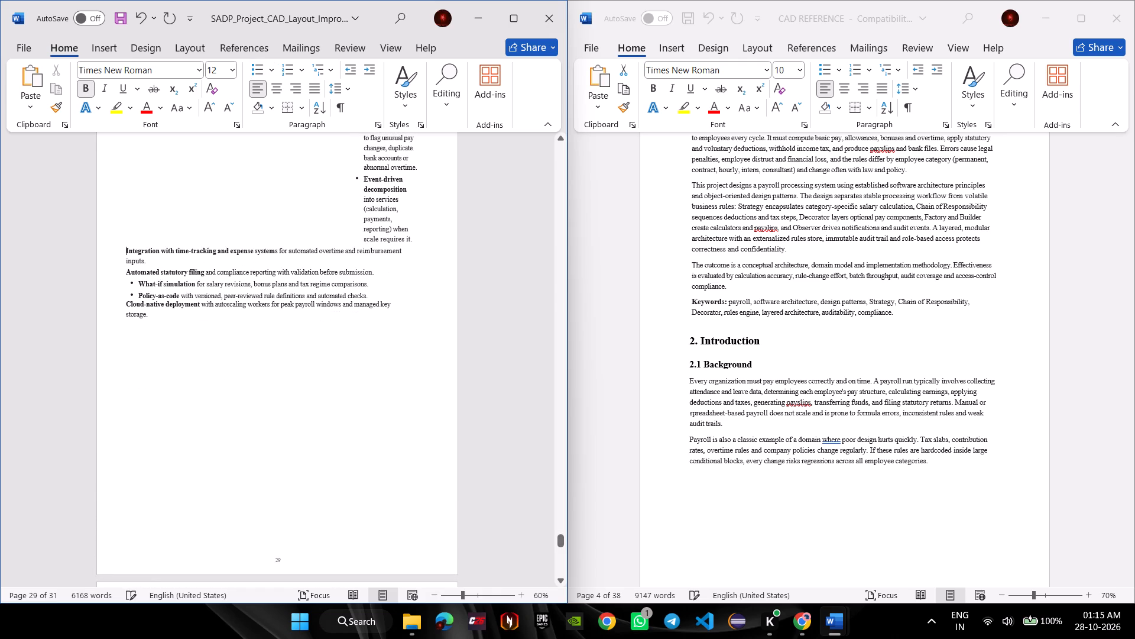
Remove the bullet and deep indent from the "Event-driven decomposition" item in the same list.
click(365, 182)
key(BackSpace)
key(BackSpace)
key(BackSpace)
Remove the bullet and deep indent from the "Anomaly detection" item that runs across the page break.
scroll(365, 182, up, 1)
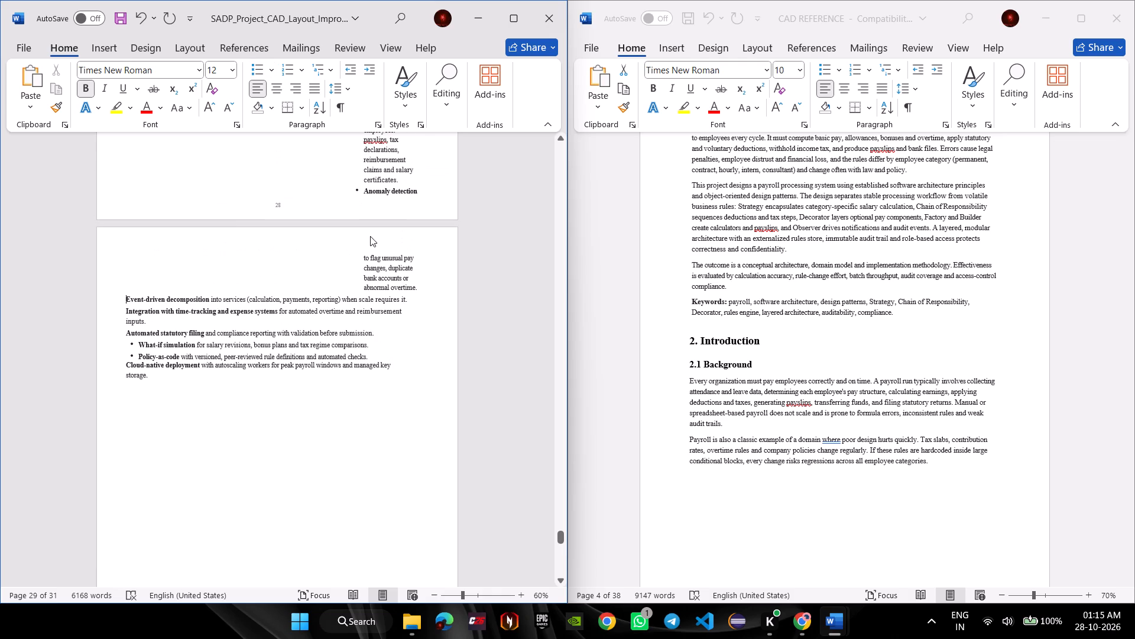
click(359, 191)
click(359, 191)
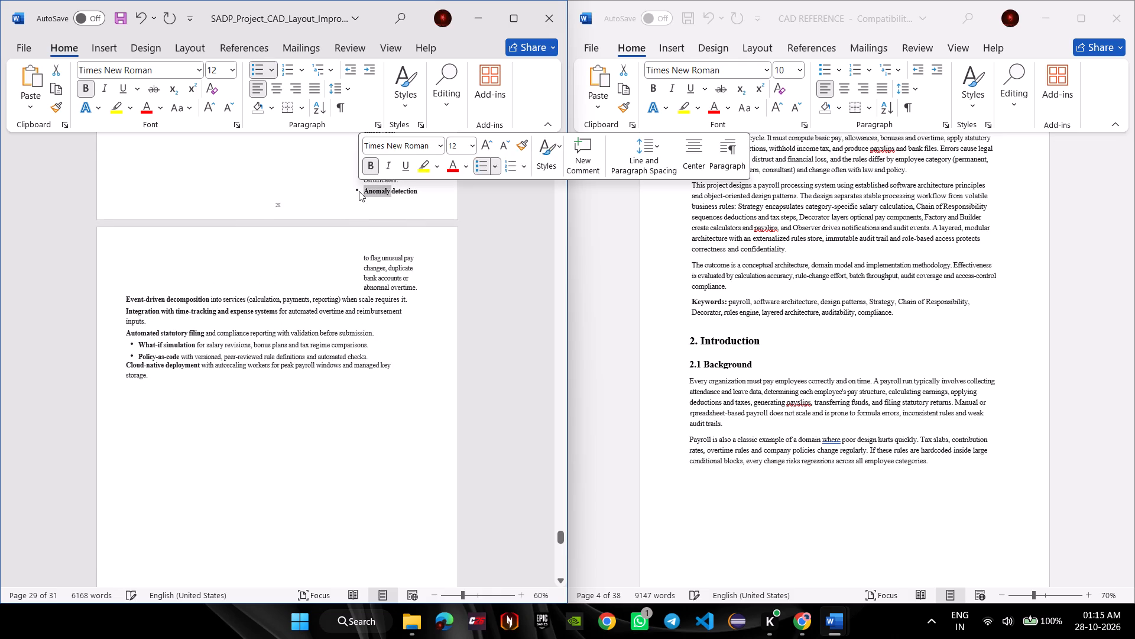
click(359, 191)
key(BackSpace)
key(BackSpace)
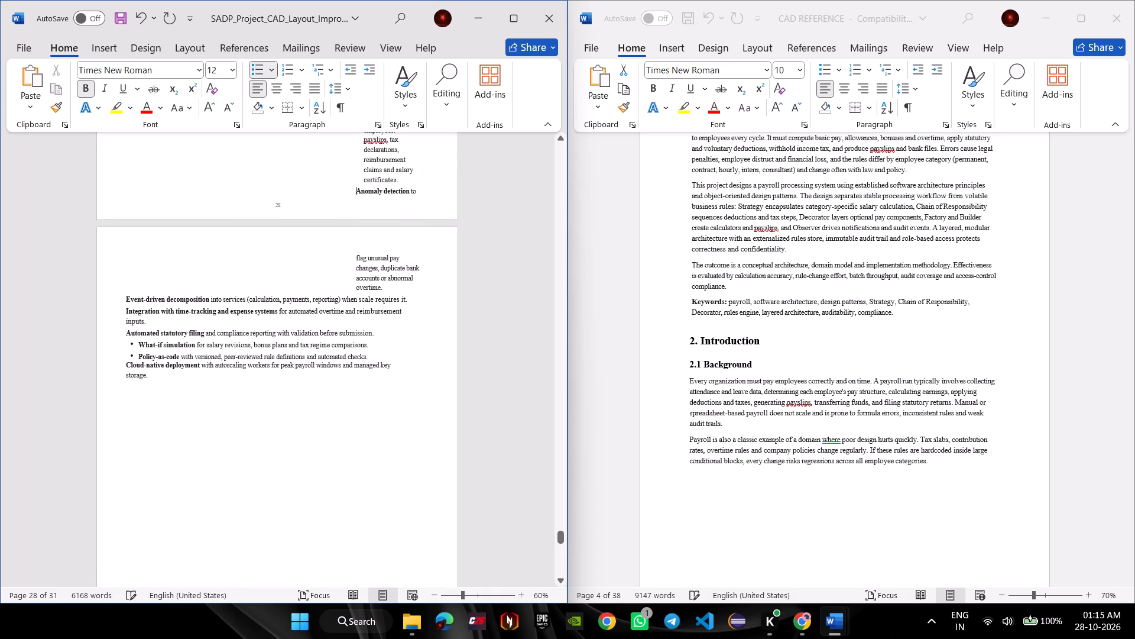
key(BackSpace)
Remove the bullet and deep indent from the "Self-service portal" item in the Future Enhancements list.
scroll(359, 191, up, 1)
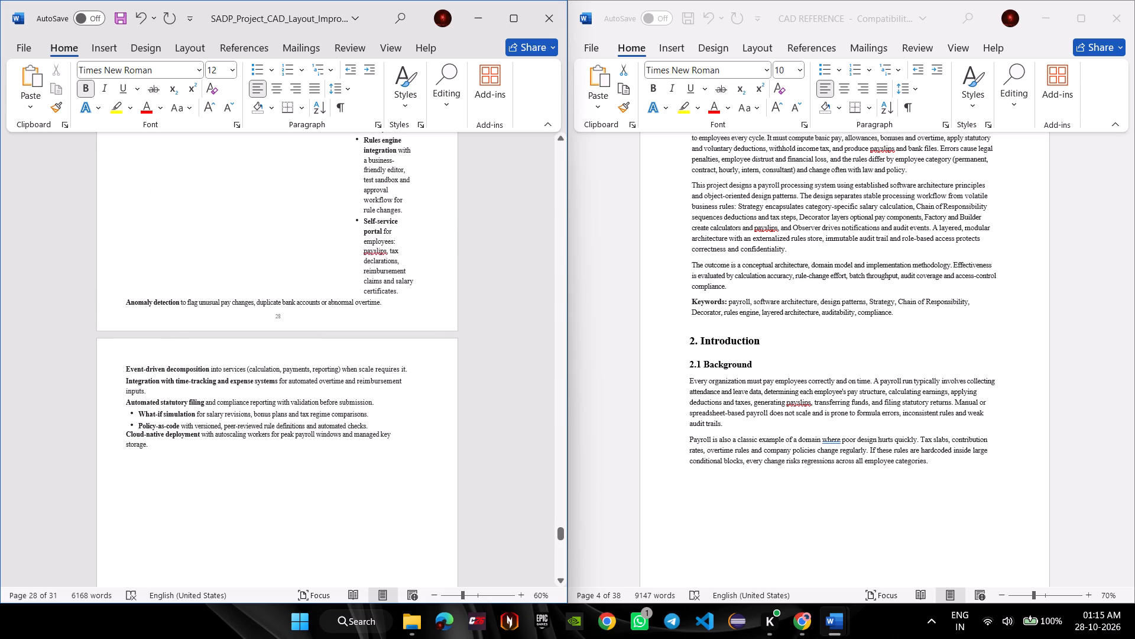
click(361, 222)
key(BackSpace)
key(BackSpace)
key(BackSpace)
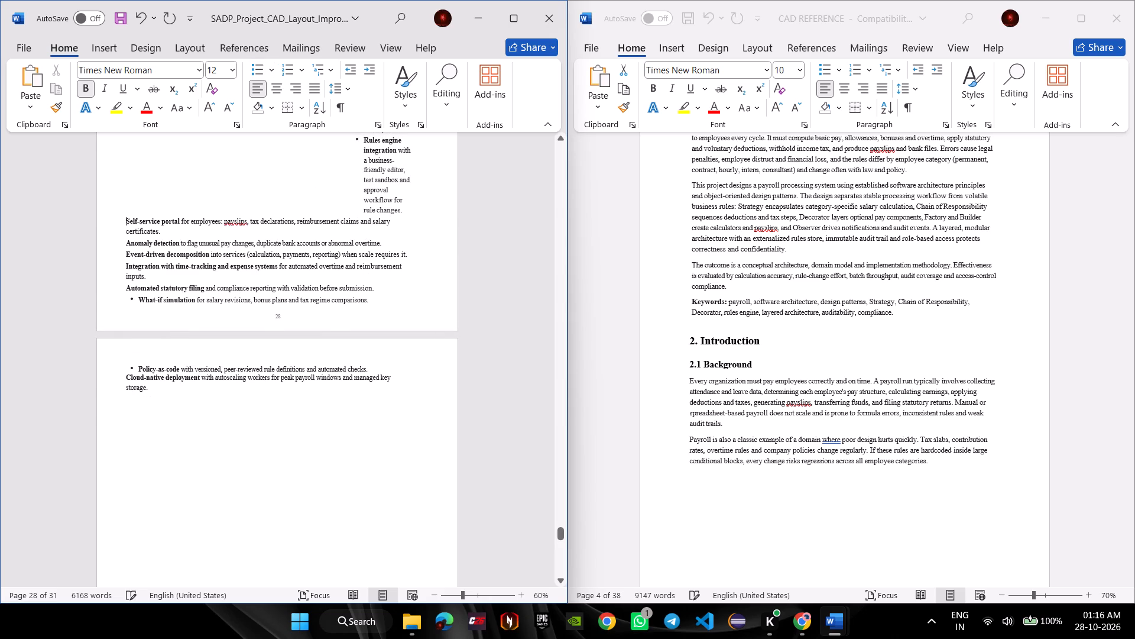
Remove the bullet and deep indent from the "Rules engine integration" item in the same list.
scroll(361, 222, up, 1)
click(362, 252)
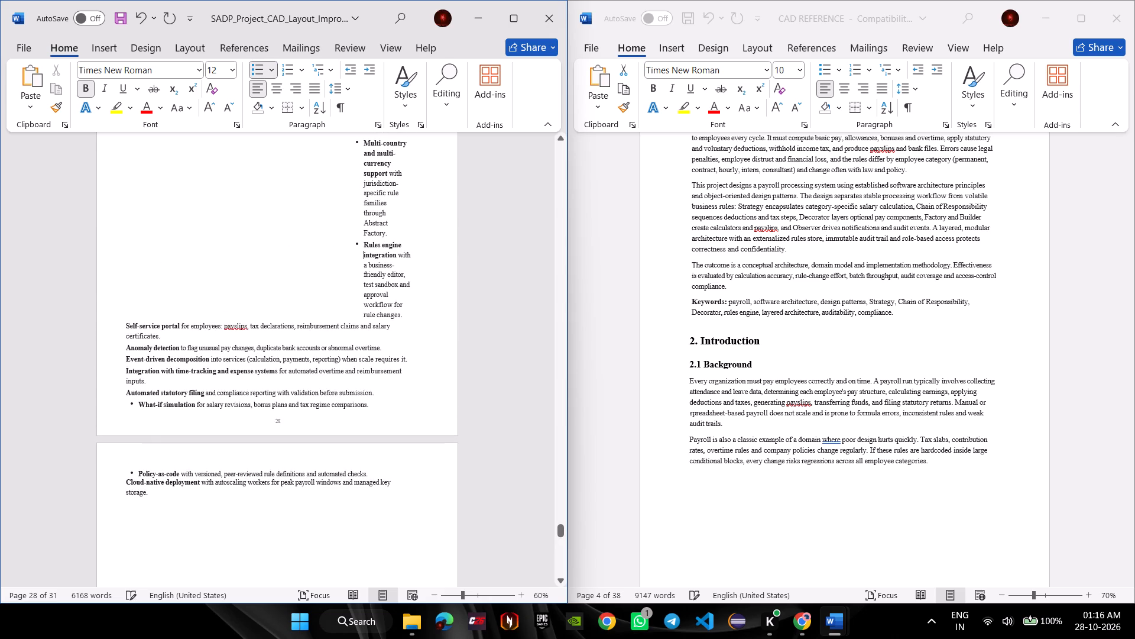
click(362, 240)
key(BackSpace)
key(BackSpace)
key(BackSpace)
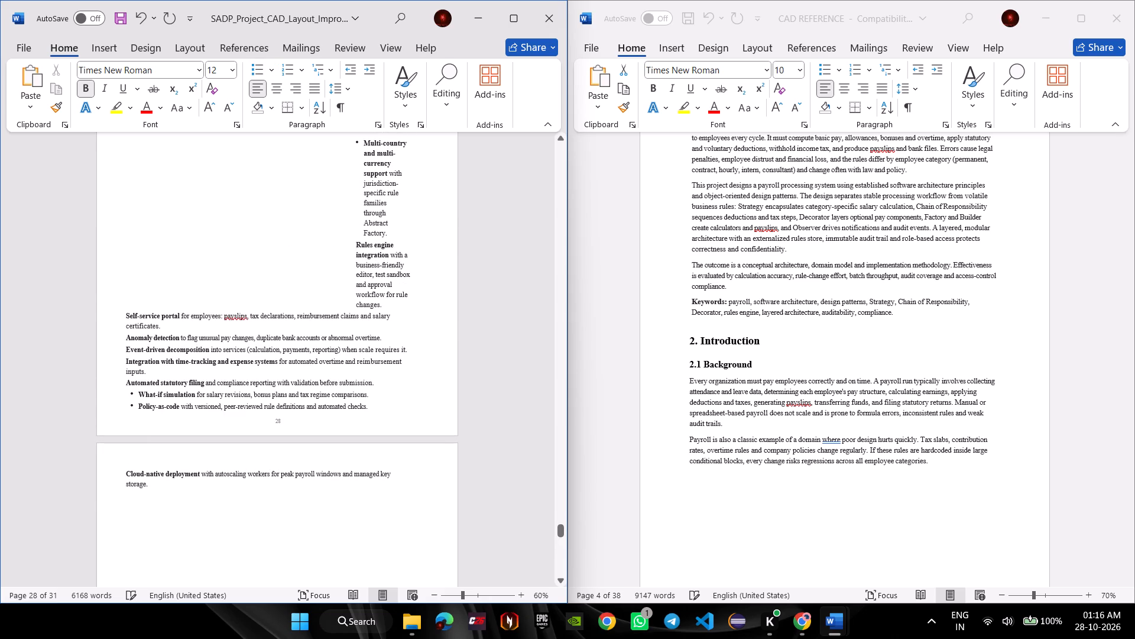
Remove the bullet and deep indent from the "Multi-country and multi-currency support" item directly below the 17. Future Enhancements heading.
scroll(362, 240, up, 1)
click(361, 289)
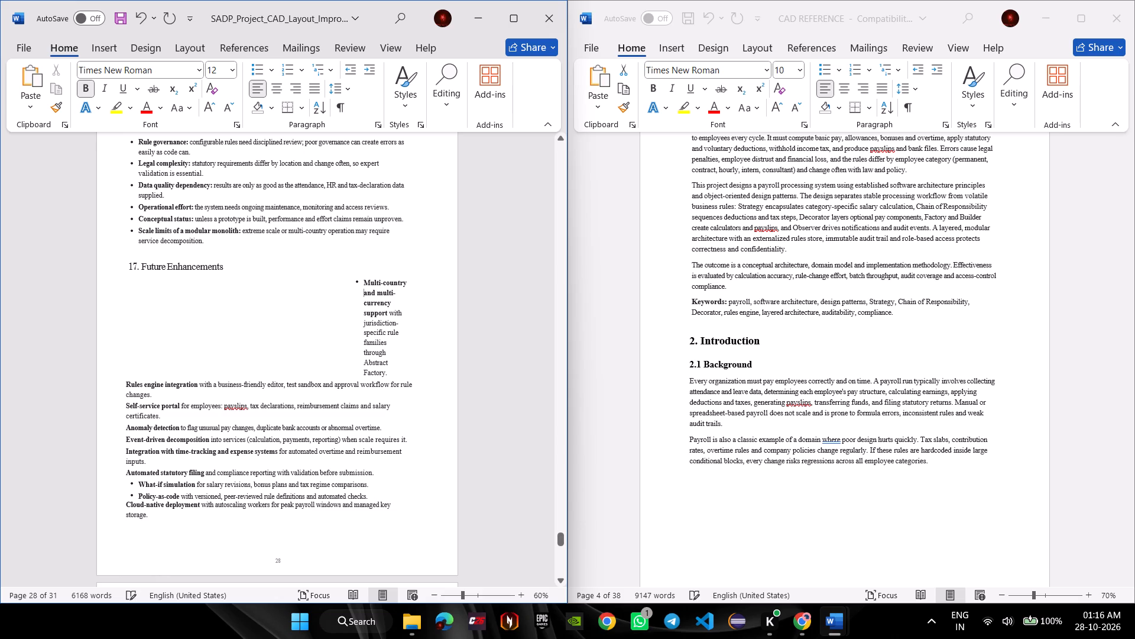
click(359, 276)
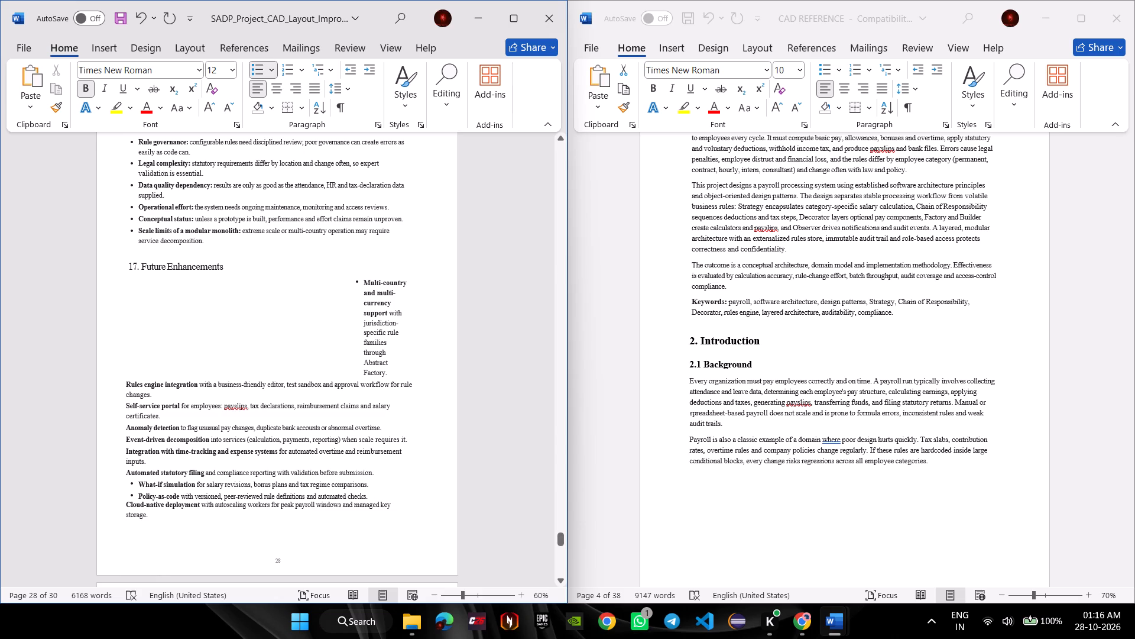
click(361, 280)
key(BackSpace)
key(BackSpace)
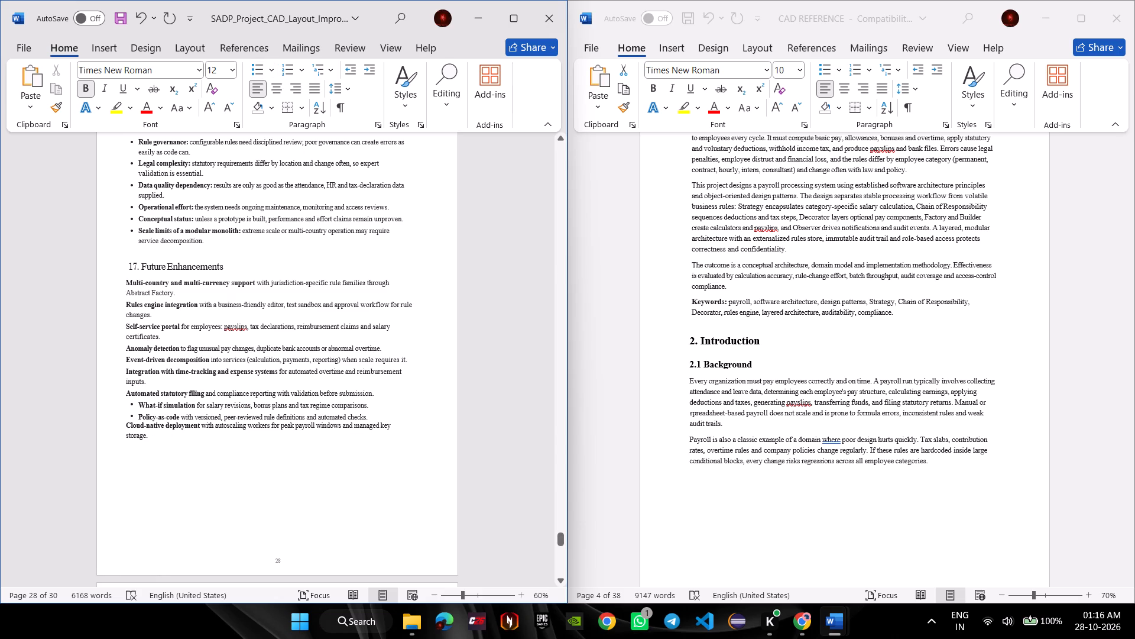
Format all items under 17. Future Enhancements, from Multi-country support to Cloud-native deployment, as one bulleted list.
drag(155, 434, 121, 288)
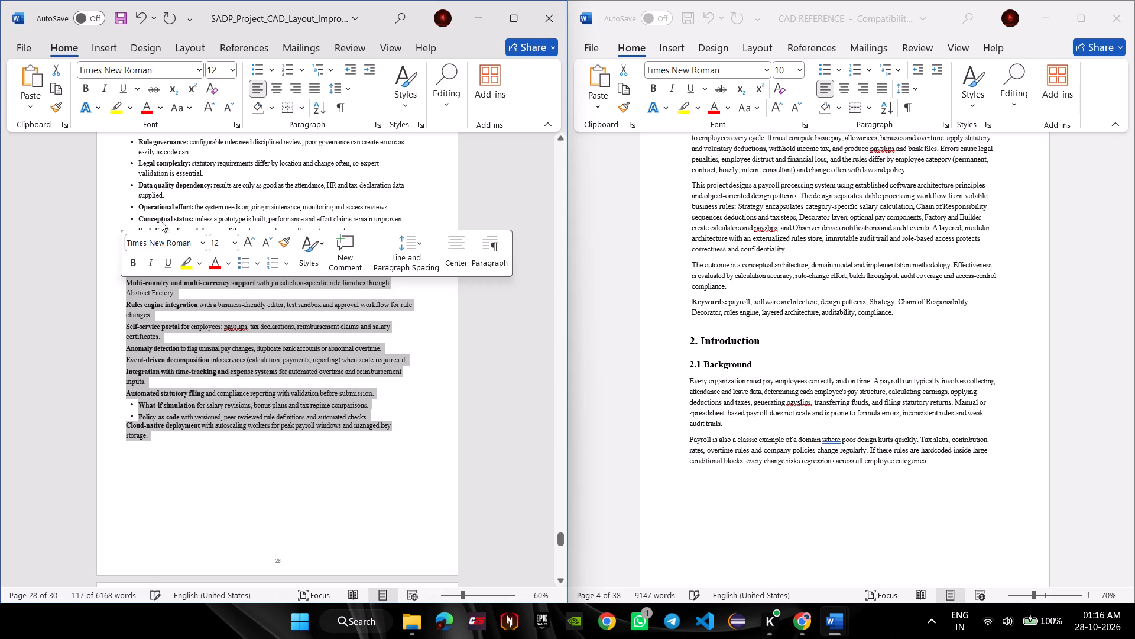
click(254, 72)
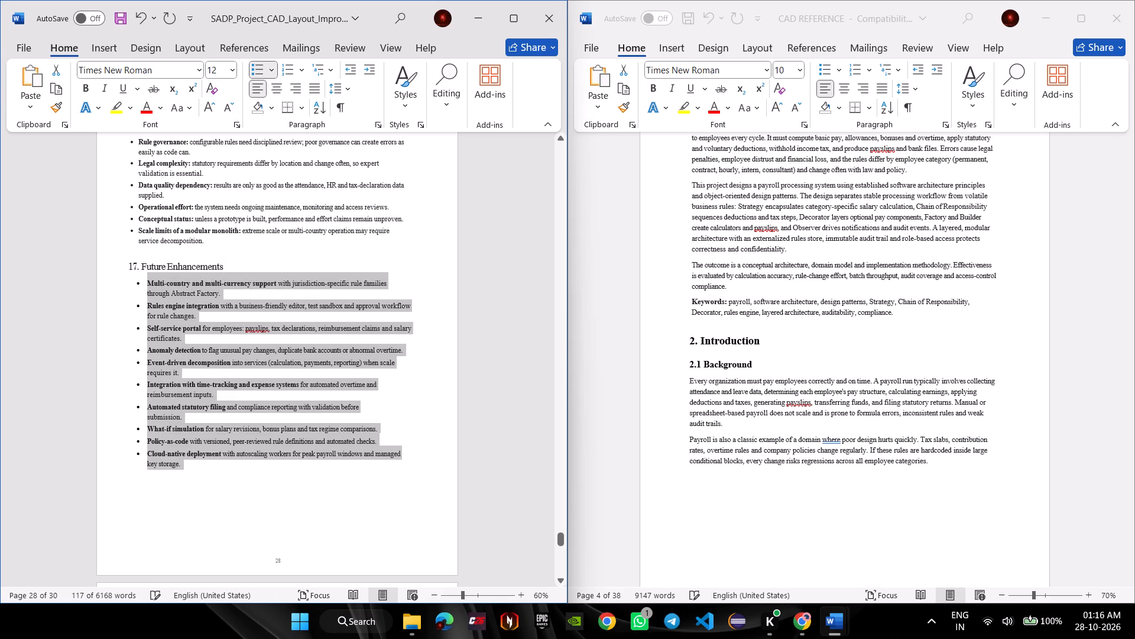
click(238, 534)
Correct the misspelled section 19 heading after the Conclusion so it reads "References".
scroll(238, 534, down, 5)
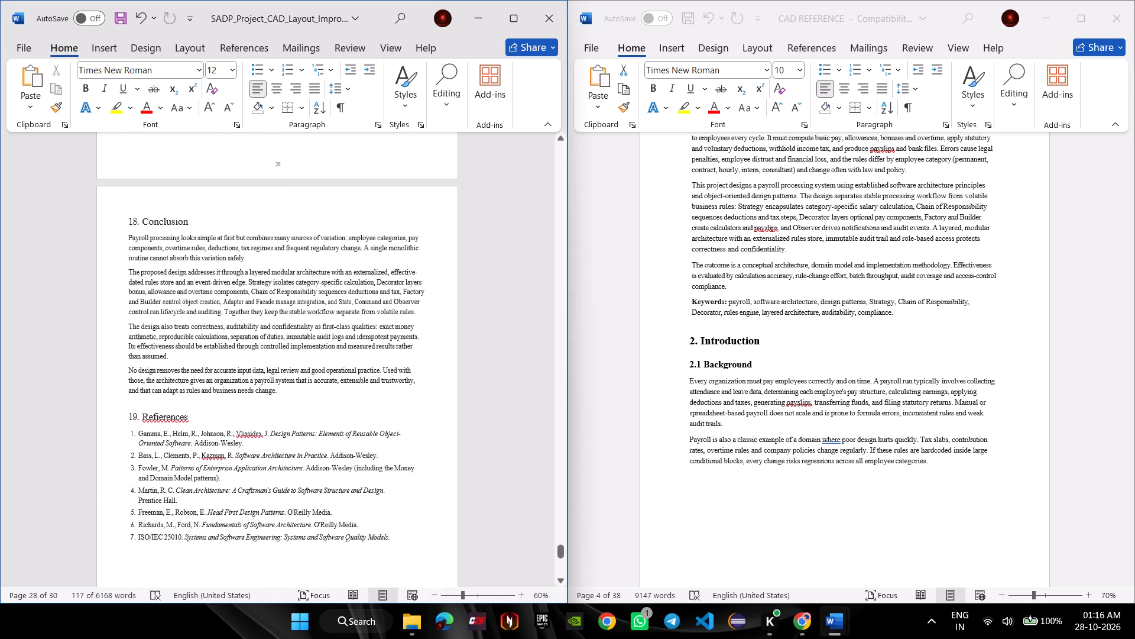
scroll(238, 534, down, 1)
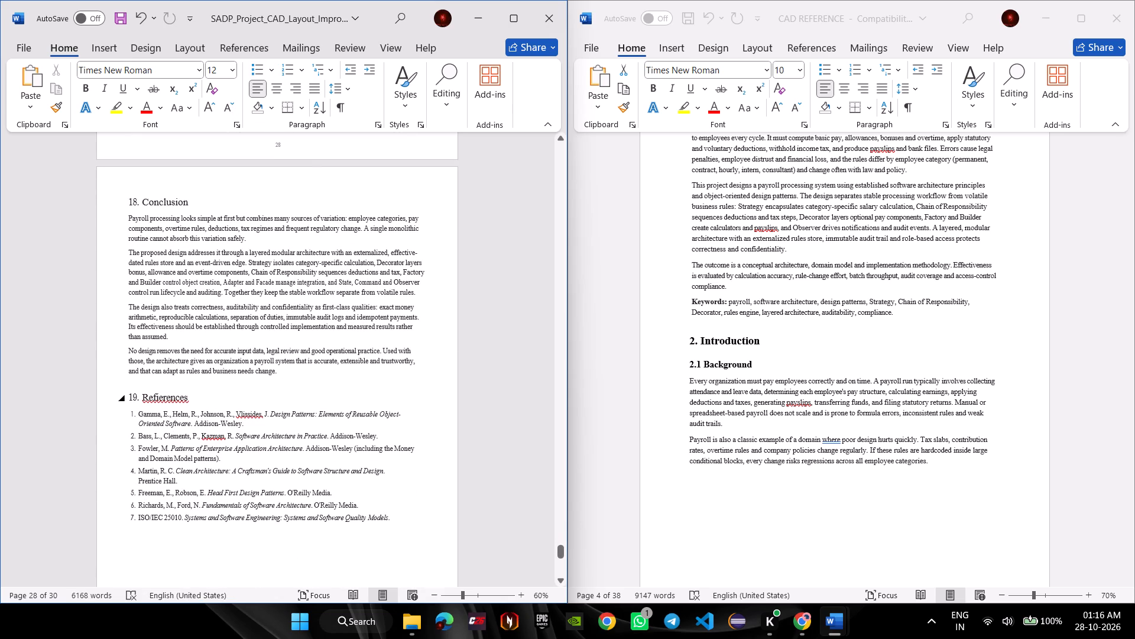
drag(207, 401, 160, 400)
click(160, 400)
key(BackSpace)
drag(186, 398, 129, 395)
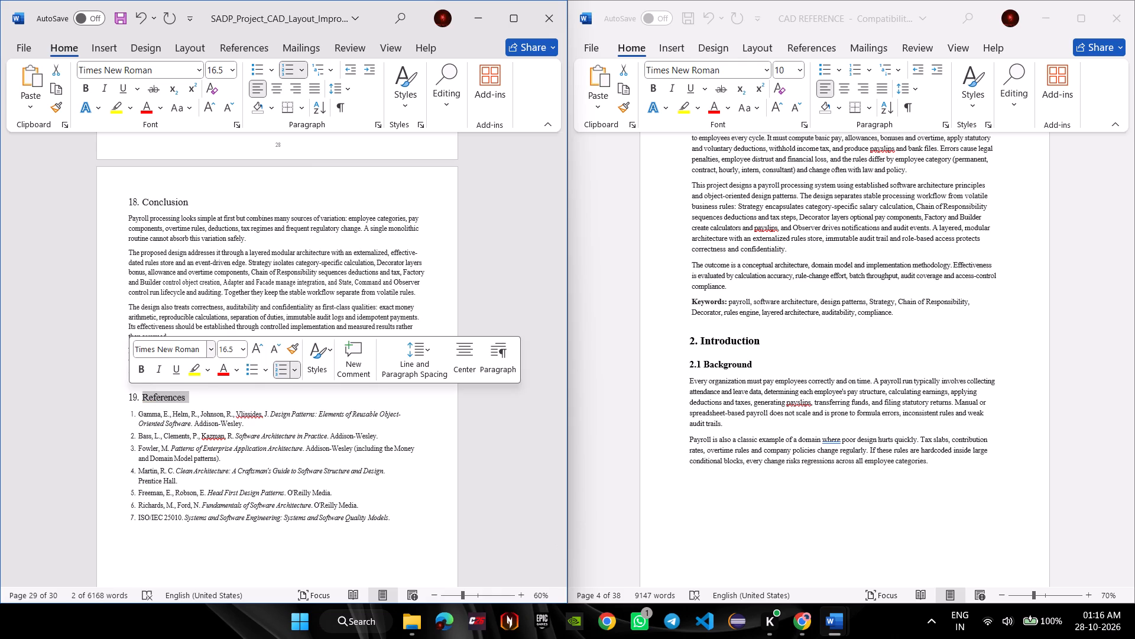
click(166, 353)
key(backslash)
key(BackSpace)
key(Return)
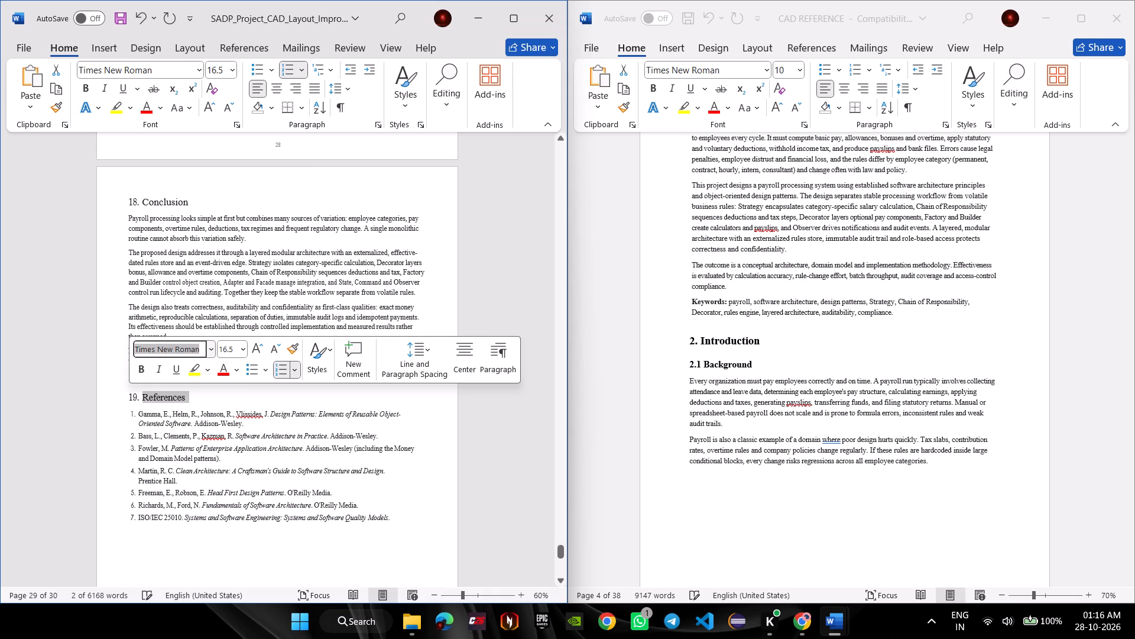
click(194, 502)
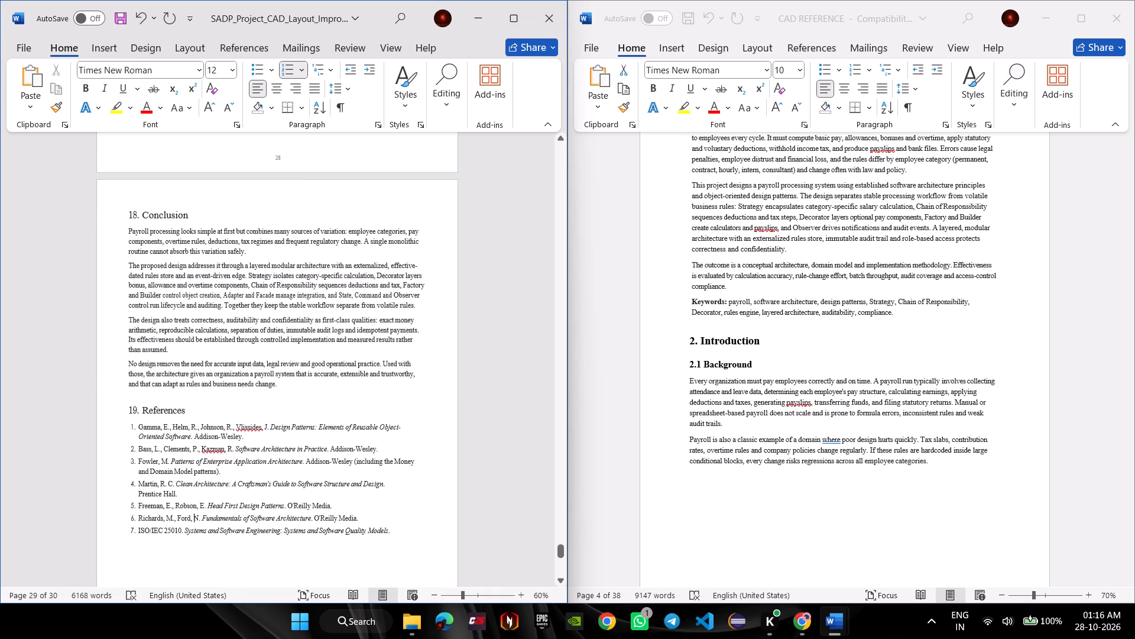
Make the section 19 References and section 18 Conclusion headings bold.
drag(203, 417, 159, 406)
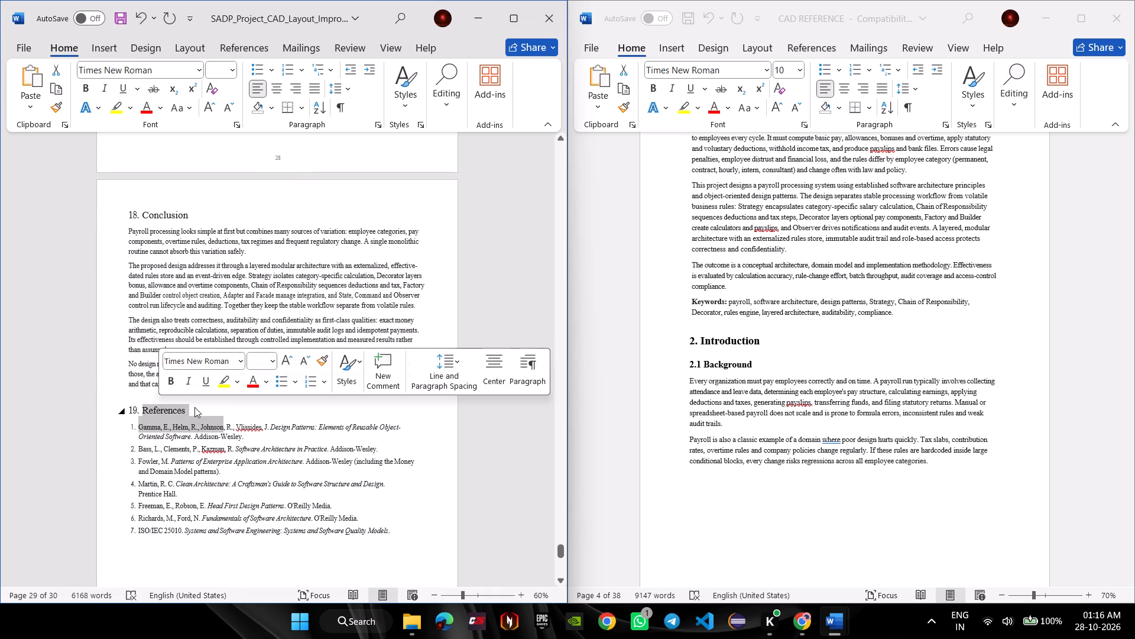
click(194, 407)
drag(194, 407, 141, 409)
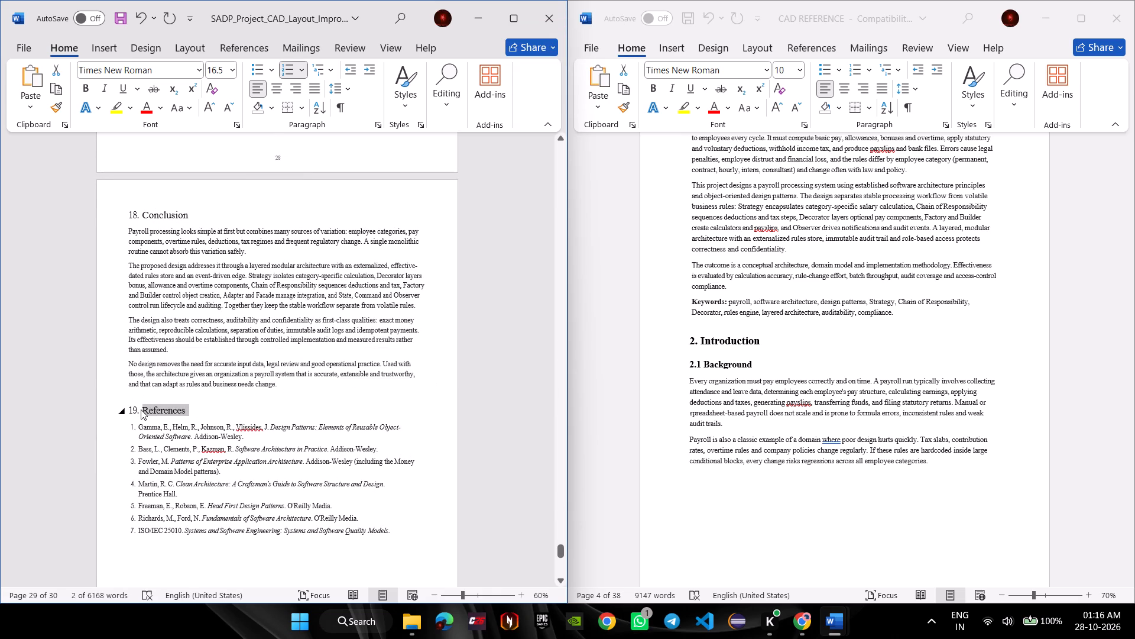
key(ctrl+b)
drag(198, 220, 140, 224)
click(193, 219)
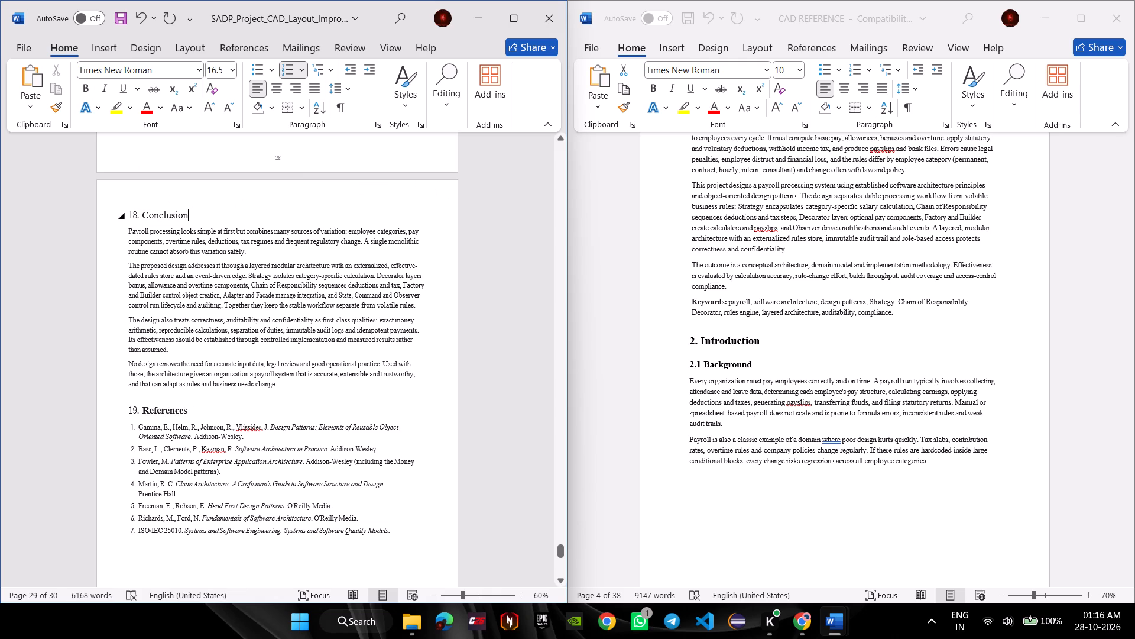
drag(193, 211, 132, 214)
key(ctrl+b)
Make the section 17 Future Enhancements heading bold.
scroll(210, 310, up, 1)
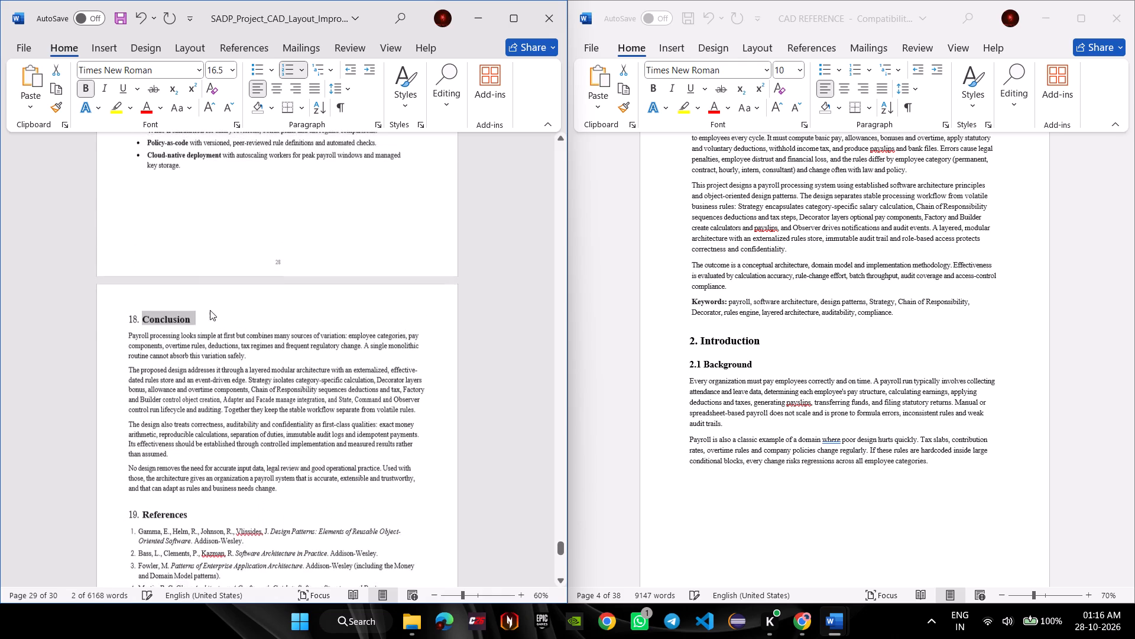
scroll(210, 310, up, 3)
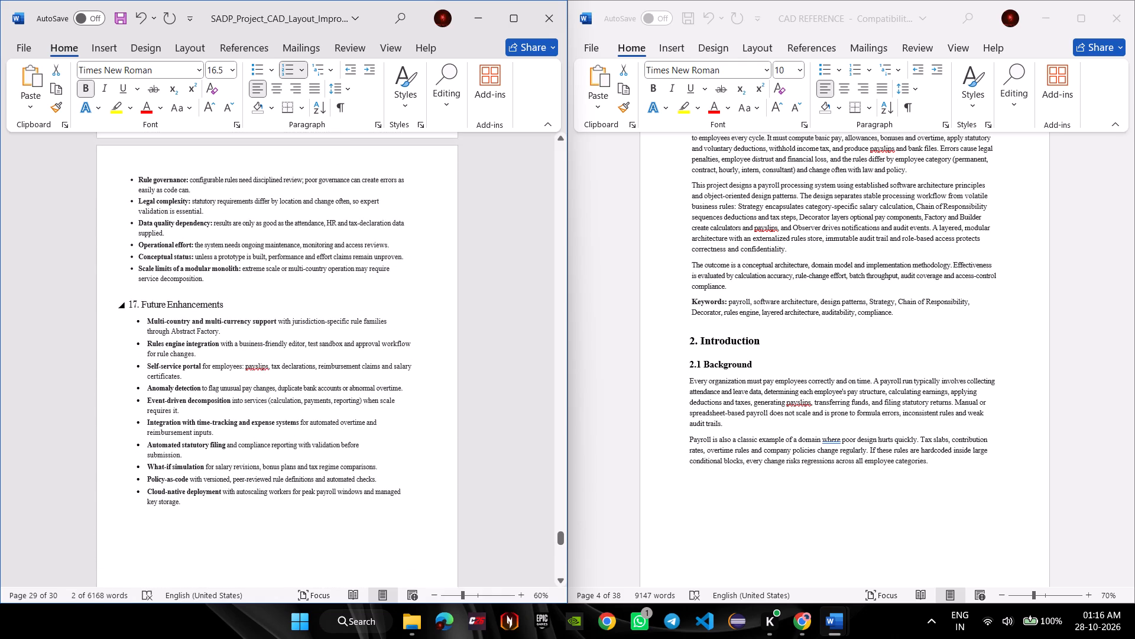
drag(223, 305, 132, 299)
key(ctrl+b)
Make the section 16 headings bold: 16.2 Limitations, 16. Advantages and Limitations, and 16.1 Advantages.
scroll(132, 299, up, 1)
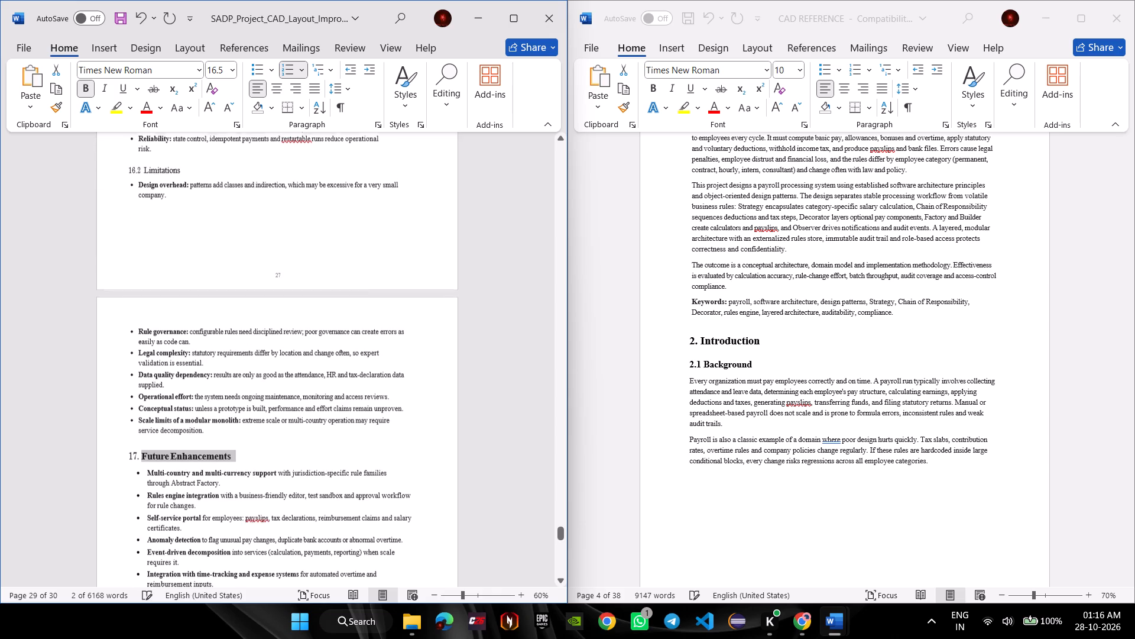
scroll(174, 232, up, 1)
drag(181, 220, 134, 218)
key(ctrl+b)
scroll(184, 212, up, 1)
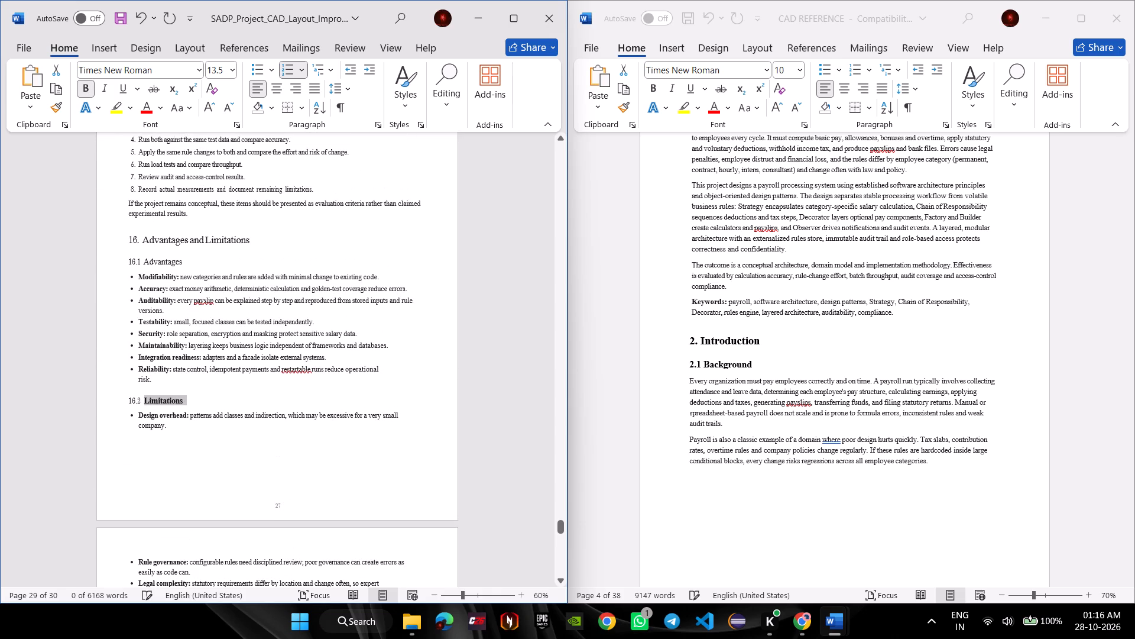
drag(183, 255, 145, 245)
drag(186, 260, 139, 242)
key(ctrl+b)
Make the 15.7 Evaluation Methodology heading bold.
scroll(139, 242, up, 2)
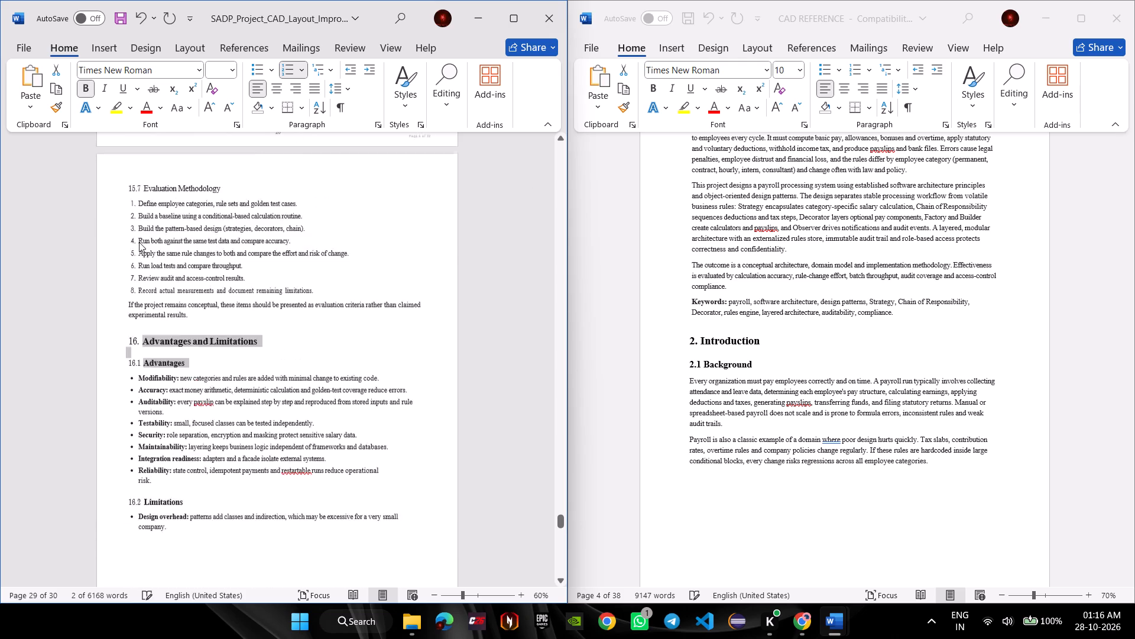
right_click(215, 295)
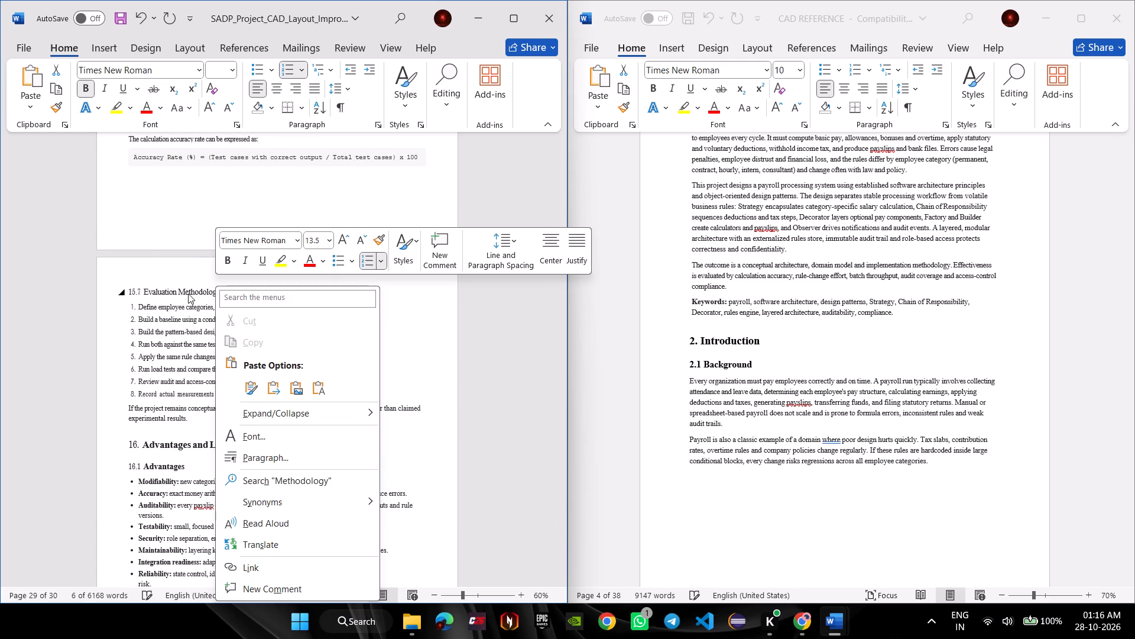
click(188, 293)
drag(231, 293, 133, 290)
key(ctrl+b)
Make the headings 15.6 Evaluation Metrics, 15.5 Performance Testing and 15.4 Reliability and Recovery Testing bold.
scroll(133, 290, up, 1)
scroll(186, 291, up, 1)
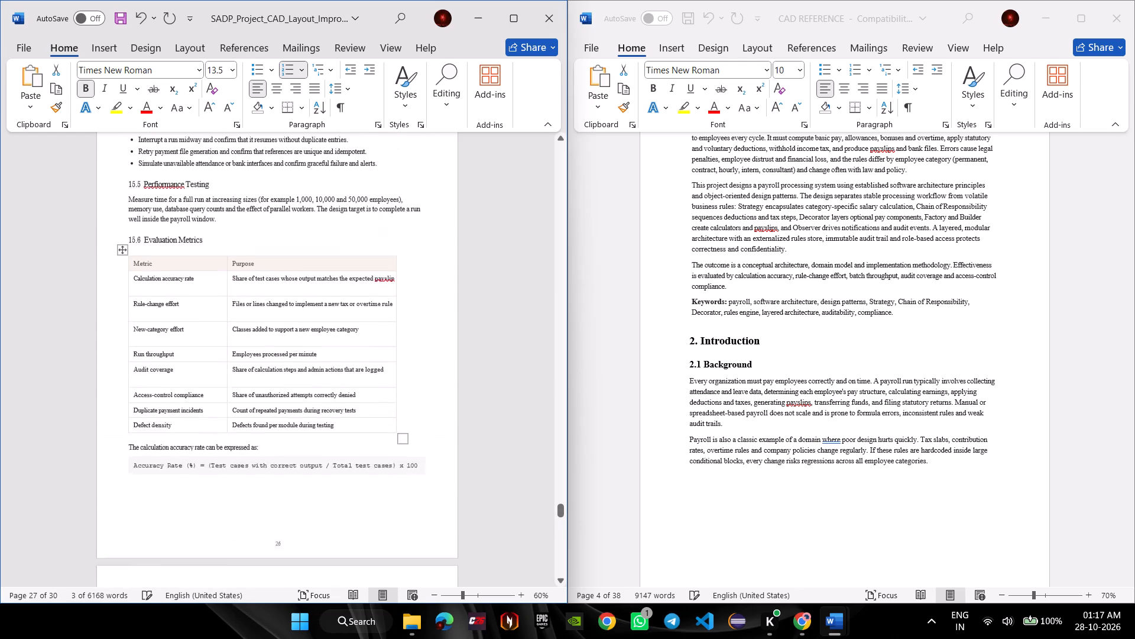
scroll(186, 291, up, 1)
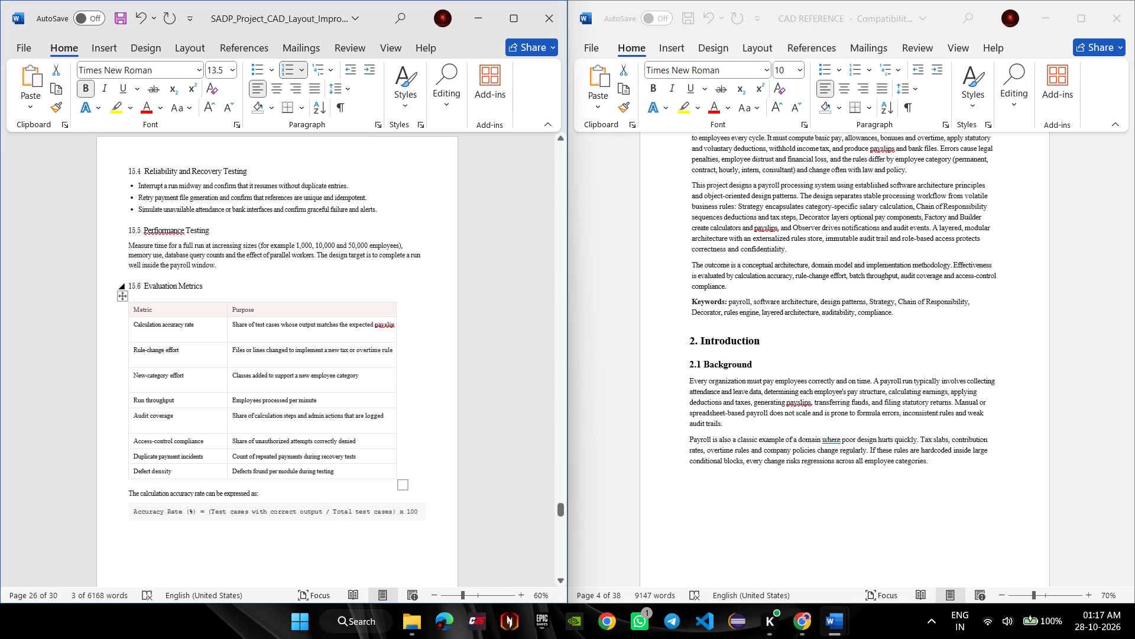
drag(209, 293, 138, 288)
key(ctrl+b)
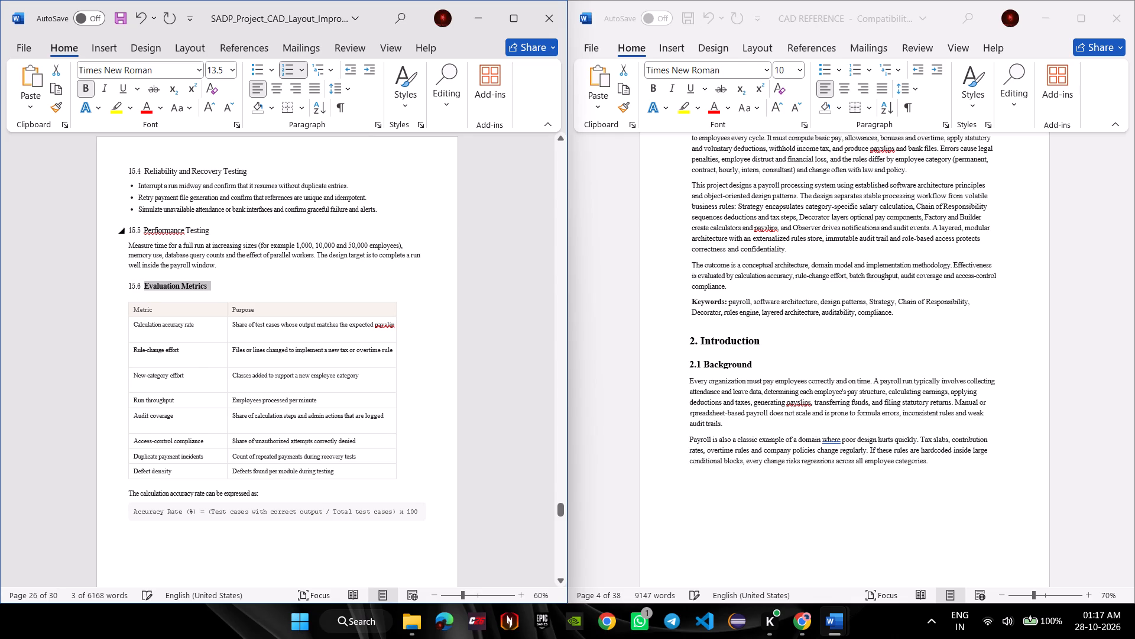
drag(218, 228, 128, 226)
key(ctrl+b)
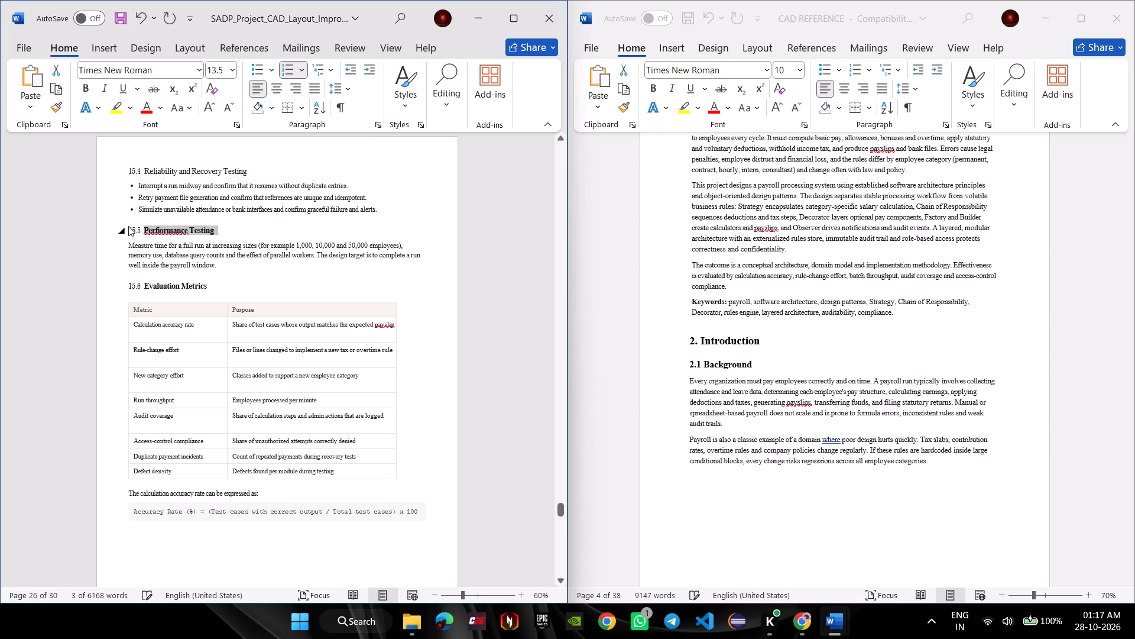
drag(251, 167, 147, 169)
key(ctrl+b)
Make the headings 15.3 Security and Access Testing and 15.2 Rule-Change Testing bold.
scroll(147, 169, up, 1)
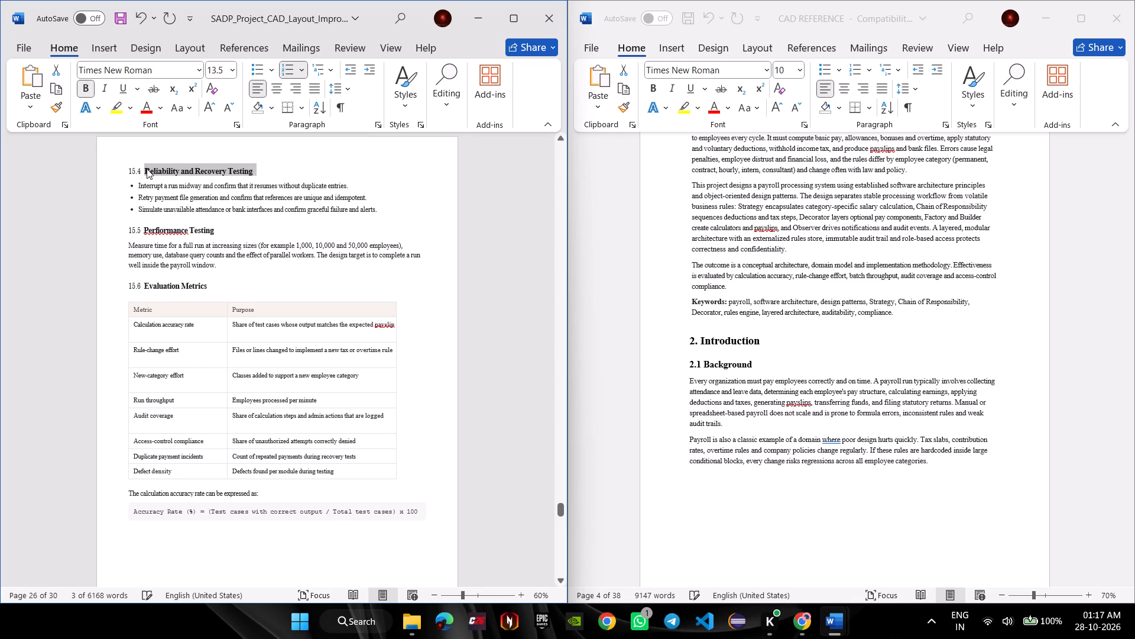
scroll(147, 169, up, 1)
scroll(225, 233, up, 1)
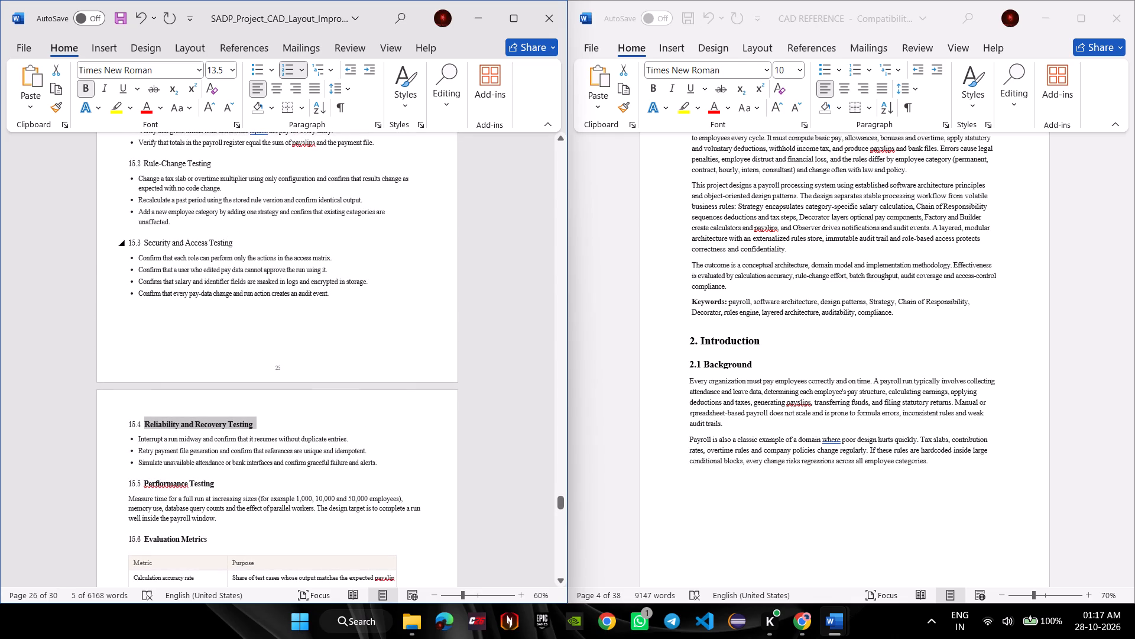
drag(230, 240, 139, 236)
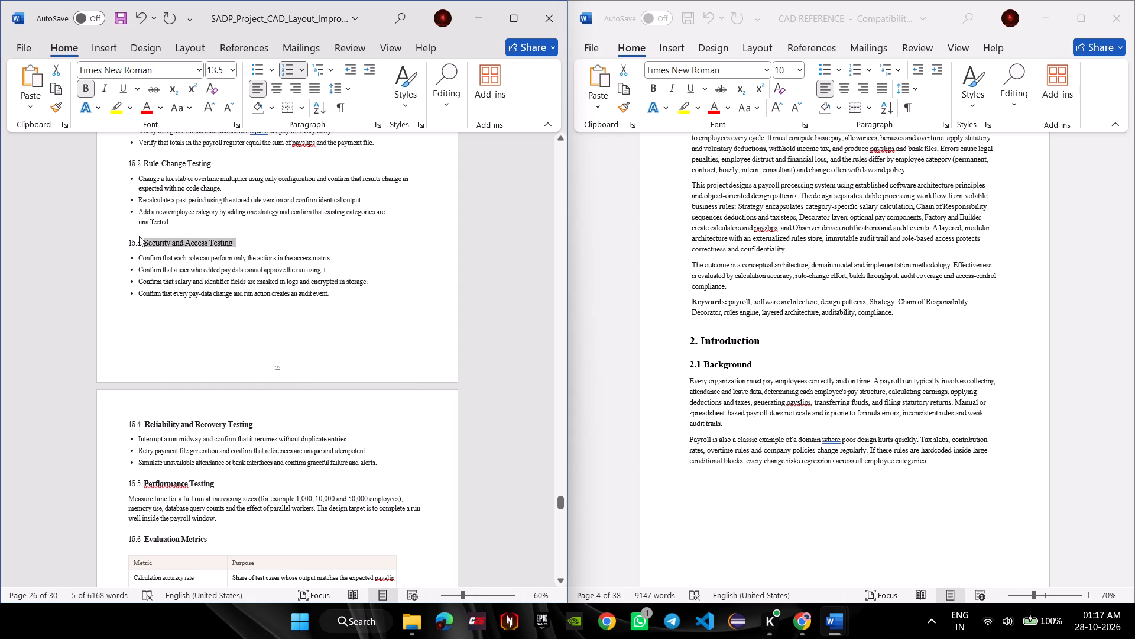
key(ctrl+b)
drag(219, 163, 132, 167)
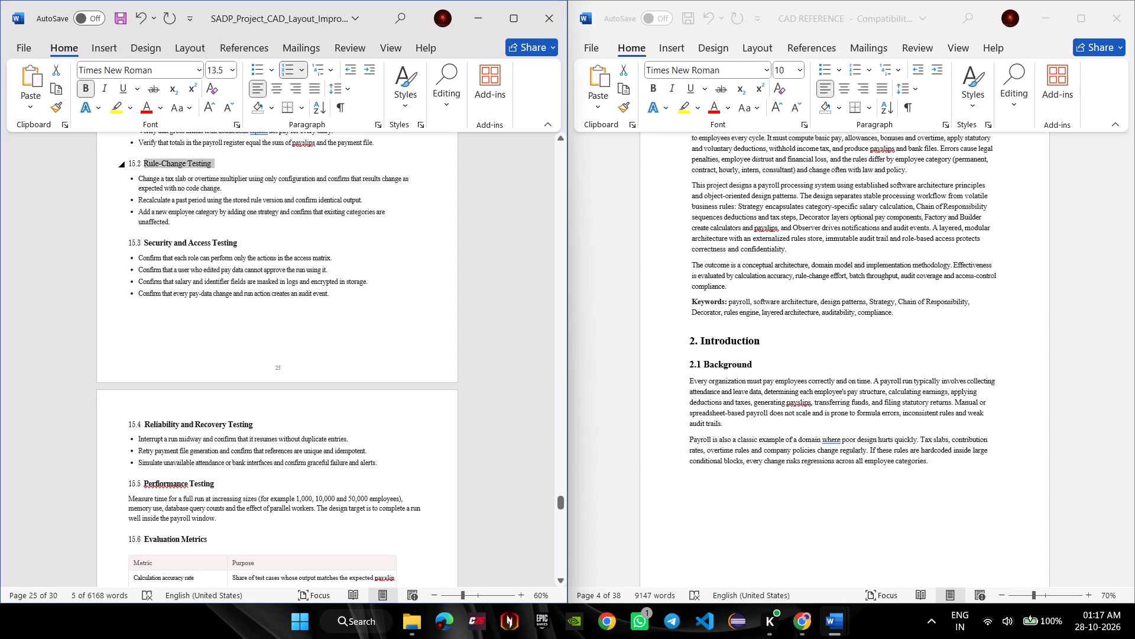
drag(132, 167, 129, 163)
key(ctrl+b)
Make the headings 15.1 Functional and Calculation Testing and 15. Testing and Evaluation bold.
scroll(129, 163, up, 1)
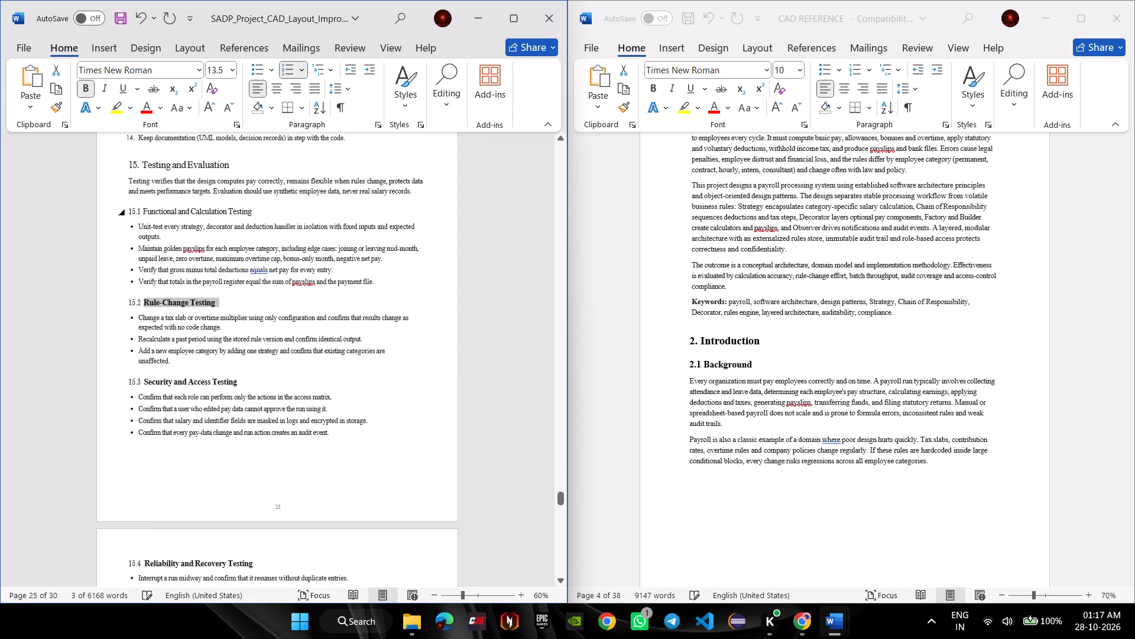
drag(252, 213, 144, 204)
key(ctrl+b)
drag(229, 170, 130, 163)
key(ctrl+b)
Make the section 14 Best Practices heading bold.
scroll(130, 163, up, 1)
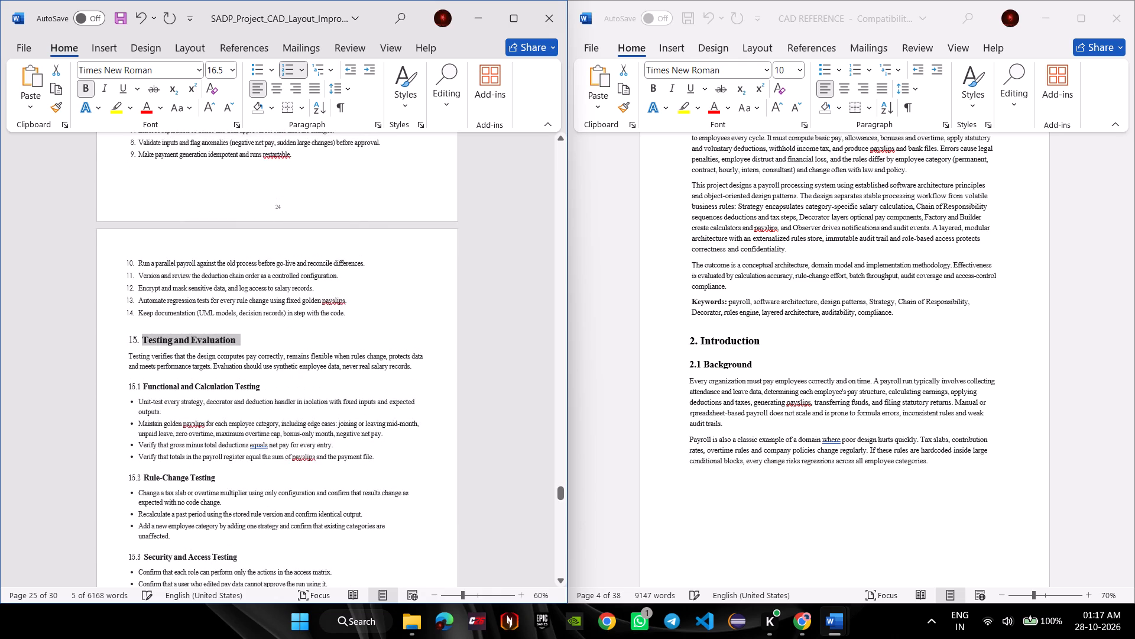
scroll(222, 282, up, 1)
drag(200, 373, 126, 373)
key(b)
key(ctrl+z)
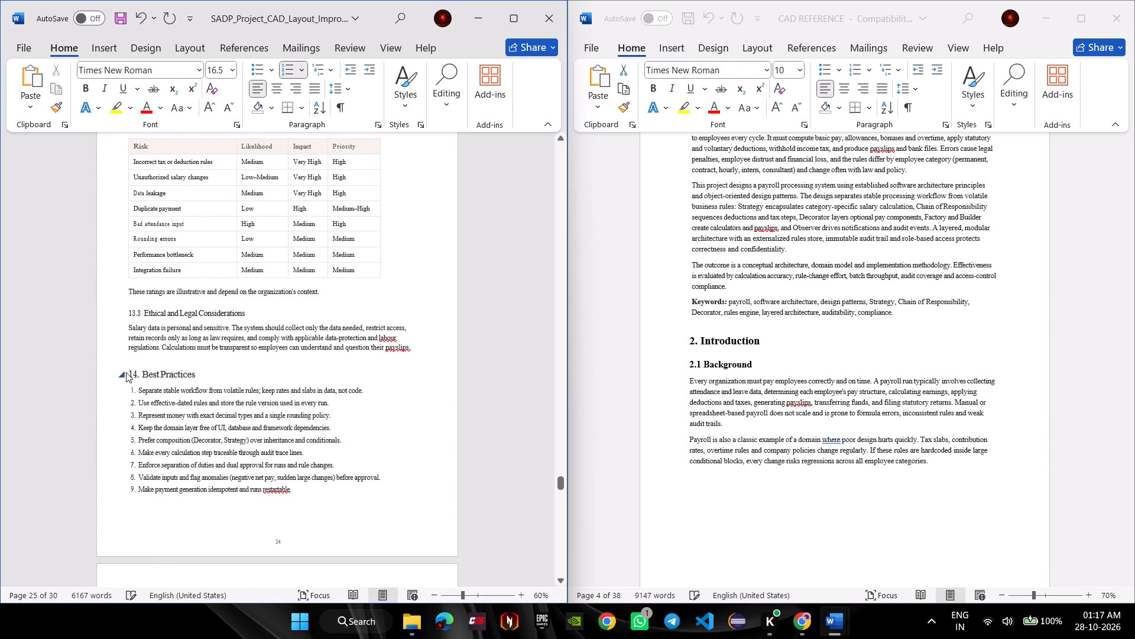
key(ctrl+b)
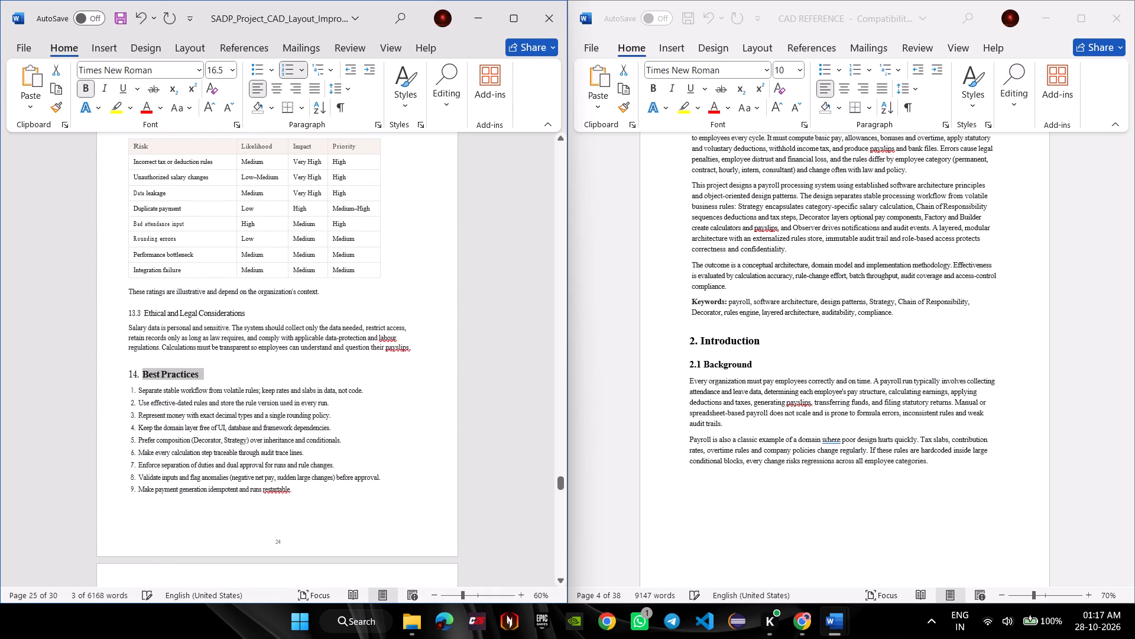
Make the headings 13.3 Ethical and Legal Considerations and 13.2 Risk Assessment Matrix bold.
drag(248, 318, 137, 316)
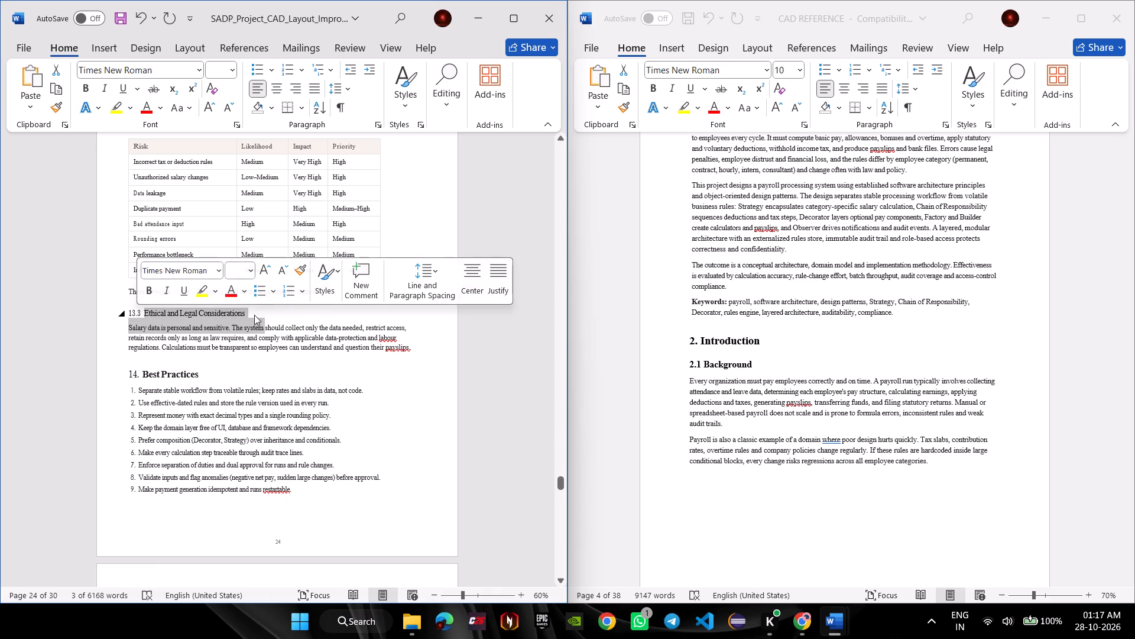
click(260, 308)
drag(260, 308, 144, 309)
key(ctrl+b)
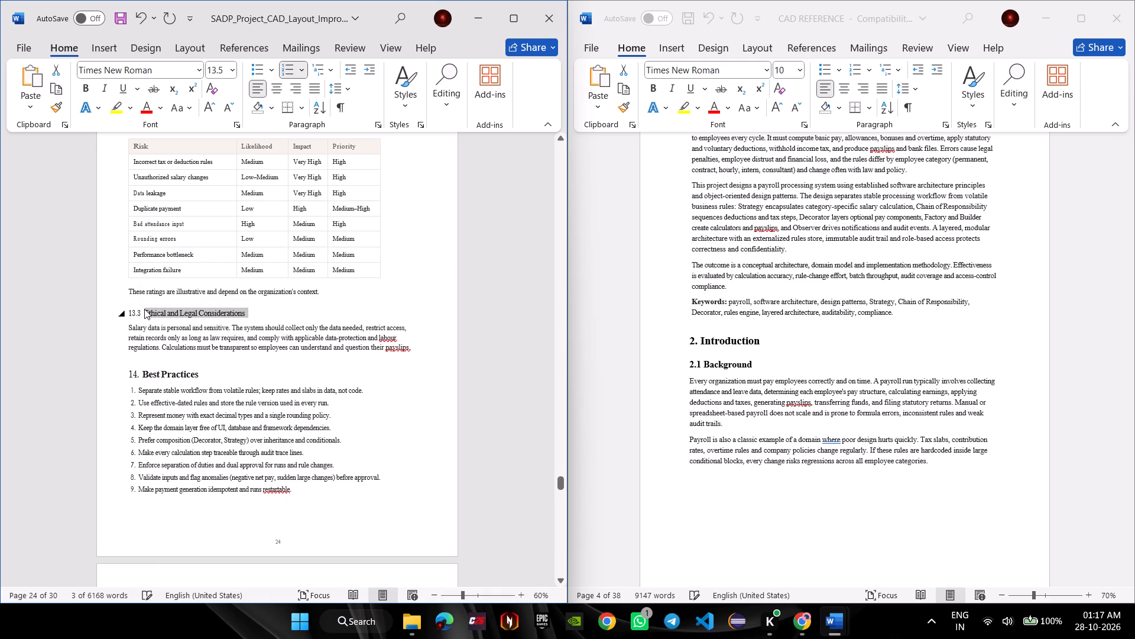
scroll(144, 309, up, 1)
drag(226, 265, 173, 260)
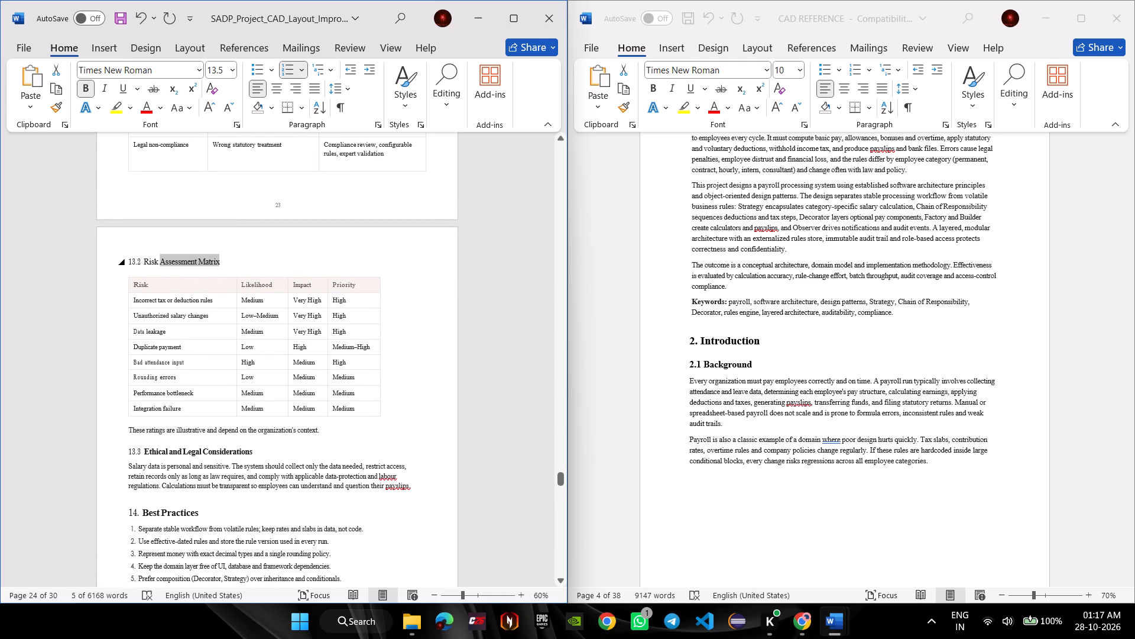
drag(173, 260, 154, 265)
key(ctrl+b)
Make the headings 13. Risk and Threat Analysis and 13.1 Risk Register bold.
scroll(154, 265, up, 2)
scroll(236, 294, up, 1)
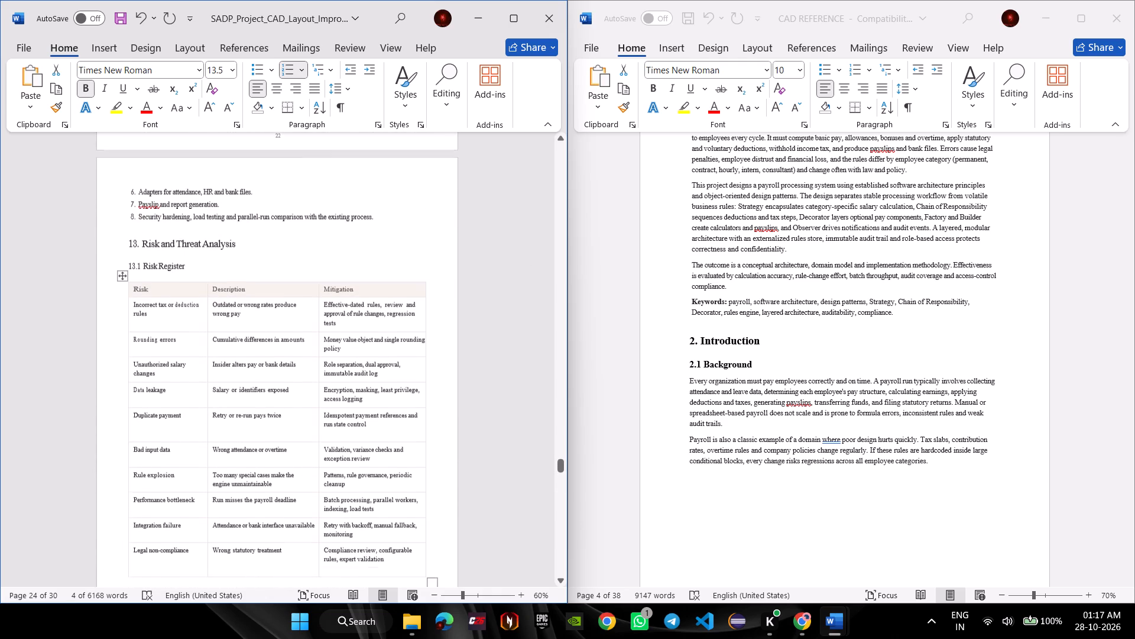
scroll(236, 294, up, 1)
drag(194, 306, 153, 280)
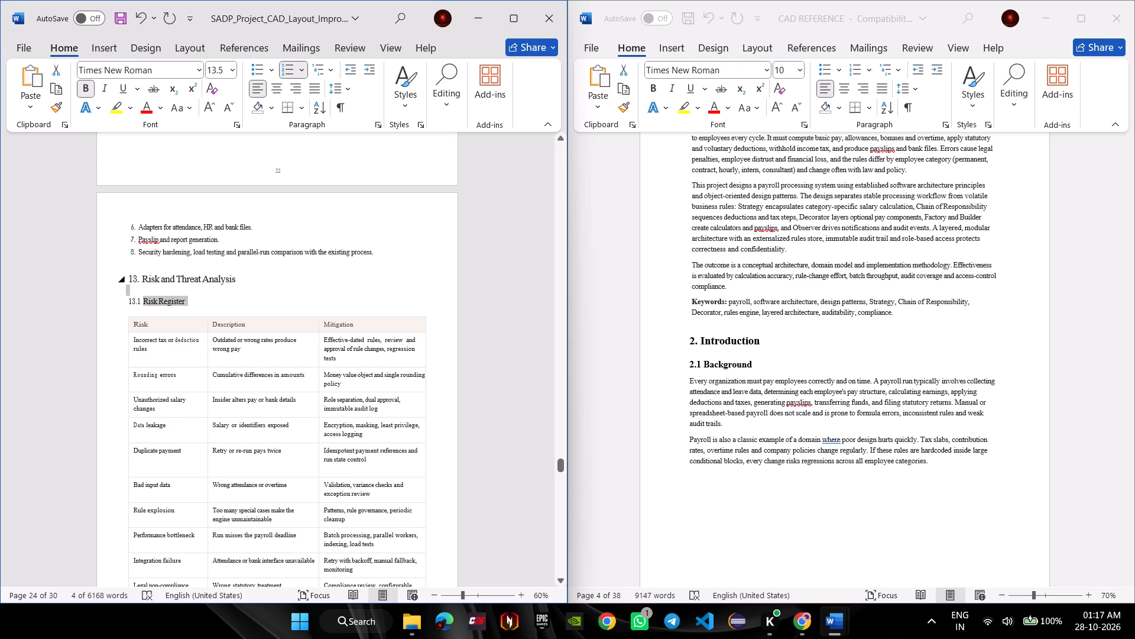
drag(153, 280, 149, 277)
key(ctrl+b)
Make the headings 12.7 Implementation Phases, 12.6 Idempotency and Recovery and 12.5 Rule Versioning bold.
scroll(149, 277, up, 1)
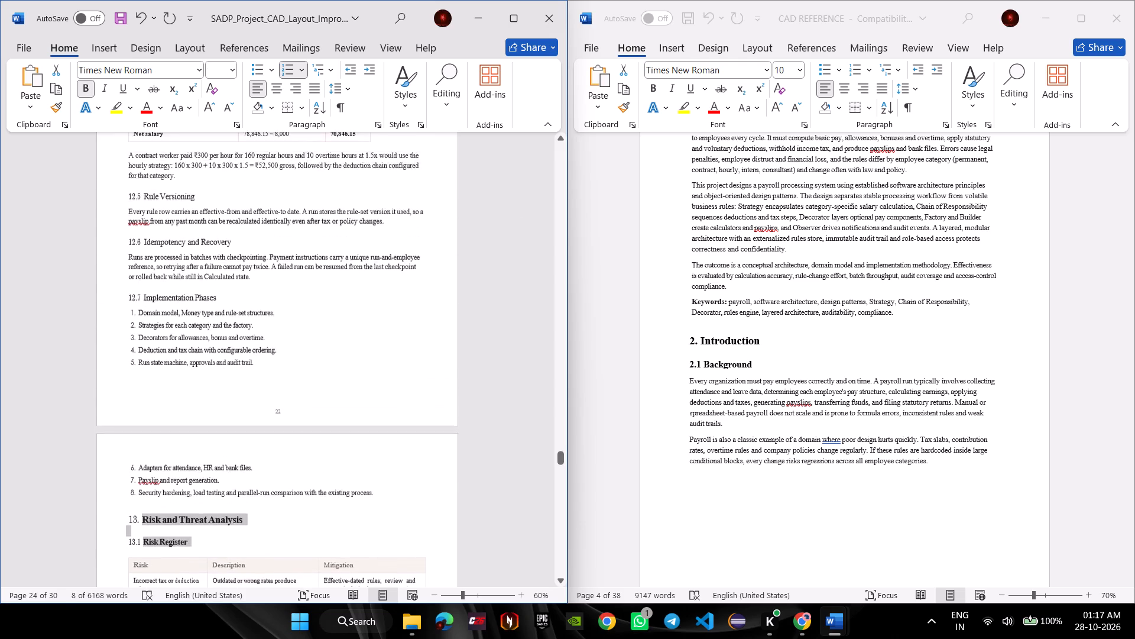
scroll(149, 277, up, 1)
drag(221, 350, 150, 344)
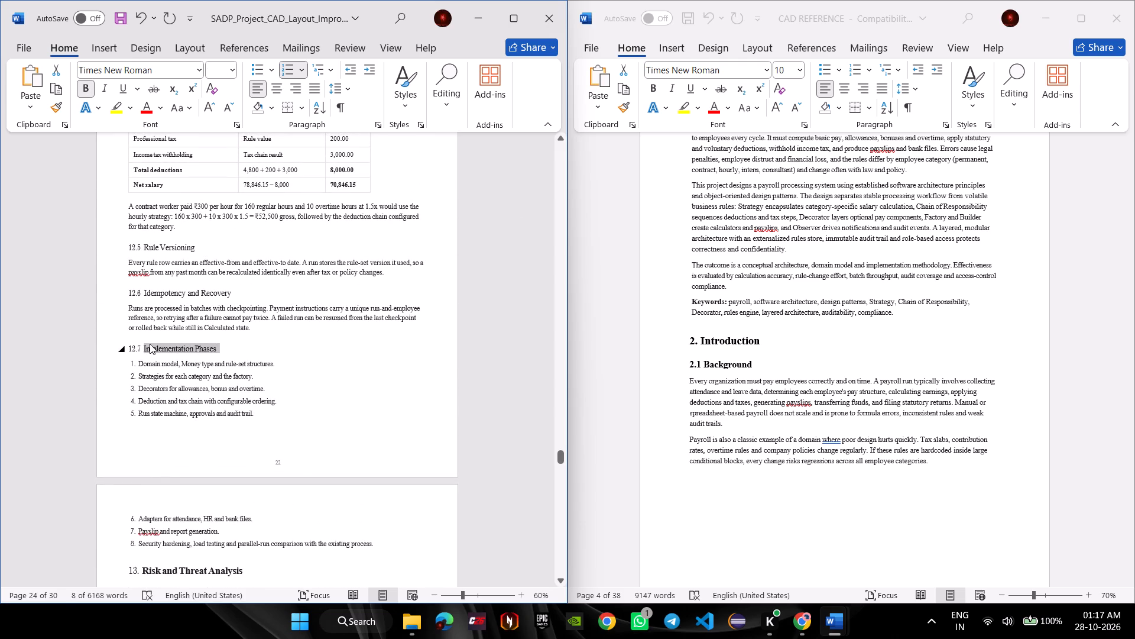
key(ctrl+b)
drag(237, 291, 147, 294)
key(ctrl+b)
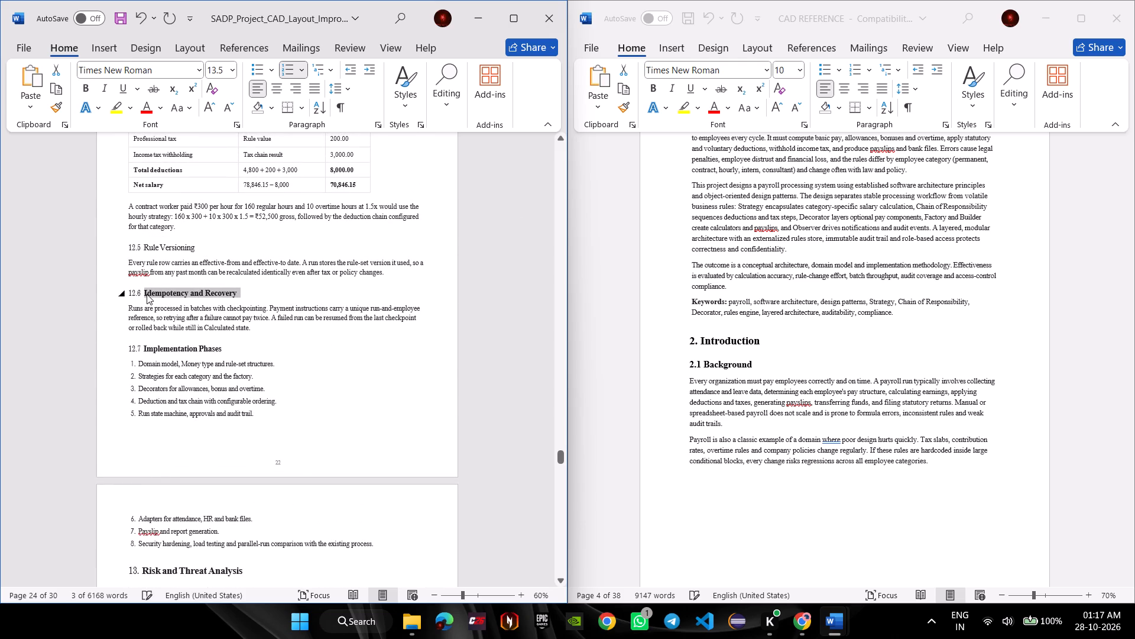
drag(197, 249, 138, 248)
key(ctrl+b)
key(ctrl+b)
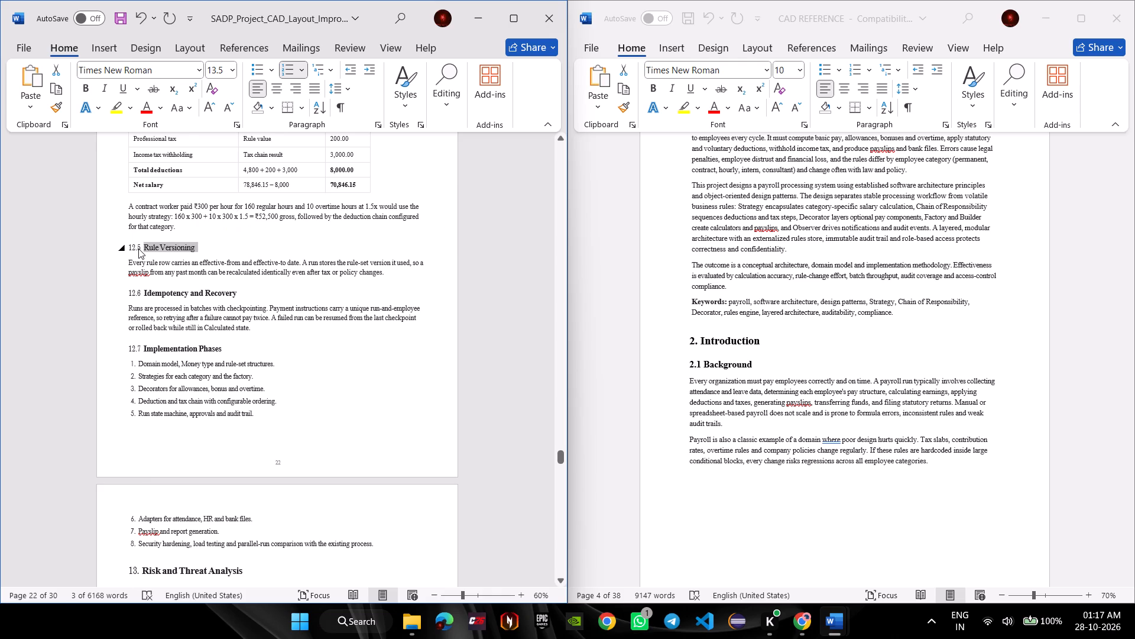
Make the 12.4 Worked Example (illustrative values) heading bold.
scroll(138, 248, up, 2)
click(156, 293)
scroll(156, 293, up, 1)
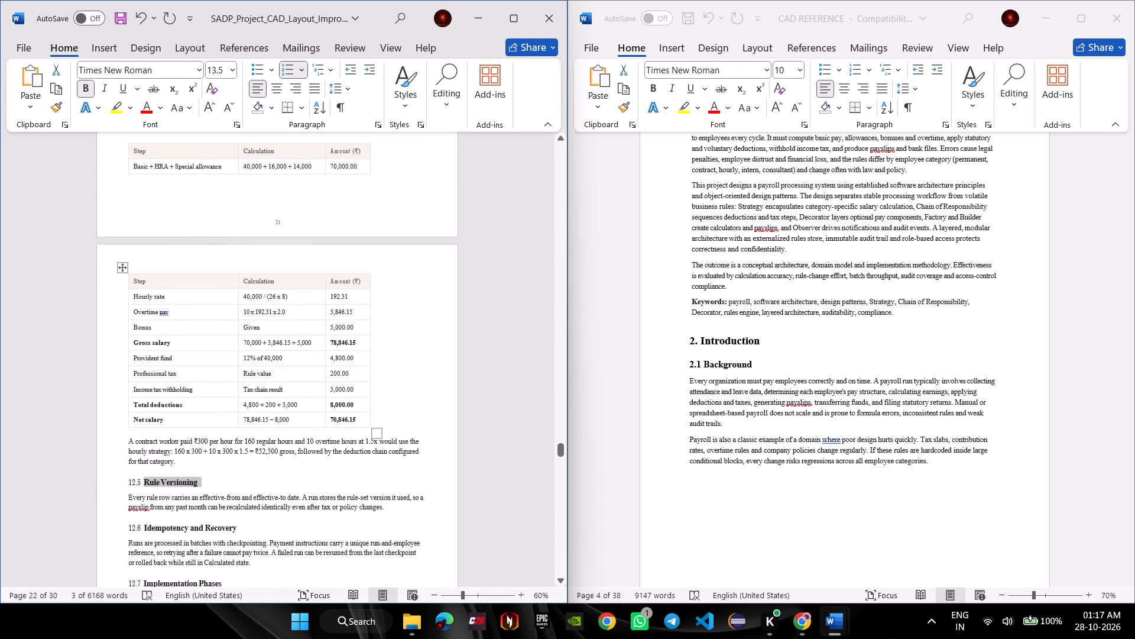
scroll(156, 293, up, 1)
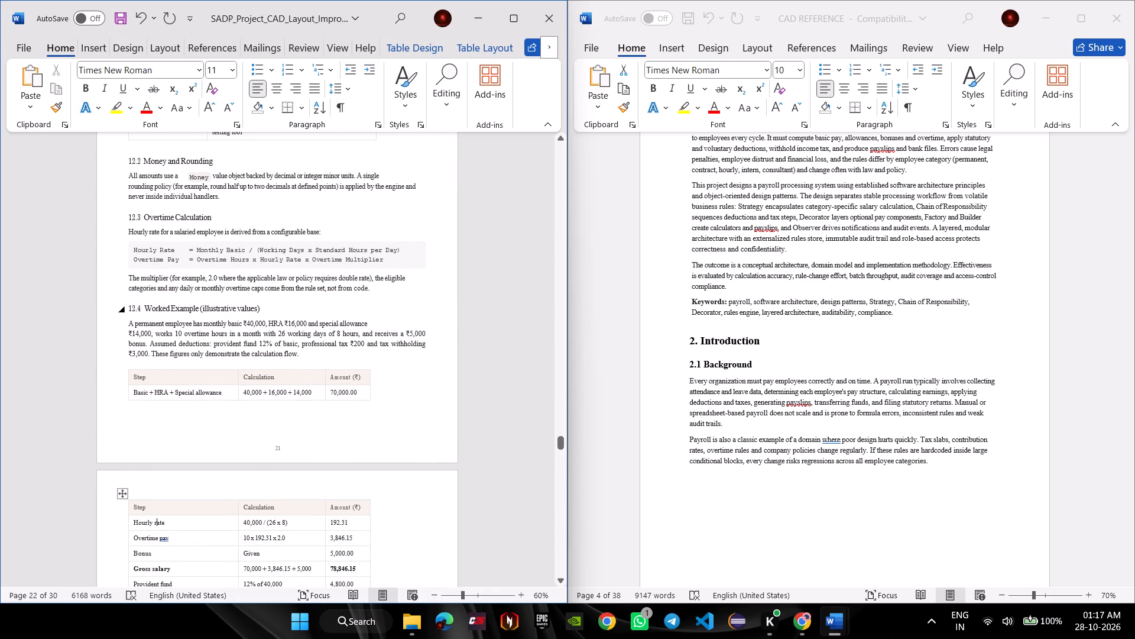
drag(259, 305, 150, 306)
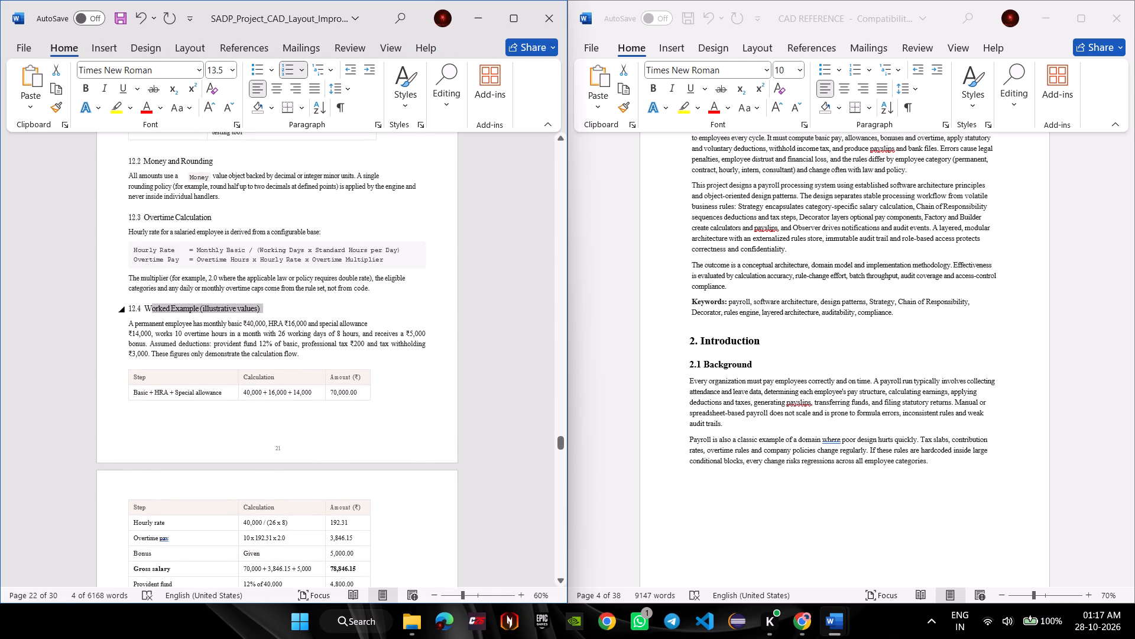
click(261, 301)
drag(267, 306, 164, 308)
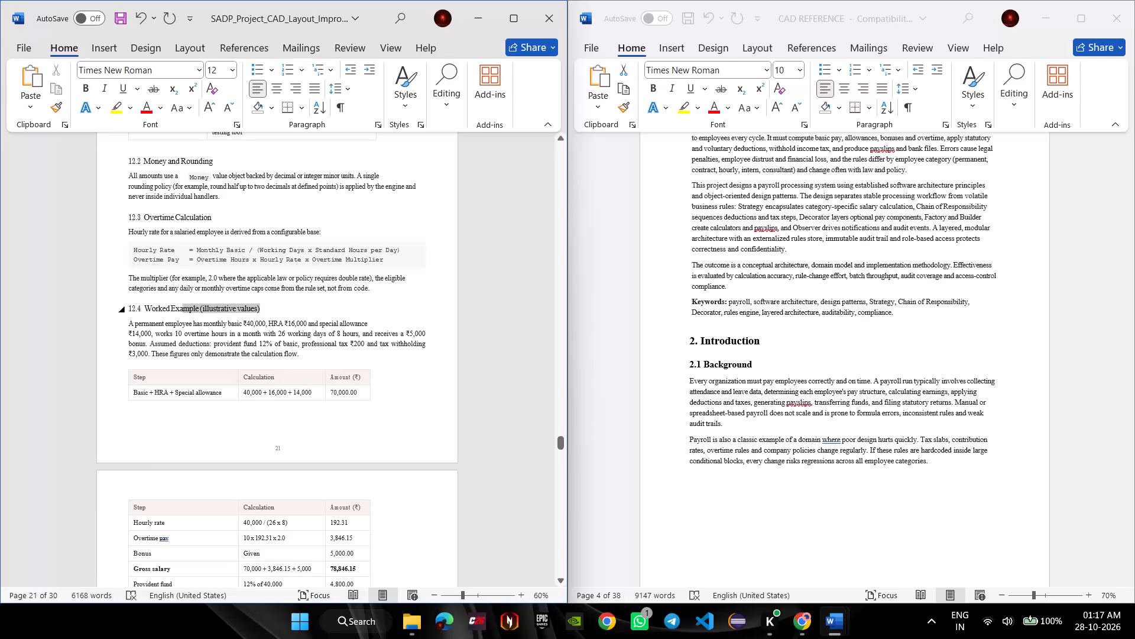
drag(164, 308, 153, 306)
key(ctrl+b)
Make the headings 12.3 Overtime Calculation and 12.2 Money and Rounding bold.
scroll(153, 306, up, 1)
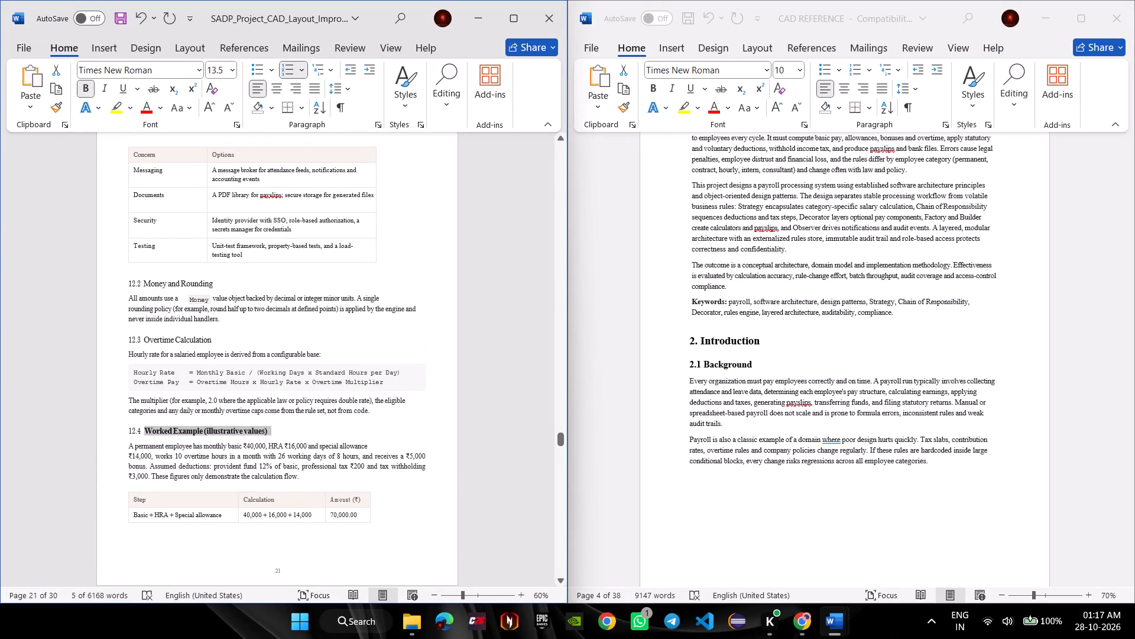
drag(219, 341, 147, 343)
key(ctrl+b)
scroll(147, 343, up, 1)
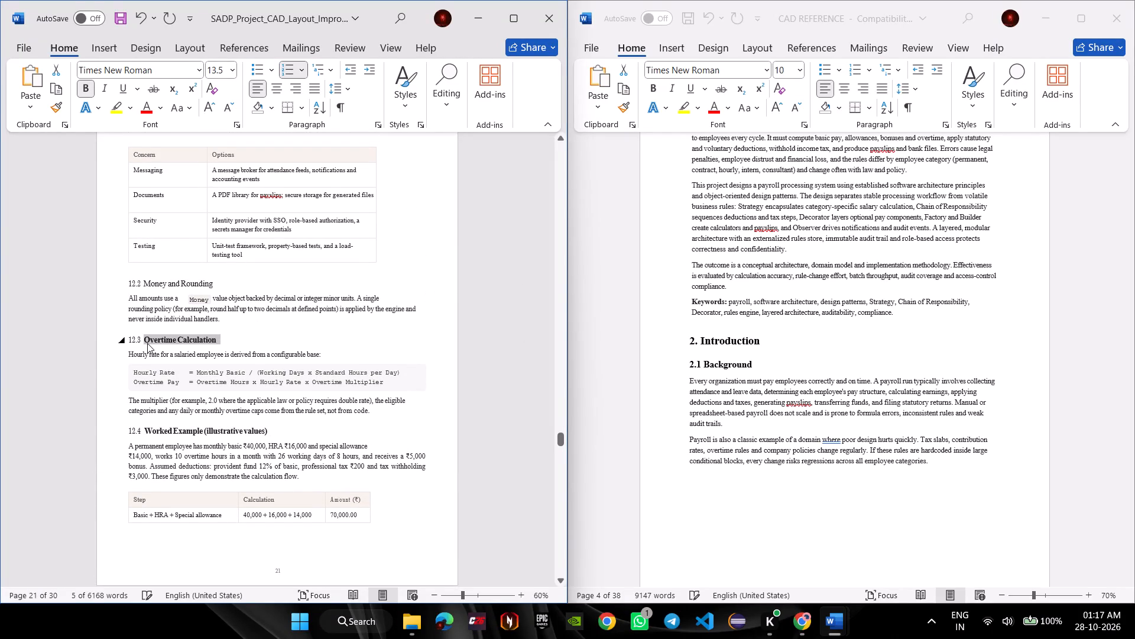
scroll(147, 343, up, 1)
drag(213, 347, 161, 340)
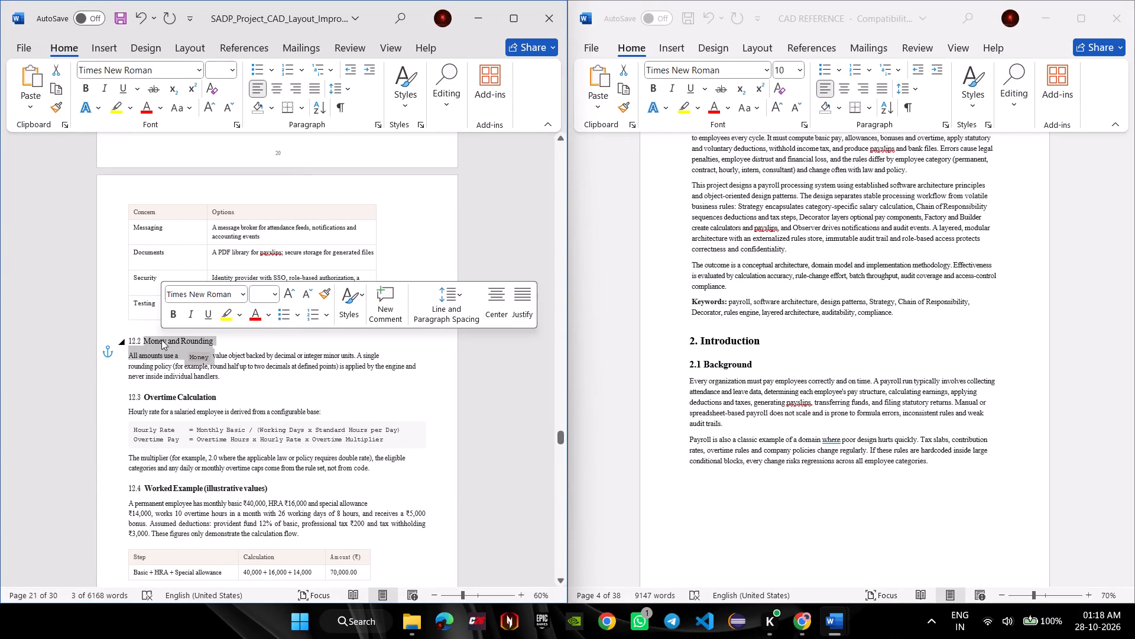
click(220, 338)
drag(220, 338, 158, 340)
key(ctrl+b)
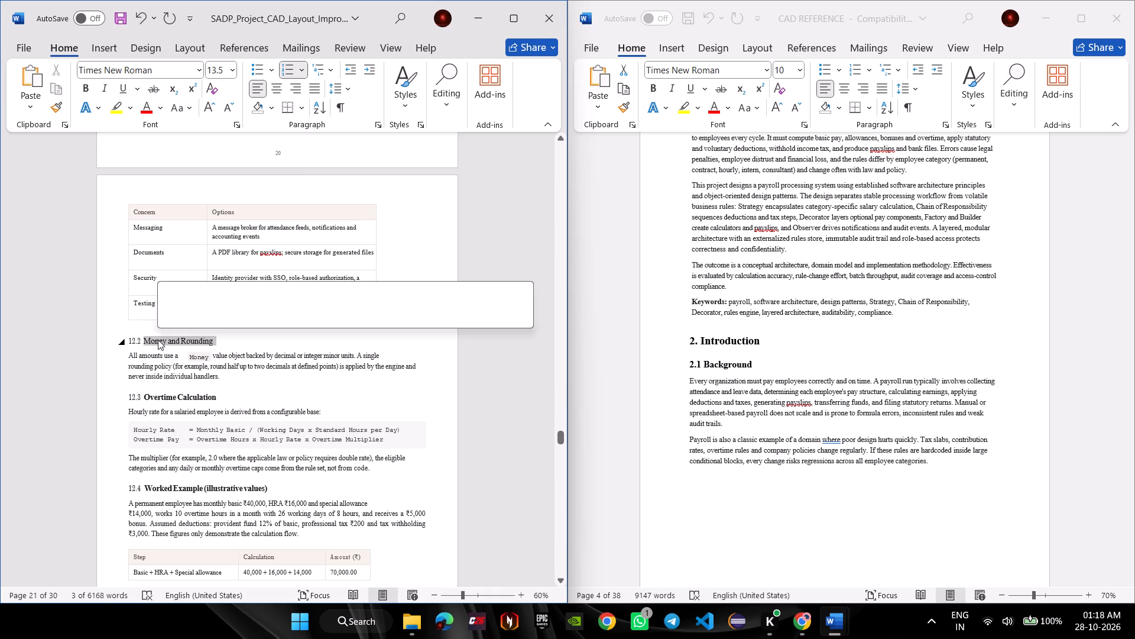
Make the headings 12. Implementation Strategy and 12.1 Technology Options bold.
scroll(158, 340, up, 1)
scroll(210, 337, up, 1)
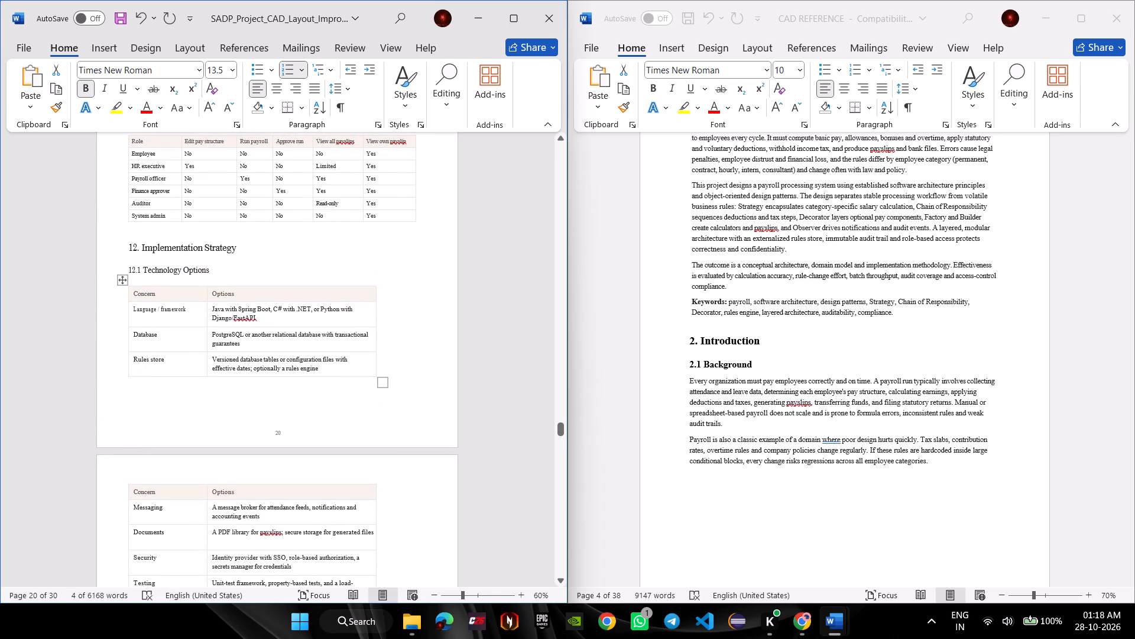
click(215, 280)
drag(215, 275, 148, 256)
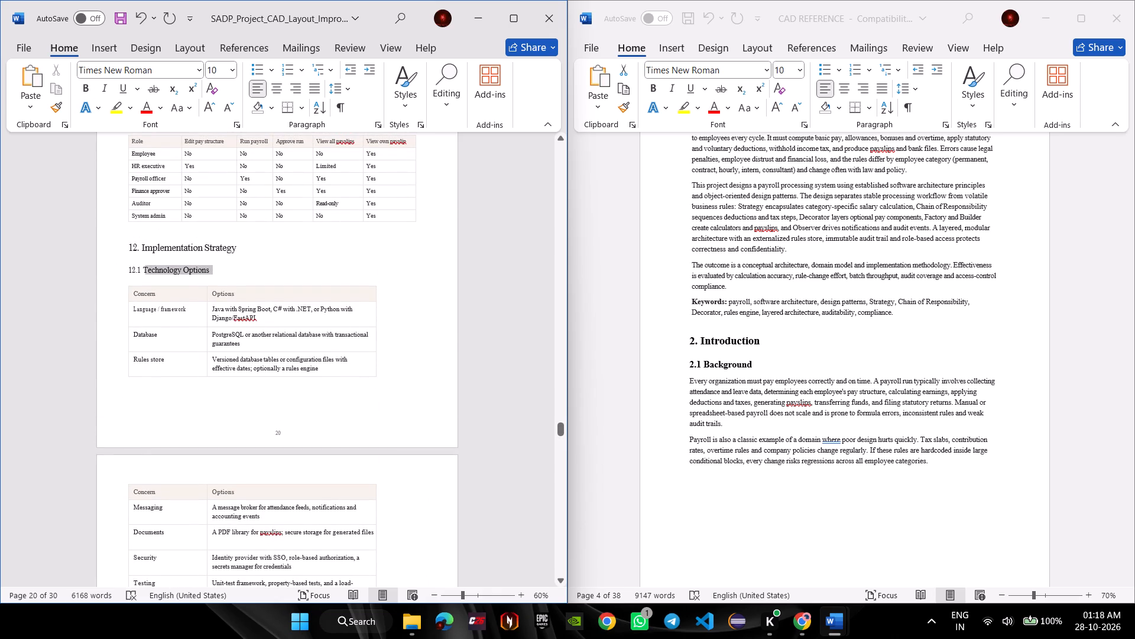
drag(148, 256, 143, 250)
key(ctrl+b)
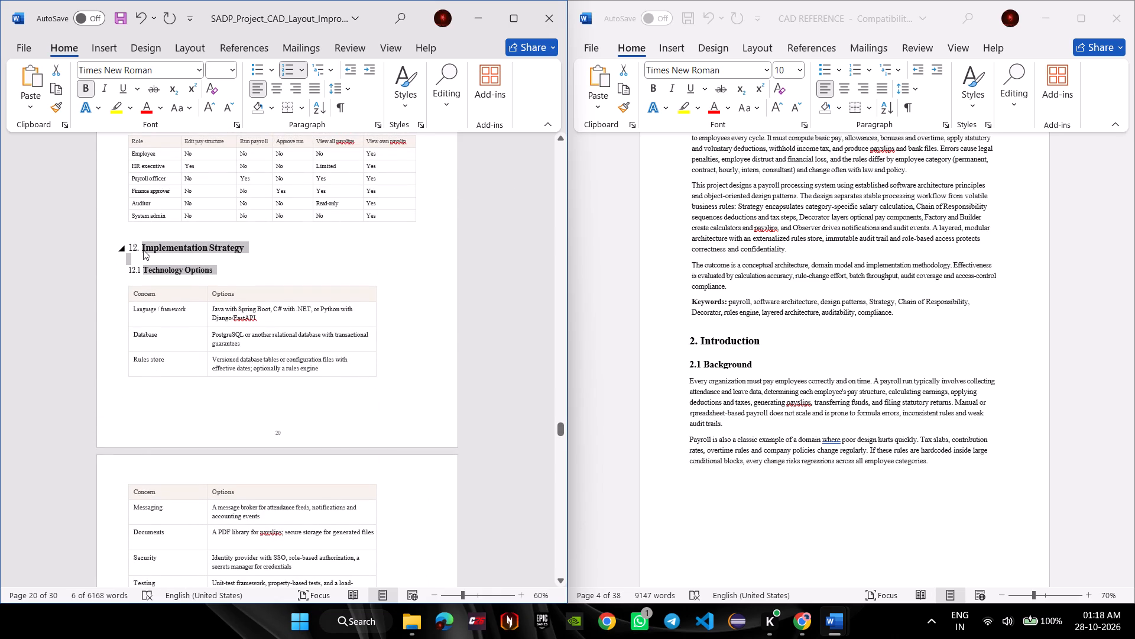
Make the 11.6 Example Access Matrix heading text bold.
scroll(143, 250, up, 1)
drag(235, 205, 207, 204)
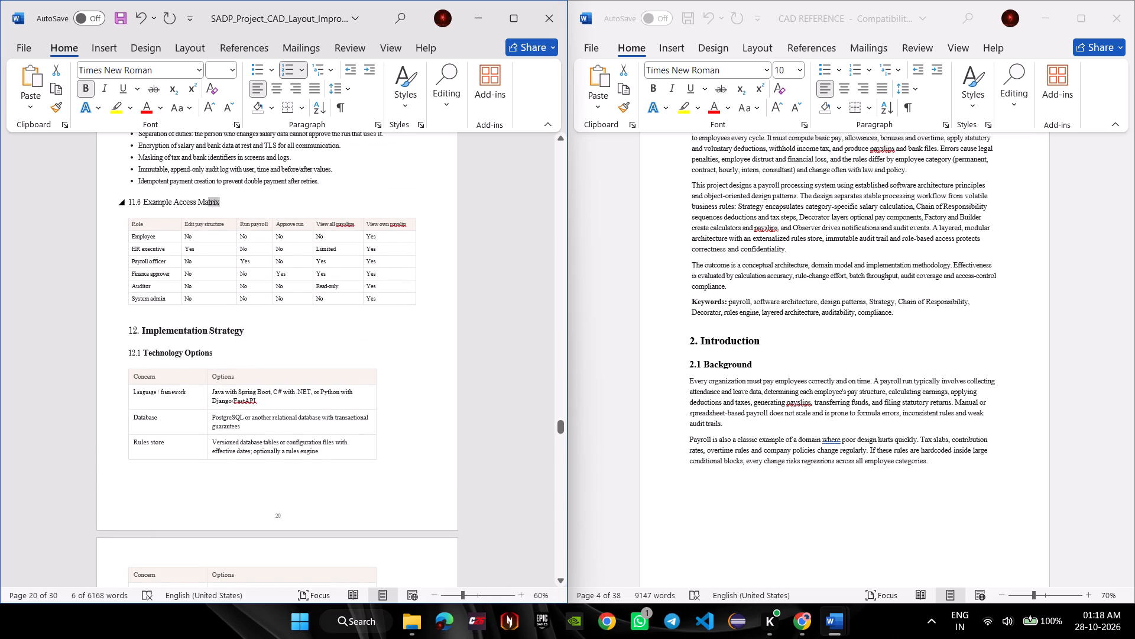
drag(207, 204, 142, 201)
key(ctrl+b)
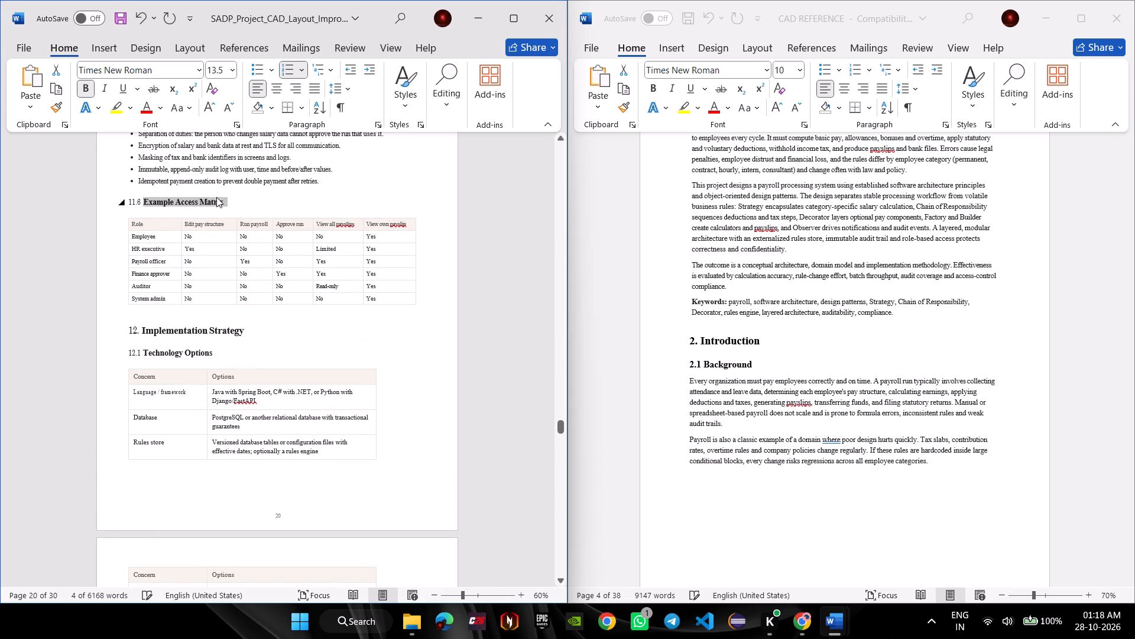
Make the automatic subheading numbers, such as 11.6 and 12.1, bold.
double_click(137, 200)
key(ctrl+b)
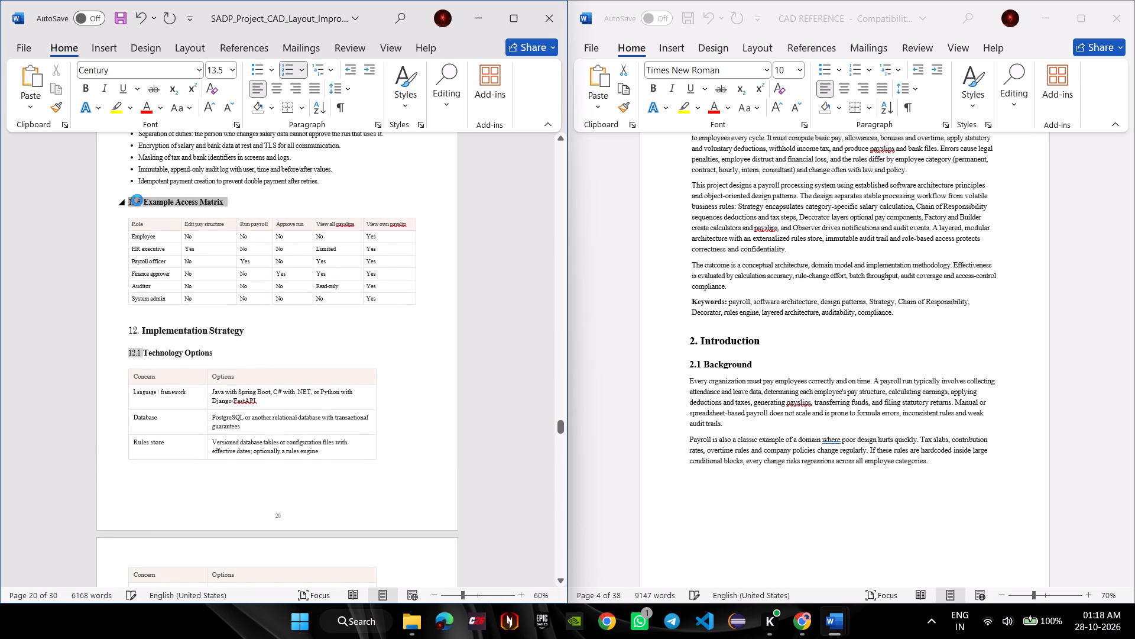
Make the automatic numbers of heading 12 and of subheadings such as 11.6 and 12.1 bold.
key(ctrl+b)
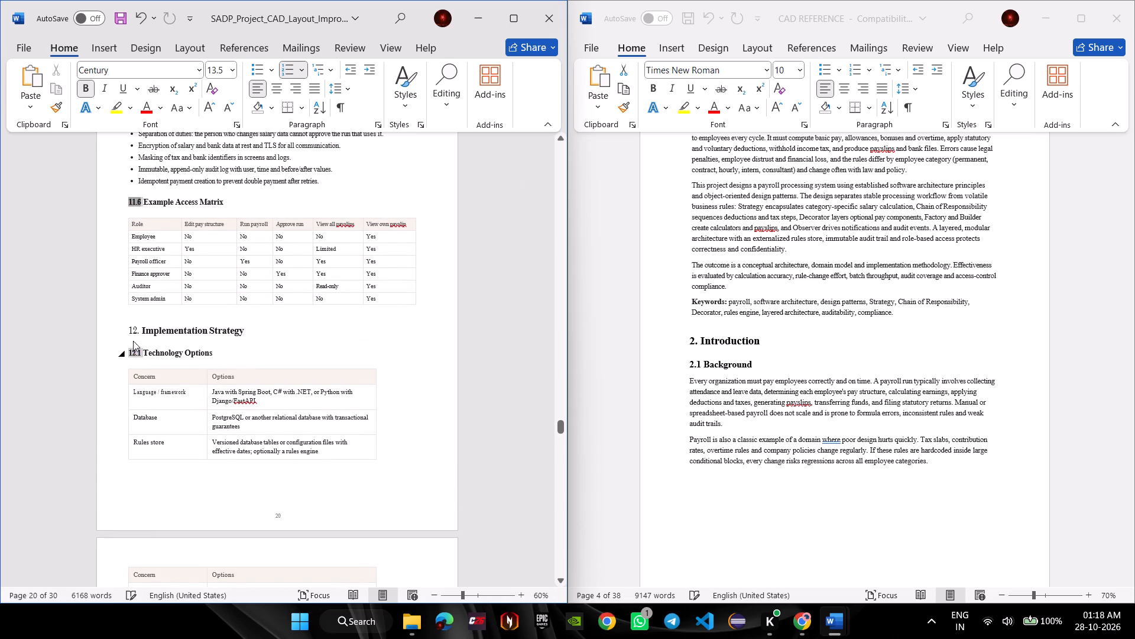
double_click(132, 327)
key(ctrl+b)
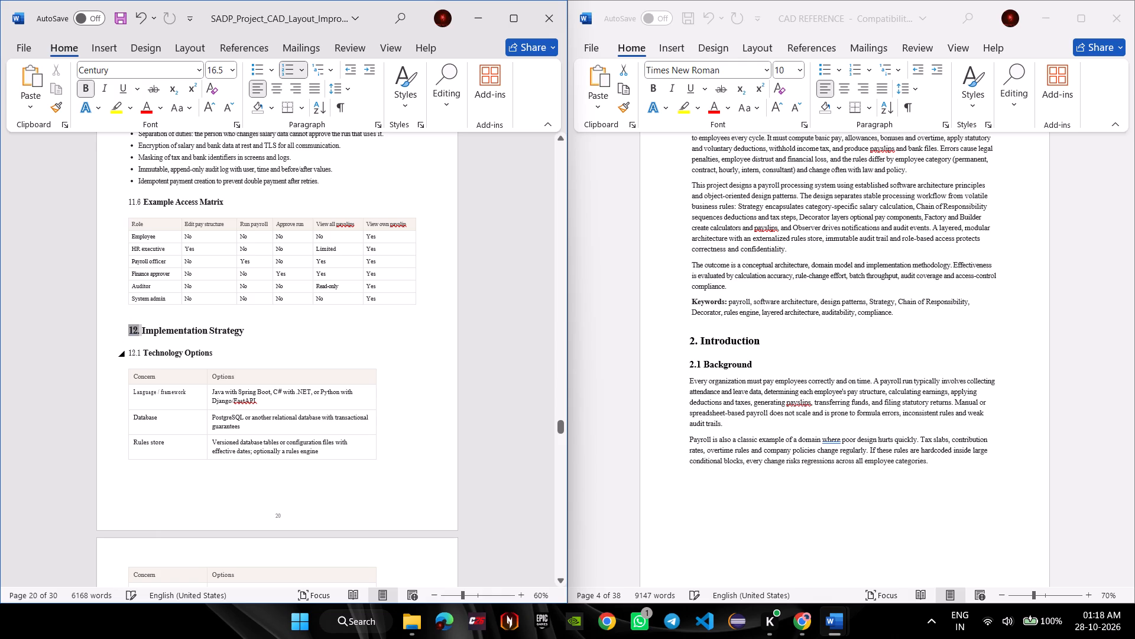
double_click(131, 353)
key(ctrl+b)
Make the 11.4 heading text about the data flow of a payroll run bold.
scroll(248, 356, up, 1)
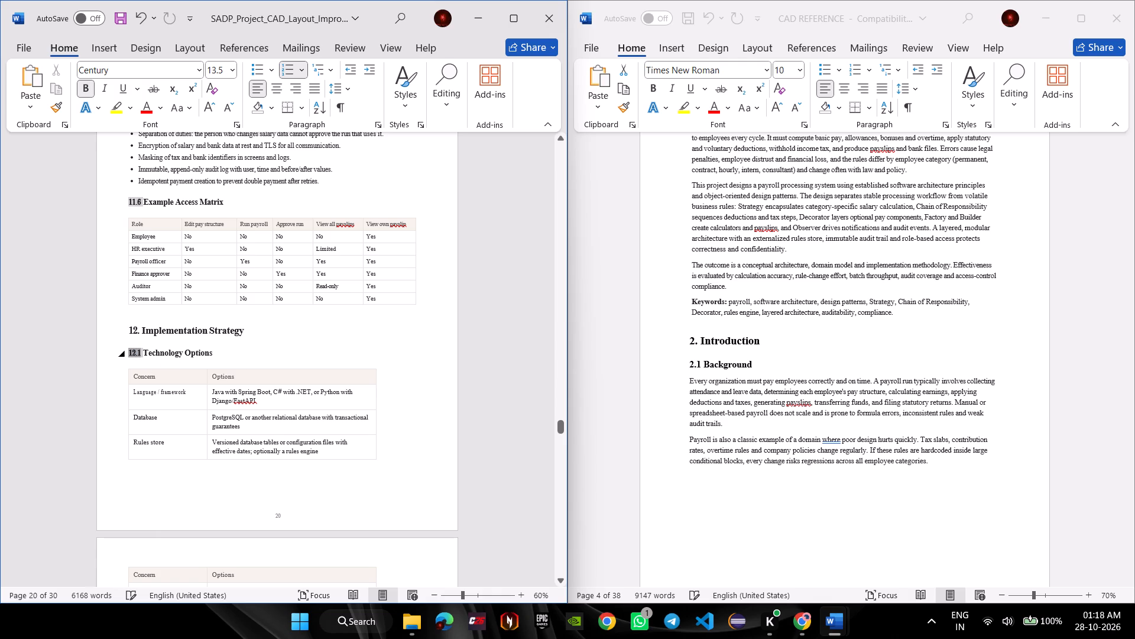
scroll(248, 356, up, 2)
scroll(141, 280, up, 1)
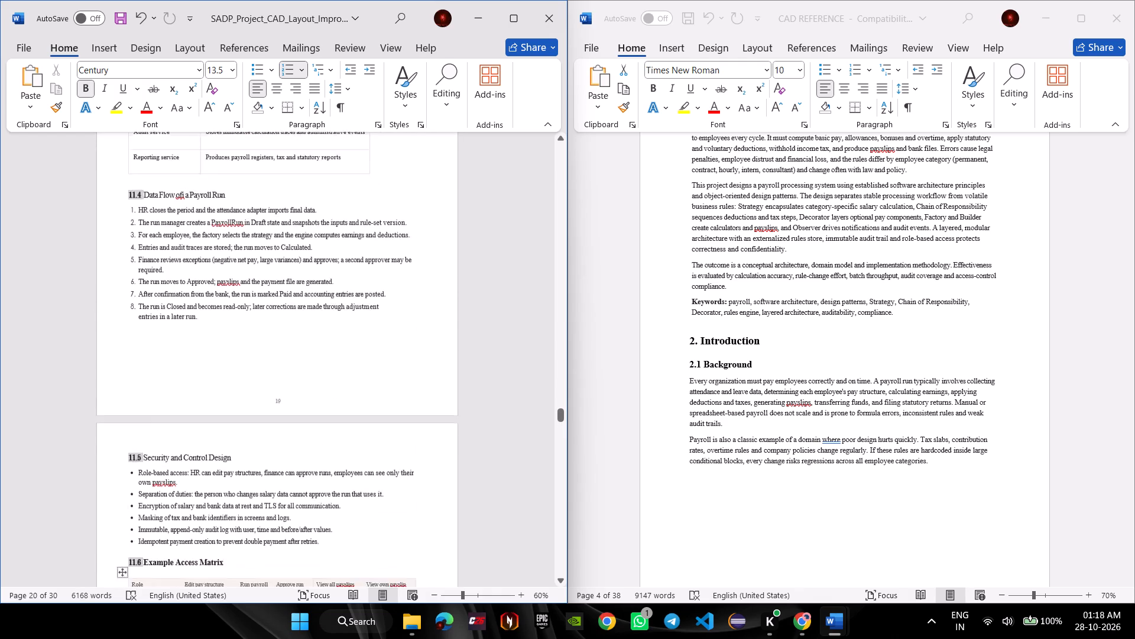
scroll(157, 254, up, 2)
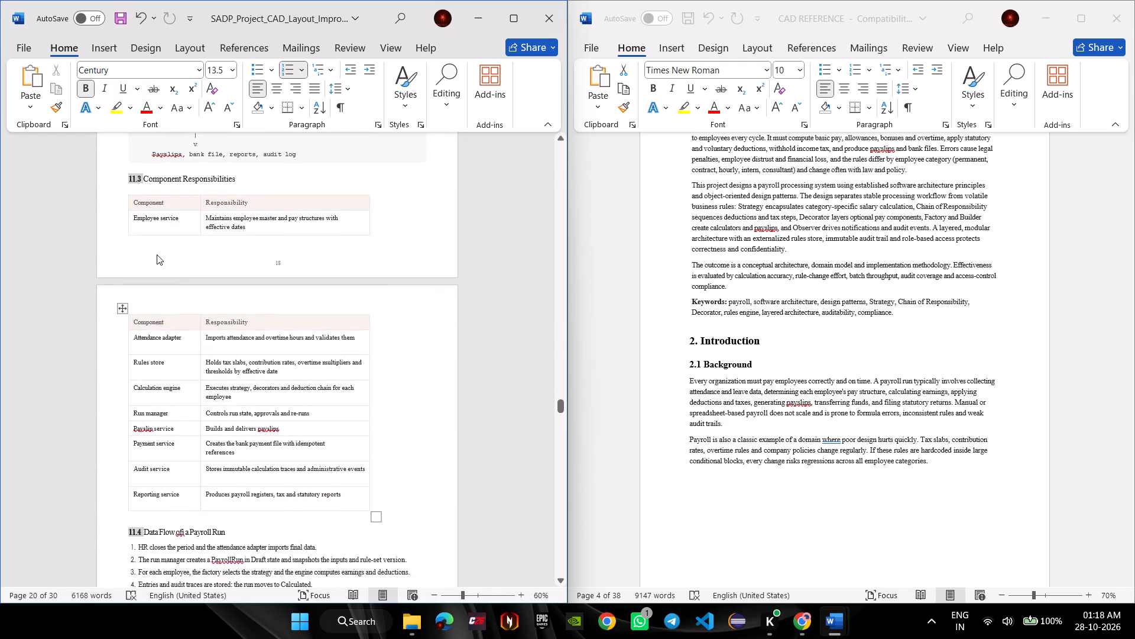
scroll(157, 254, up, 1)
scroll(186, 410, up, 1)
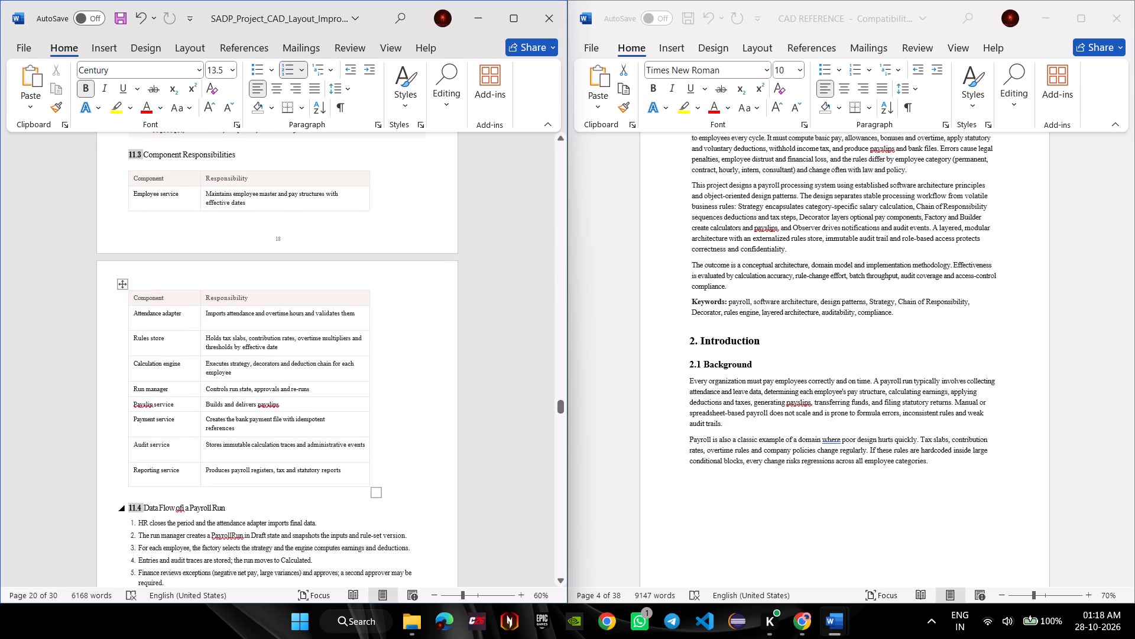
drag(227, 508, 150, 504)
key(ctrl+b)
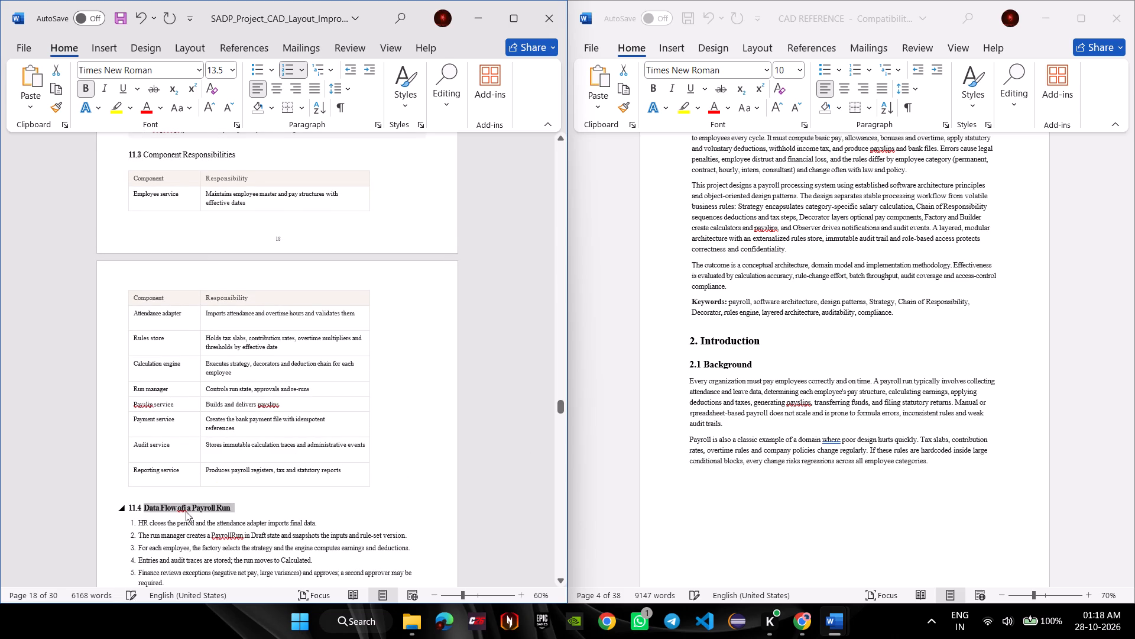
Correct the misspelled "ofi" in heading 11.4 so it reads "Data Flow of a Payroll Run".
click(187, 505)
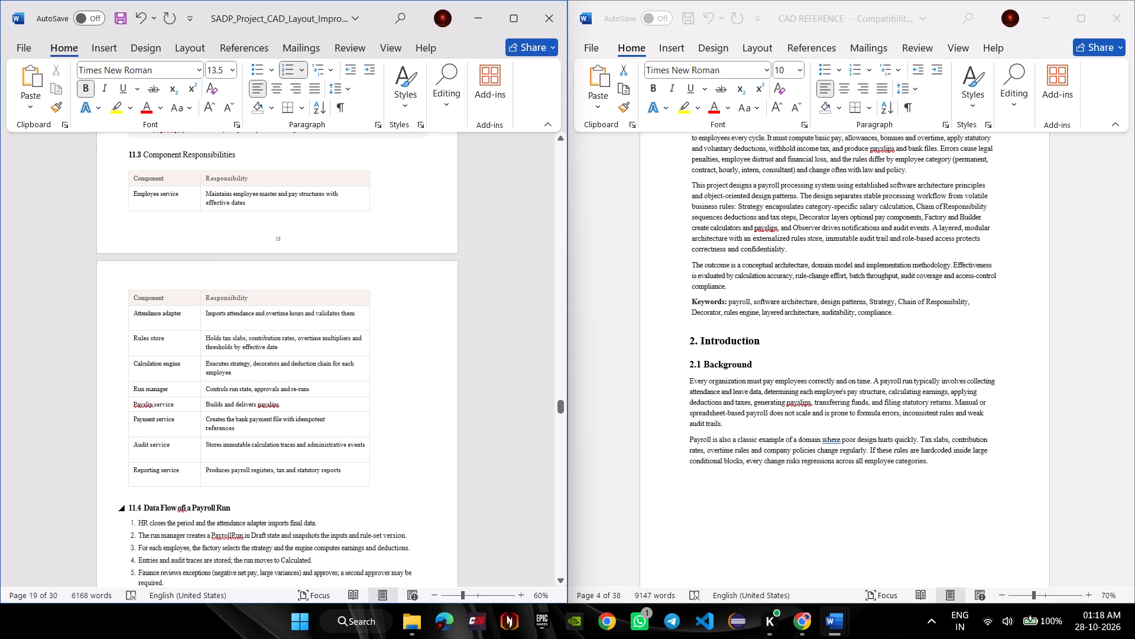
key(BackSpace)
key(BackSpace)
key(space)
Split "PayrollRun" into "Payroll Run" in the second list item under heading 11.4.
click(232, 534)
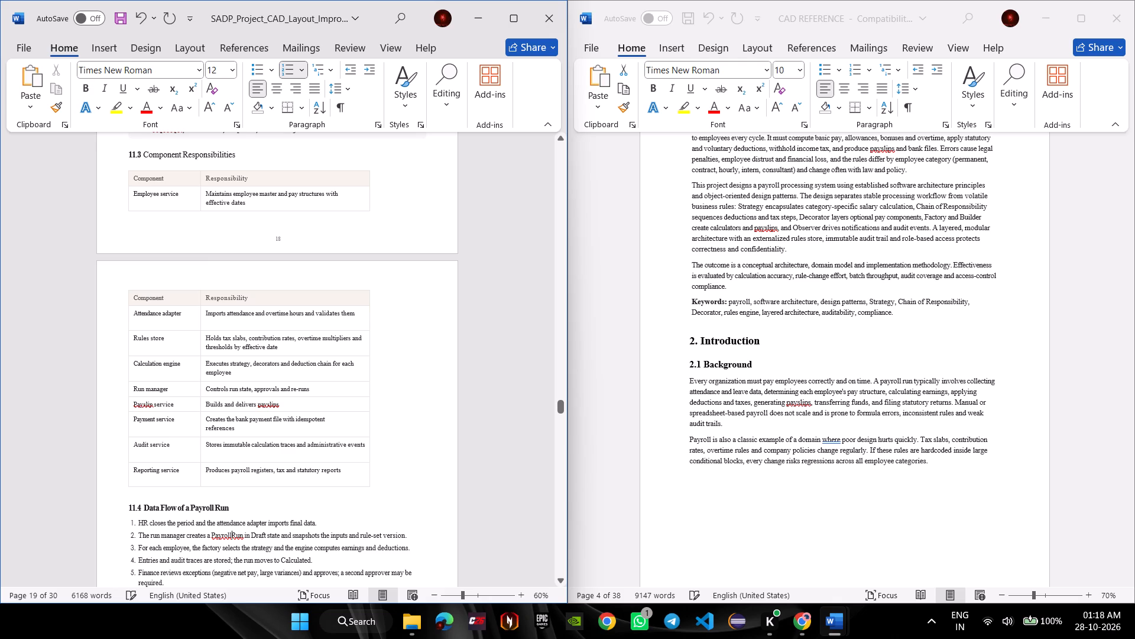
key(space)
Make the heading texts of 11.3 Component Responsibilities and 11.2 Component Flow bold.
scroll(248, 446, up, 1)
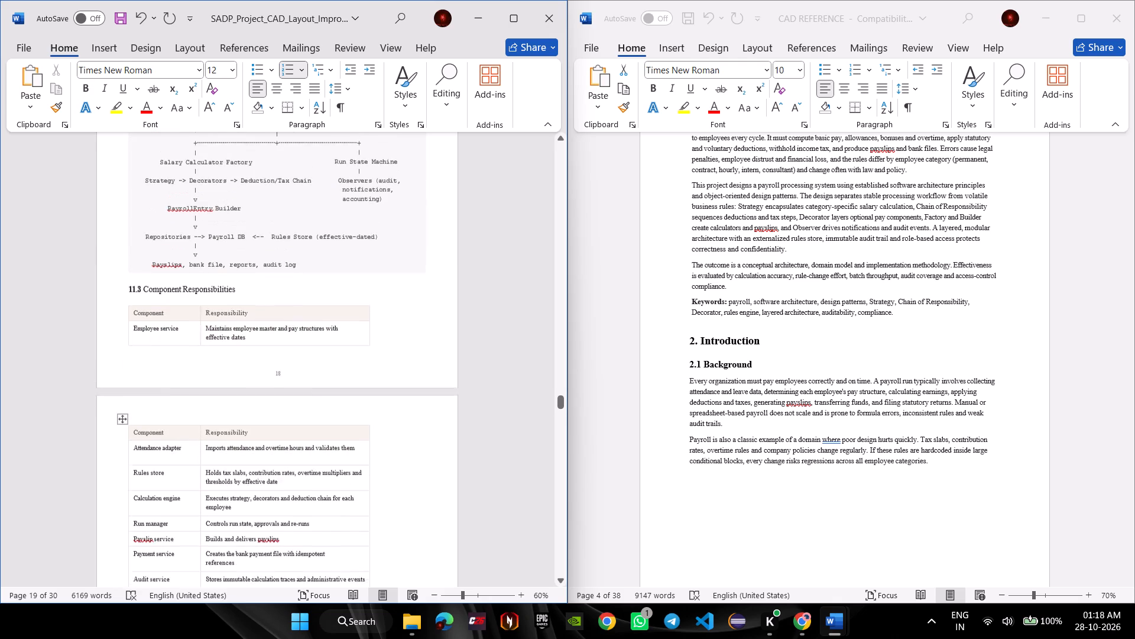
scroll(248, 446, up, 1)
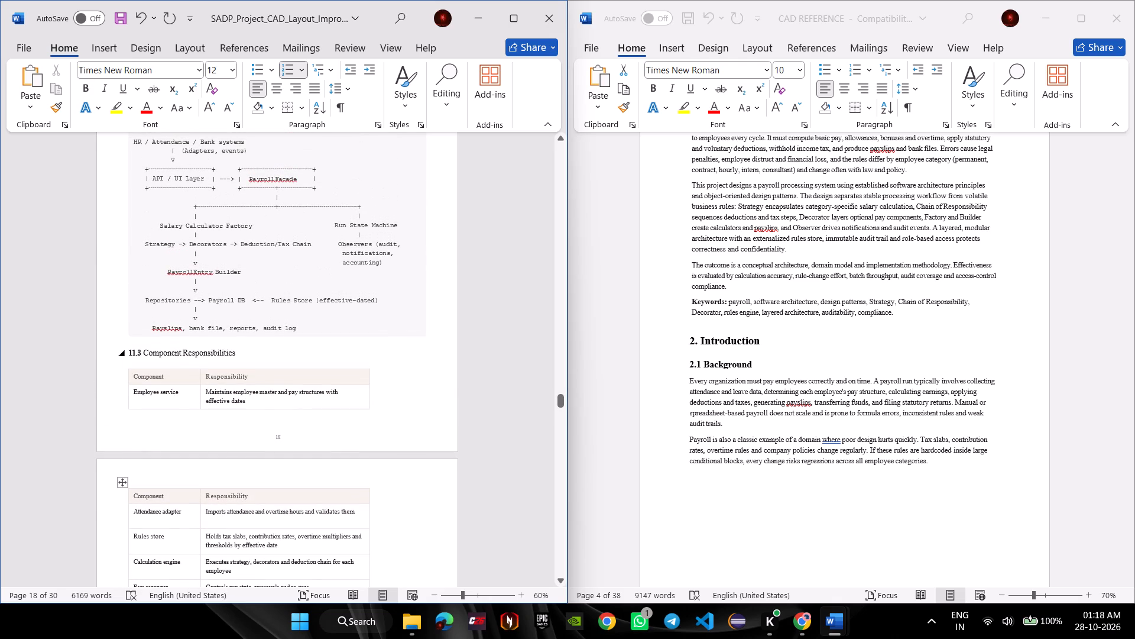
drag(239, 356, 144, 354)
key(ctrl+b)
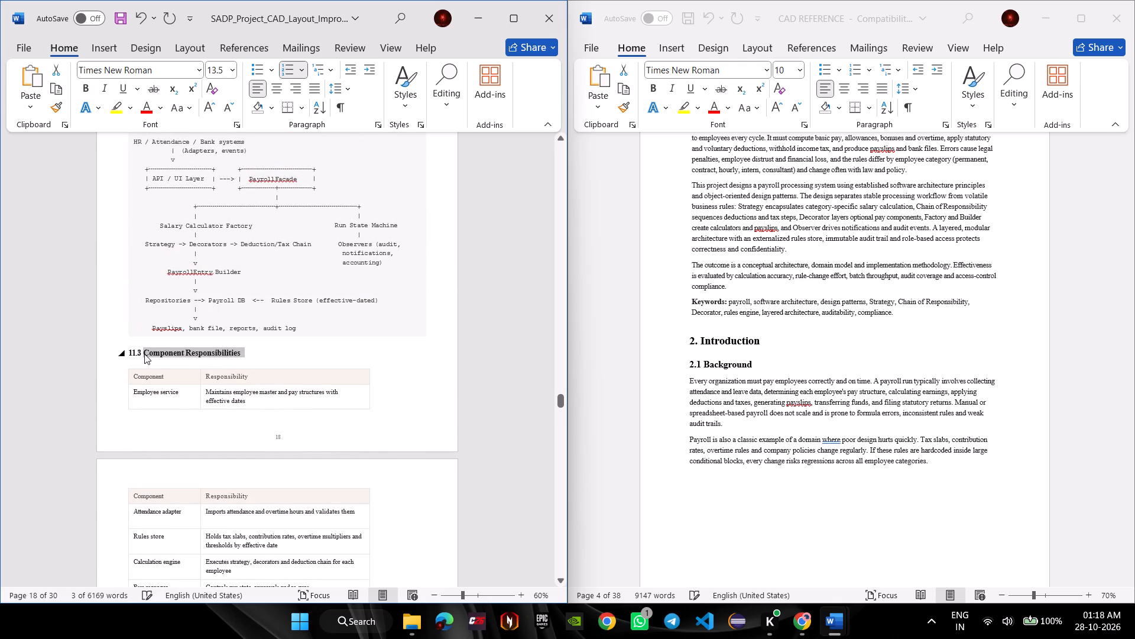
scroll(144, 354, up, 2)
drag(206, 360, 138, 361)
key(ctrl+b)
Make the heading texts of 11. Proposed System Architecture, 11.1 Architecture Overview and 10.10 Pattern Benefits Summary bold.
scroll(138, 361, up, 1)
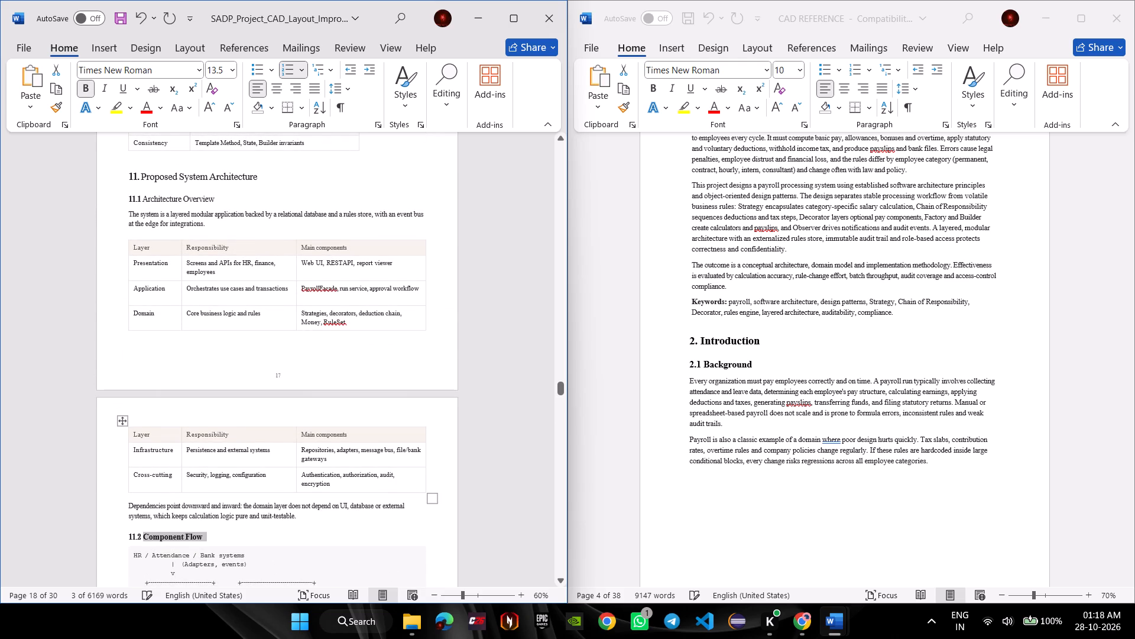
drag(221, 199, 164, 176)
key(ctrl+b)
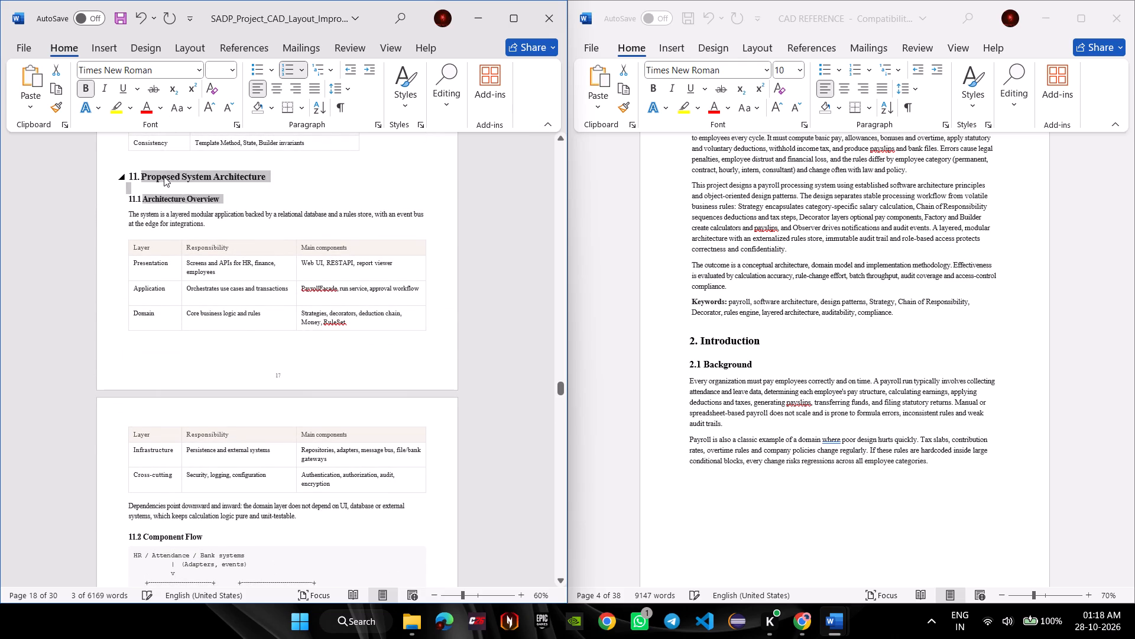
scroll(164, 176, up, 2)
drag(229, 279, 156, 273)
key(ctrl+b)
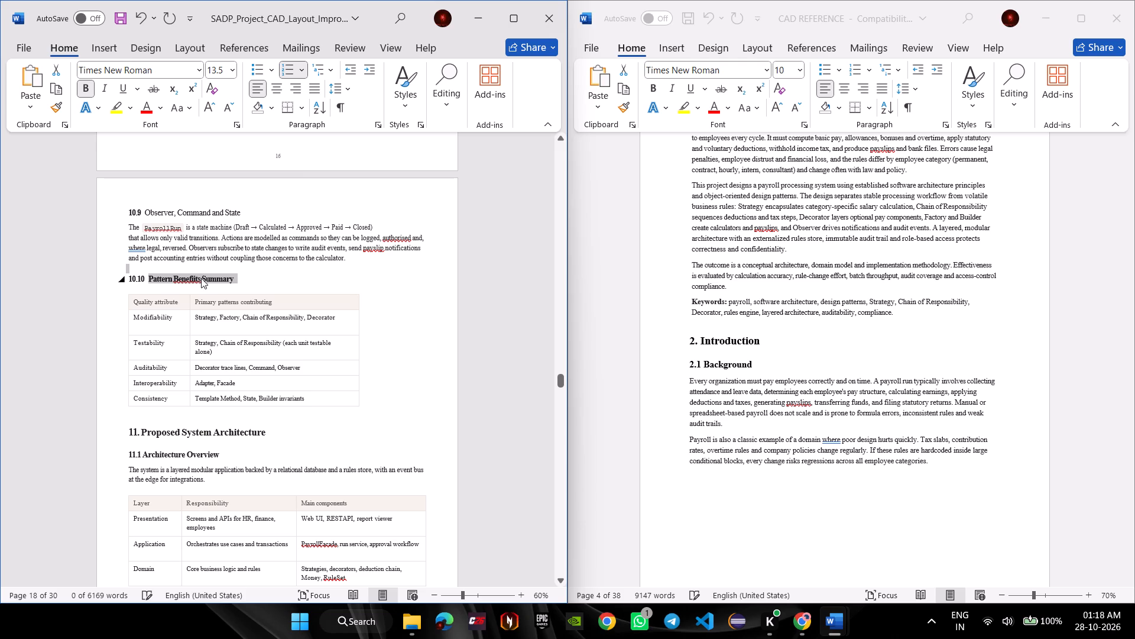
Remove the extra "i" from the word "Benefits" in heading 10.10 Pattern Benefits Summary.
ctrl+scroll(197, 280, up, 5)
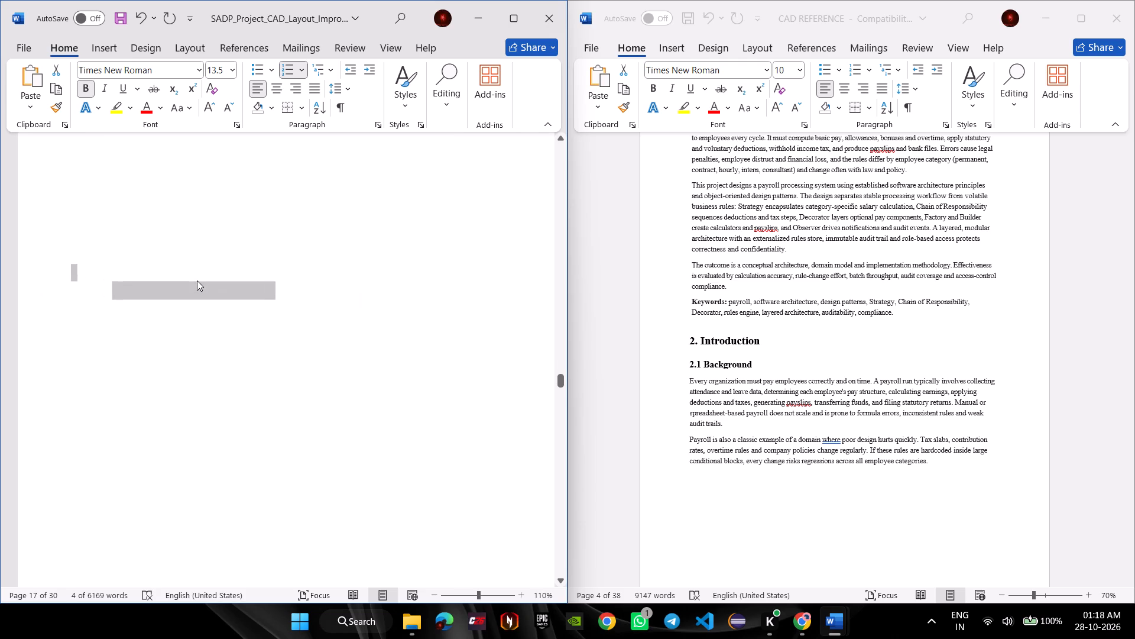
click(194, 334)
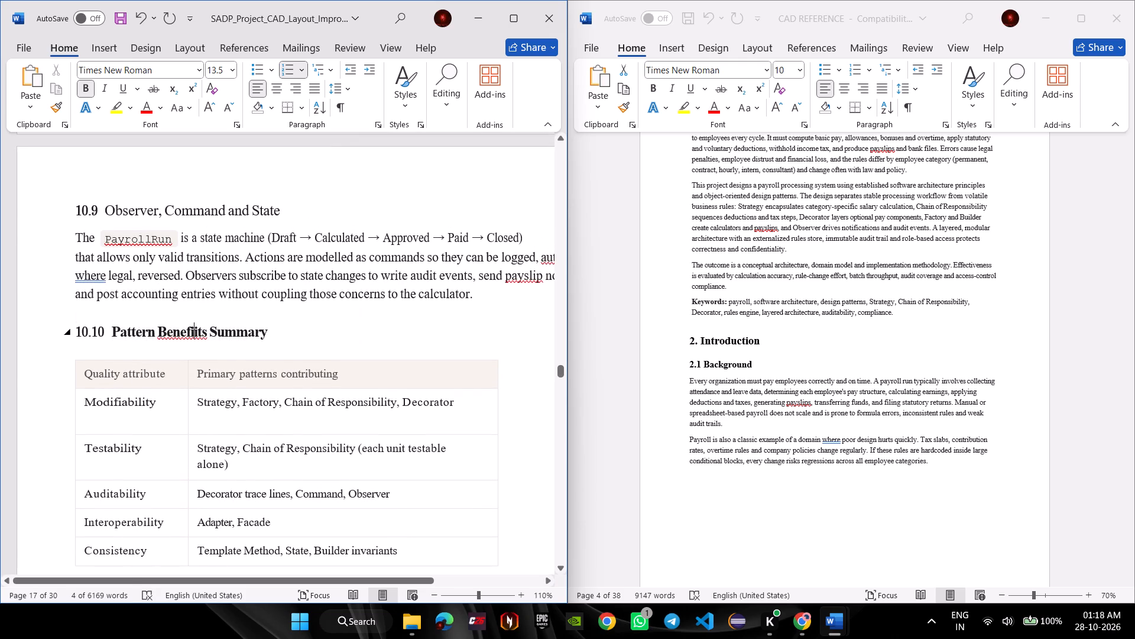
key(BackSpace)
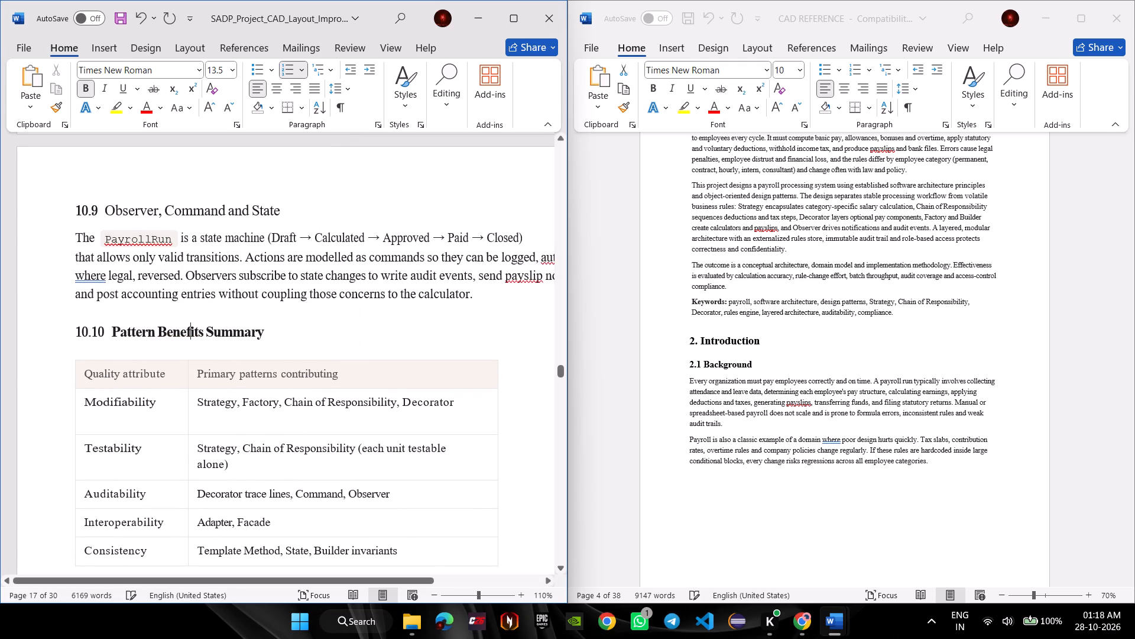
Try to split "PayrollRun" into two words in the first line of the paragraph under heading 10.9.
click(153, 241)
click(151, 241)
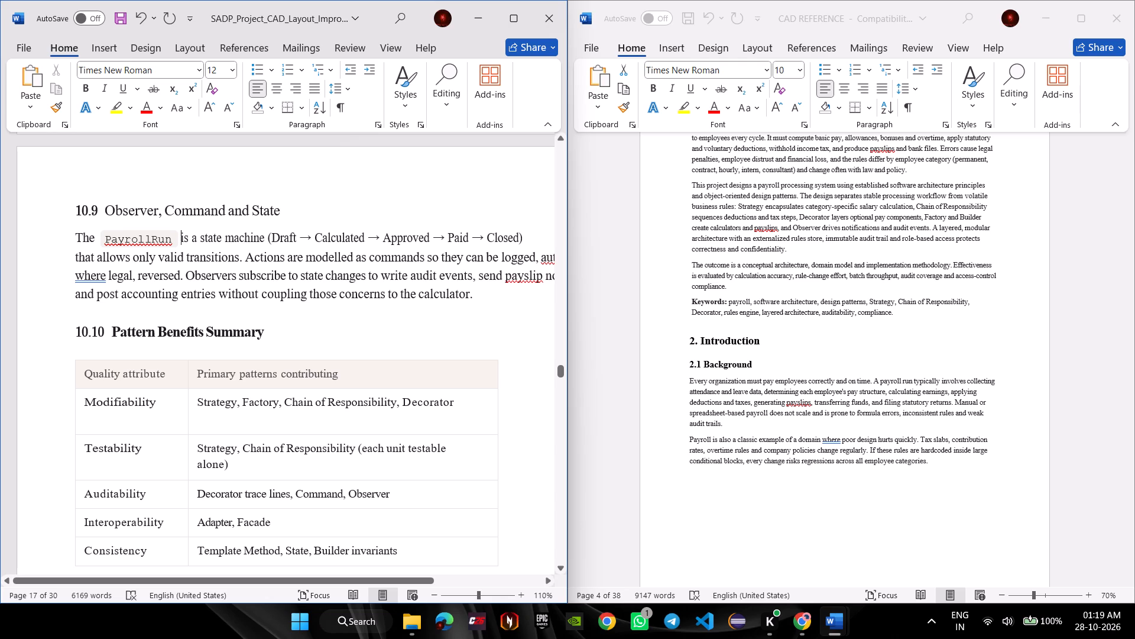
key(space)
click(151, 241)
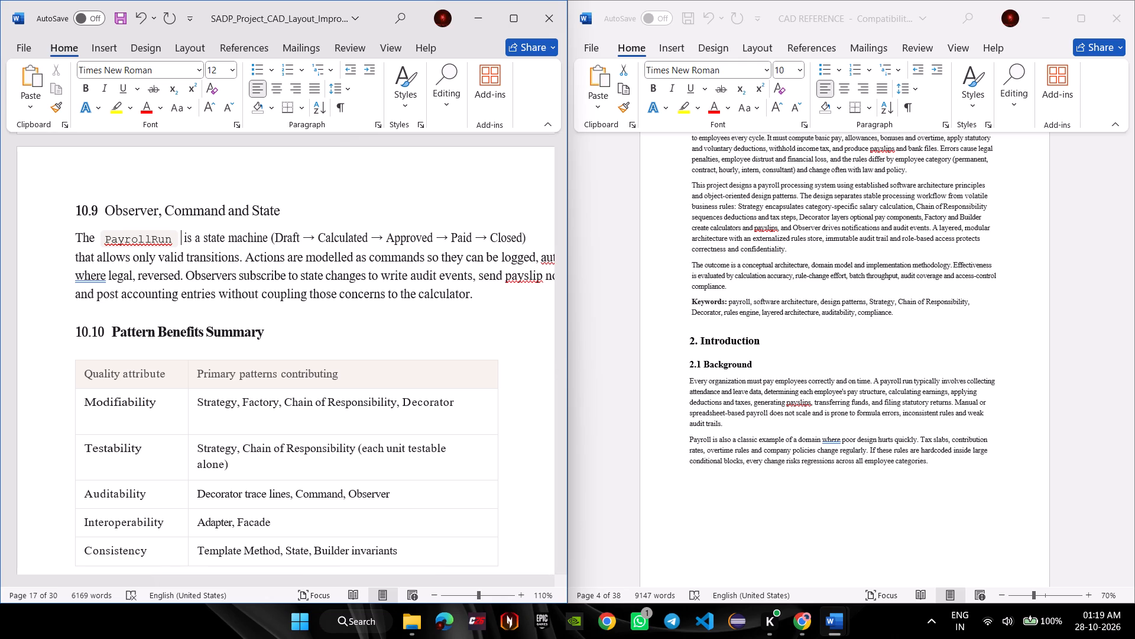
click(151, 238)
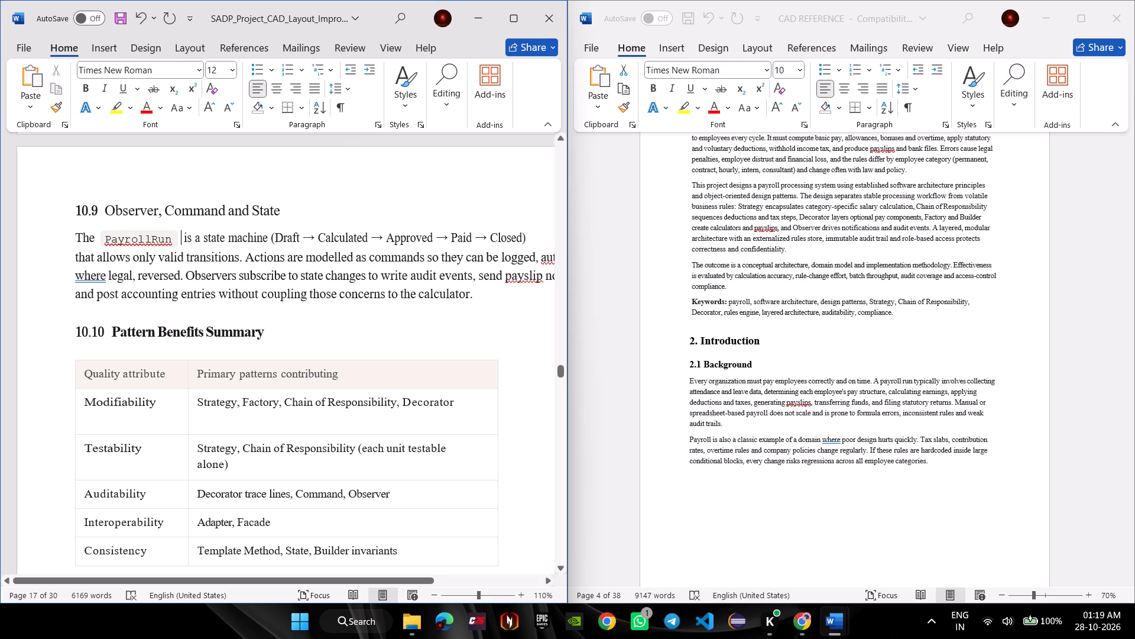
click(151, 238)
double_click(151, 238)
key(space)
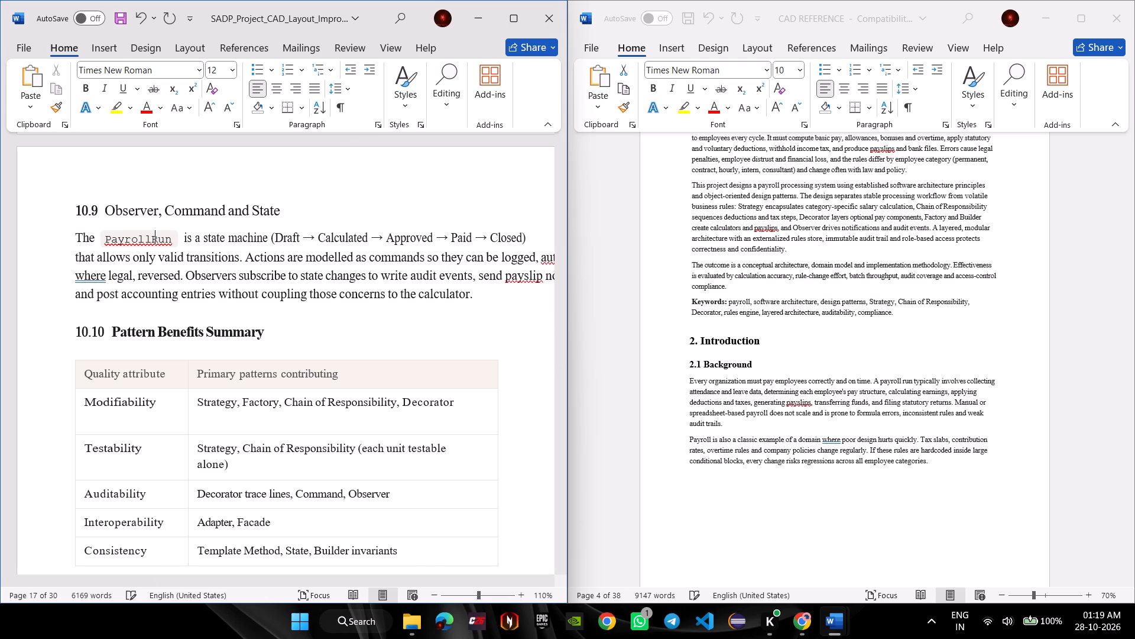
key(Left)
key(space)
Make the 10.9 Observer, Command and State heading text bold.
drag(299, 214, 126, 209)
key(ctrl+v)
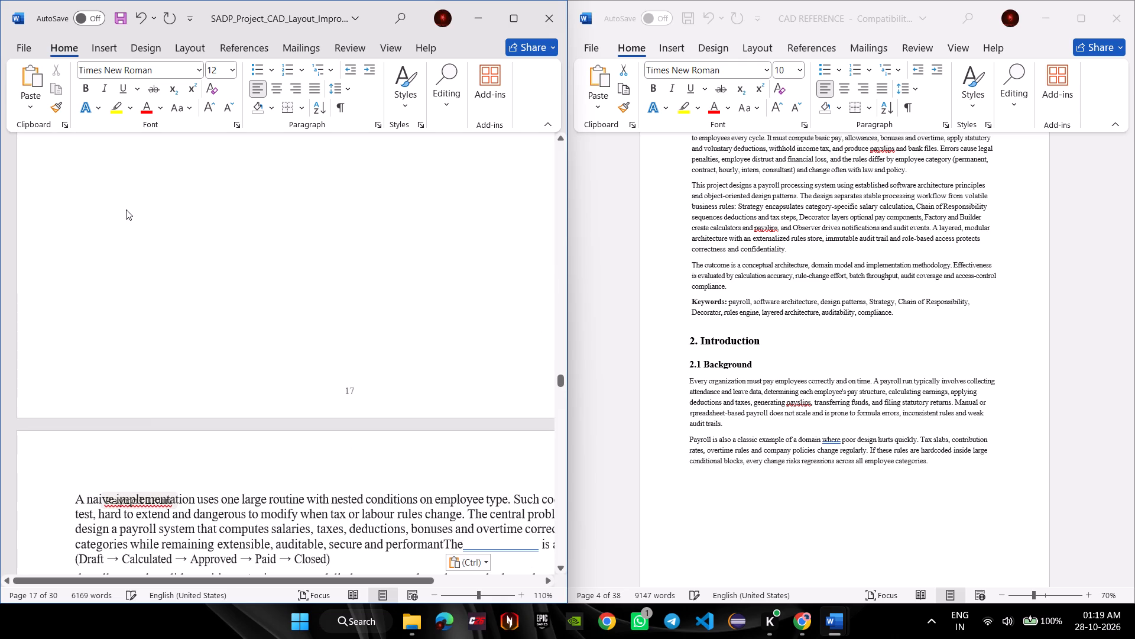
key(ctrl+z)
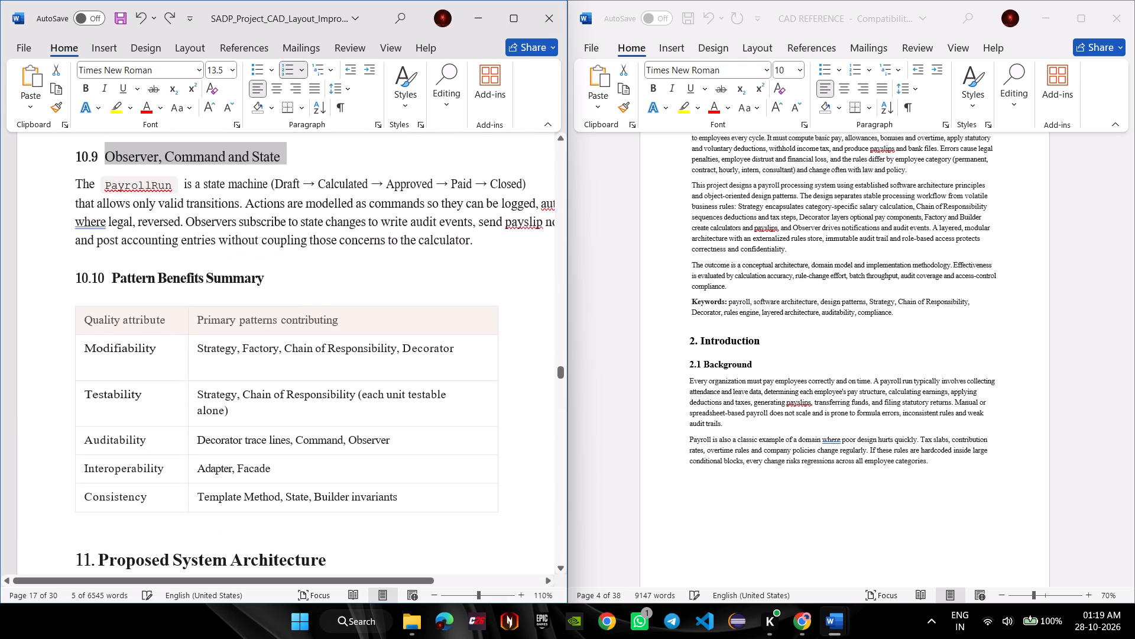
key(ctrl+b)
Make the 10.8 Adapter and Facade: Integration heading text bold.
scroll(168, 216, up, 1)
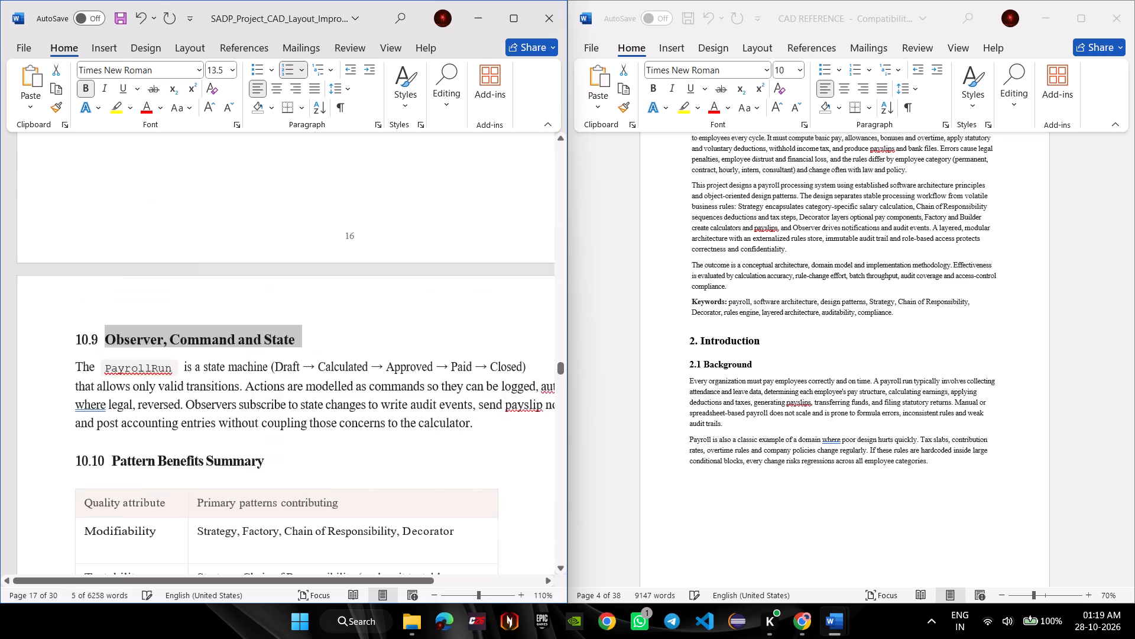
scroll(168, 216, up, 2)
click(288, 313)
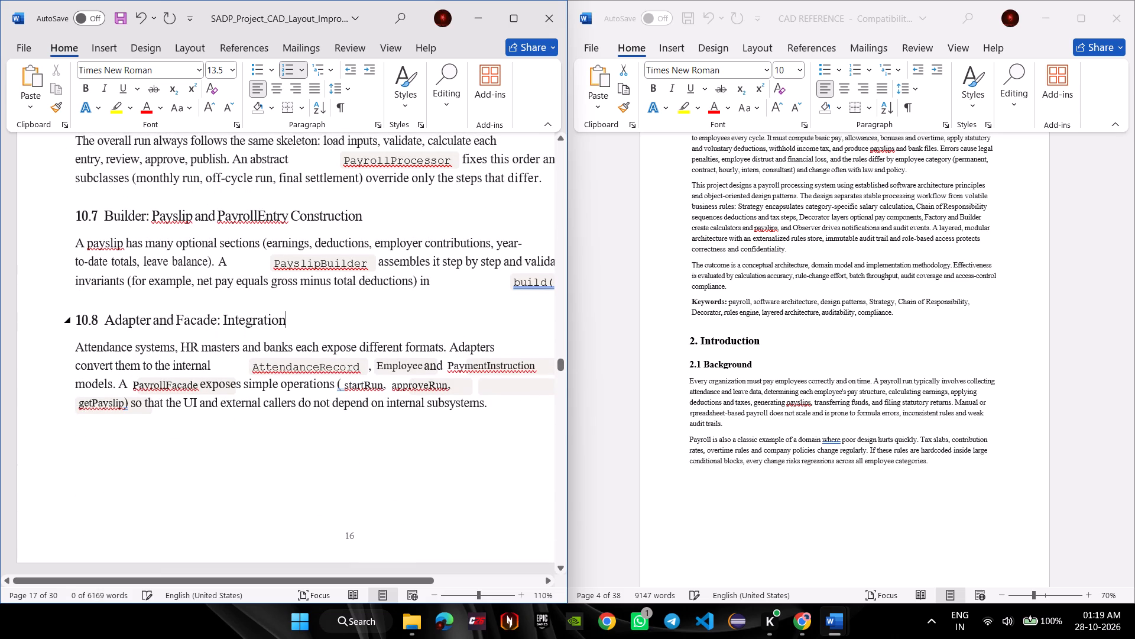
drag(296, 329, 120, 312)
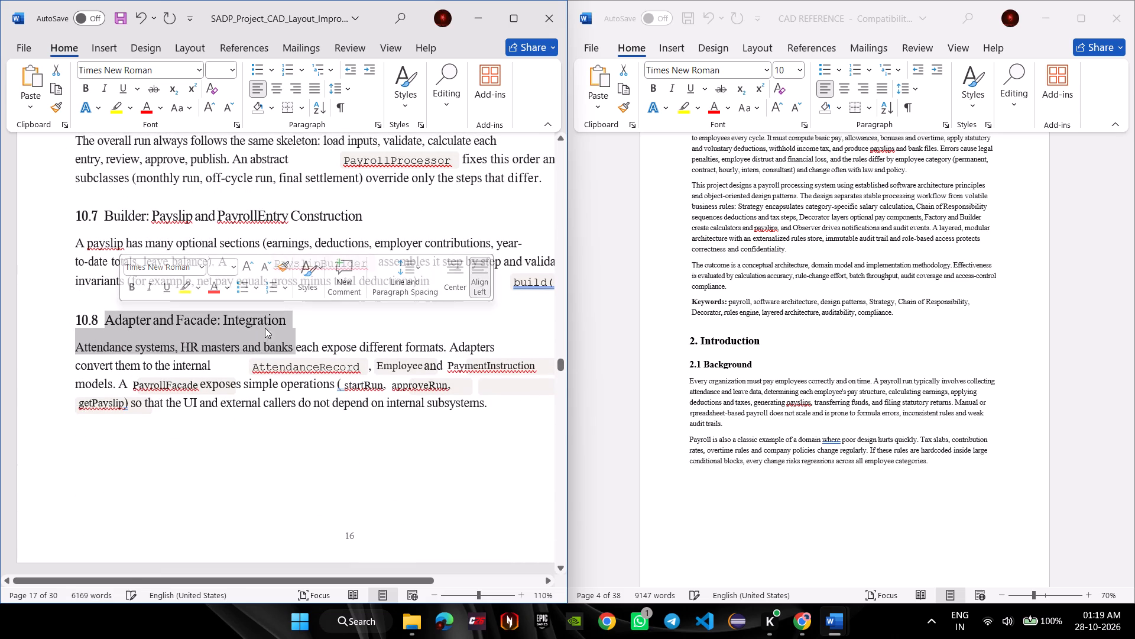
click(296, 309)
drag(296, 317, 133, 321)
key(b)
key(ctrl+z)
key(ctrl+b)
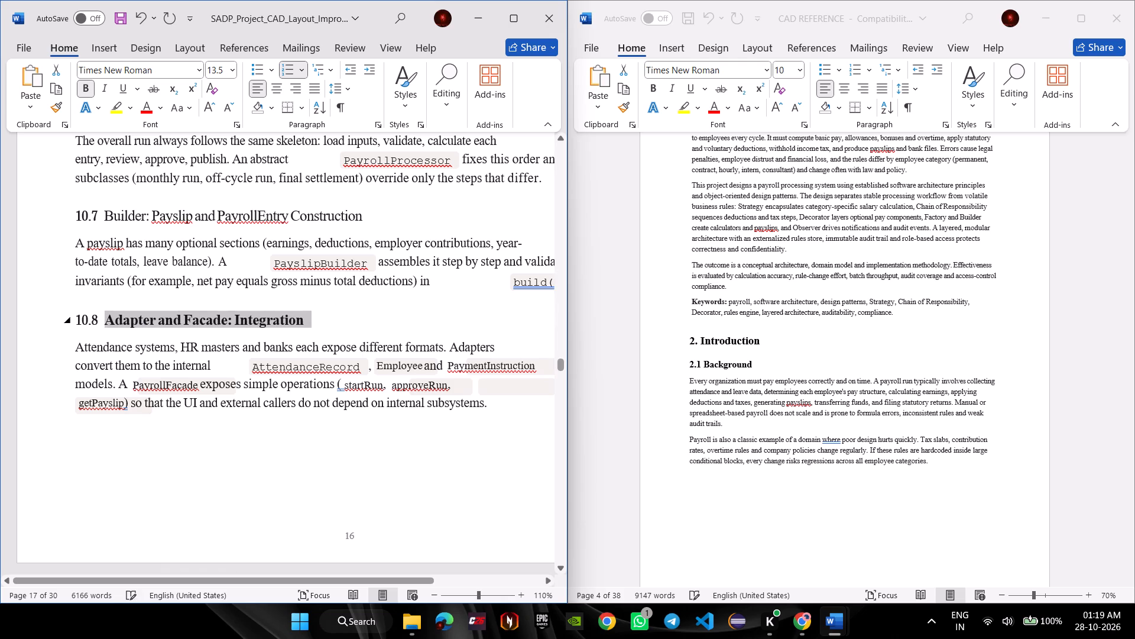
Make the heading texts of 10.7 Builder: Payslip and PayrollEntry Construction and 10.6 Template Method: Payroll Run Skeleton bold.
drag(369, 212, 141, 206)
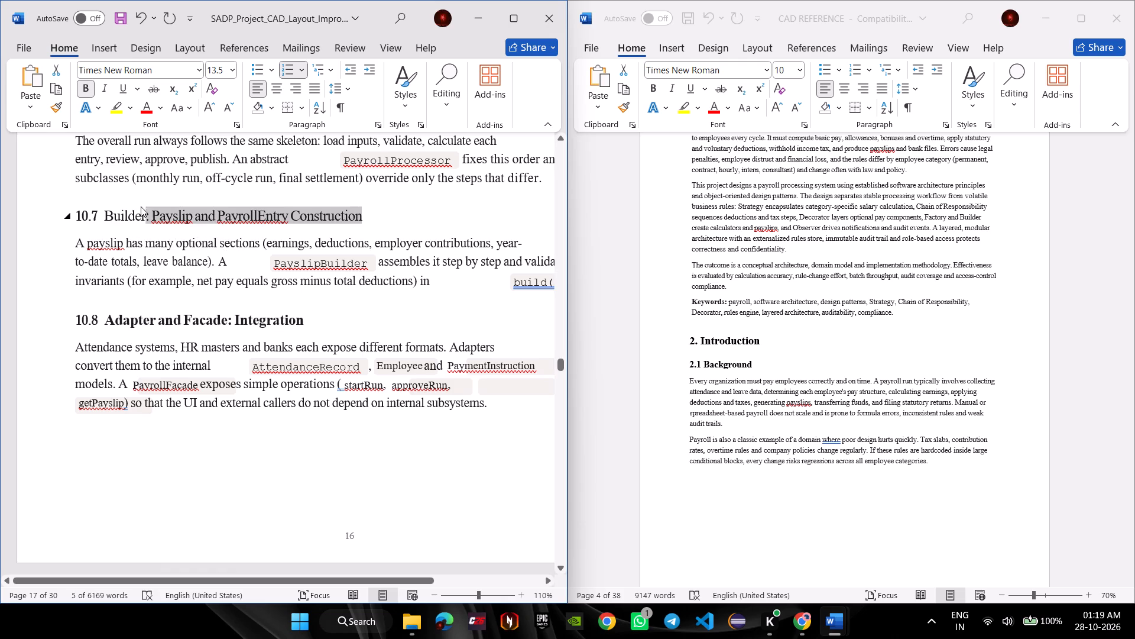
drag(141, 206, 114, 209)
key(ctrl+b)
scroll(114, 209, up, 1)
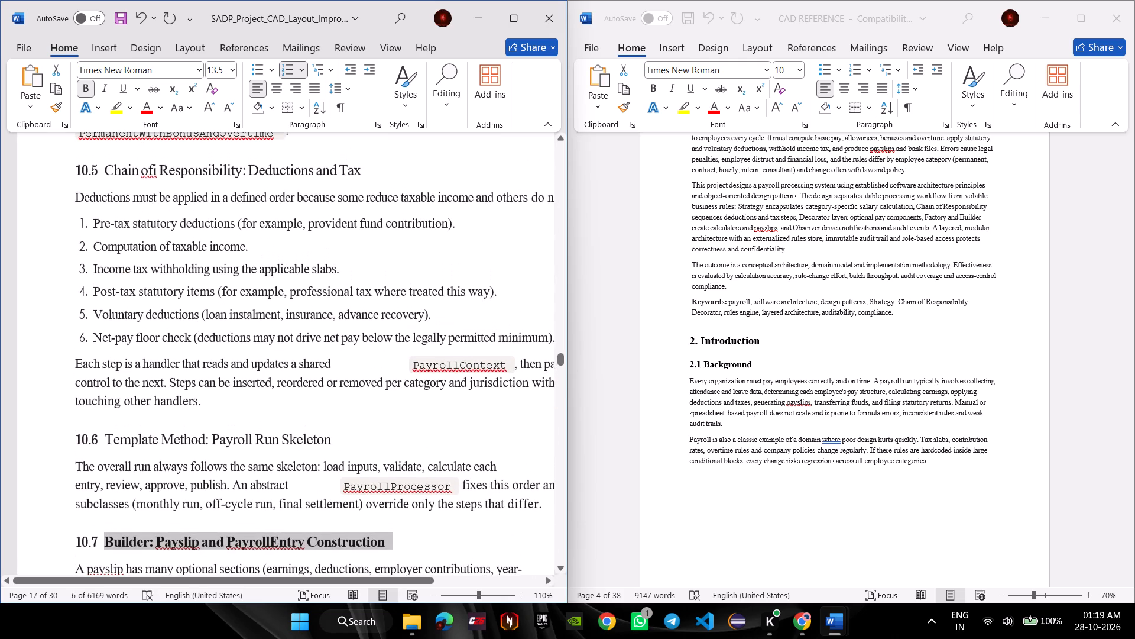
drag(331, 436, 134, 419)
key(ctrl+b)
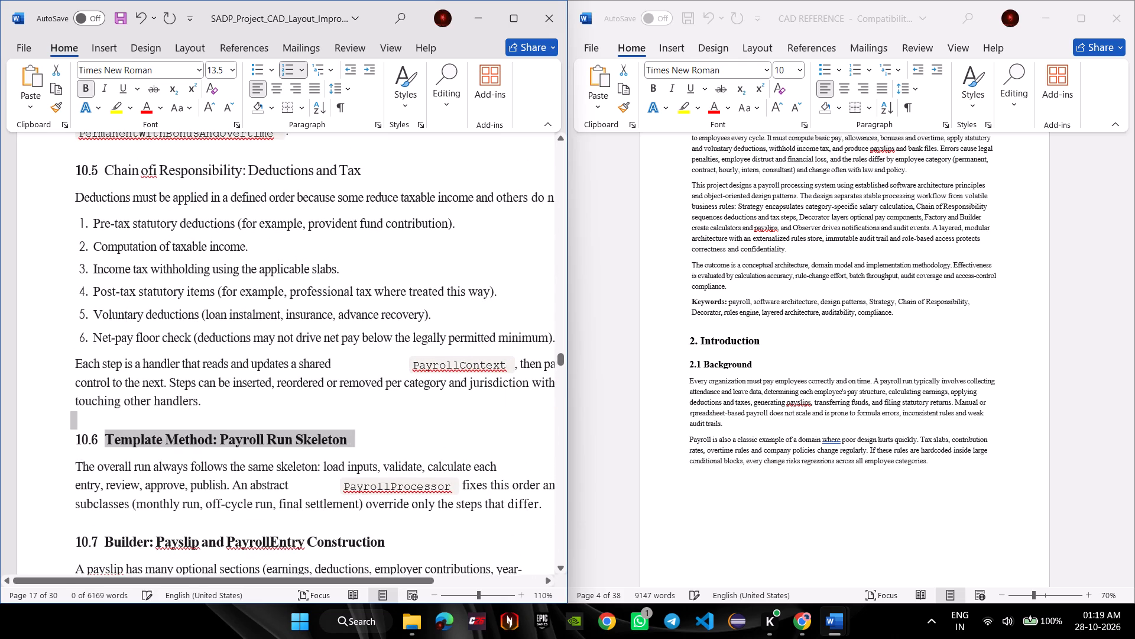
Make the heading texts of 10.5 Chain of Responsibility: Deductions and Tax and 10.4 Decorator: Adding Bonus, Allowances and Overtime bold.
scroll(348, 182, up, 1)
drag(376, 340, 327, 340)
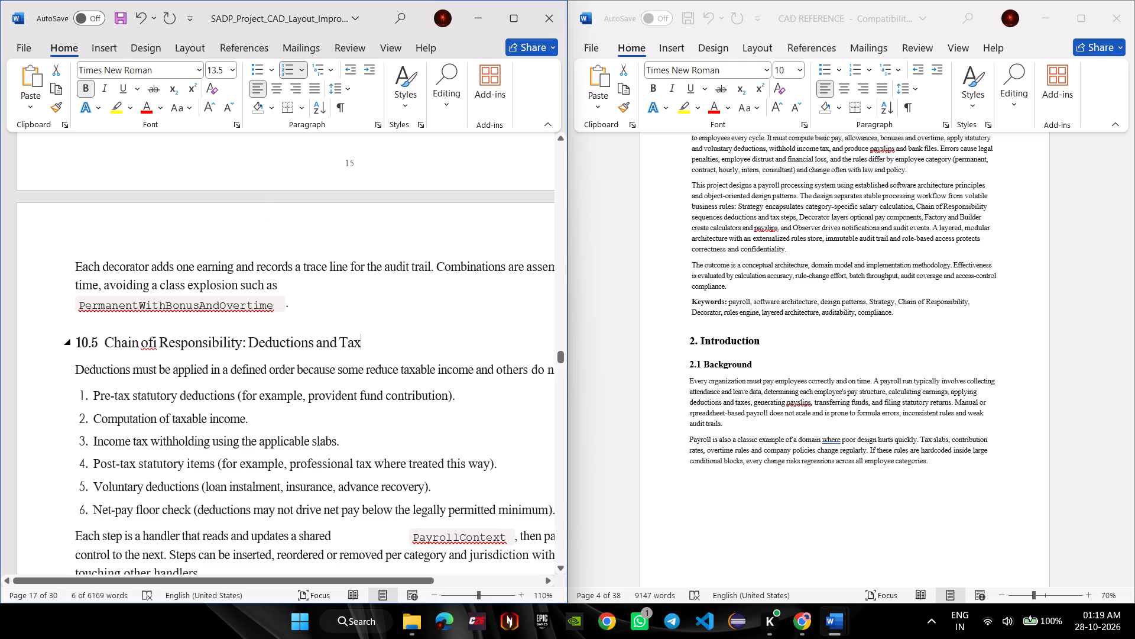
drag(327, 340, 114, 341)
key(ctrl+b)
scroll(222, 382, up, 1)
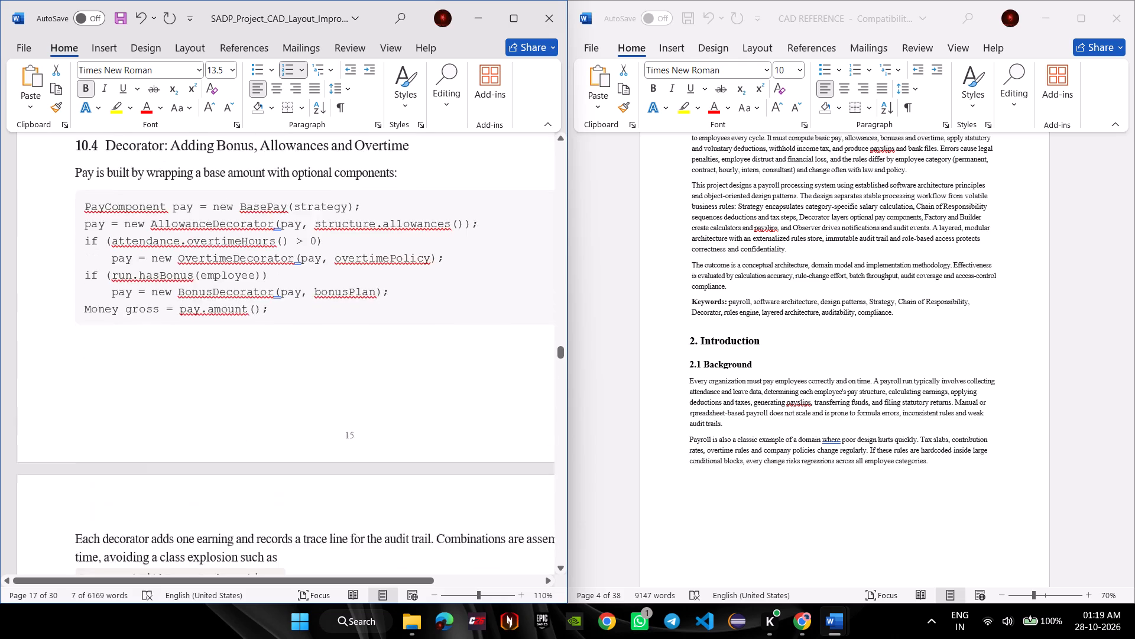
scroll(222, 382, up, 1)
drag(416, 278, 119, 273)
key(ctrl+b)
Make the heading texts of 10.3 Factory: Choosing the Strategy and Rule Family and 10.2 Strategy: Salary Calculation by Category bold.
scroll(119, 273, up, 1)
drag(382, 463, 340, 458)
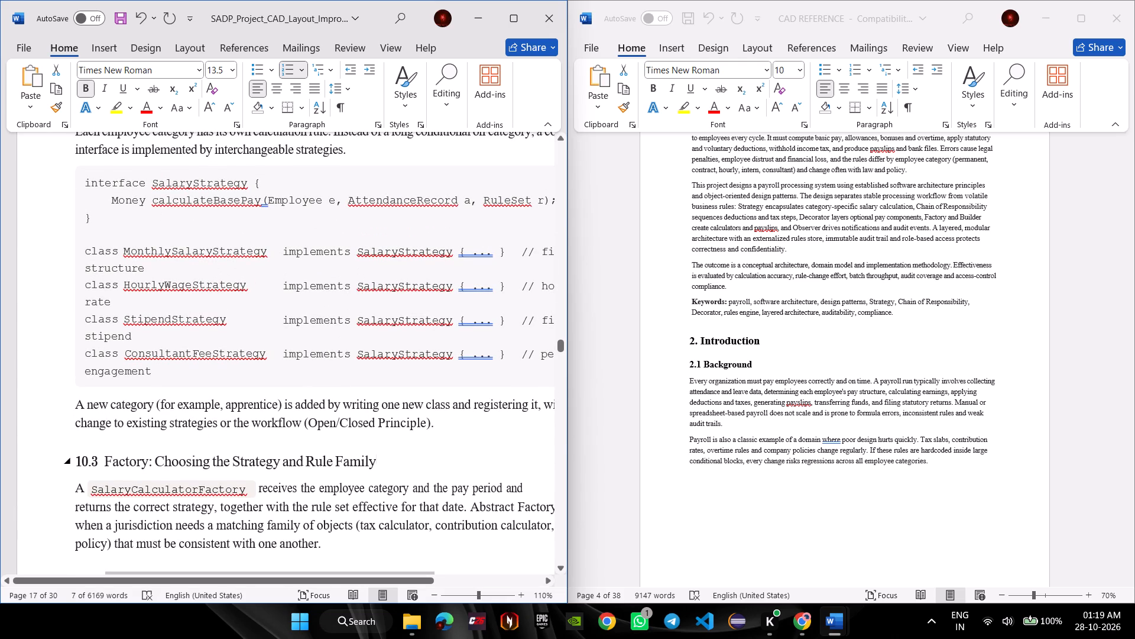
drag(340, 458, 93, 439)
key(ctrl+b)
scroll(93, 439, up, 1)
scroll(202, 382, up, 1)
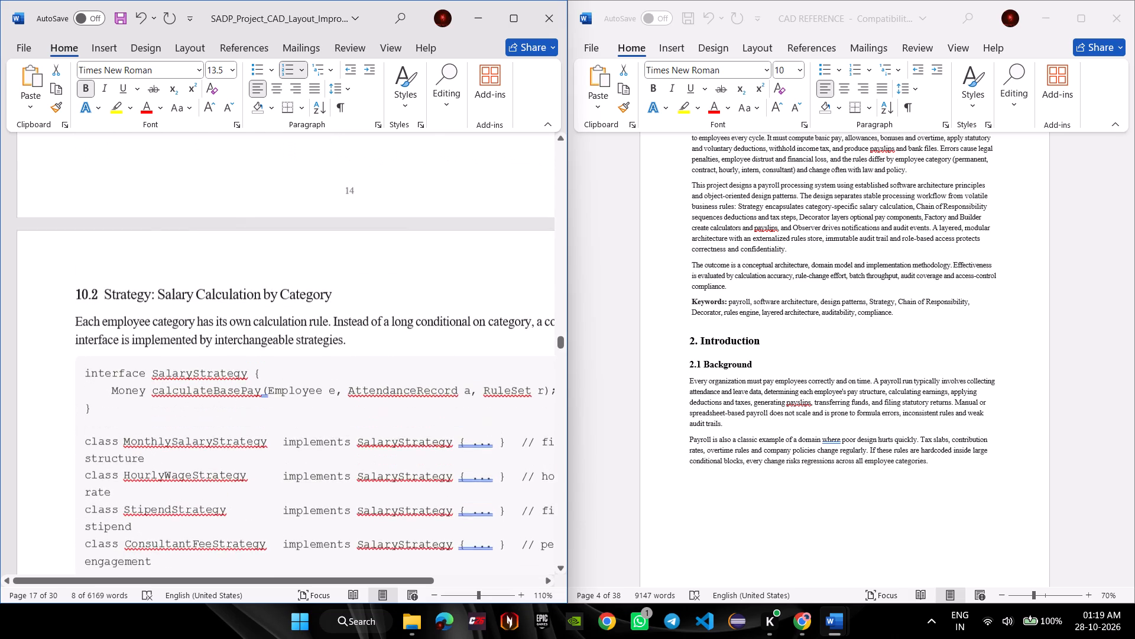
drag(342, 329, 95, 325)
key(ctrl+b)
Make the heading texts of 10.1 Pattern-to-Problem Mapping and 10 Design Patterns Applied bold.
scroll(95, 325, up, 1)
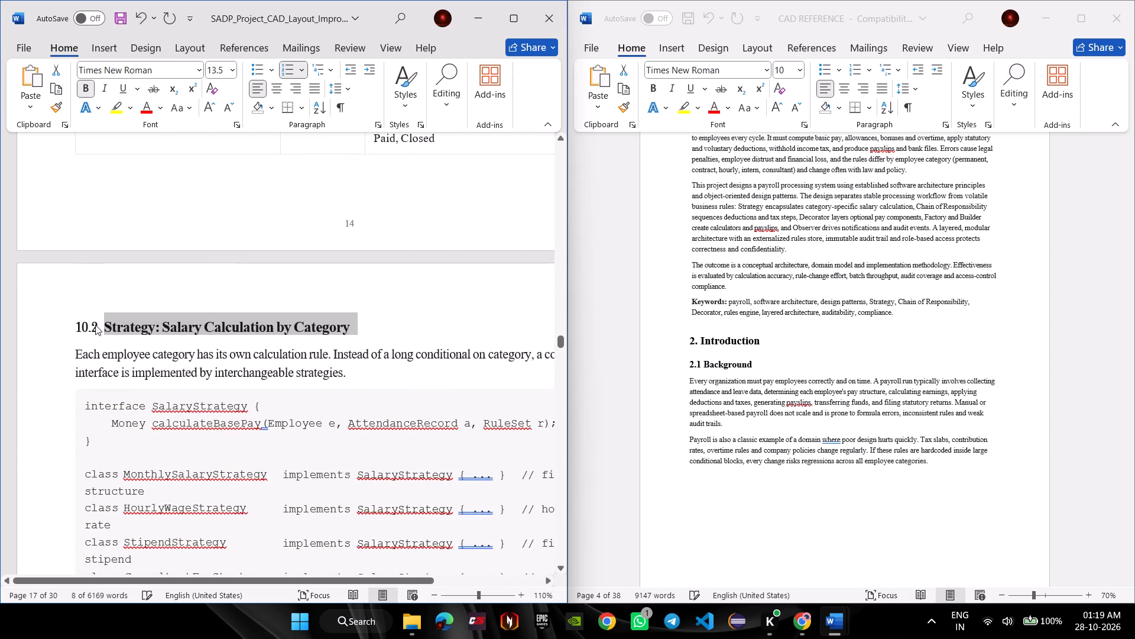
scroll(95, 325, up, 1)
scroll(207, 324, up, 2)
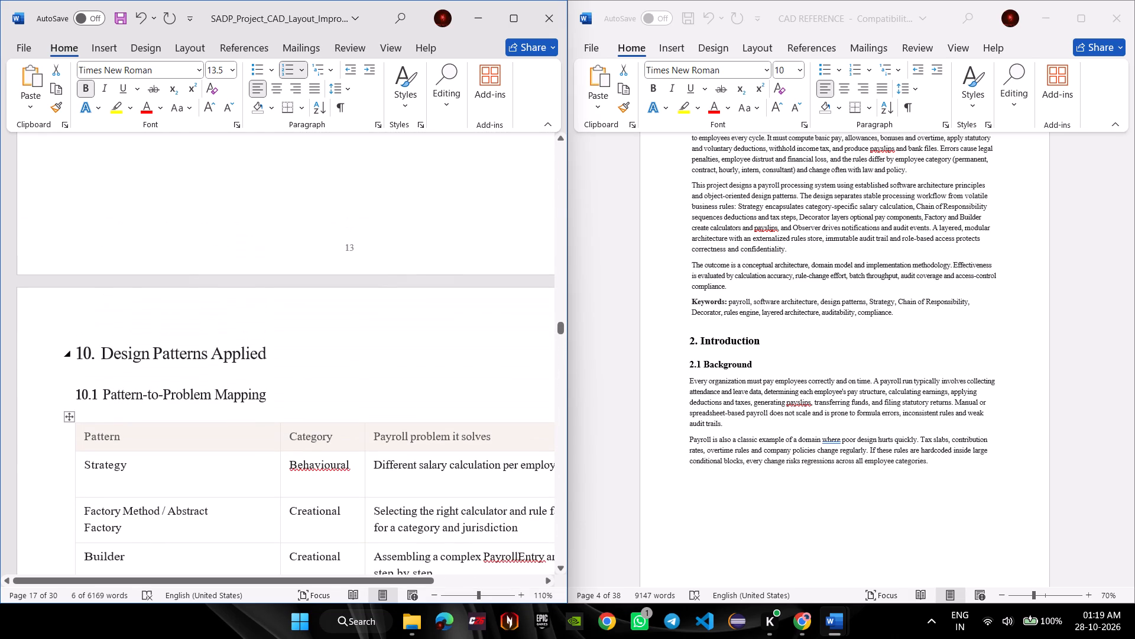
drag(271, 398, 126, 338)
key(ctrl+b)
Apply bold to the heading texts of 9.3 Sequence of a Calculation (UML sequence summary) and 9.2 Key Relationships.
scroll(126, 338, up, 2)
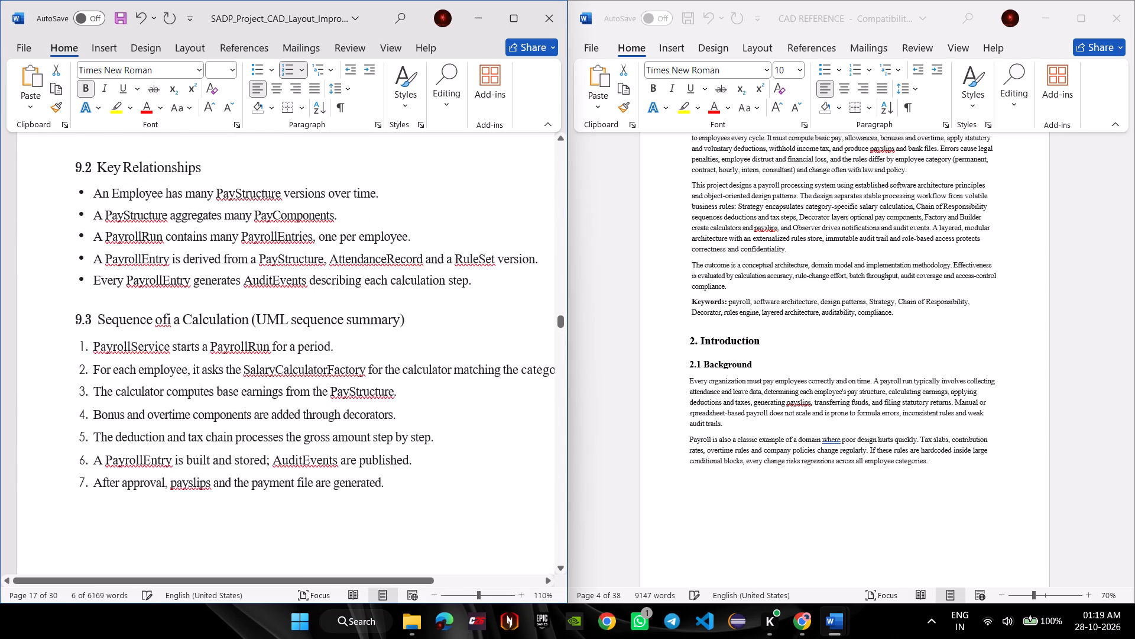
drag(406, 361, 128, 333)
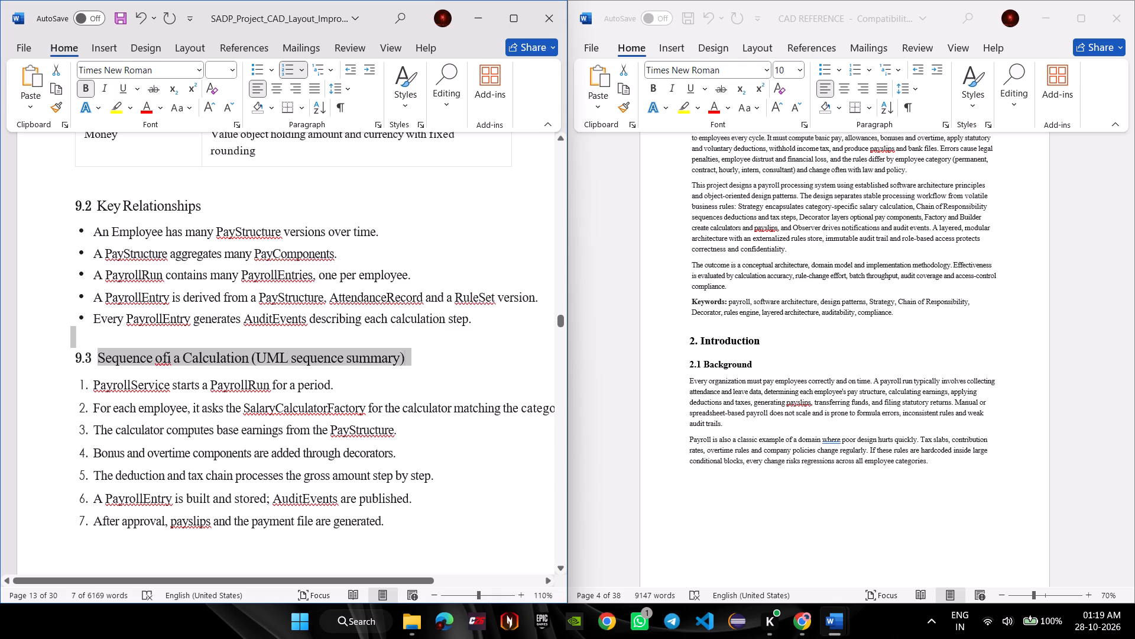
drag(128, 333, 116, 331)
key(ctrl+b)
drag(199, 206, 115, 205)
key(ctrl+b)
Make the heading texts of 9.1 Core Classes and 9 Domain Model and UML Design bold.
scroll(115, 205, up, 1)
scroll(199, 232, down, 1)
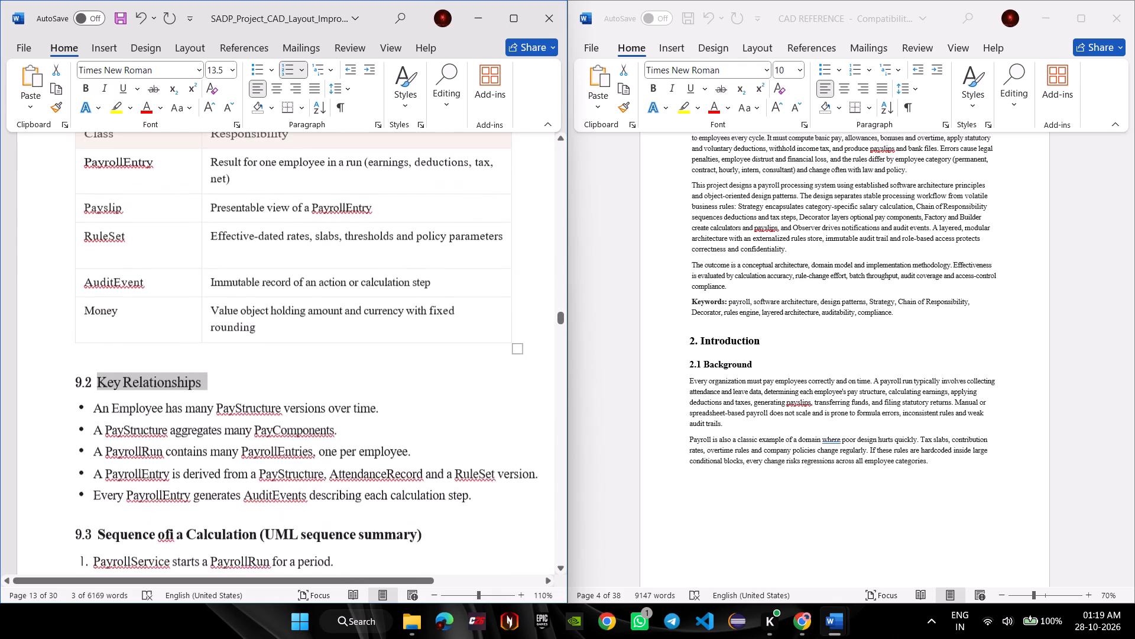
scroll(199, 232, up, 3)
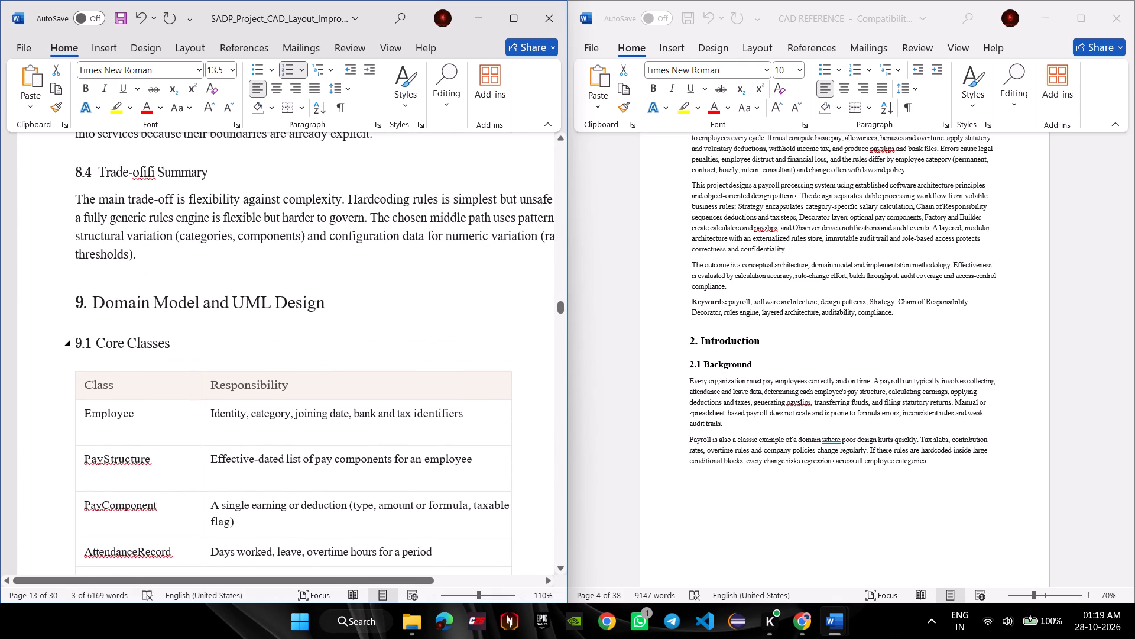
drag(190, 343, 114, 304)
key(ctrl+b)
Make the heading text of 8.4, the trade-off summary section, bold.
scroll(114, 304, up, 1)
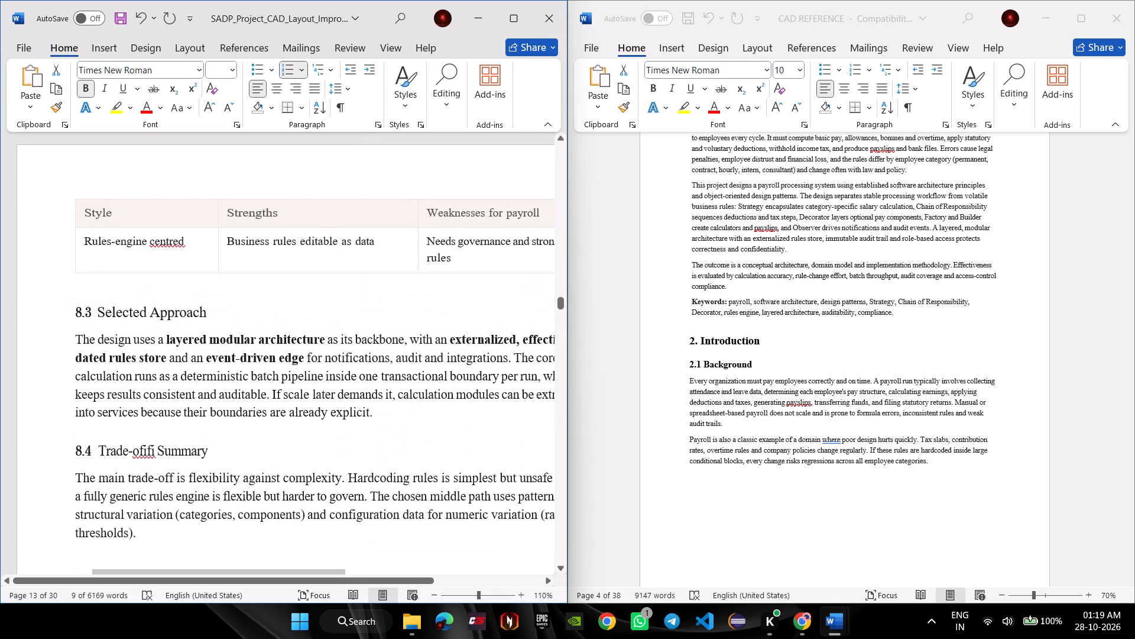
drag(215, 450, 102, 441)
key(ctrl+b)
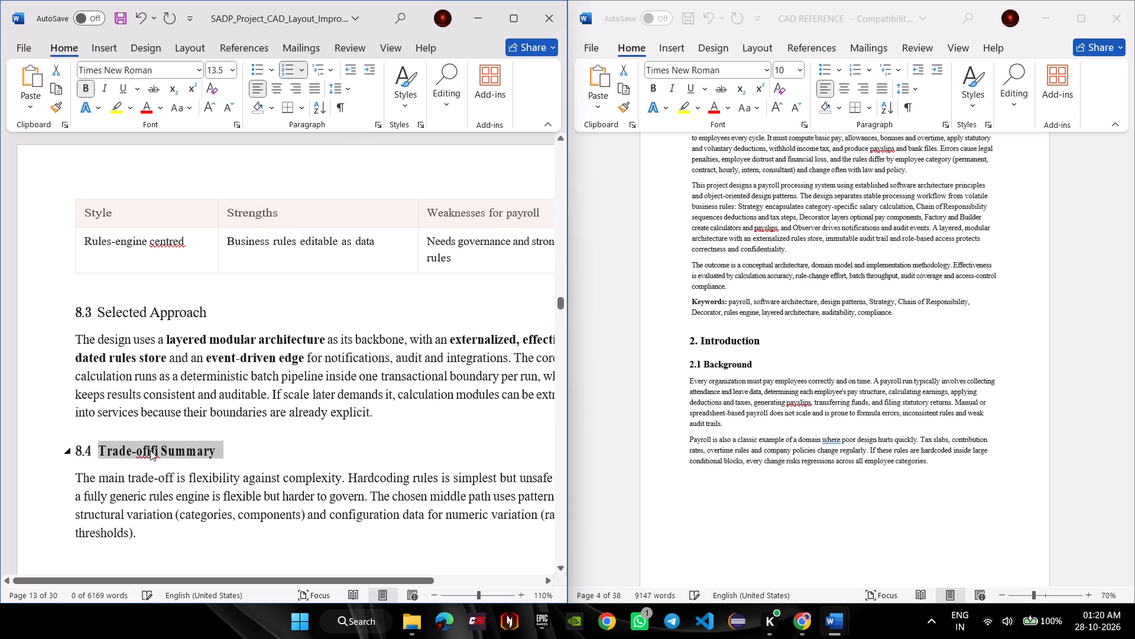
Correct the misspelled word in heading 8.4 so that it reads "Trade-off Summary".
click(150, 450)
click(160, 451)
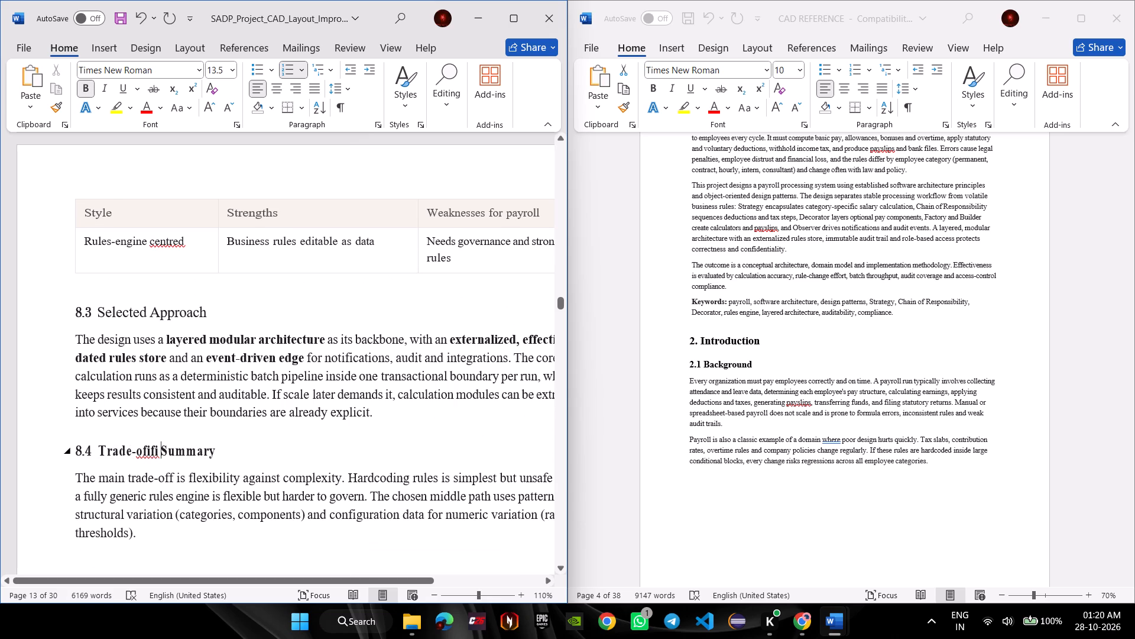
key(BackSpace)
key(BackSpace)
key(BackSpace)
key(BackSpace)
key(space)
scroll(160, 451, down, 1)
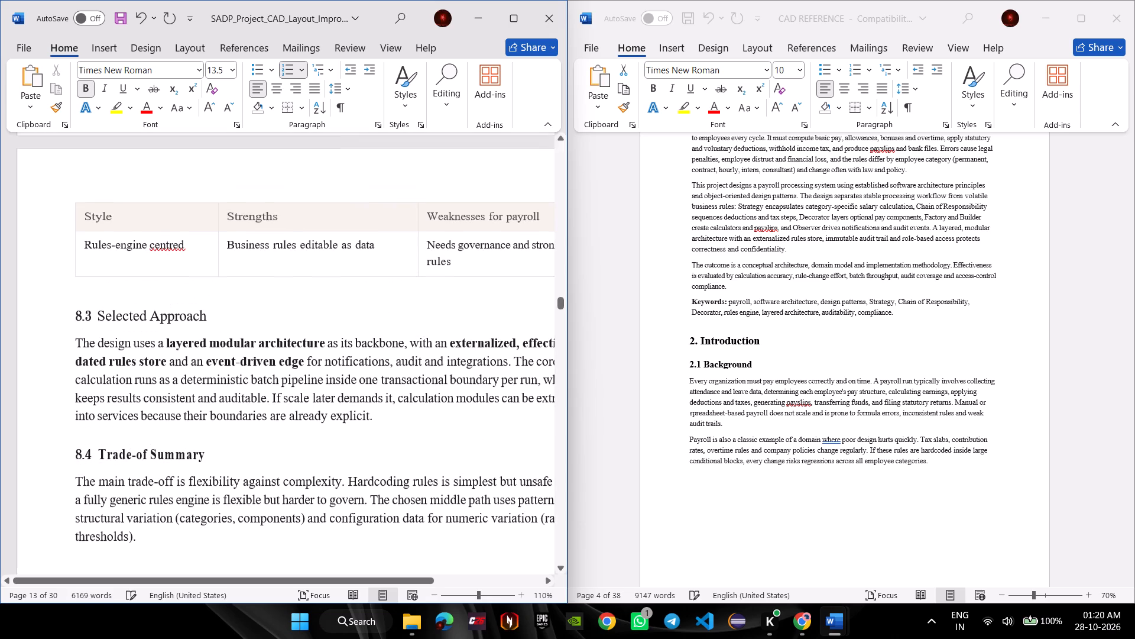
key(BackSpace)
text(f)
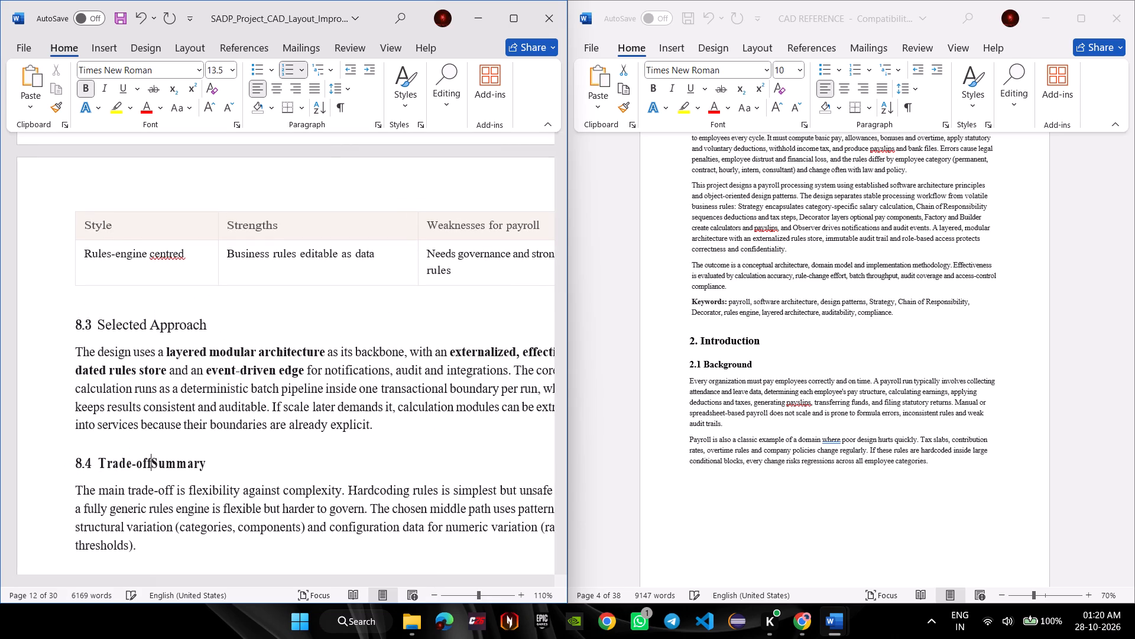
key(space)
Make the heading texts of 8.3 Selected Approach and 8.2 Candidate Architectural Styles bold.
drag(216, 326, 102, 324)
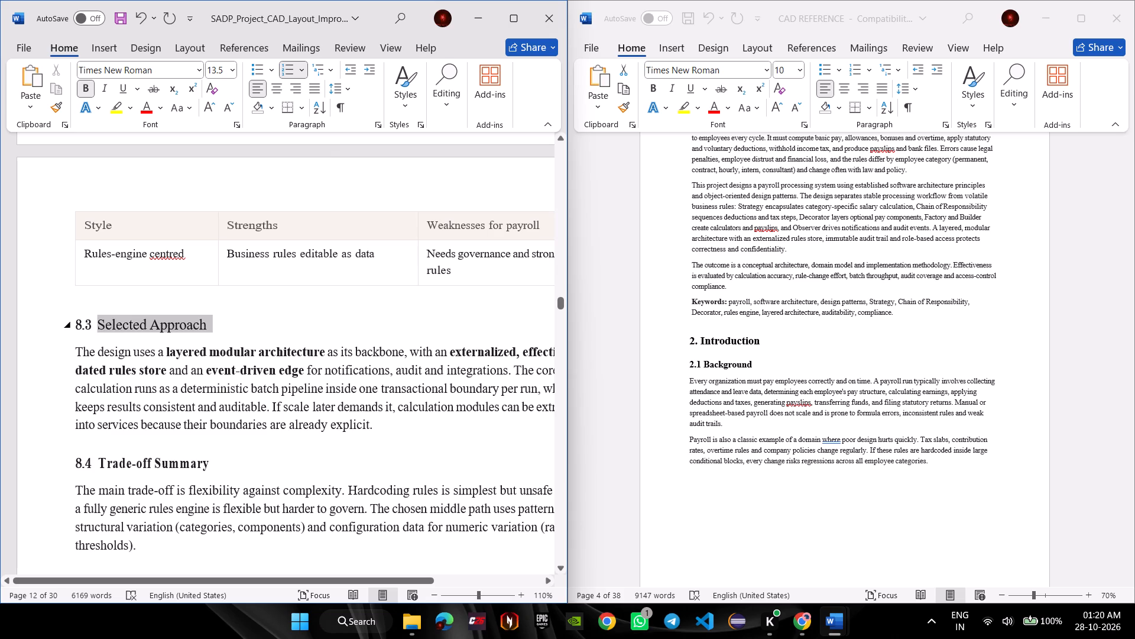
drag(102, 324, 100, 325)
key(ctrl+b)
scroll(100, 325, up, 1)
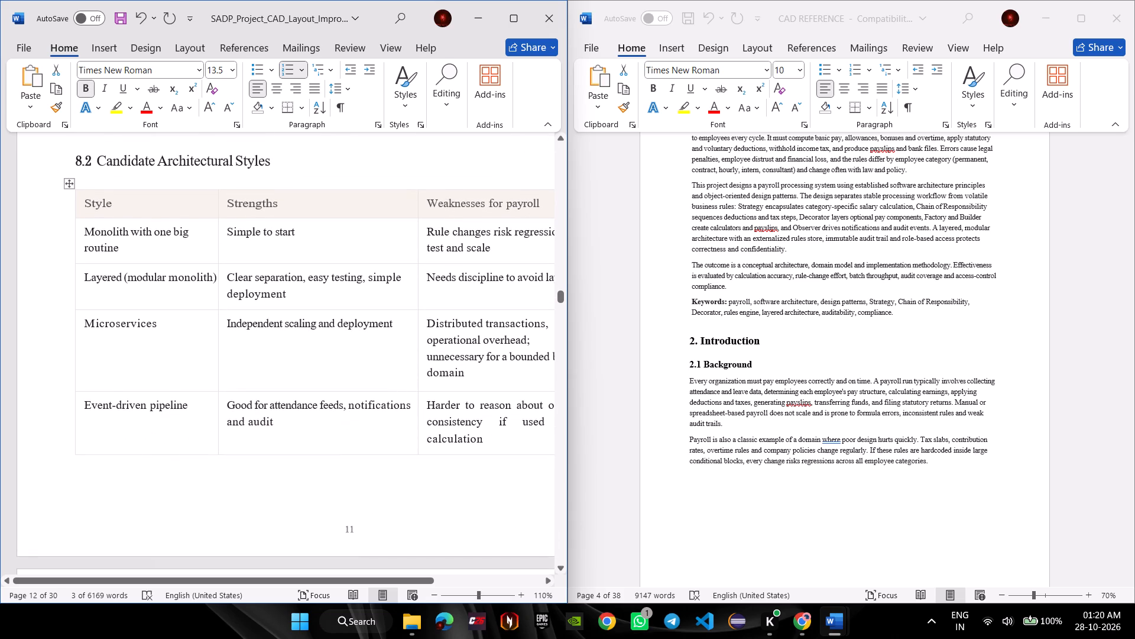
drag(280, 169, 101, 163)
key(ctrl+b)
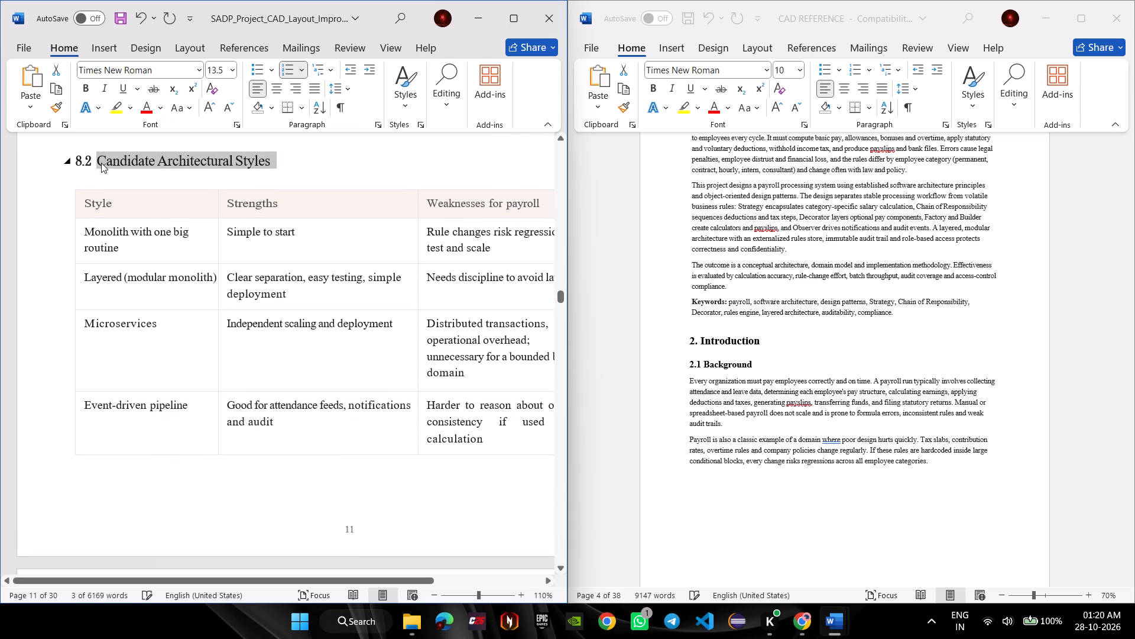
Make the heading texts of 8.1 Key Architectural Drivers and 8 Architectural Drivers and Style Selection bold.
scroll(101, 163, up, 2)
drag(264, 404, 164, 373)
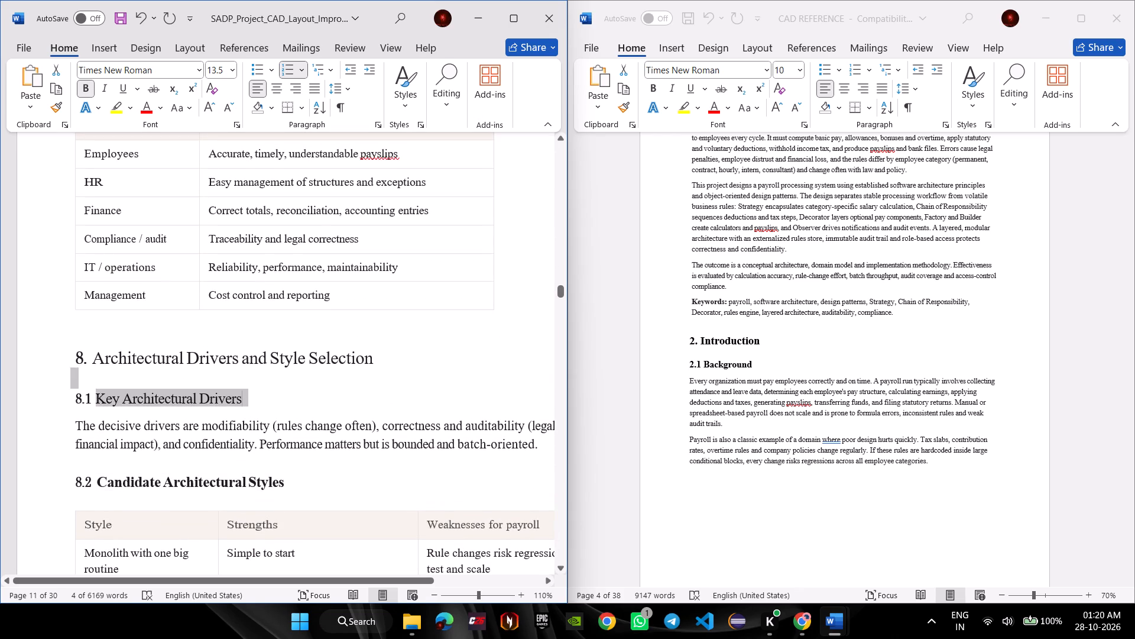
drag(164, 373, 131, 360)
key(ctrl+b)
Make the heading texts of 7.3 Stakeholders and 7.2 Non-Functional Requirements bold.
scroll(131, 360, up, 1)
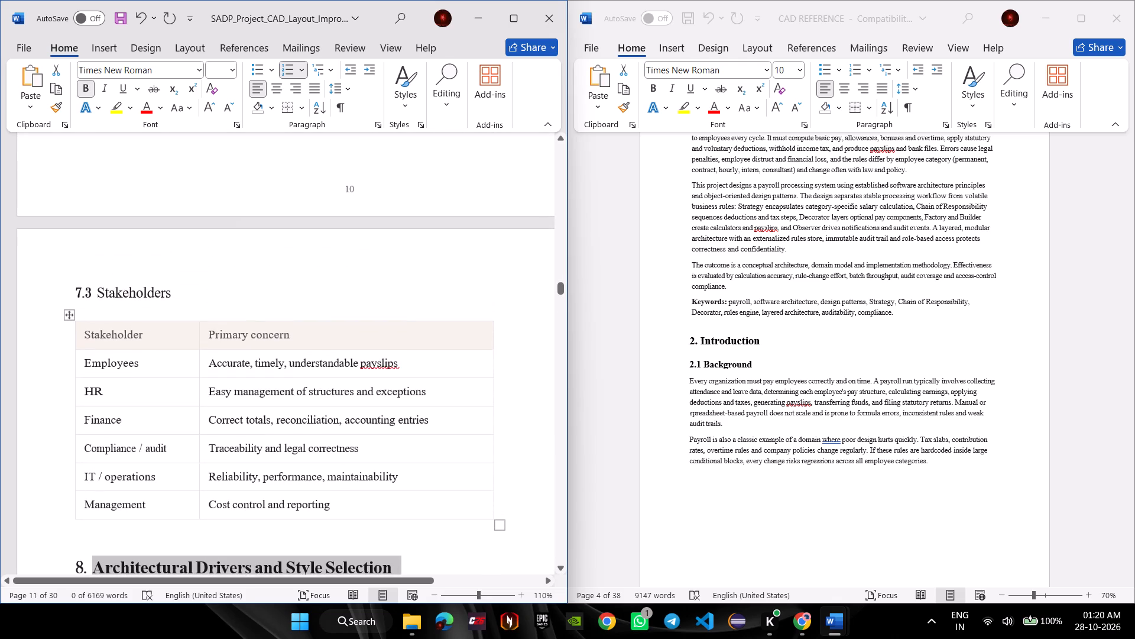
drag(174, 293, 102, 290)
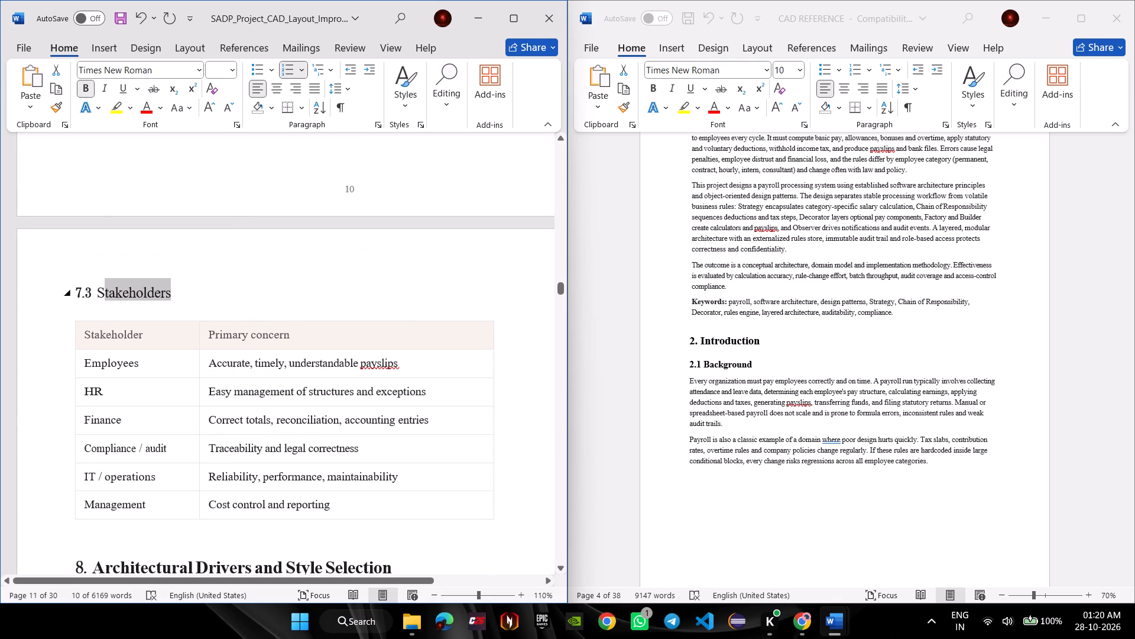
drag(102, 290, 93, 289)
key(ctrl+b)
scroll(93, 289, up, 1)
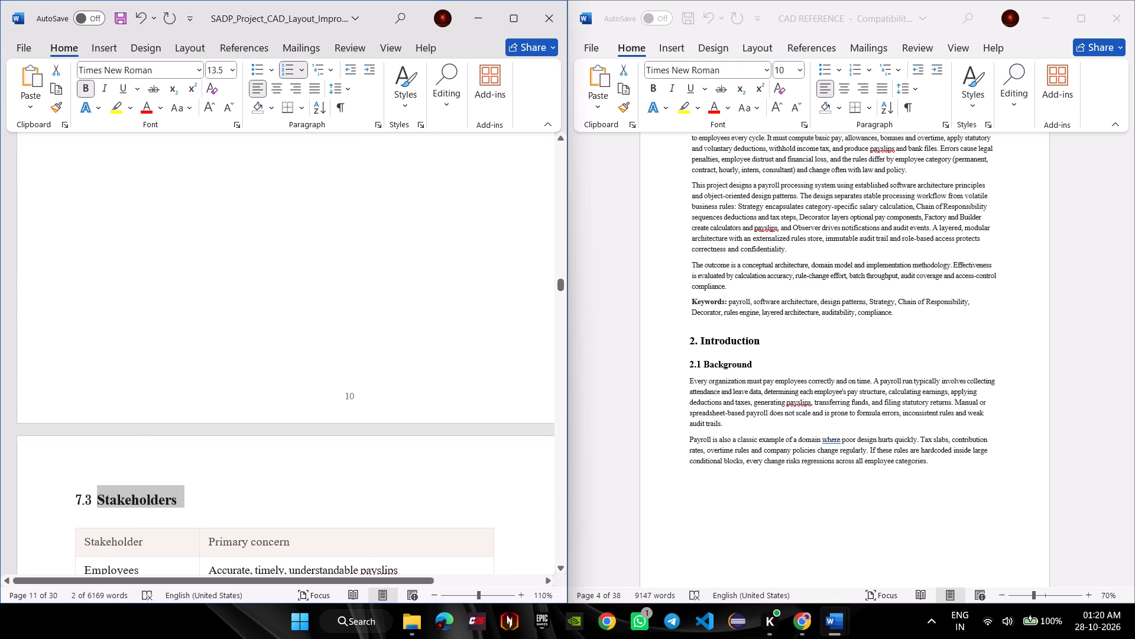
scroll(256, 383, up, 2)
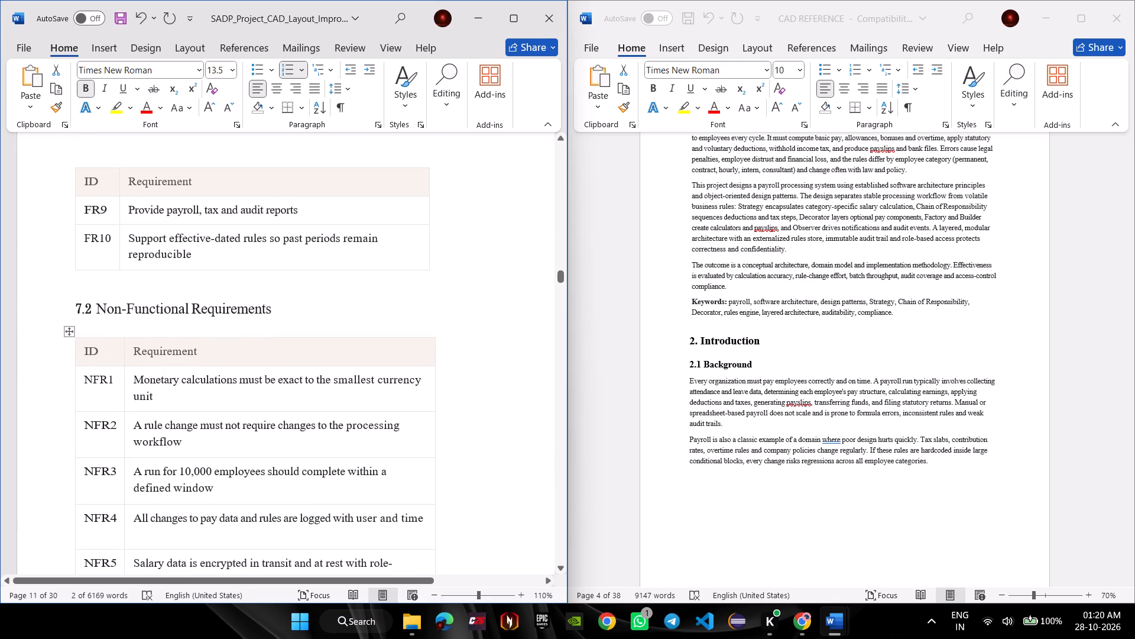
drag(270, 311, 103, 314)
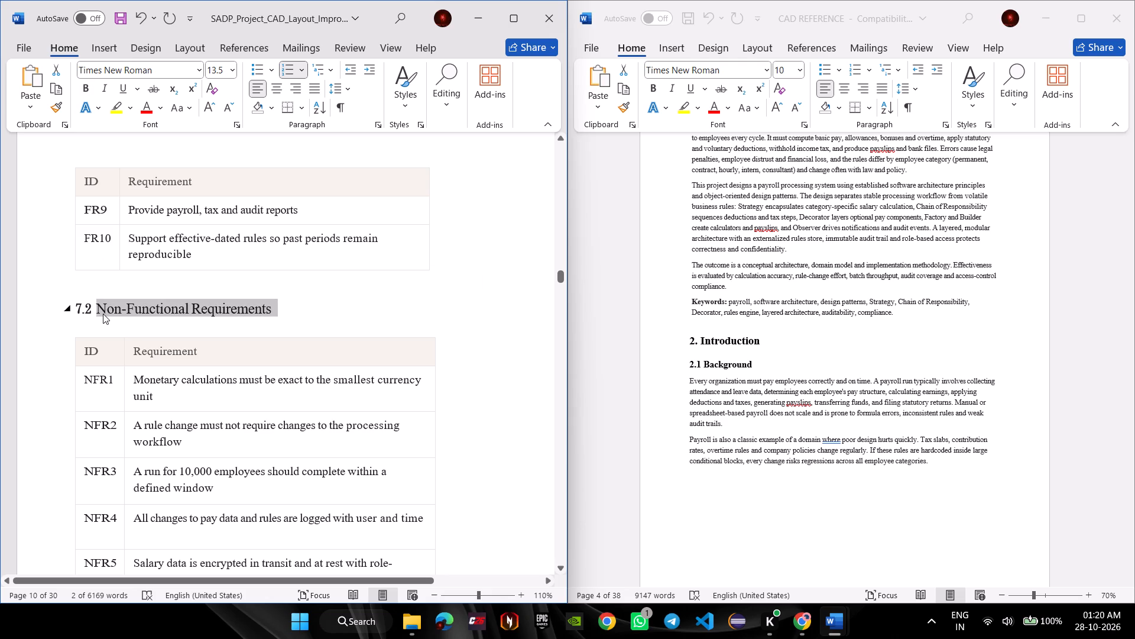
key(ctrl+b)
Make the heading texts of 7.1 Functional Requirements and 7 Requirements Analysis bold.
scroll(103, 314, up, 1)
scroll(154, 386, up, 1)
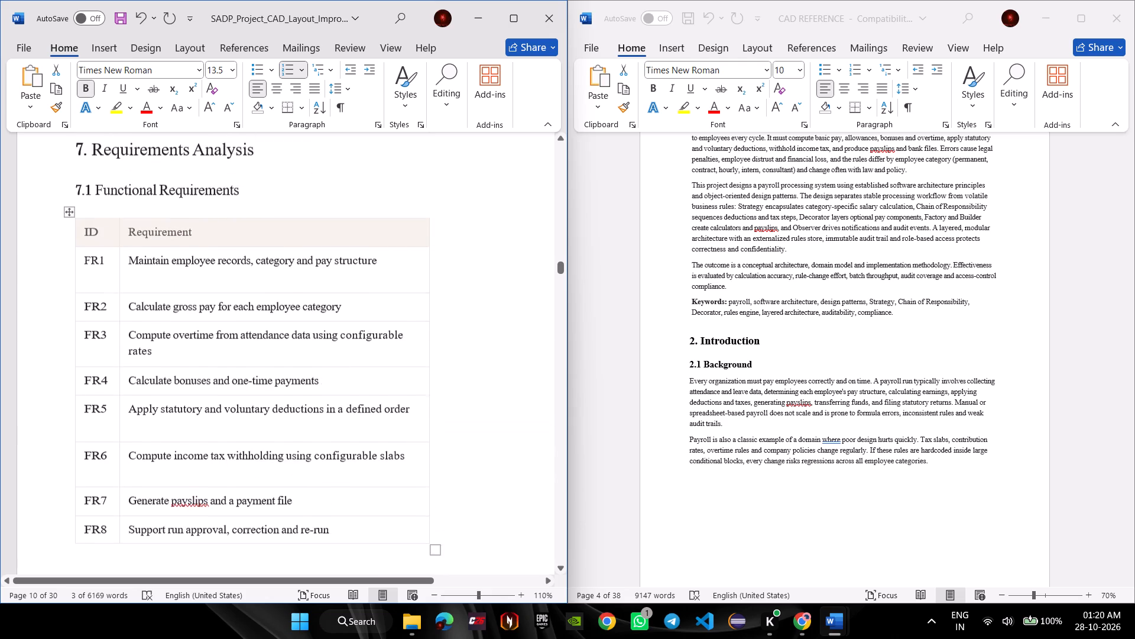
scroll(187, 355, up, 1)
scroll(229, 442, down, 1)
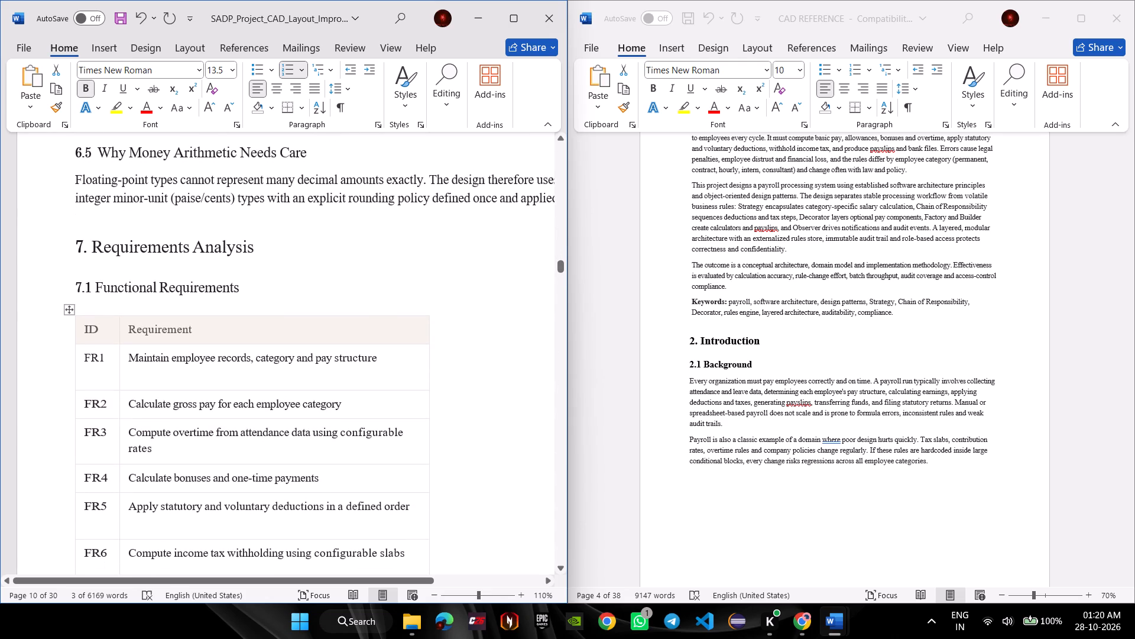
drag(246, 281, 122, 246)
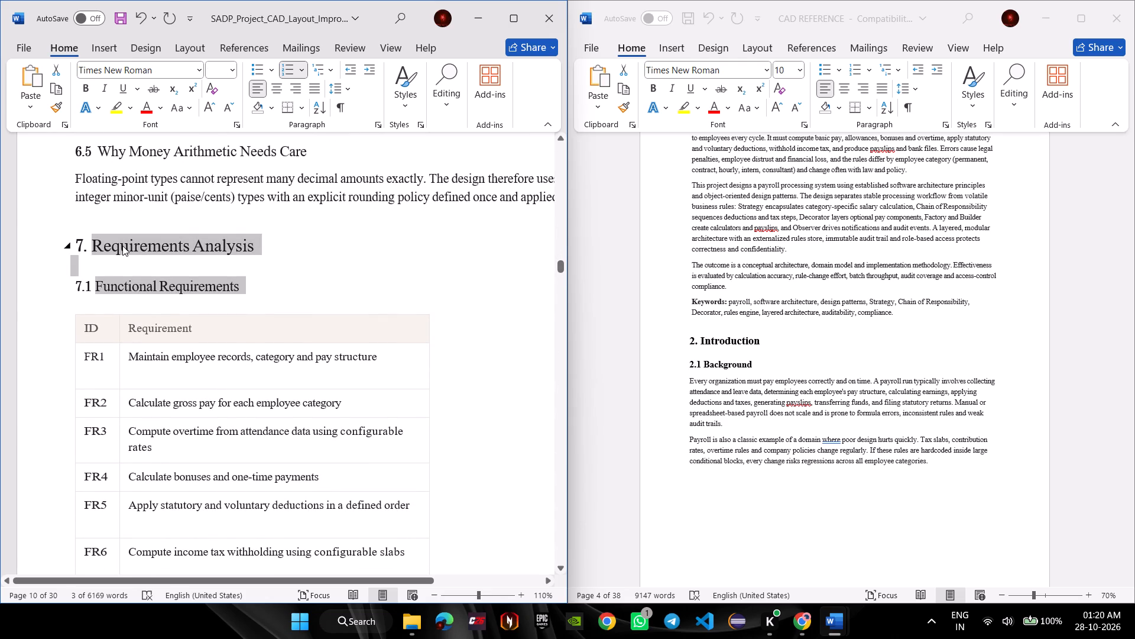
key(ctrl+b)
Make the heading texts of 6.5 Why Money Arithmetic Needs Care and 6.4 Quality Attributes bold.
scroll(122, 246, up, 1)
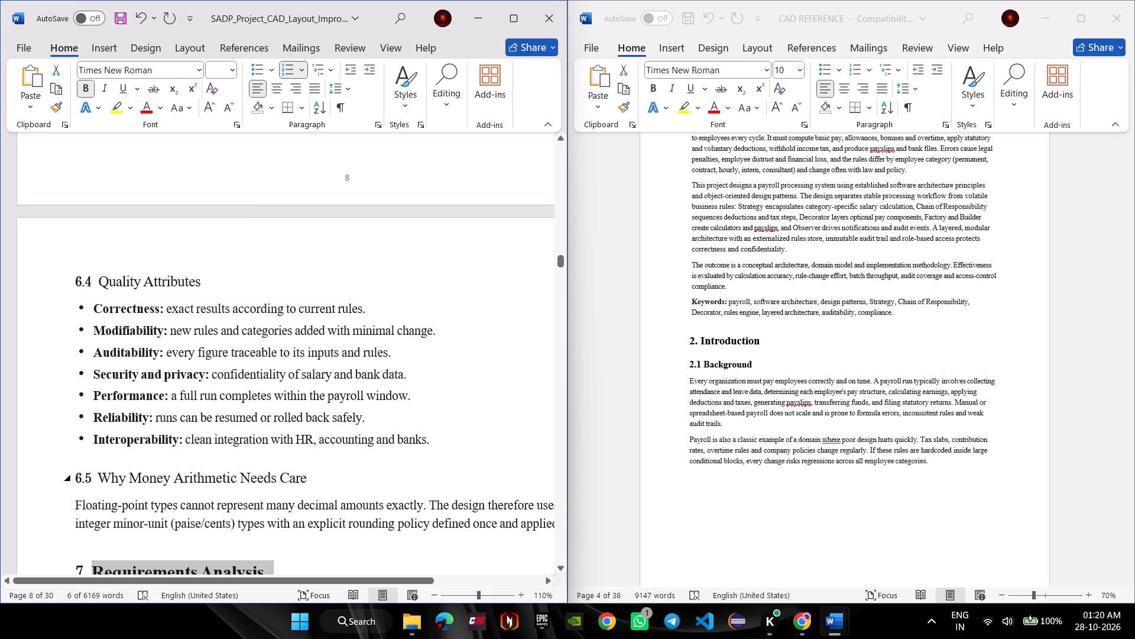
drag(311, 481, 98, 475)
key(ctrl+b)
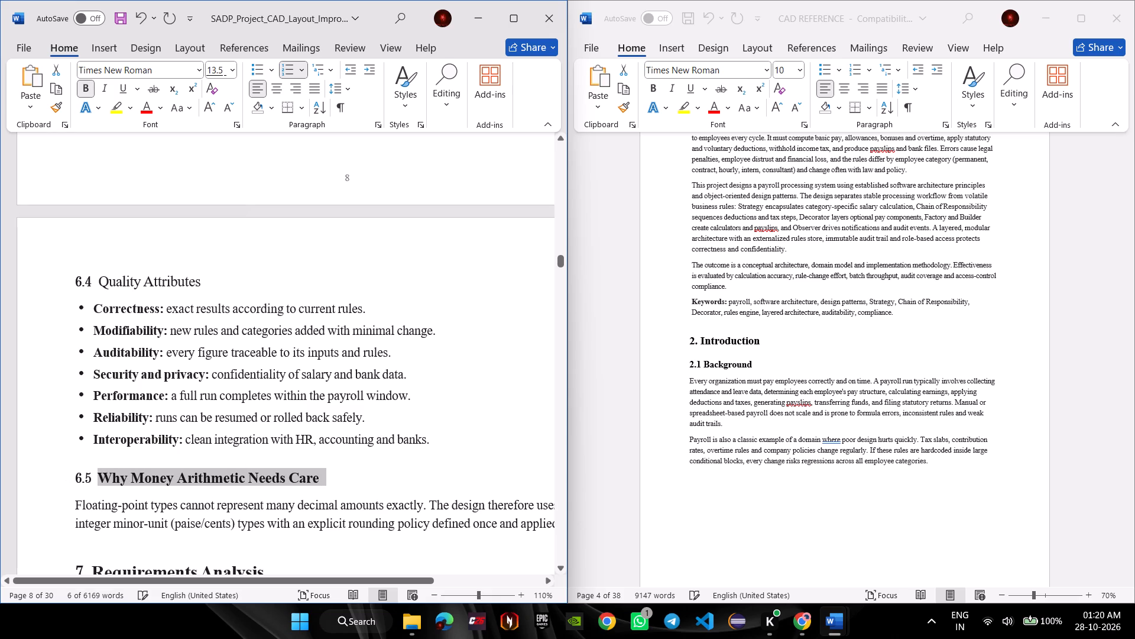
drag(201, 283, 109, 282)
key(ctrl+b)
scroll(109, 282, up, 1)
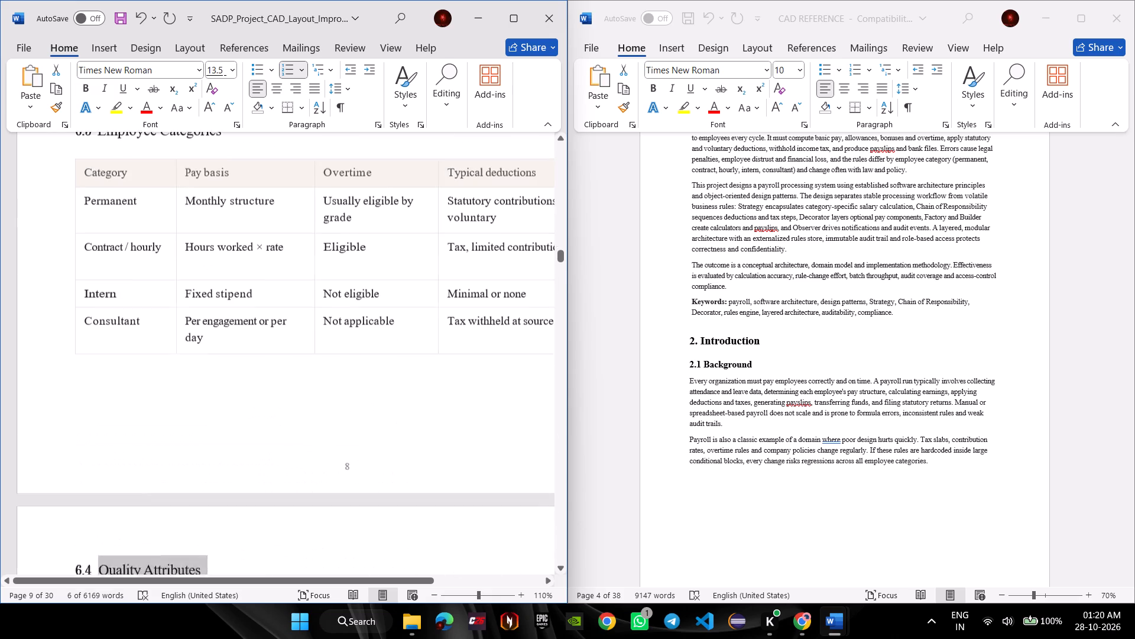
key(ctrl+b)
Make the heading texts of 6.3 Employee Categories and 6.2 The Payroll Cycle bold.
scroll(215, 171, up, 1)
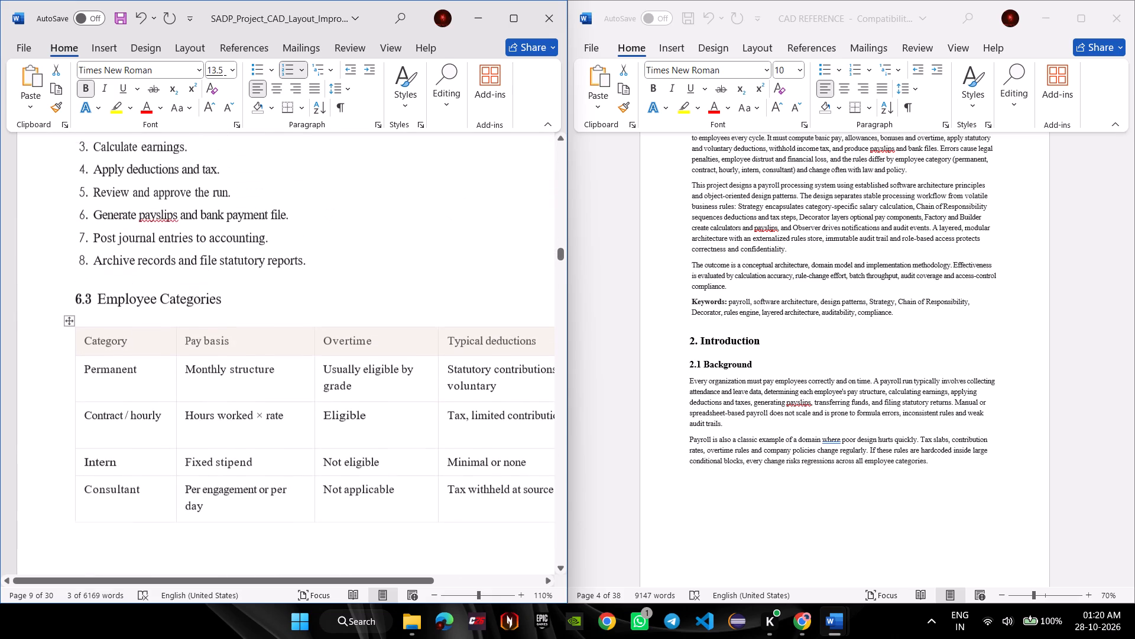
drag(229, 299, 103, 304)
key(ctrl+b)
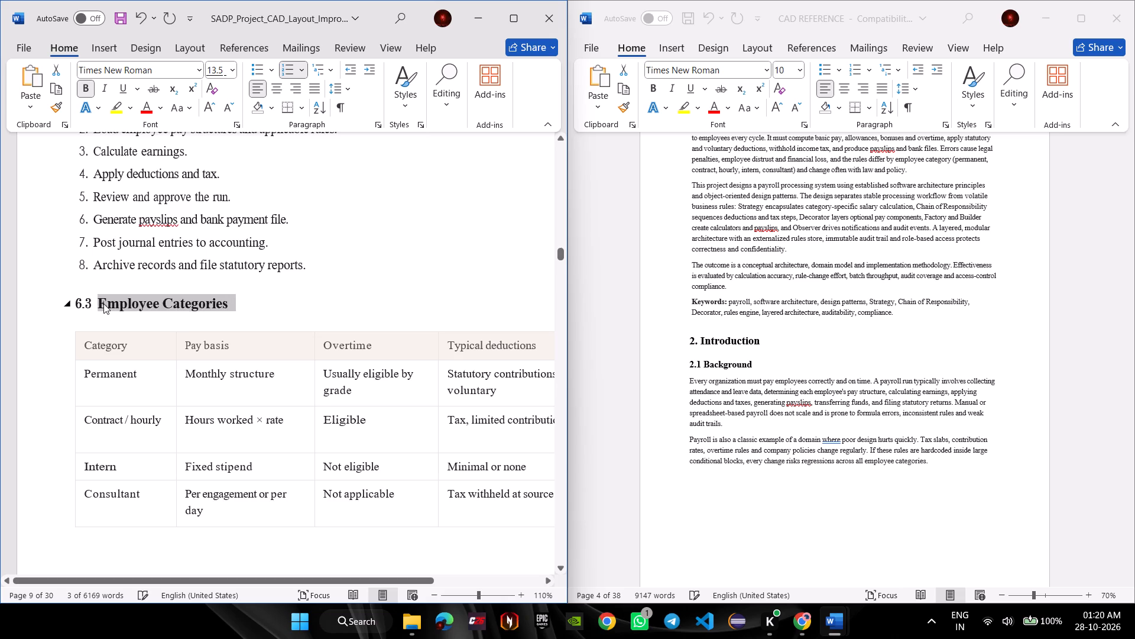
scroll(103, 304, up, 2)
drag(200, 372, 160, 367)
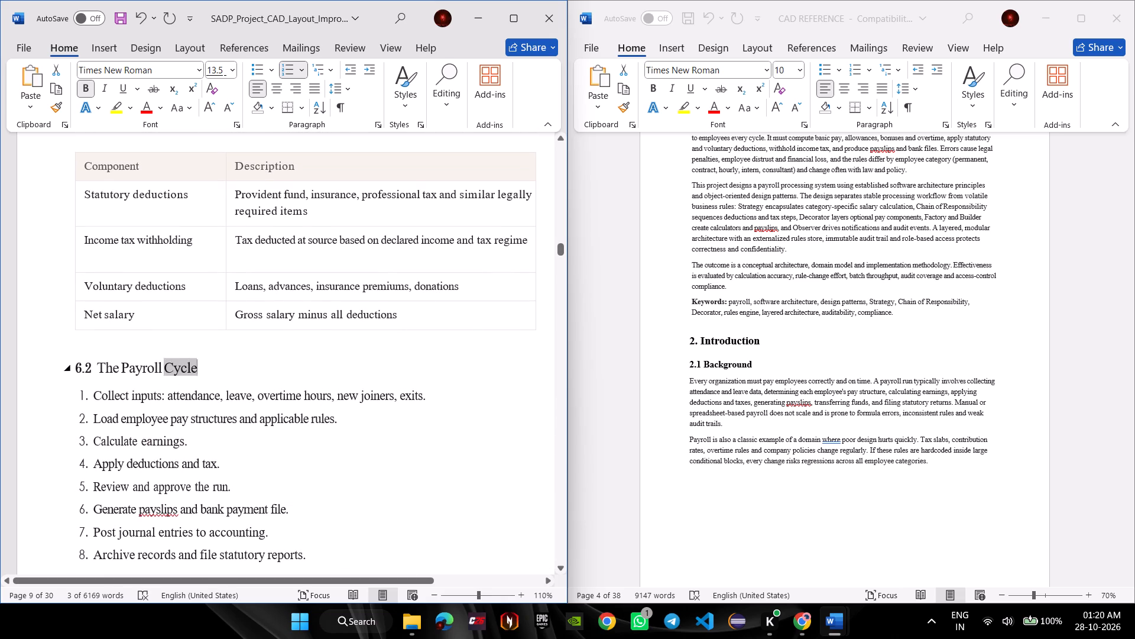
drag(160, 367, 95, 360)
key(ctrl+b)
Make the heading texts of 6.1 Payroll Components and 6 Fundamentals of Payroll Processing bold.
scroll(95, 360, up, 1)
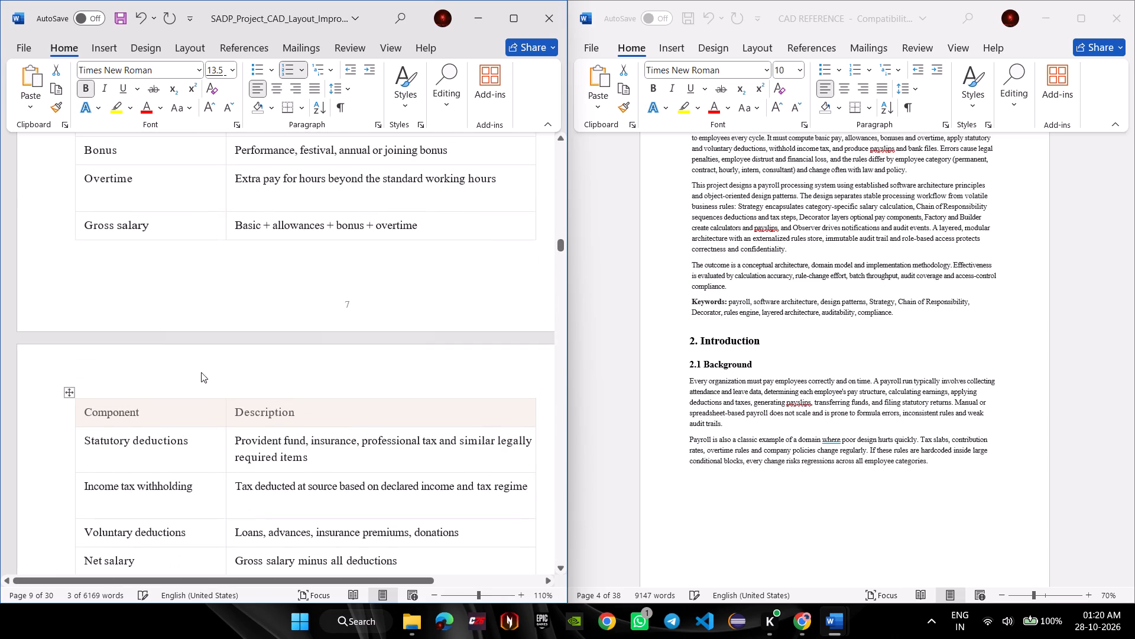
scroll(188, 393, up, 1)
drag(211, 417, 132, 391)
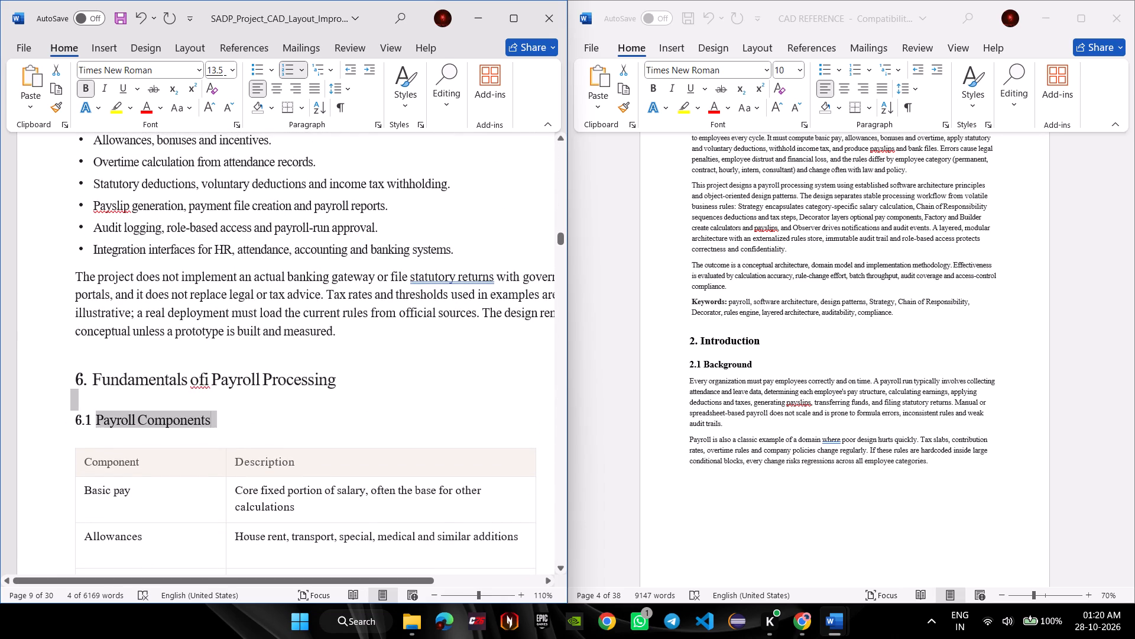
drag(132, 391, 115, 380)
key(ctrl+b)
Correct "ofi" to "of" in heading 5 and make its text Scope of the Project bold.
scroll(115, 380, up, 1)
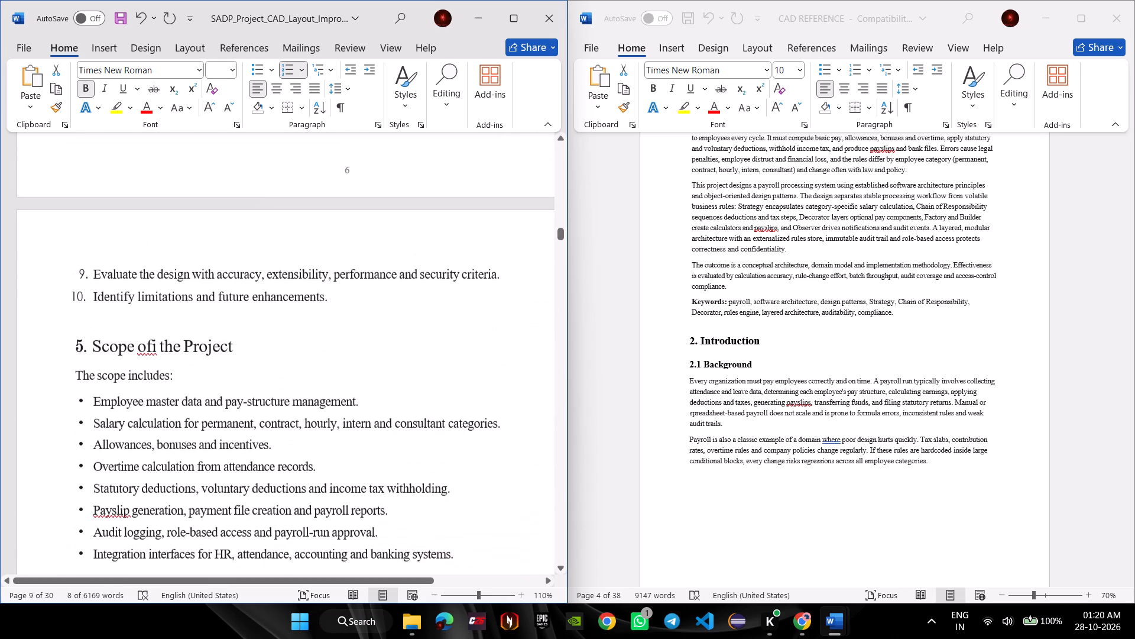
click(232, 340)
click(153, 347)
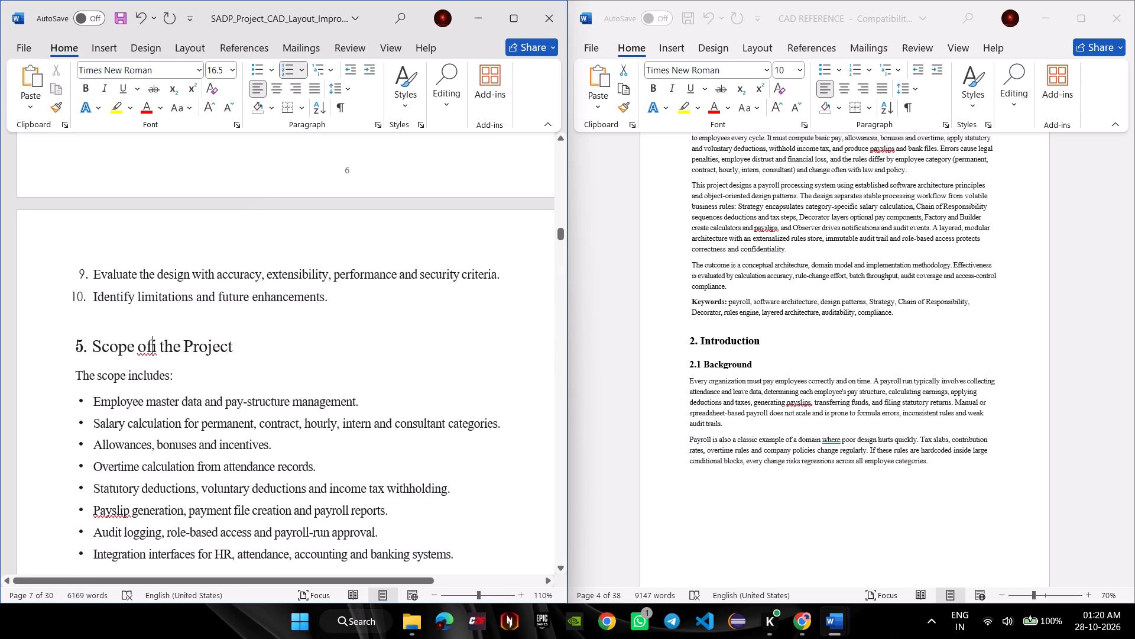
key(Right)
key(BackSpace)
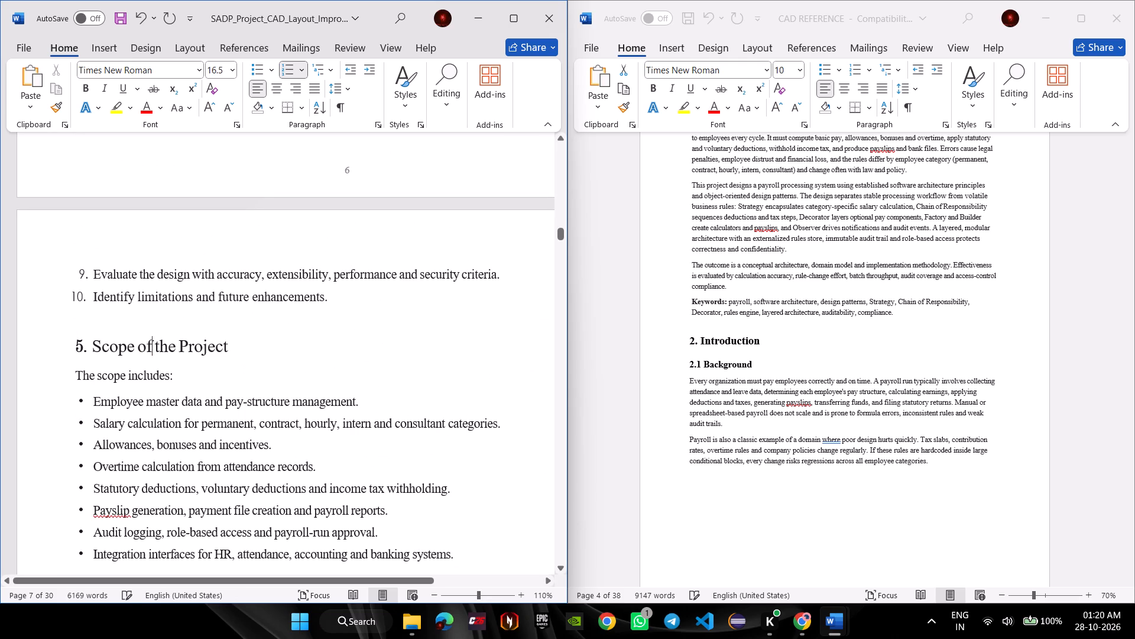
drag(234, 347, 96, 348)
key(ctrl+b)
Make the heading texts of 4.2 Objectives, 4.1 Aim and 4 Aim and Objectives bold.
scroll(96, 348, up, 1)
scroll(207, 332, up, 2)
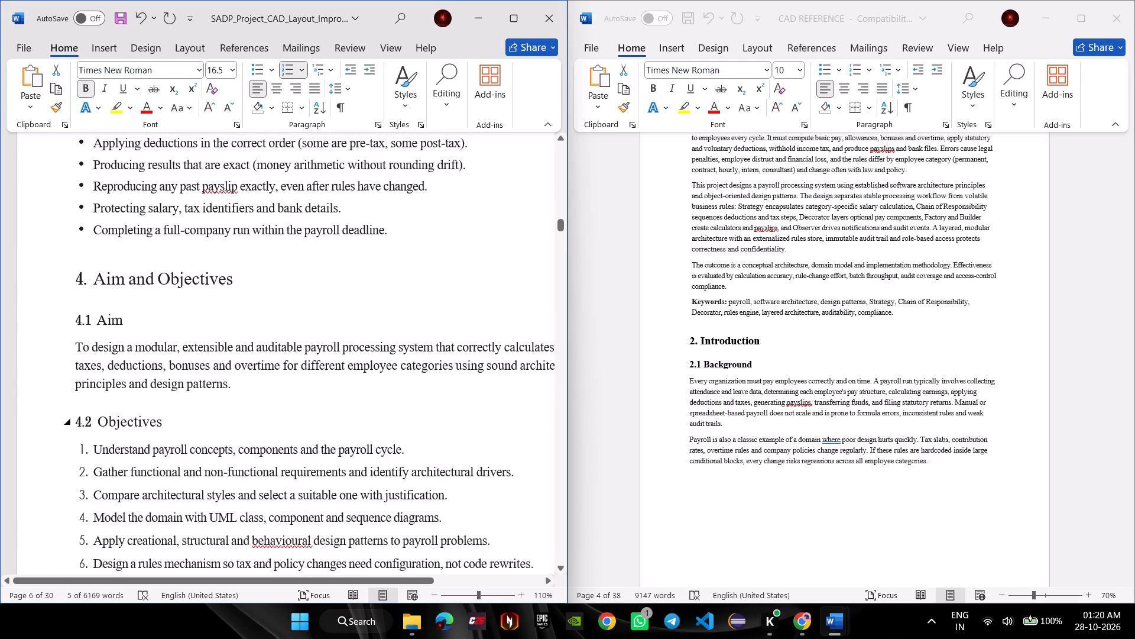
drag(171, 417, 103, 420)
click(161, 425)
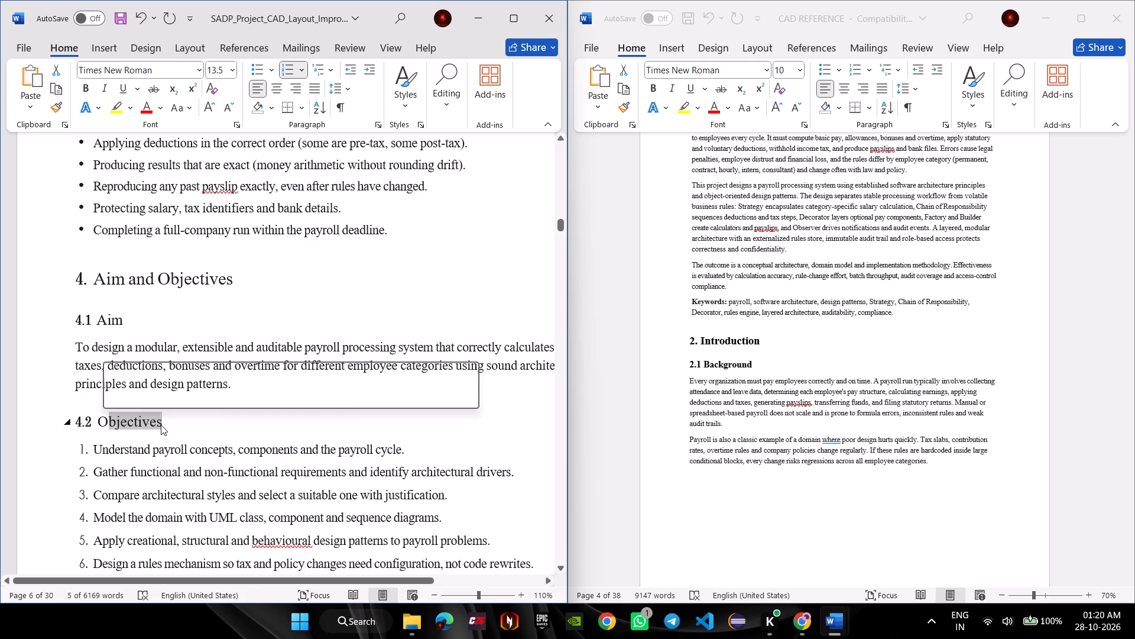
drag(161, 425, 101, 422)
key(ctrl+b)
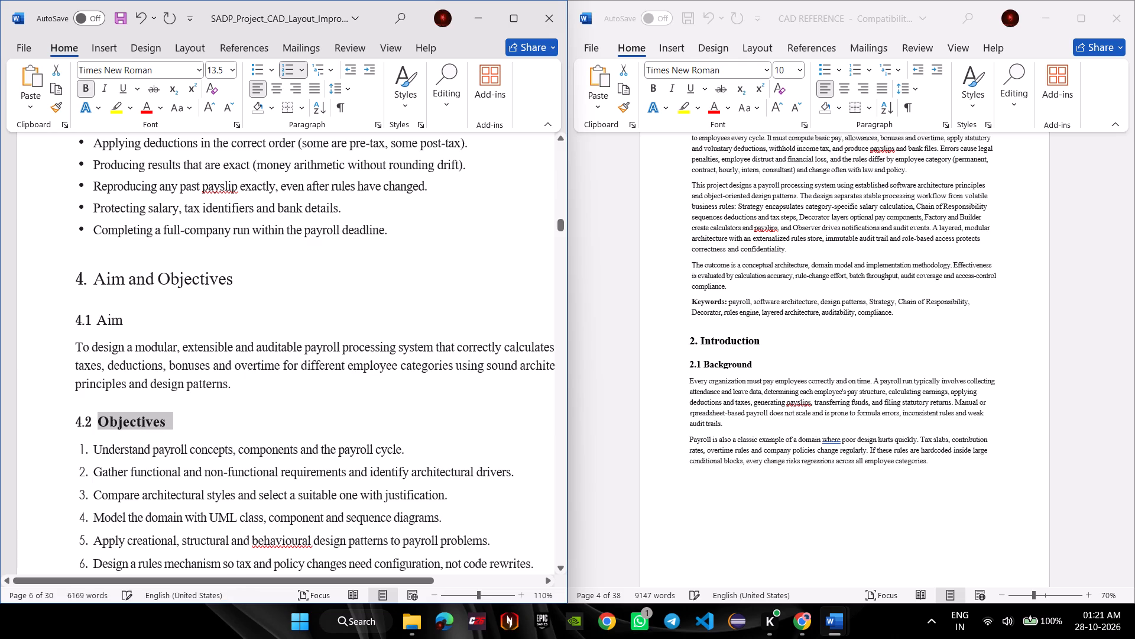
drag(127, 320, 103, 283)
key(ctrl+b)
Make the heading text of 3.1 Key Challenges bold.
scroll(103, 283, up, 1)
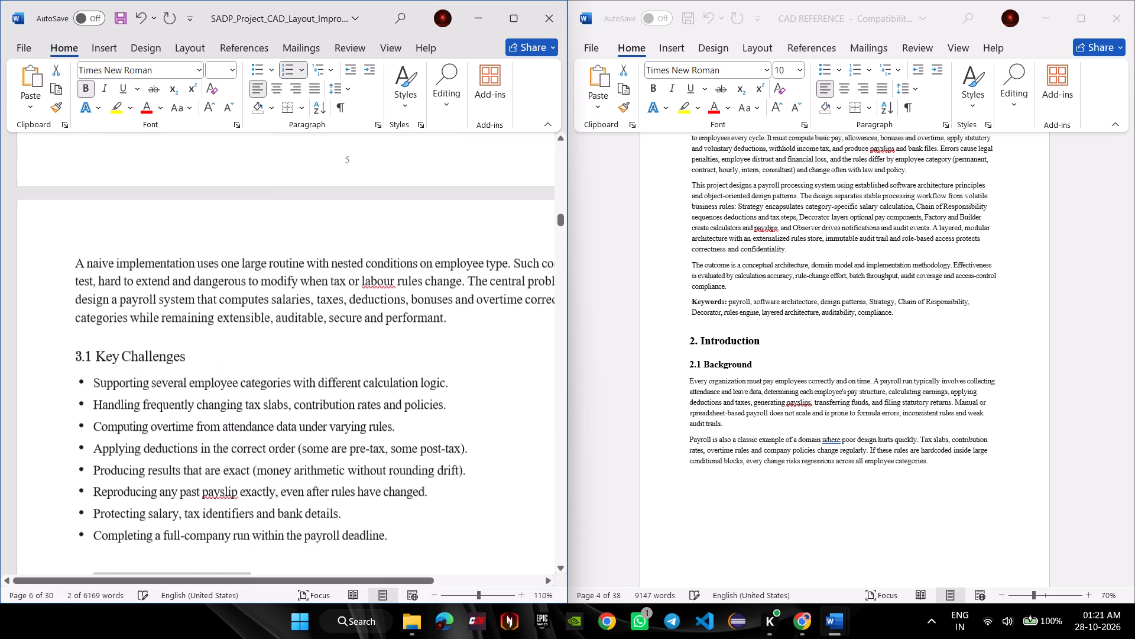
drag(184, 392, 96, 372)
key(ctrl+b)
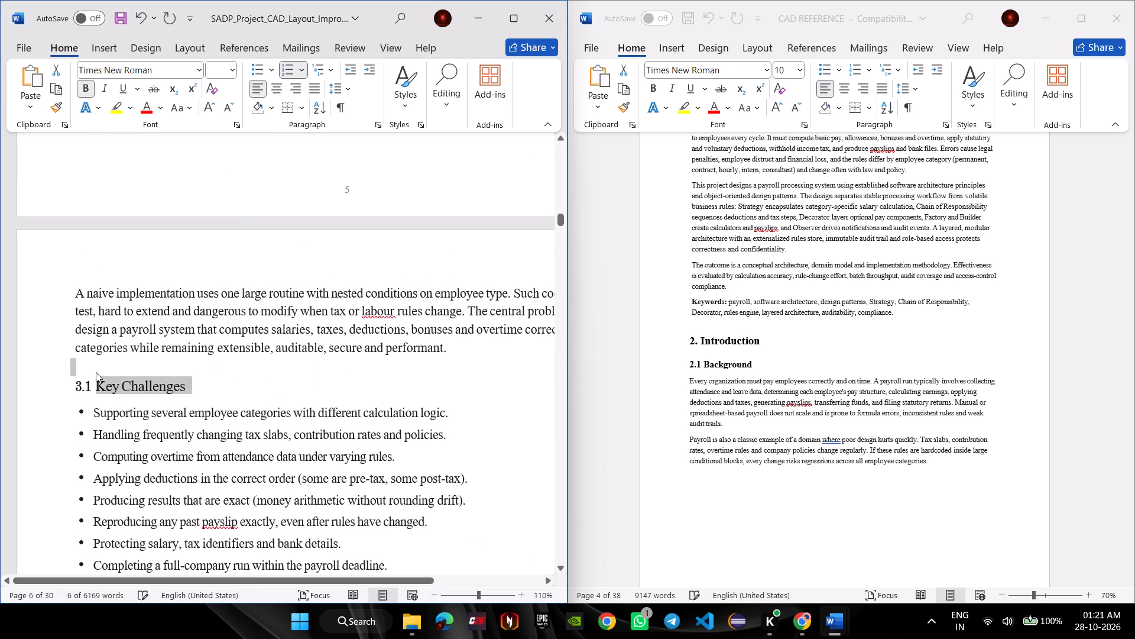
scroll(92, 380, up, 1)
scroll(93, 458, down, 1)
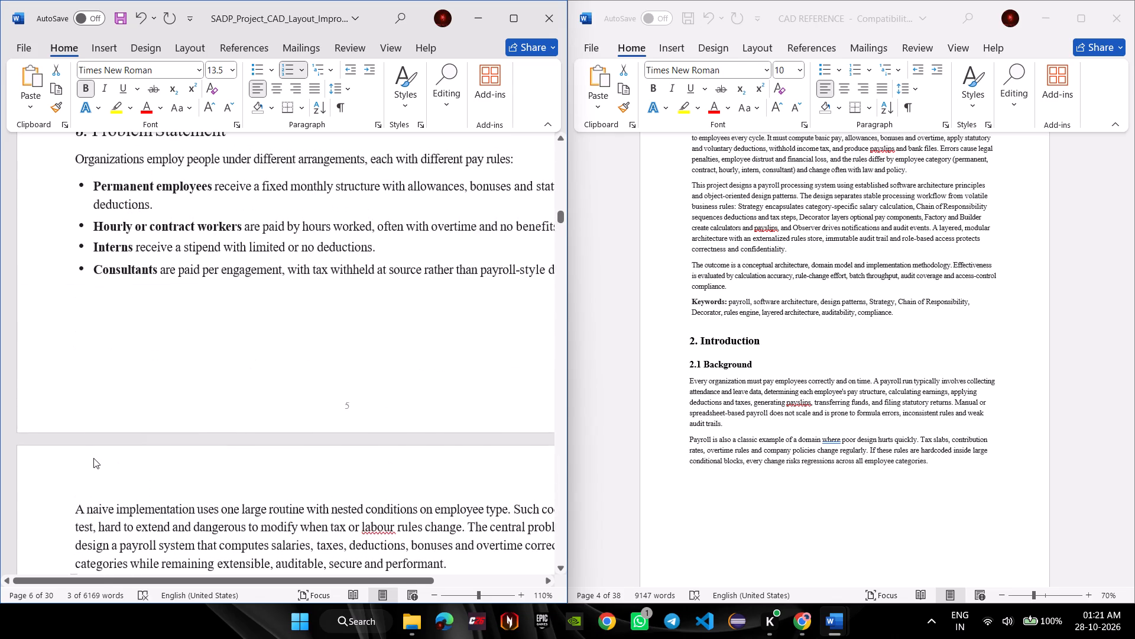
scroll(93, 458, down, 1)
double_click(80, 367)
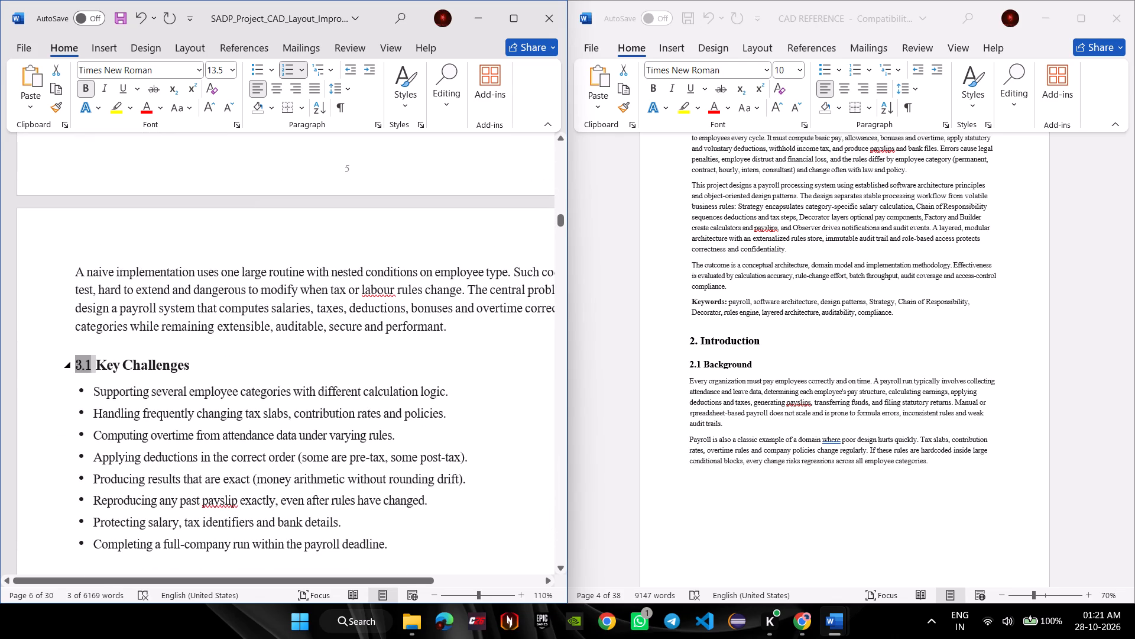
key(ctrl+b)
key(ctrl+b)
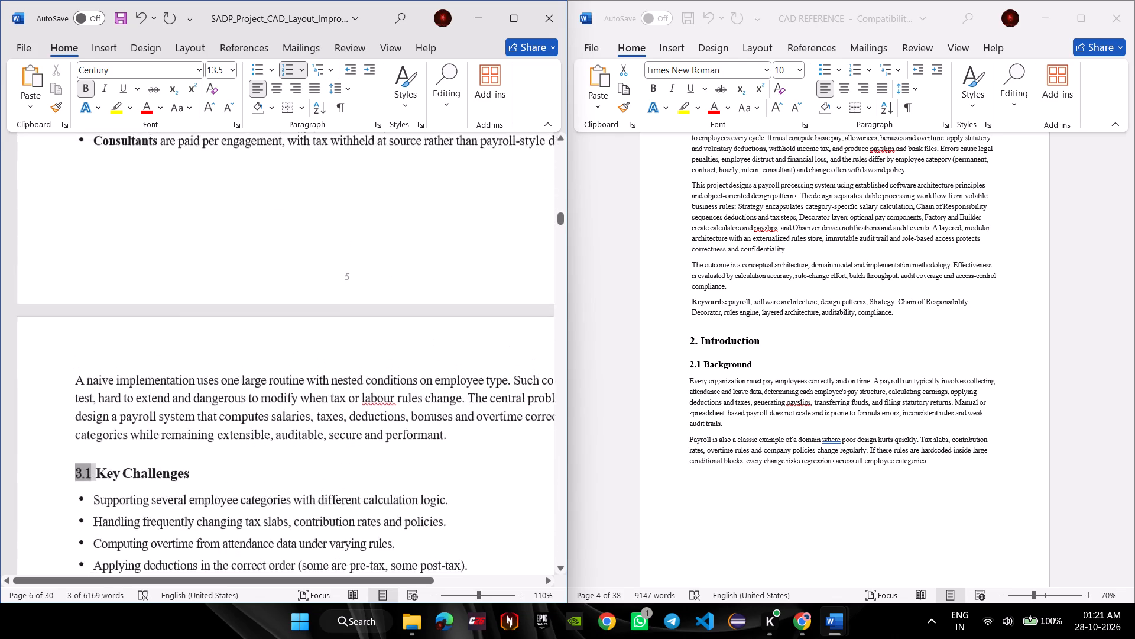
Make the heading text of section 3, Problem Statement, bold.
scroll(80, 367, up, 1)
drag(226, 188, 109, 192)
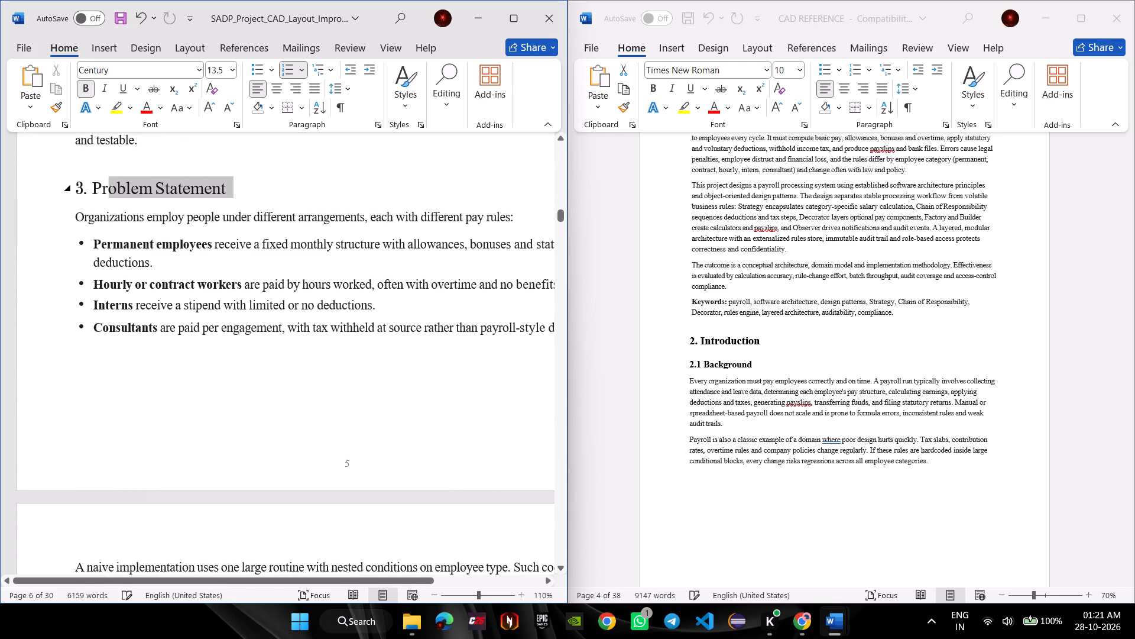
drag(109, 192, 105, 192)
click(105, 192)
drag(233, 190, 93, 186)
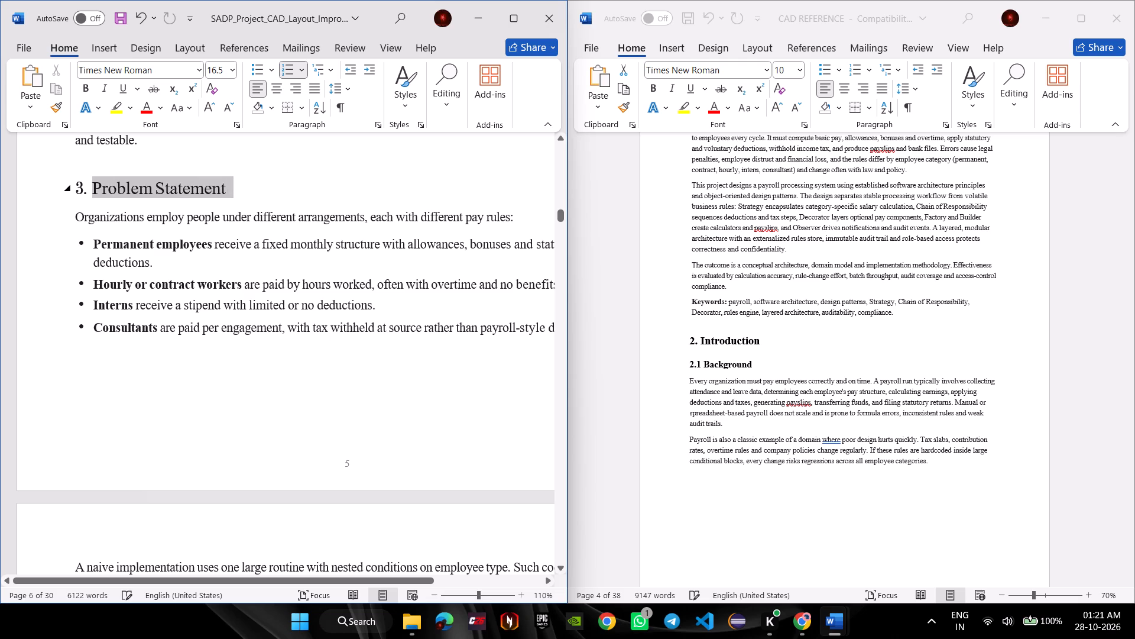
drag(93, 186, 93, 186)
key(ctrl+b)
Make the heading text of 2.4 Relationship Between Architecture and Design Patterns bold.
scroll(93, 186, up, 1)
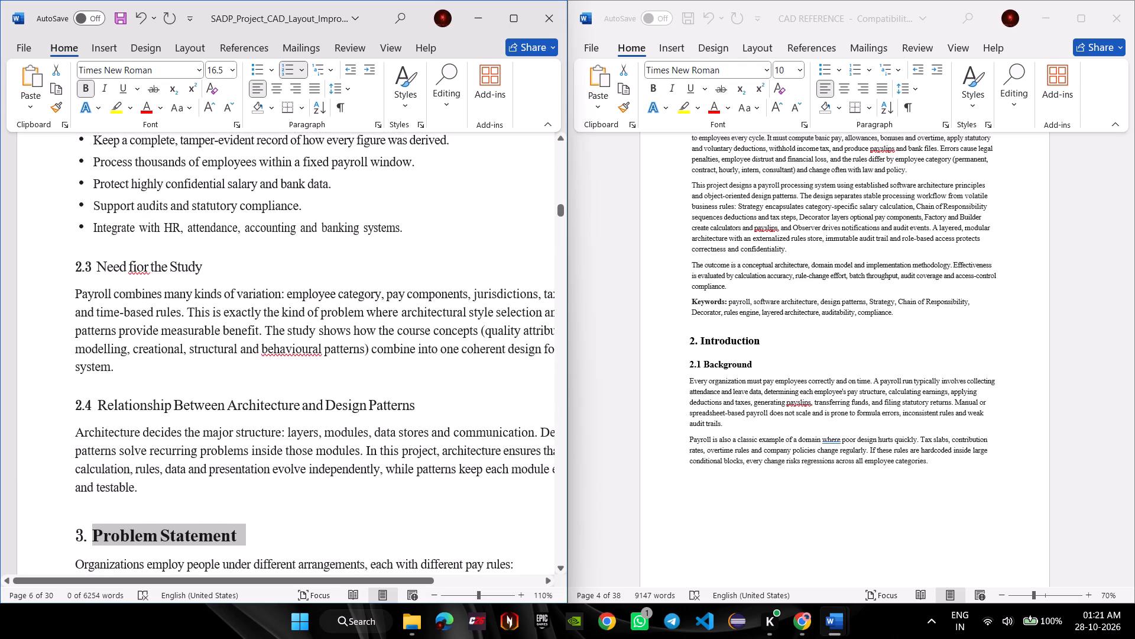
drag(425, 413, 147, 383)
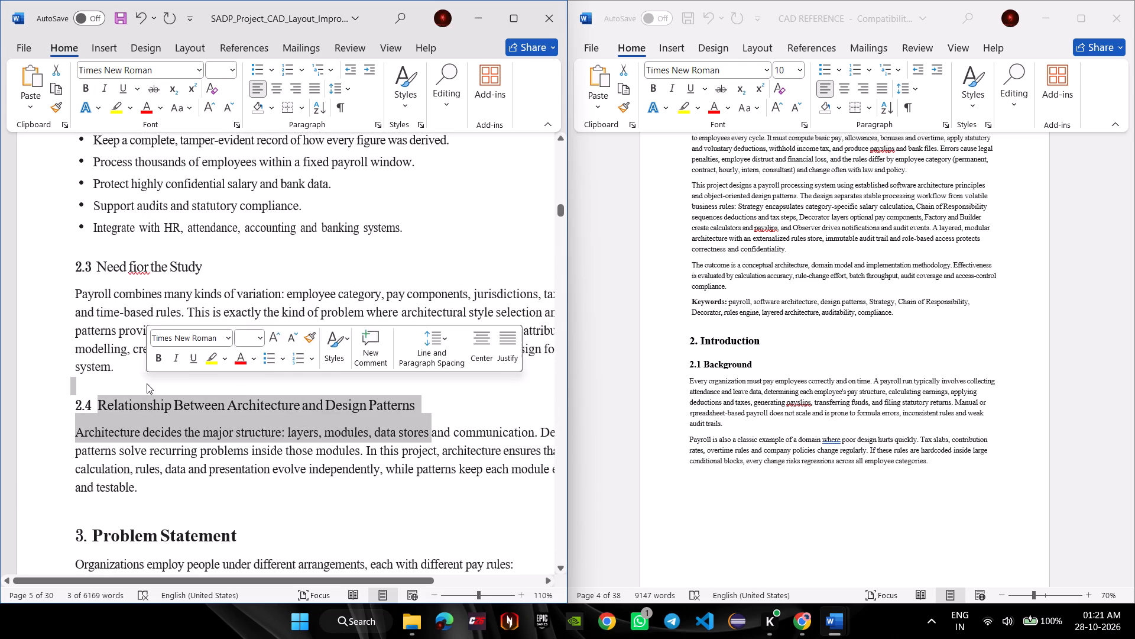
click(440, 404)
drag(413, 404, 226, 405)
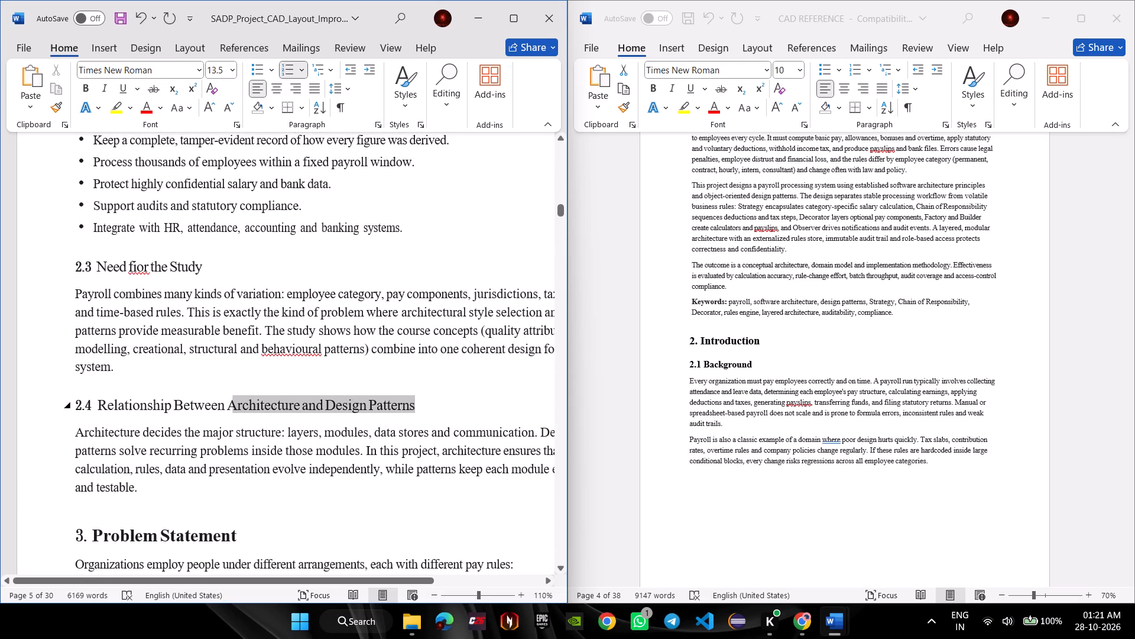
drag(226, 405, 121, 398)
key(ctrl+b)
Make the heading text of 2.3 bold and correct "fior" so it reads Need for the Study.
drag(203, 264, 174, 264)
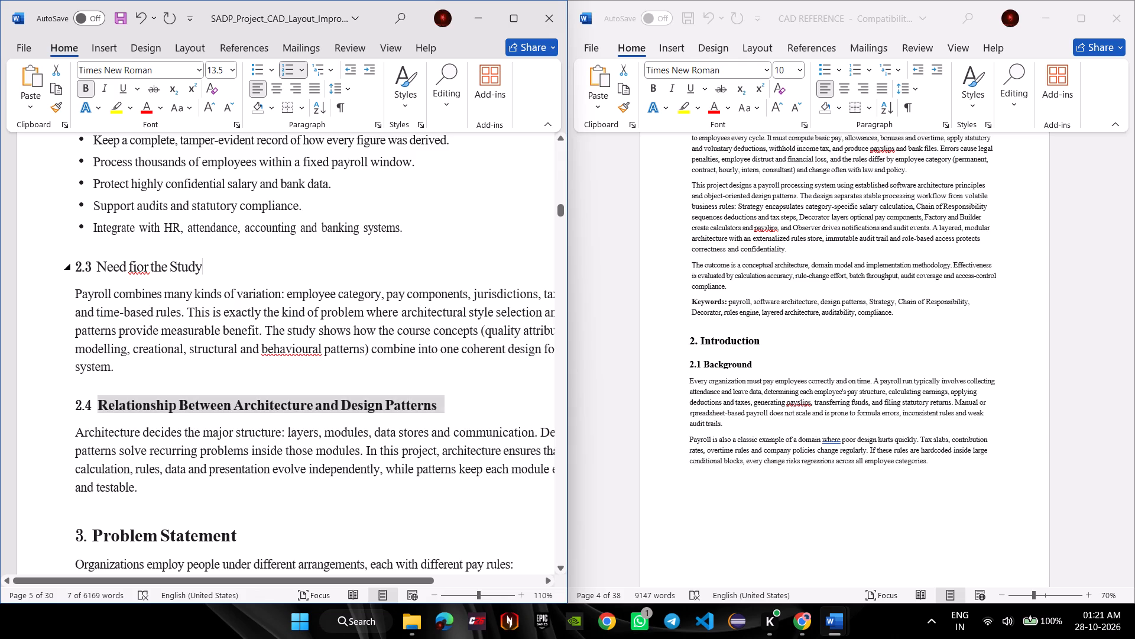
drag(174, 264, 100, 269)
key(ctrl+b)
click(136, 263)
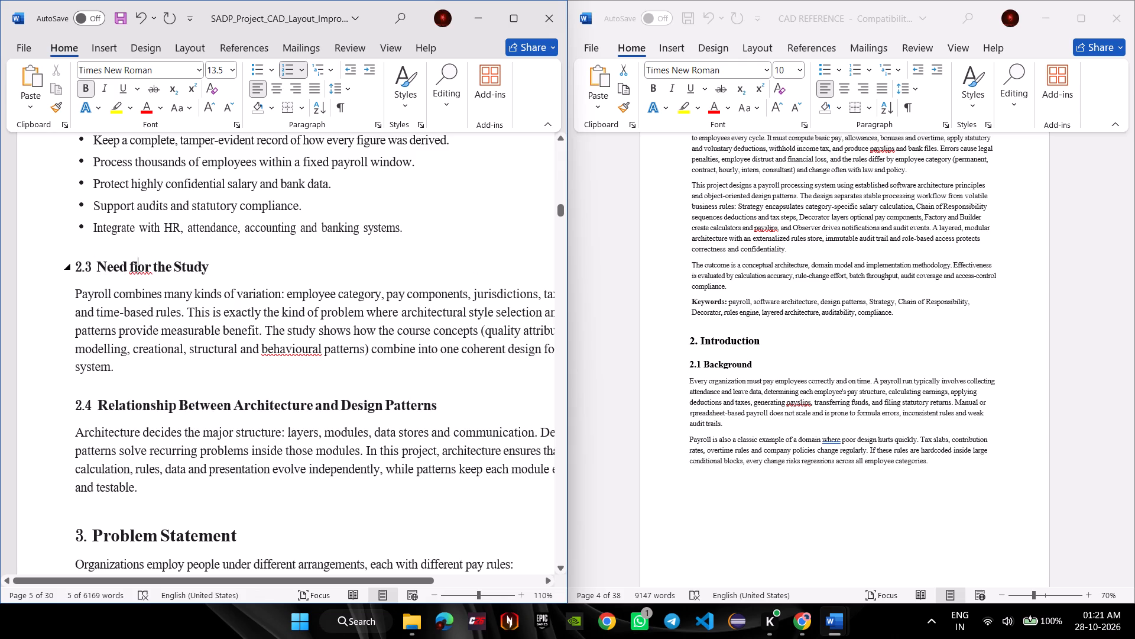
key(BackSpace)
key(equal)
key(BackSpace)
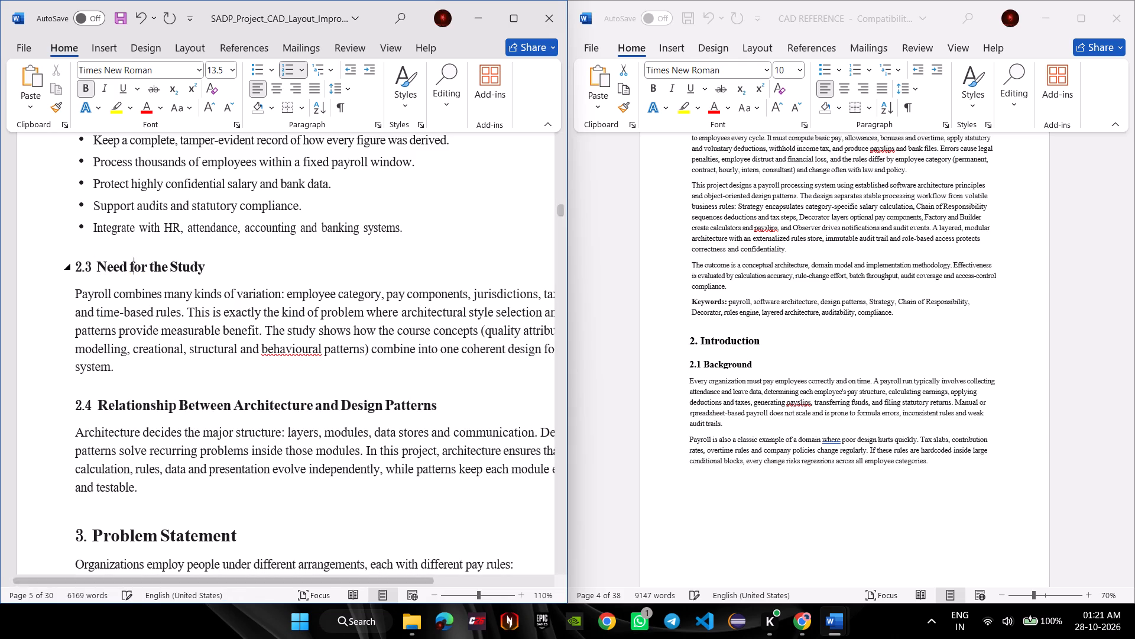
Make the 2.2 heading text bold and correct "ofi" and "fior" so it reads Importance of Good Architecture for Payroll.
scroll(135, 262, up, 1)
drag(354, 240, 98, 234)
key(ctrl+b)
click(179, 235)
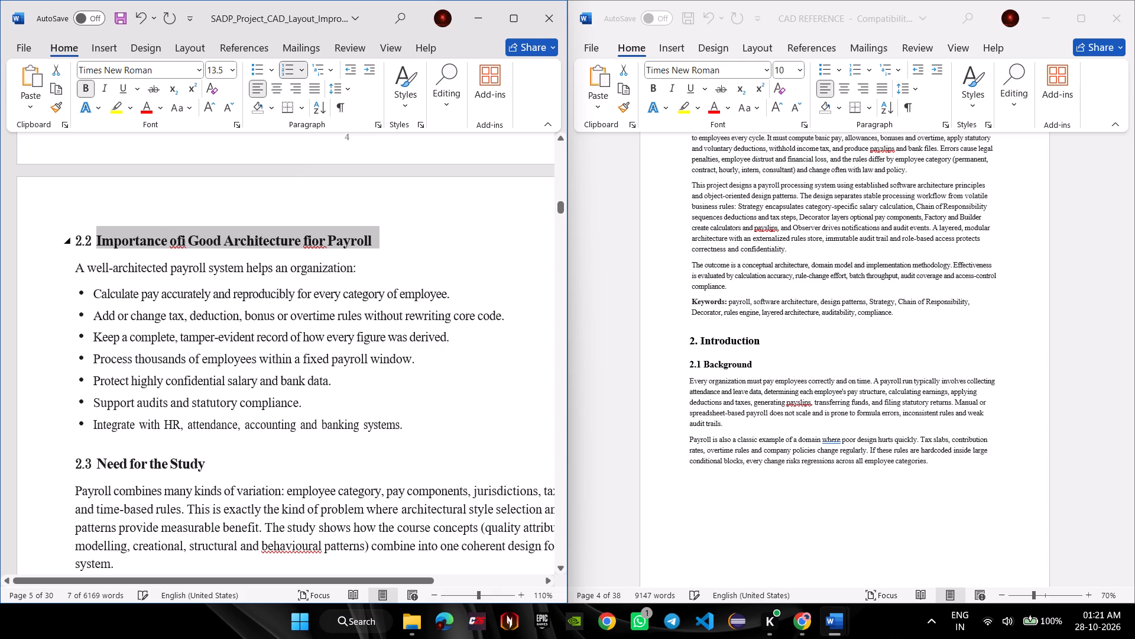
click(184, 240)
key(BackSpace)
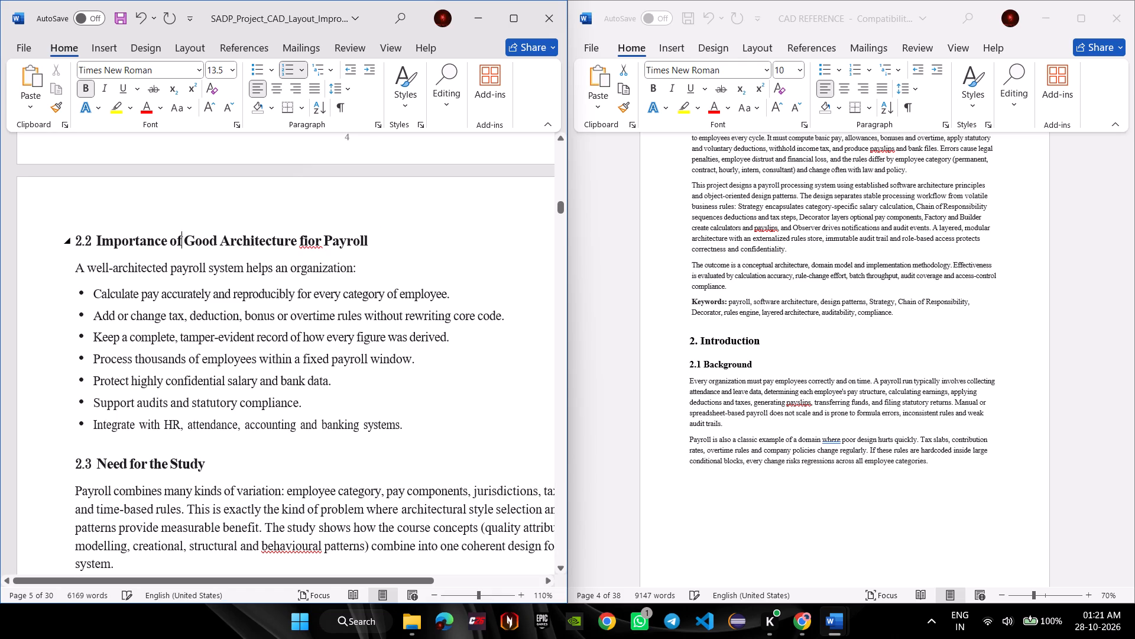
click(304, 240)
key(Right)
key(BackSpace)
Make the heading texts of 2.1 Background and 2 Introduction bold.
scroll(304, 240, up, 1)
scroll(268, 344, up, 1)
drag(172, 282, 102, 244)
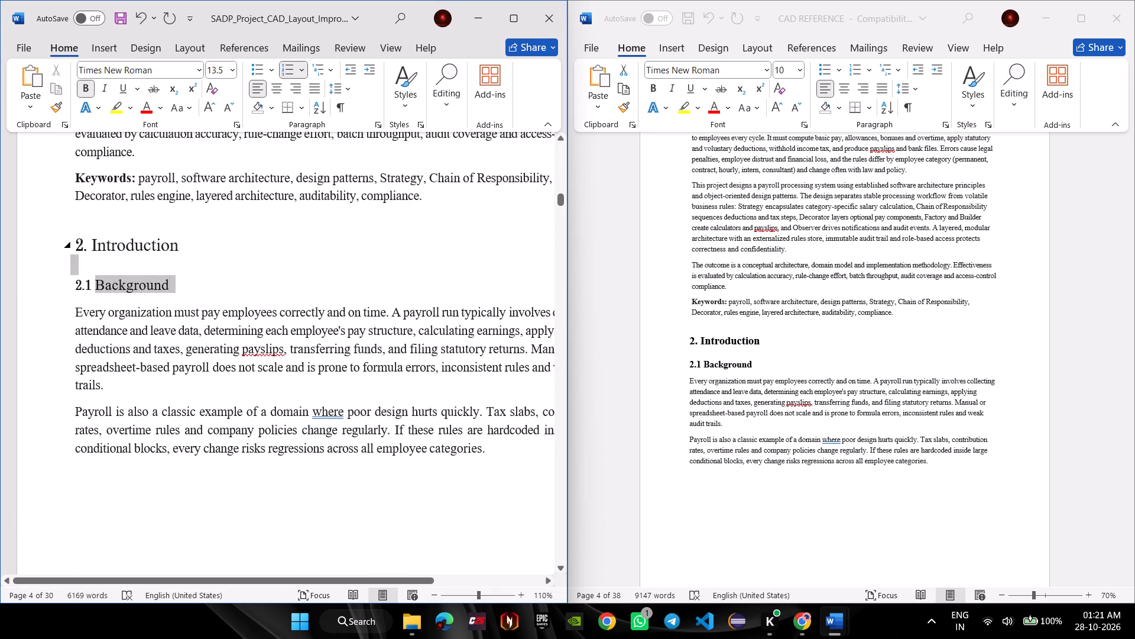
drag(102, 244, 100, 243)
key(ctrl+b)
Make the heading text of section 1, Abstract, bold.
scroll(100, 243, up, 1)
scroll(145, 294, up, 1)
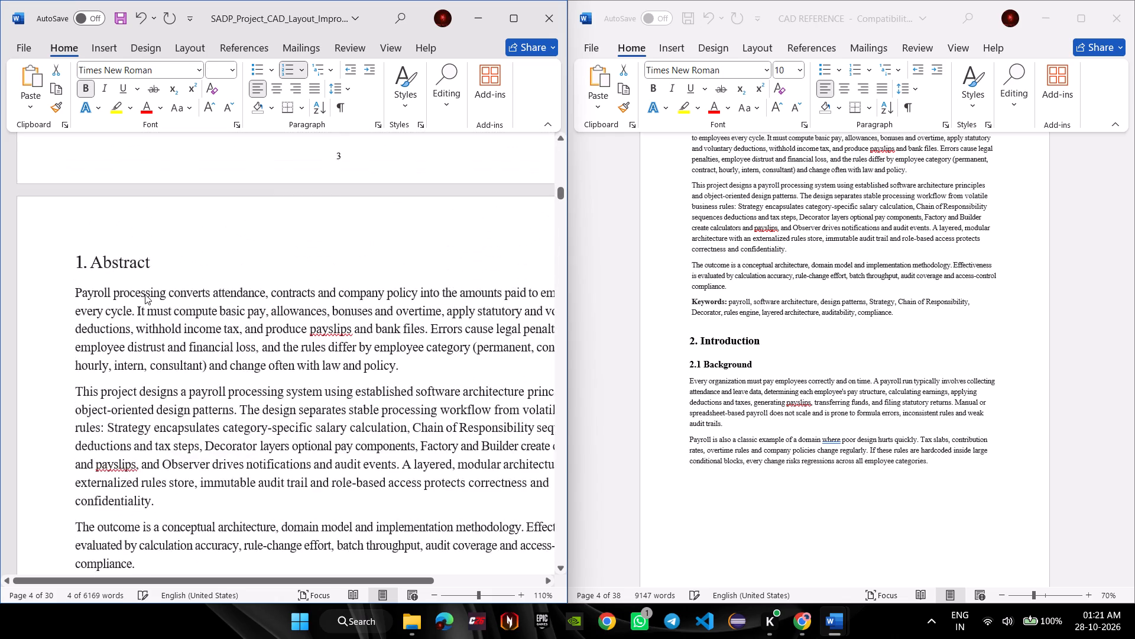
scroll(145, 294, up, 1)
drag(160, 343, 89, 348)
key(ctrl+b)
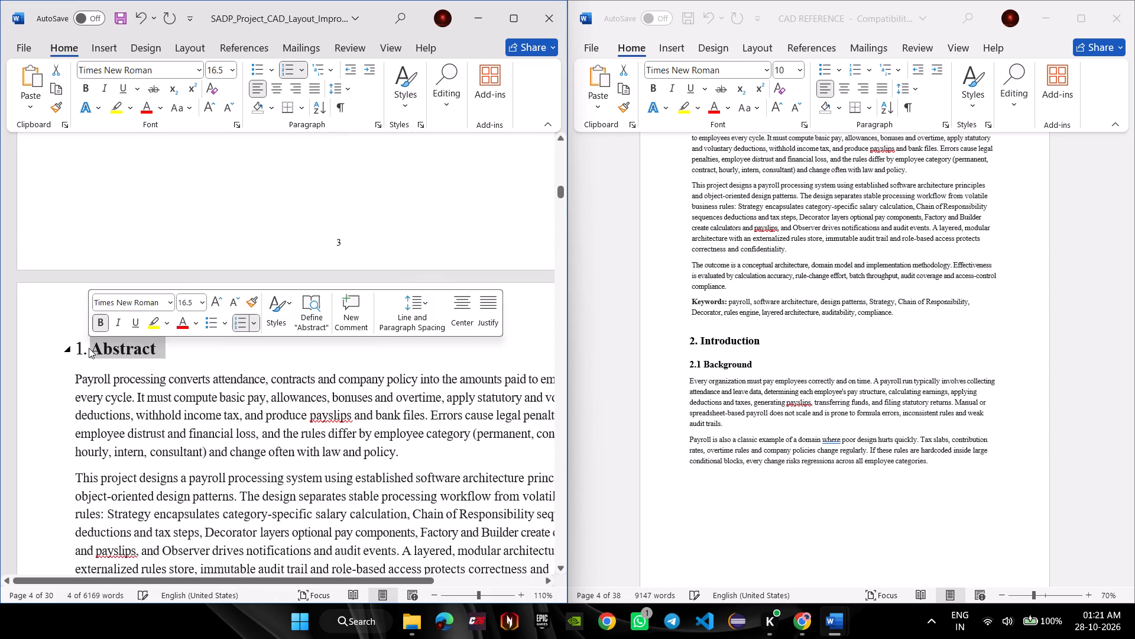
Return to the first page of the SADP report and save the document.
scroll(89, 348, up, 1)
ctrl+scroll(89, 348, down, 5)
scroll(89, 348, up, 2)
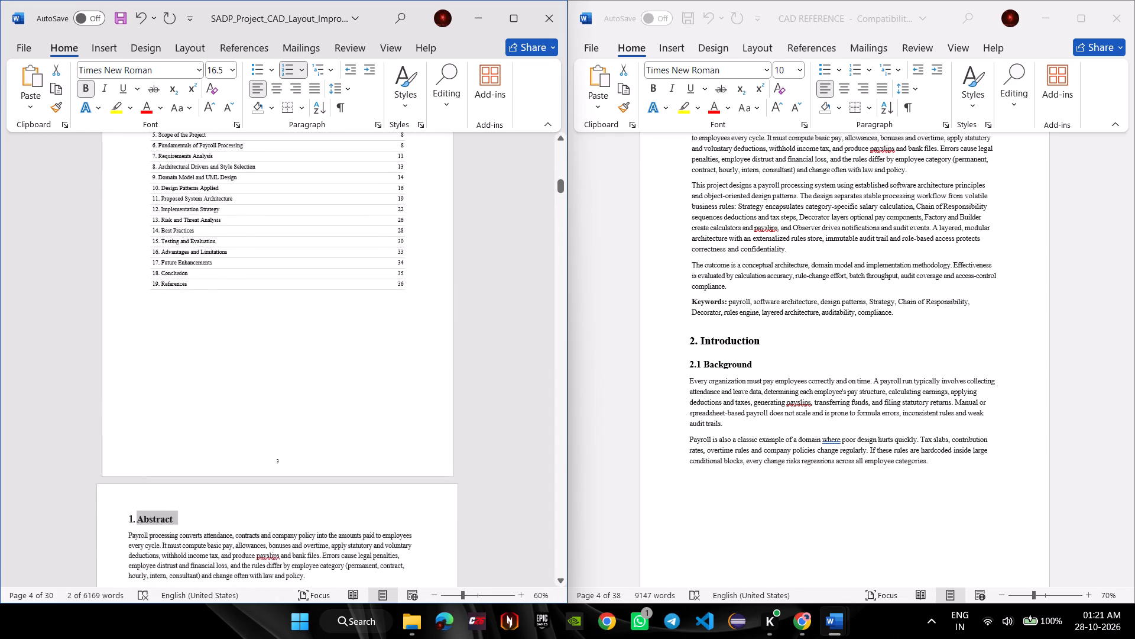
scroll(89, 348, up, 17)
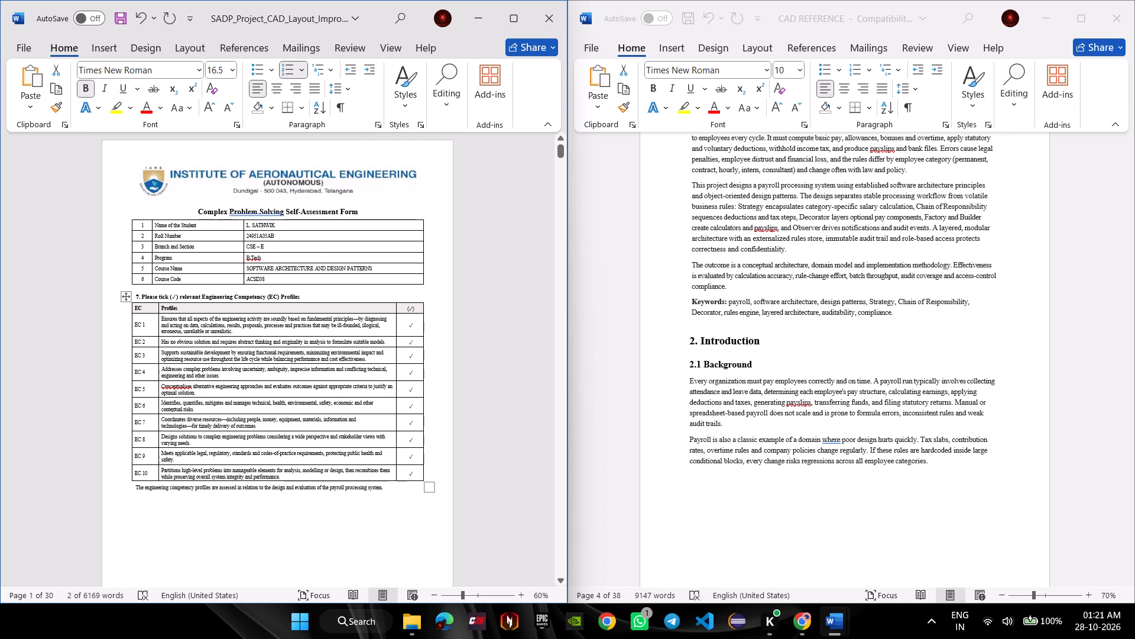
key(ctrl+s)
key(ctrl+s)
Copy the Institute of Aeronautical Engineering banner from the first page of the CAD REFERENCE document.
click(747, 376)
scroll(747, 376, up, 20)
scroll(747, 376, up, 16)
scroll(747, 376, right, 3)
scroll(747, 376, up, 1)
scroll(747, 376, right, 1)
scroll(747, 376, up, 12)
scroll(682, 229, up, 4)
click(647, 199)
right_click(647, 199)
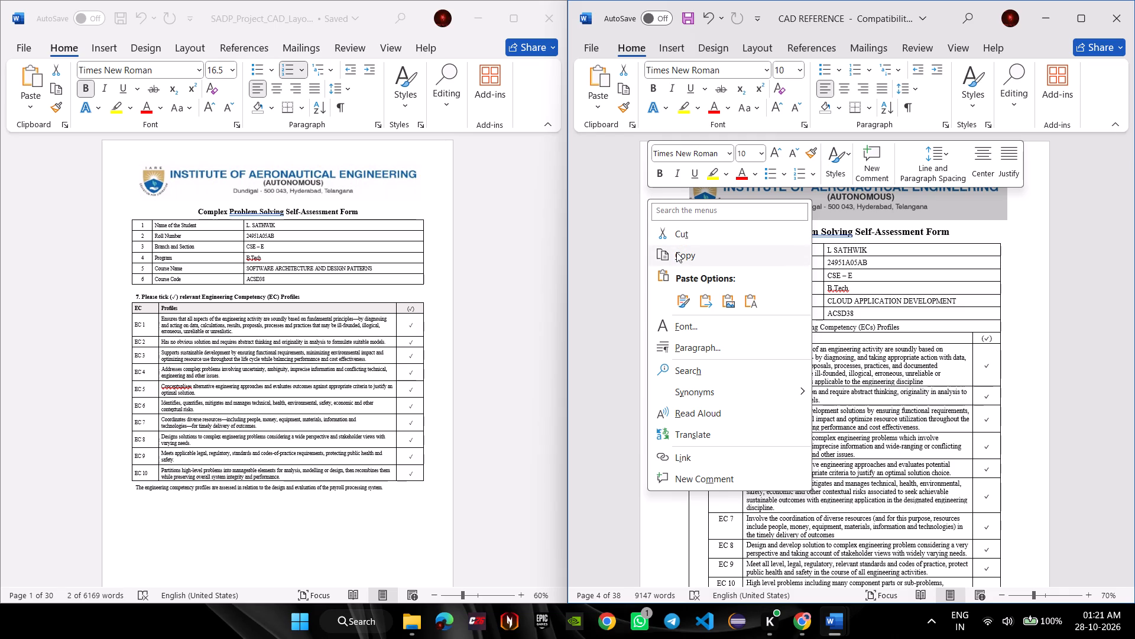
click(676, 252)
double_click(676, 252)
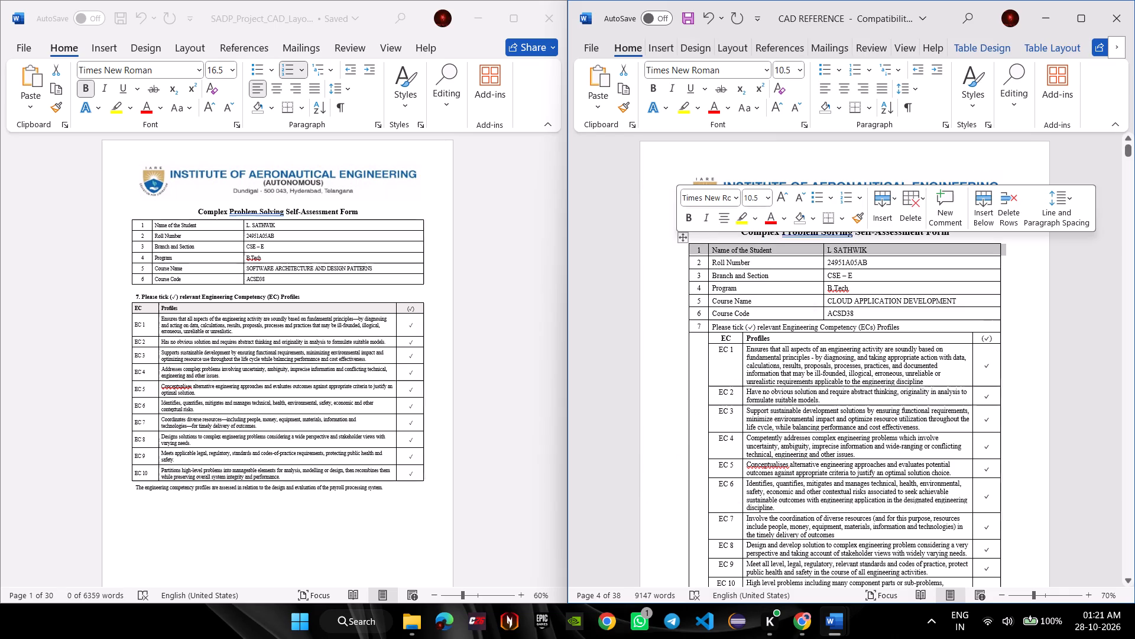
click(666, 249)
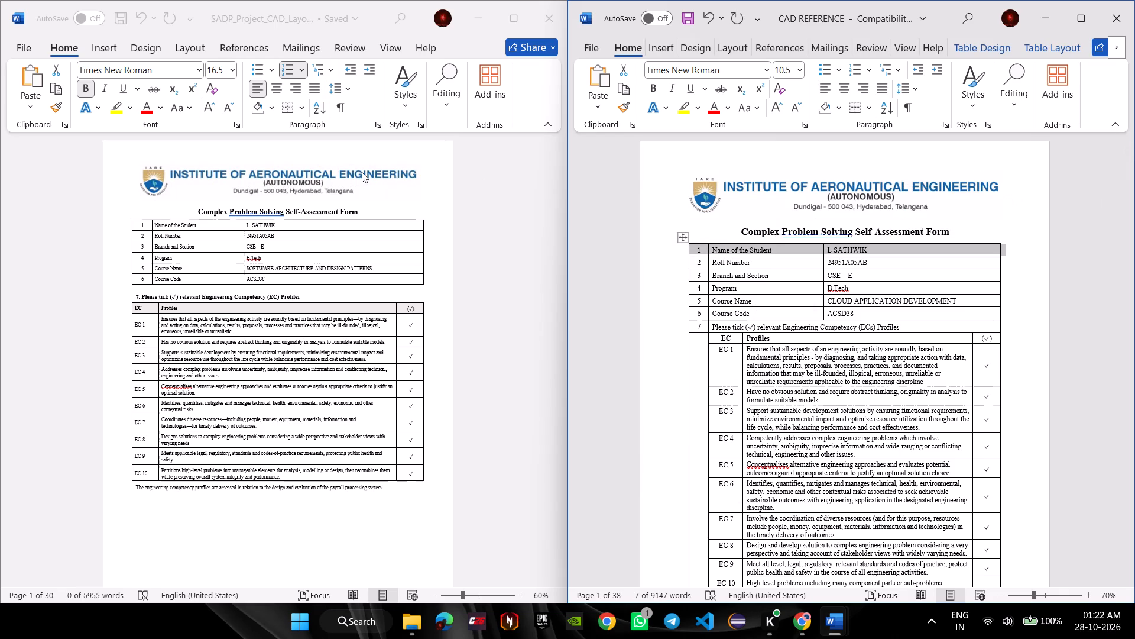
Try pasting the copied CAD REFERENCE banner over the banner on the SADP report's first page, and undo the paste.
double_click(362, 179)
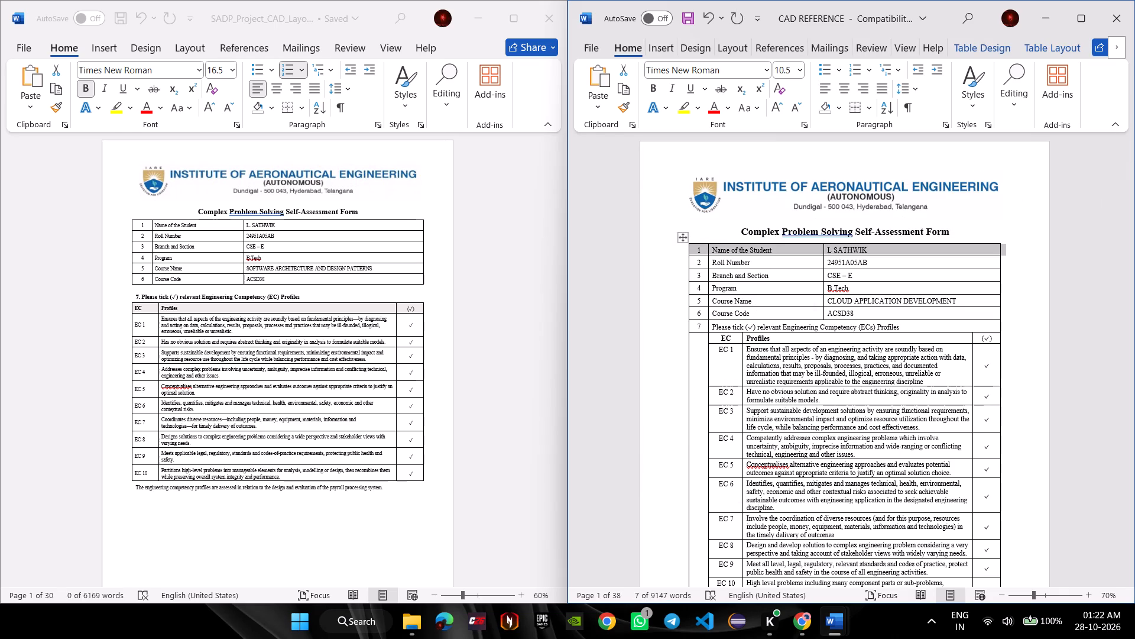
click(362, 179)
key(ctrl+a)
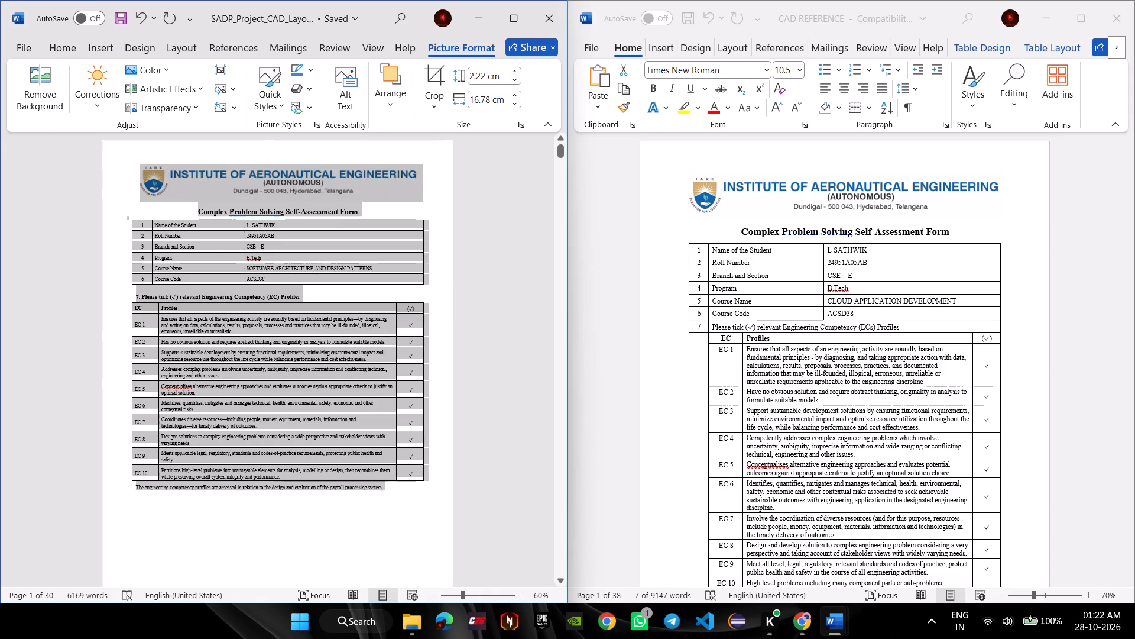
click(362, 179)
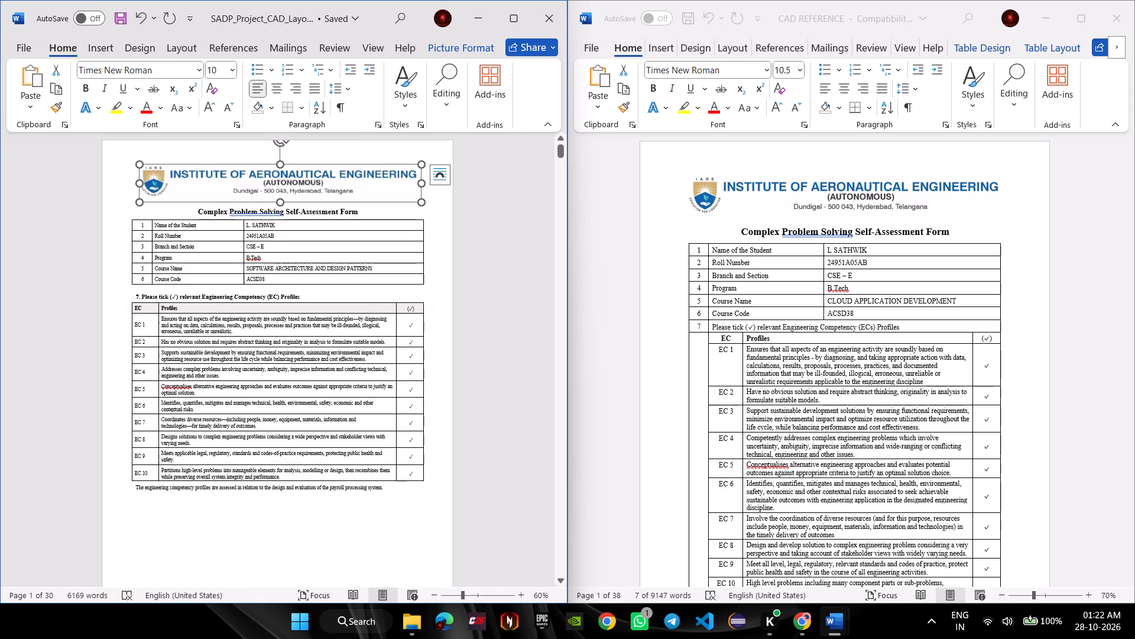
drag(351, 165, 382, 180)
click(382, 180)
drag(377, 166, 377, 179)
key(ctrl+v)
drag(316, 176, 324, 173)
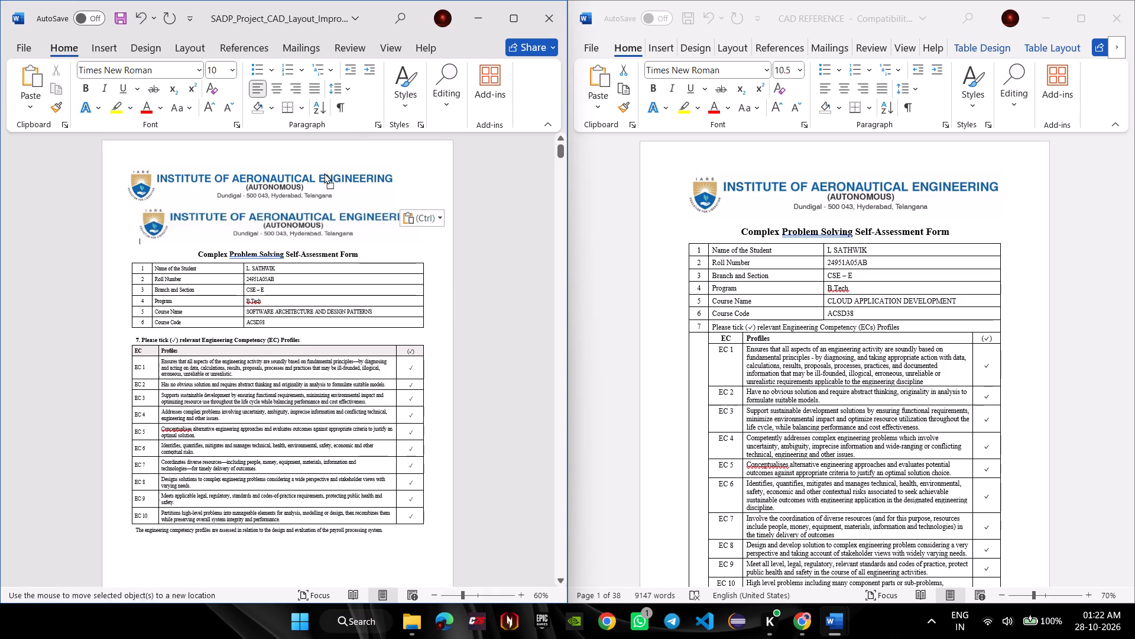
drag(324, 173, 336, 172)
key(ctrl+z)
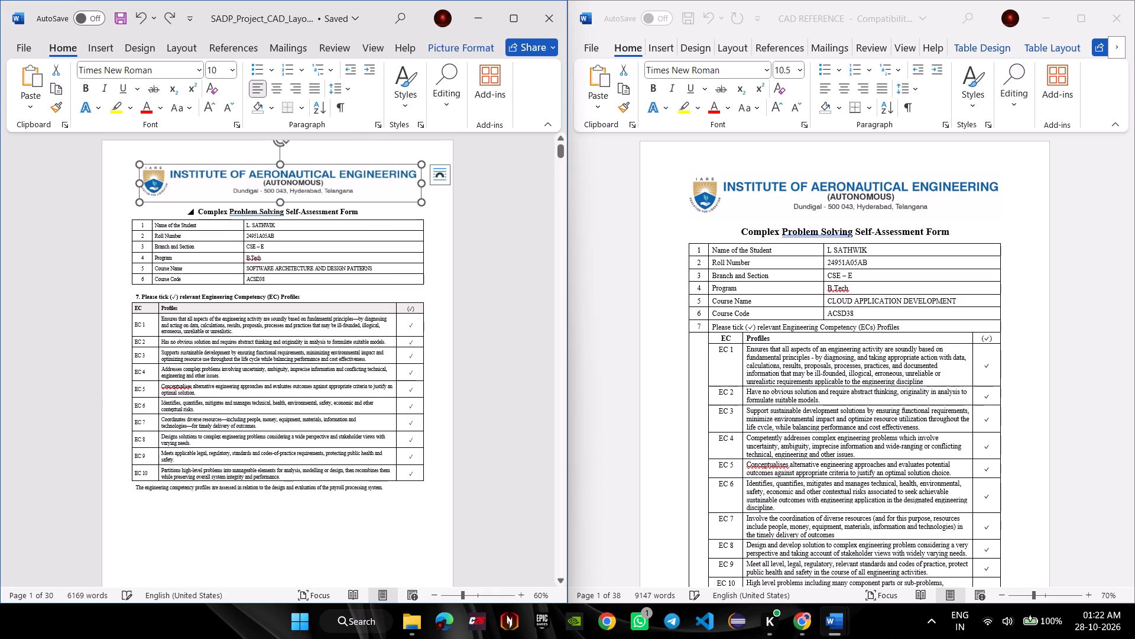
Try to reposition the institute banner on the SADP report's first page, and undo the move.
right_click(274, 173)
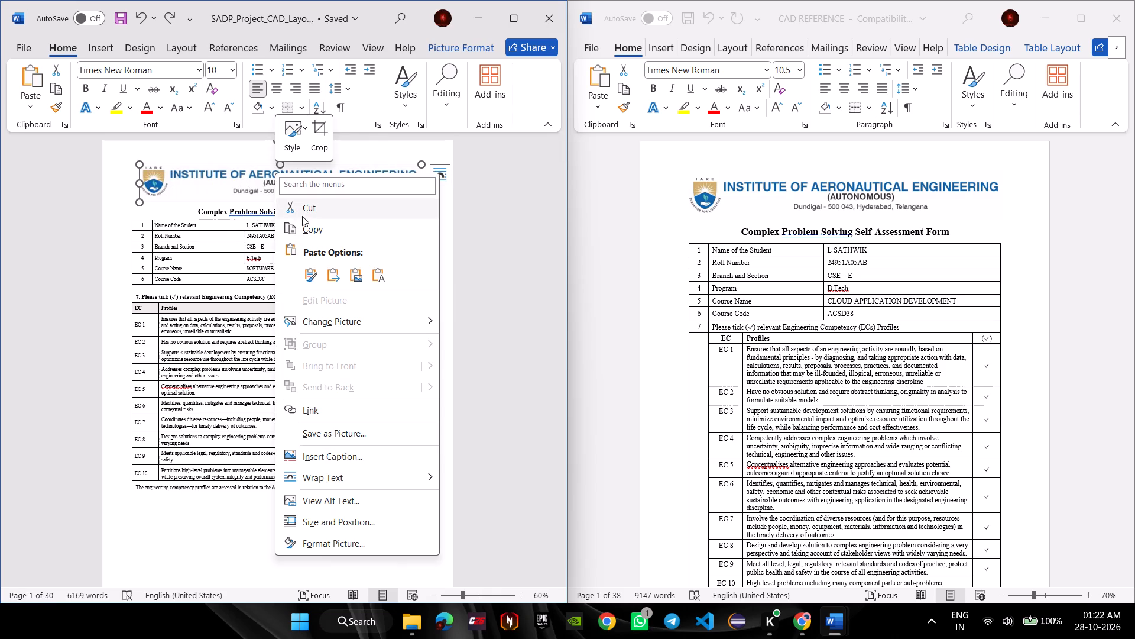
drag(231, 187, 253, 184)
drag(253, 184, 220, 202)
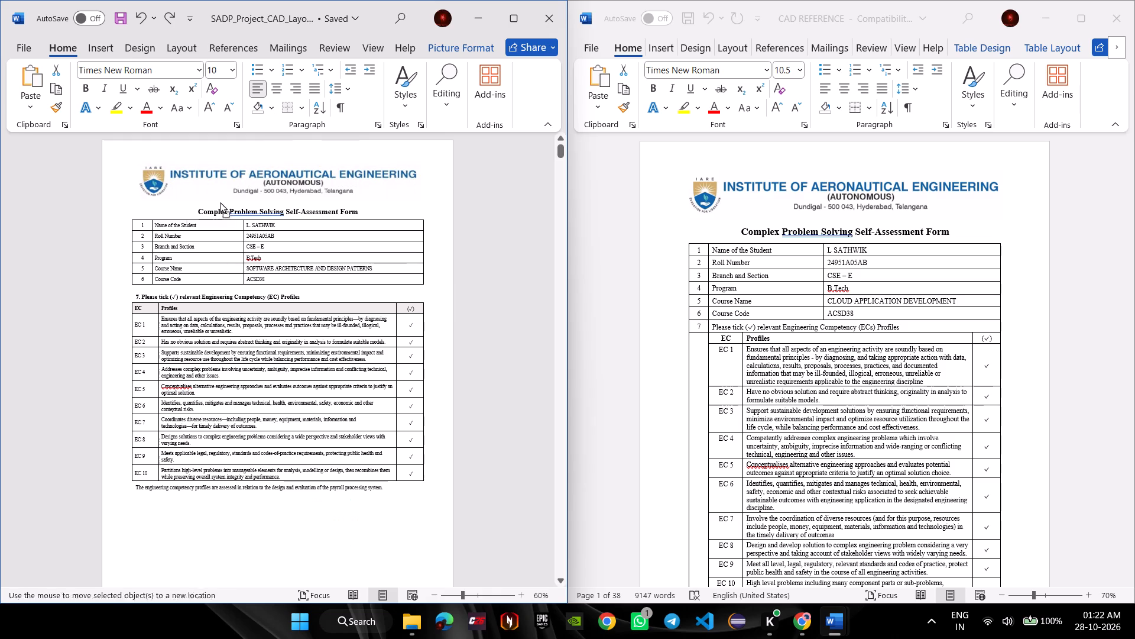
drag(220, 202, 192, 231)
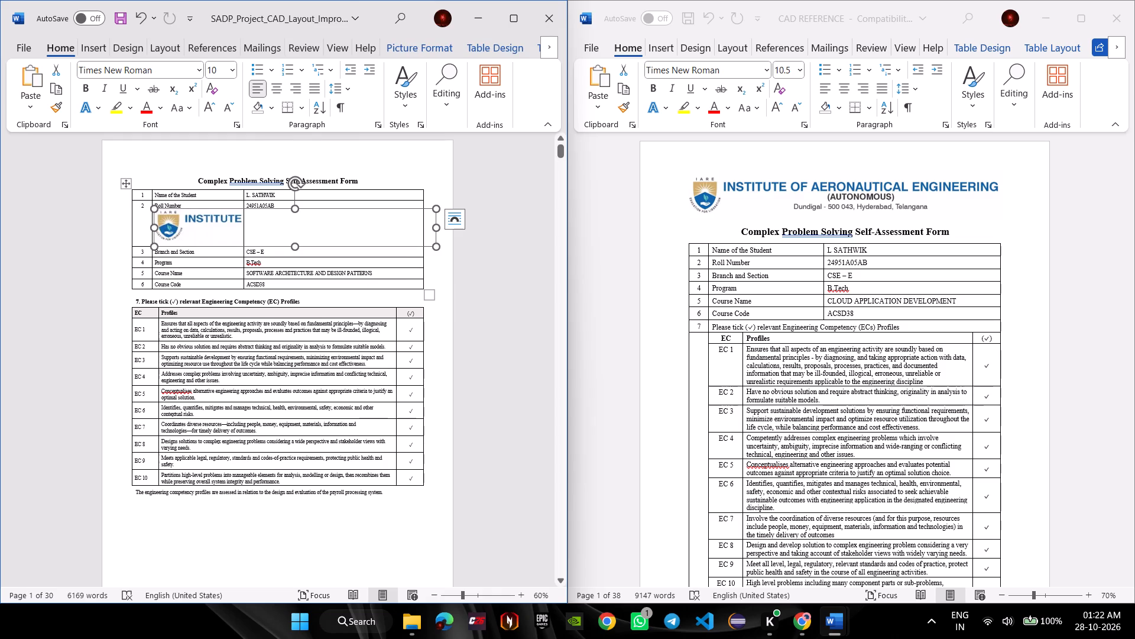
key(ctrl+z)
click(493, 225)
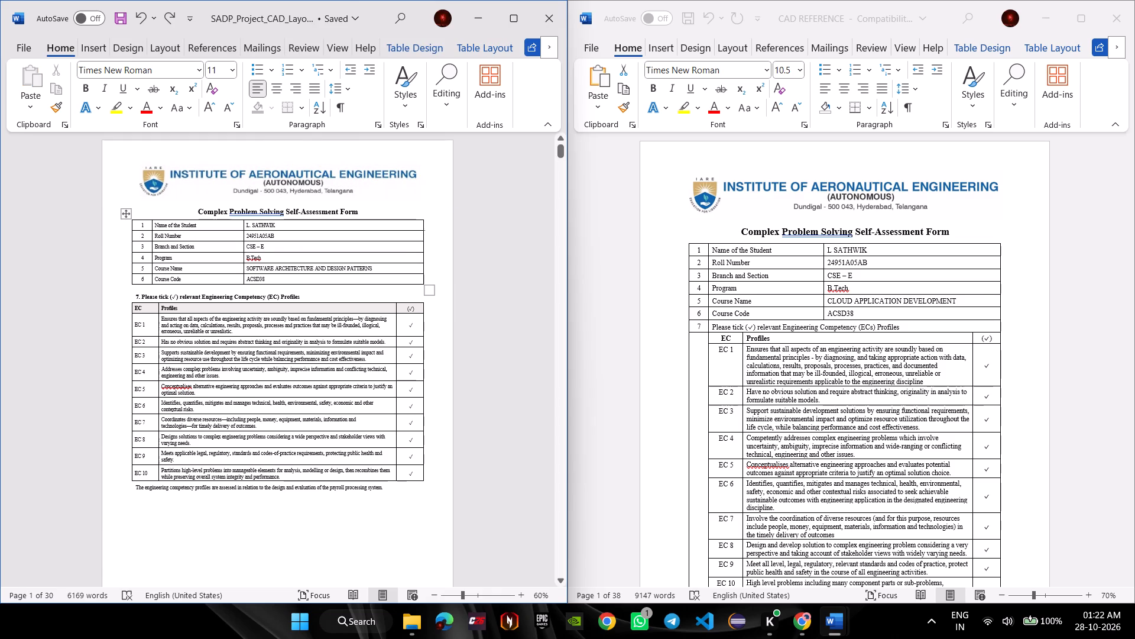
scroll(805, 309, down, 1)
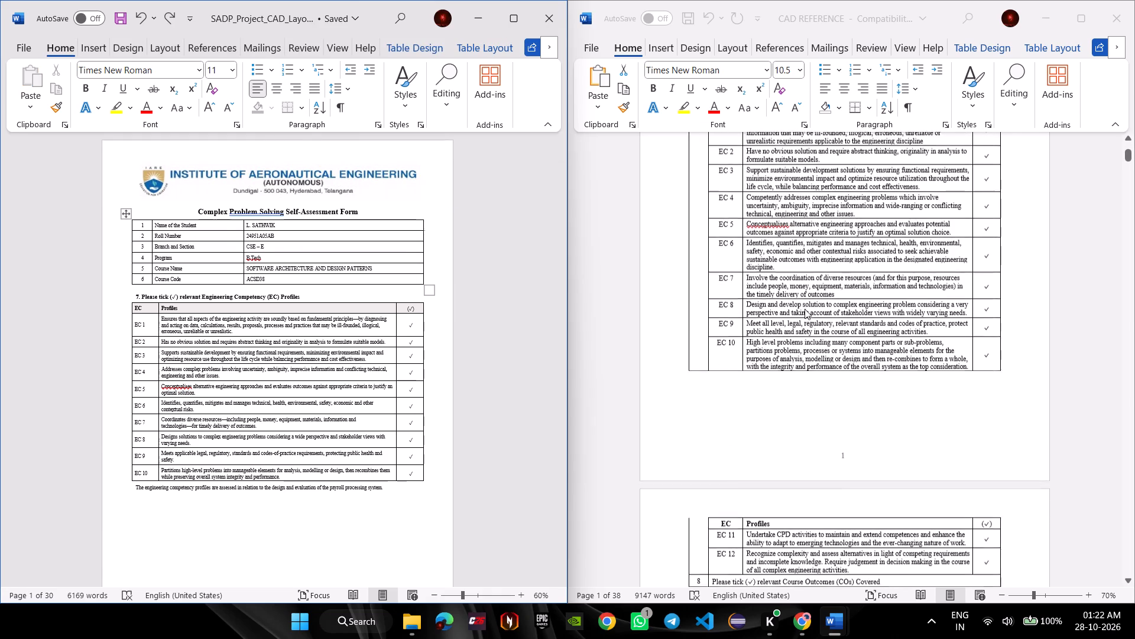
scroll(805, 309, up, 1)
drag(731, 241, 682, 255)
scroll(682, 255, up, 1)
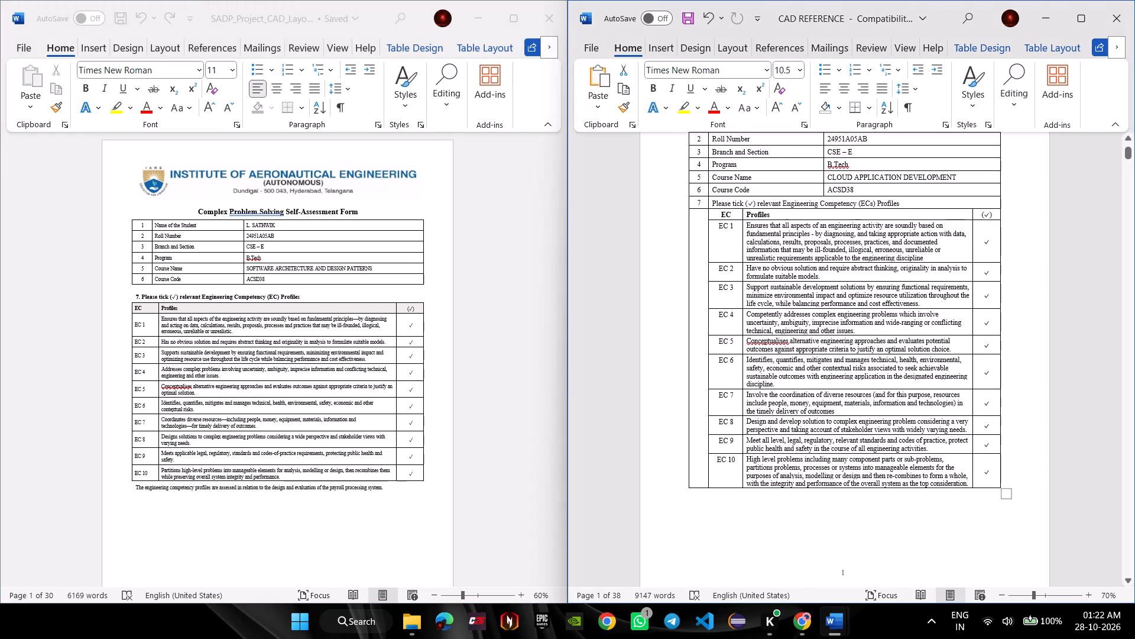
scroll(693, 278, down, 1)
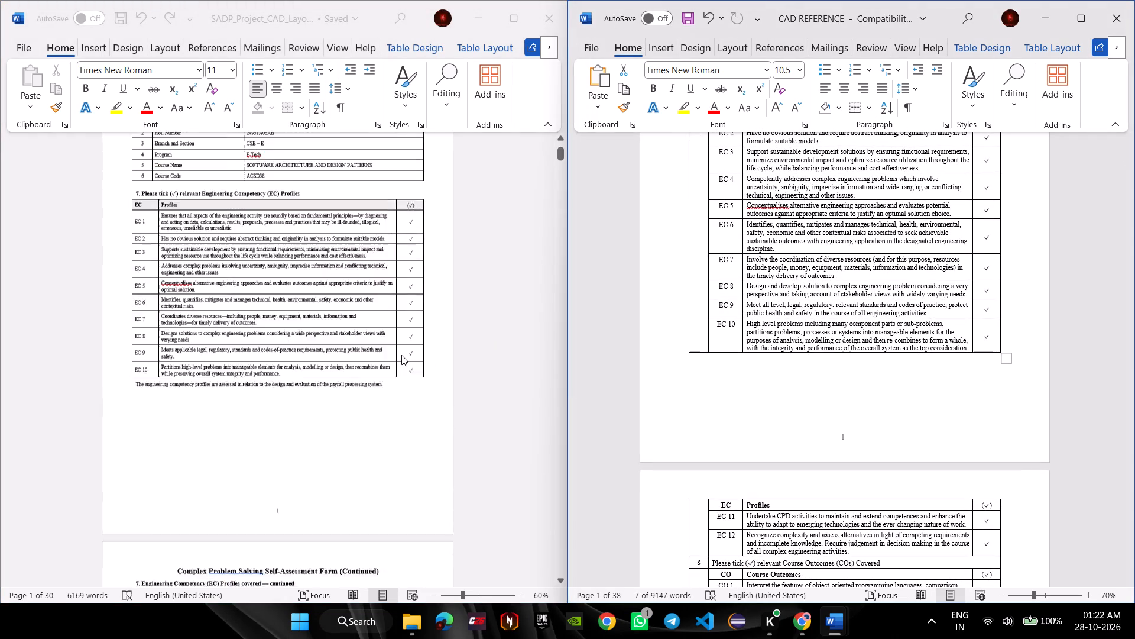
ctrl+scroll(401, 355, down, 2)
ctrl+scroll(822, 401, down, 1)
scroll(822, 401, up, 1)
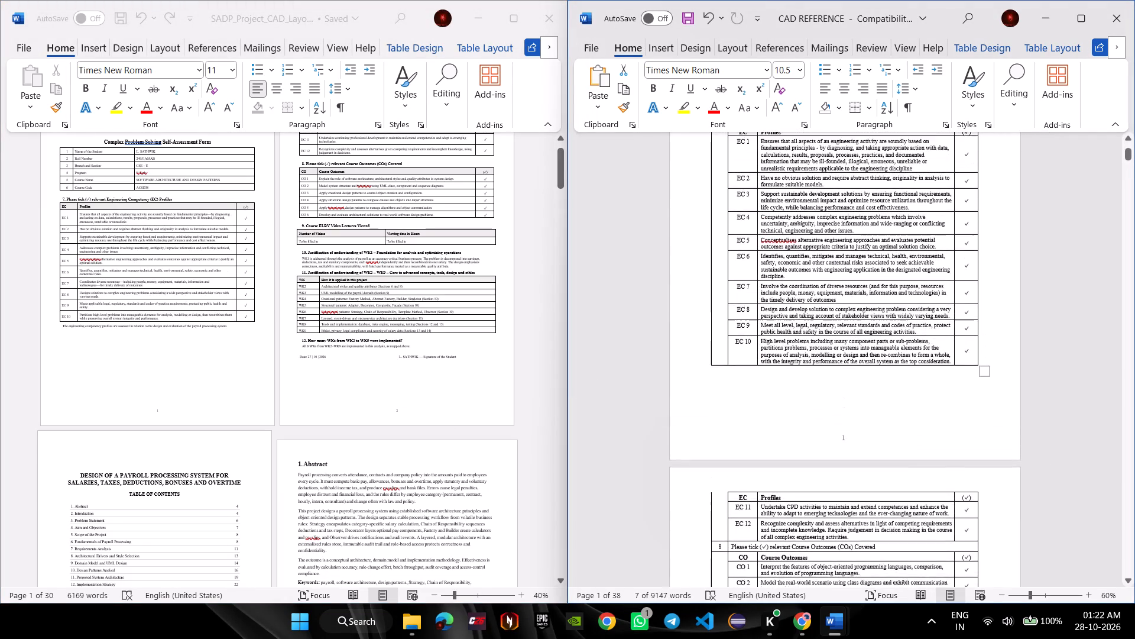
right_click(741, 395)
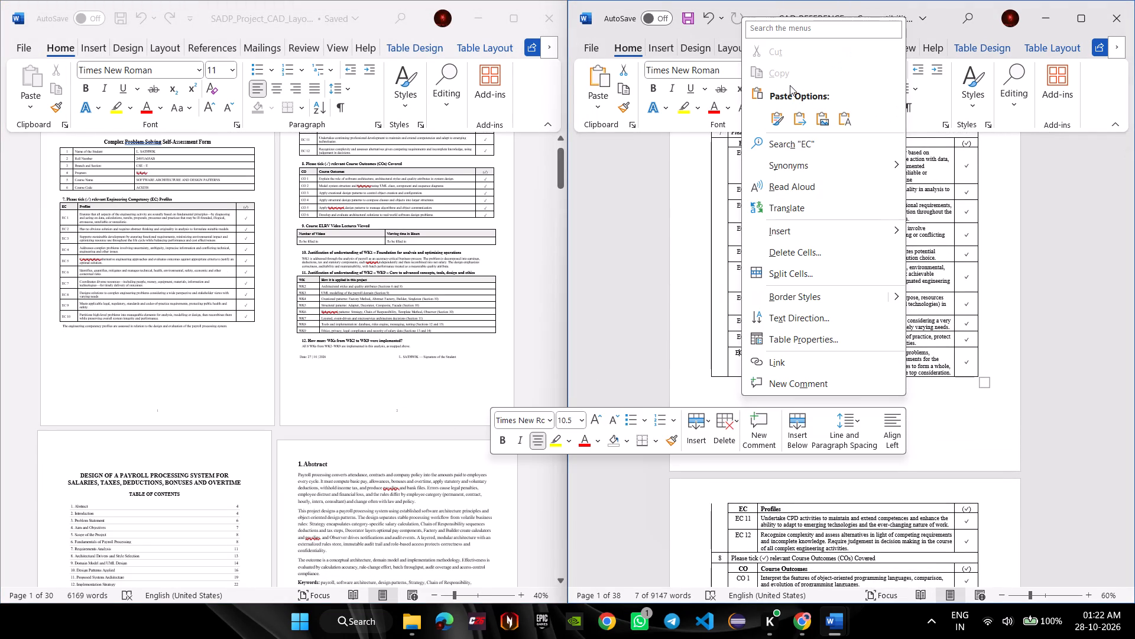
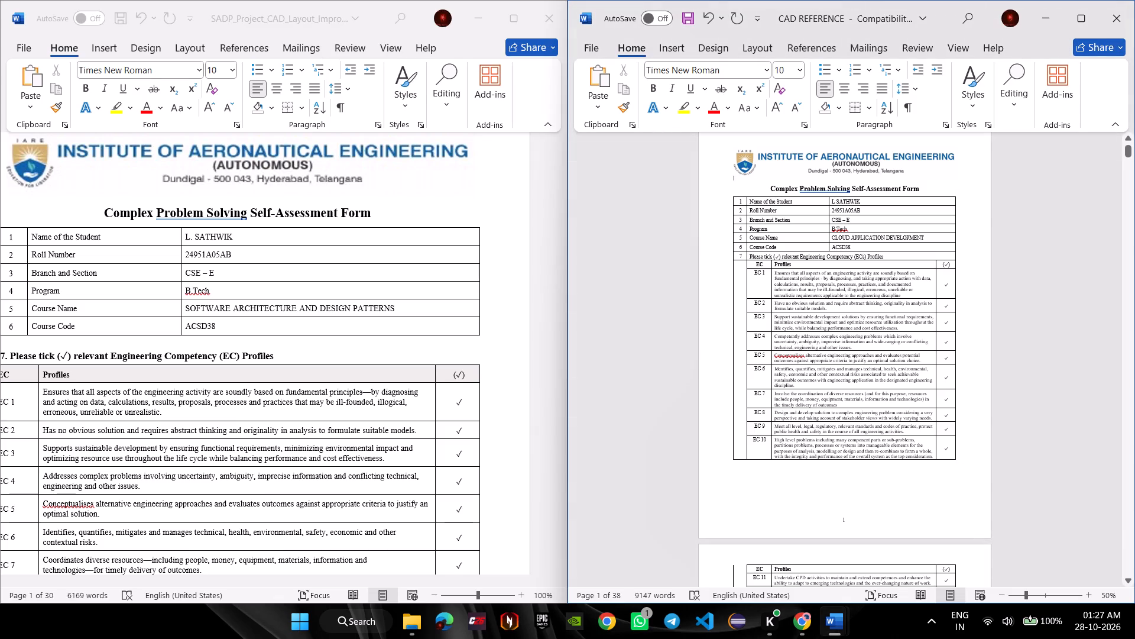
shift+drag(707, 139, 905, 456)
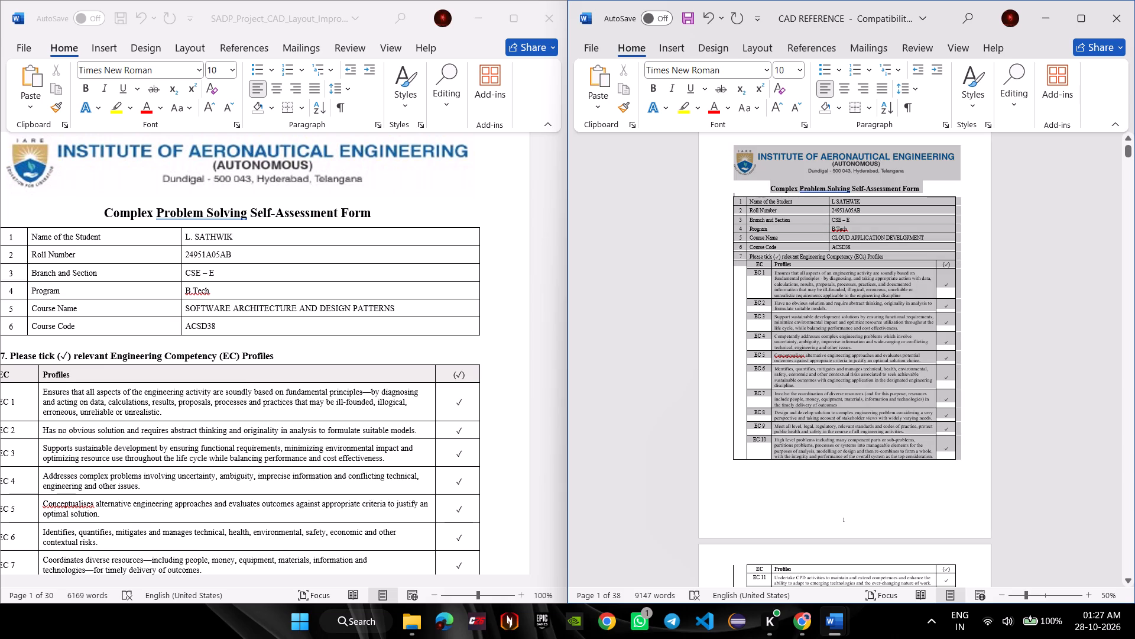
shift+drag(905, 456, 954, 464)
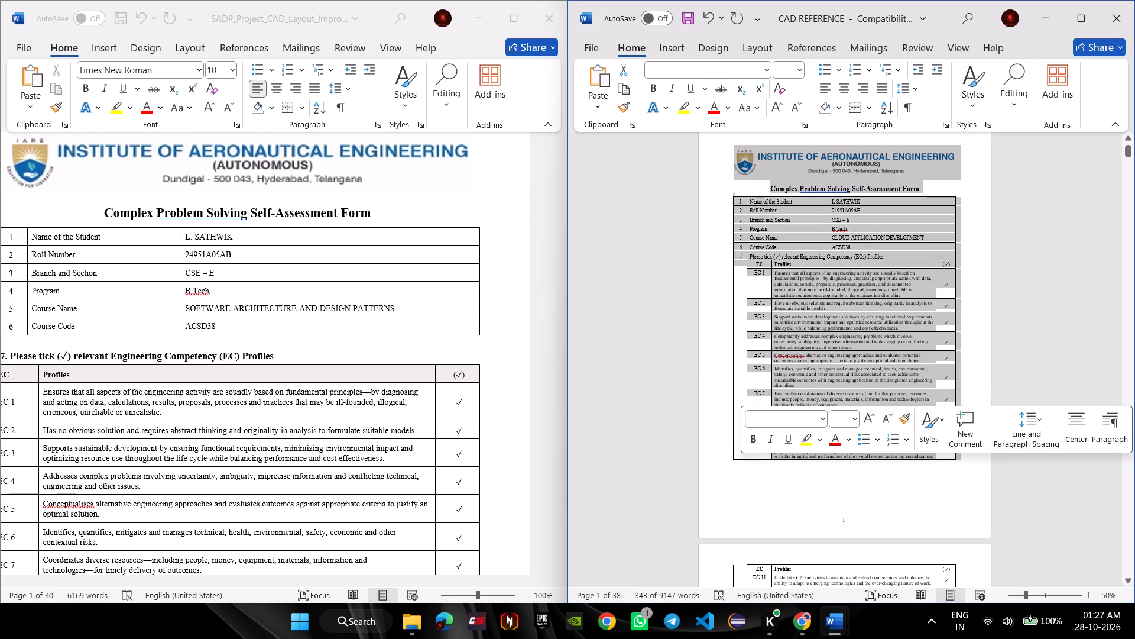
key(ctrl+c)
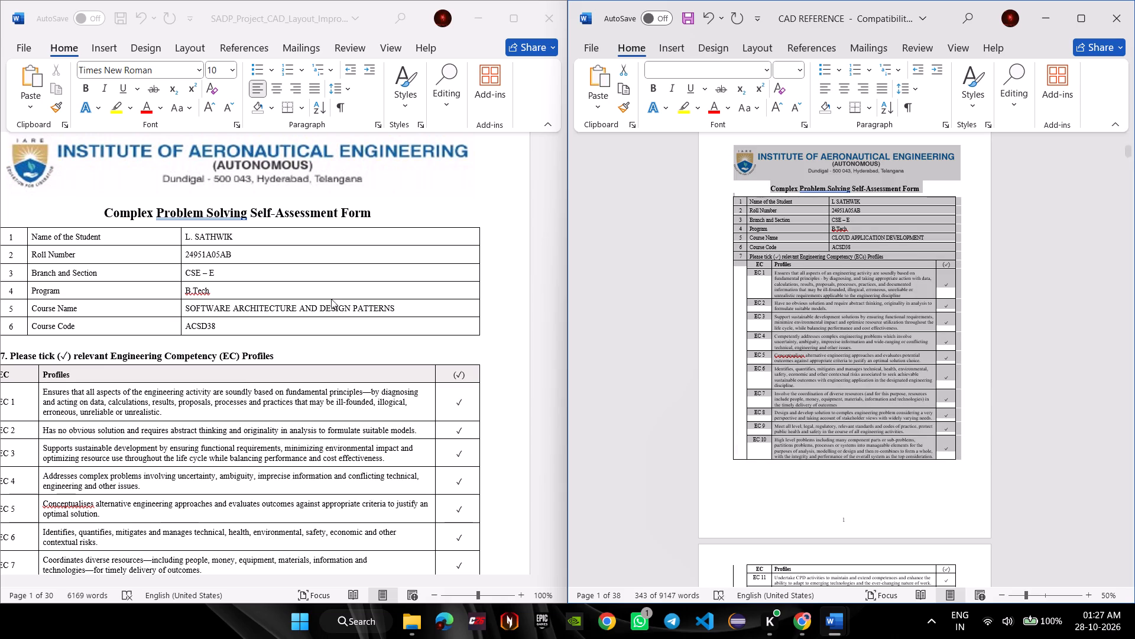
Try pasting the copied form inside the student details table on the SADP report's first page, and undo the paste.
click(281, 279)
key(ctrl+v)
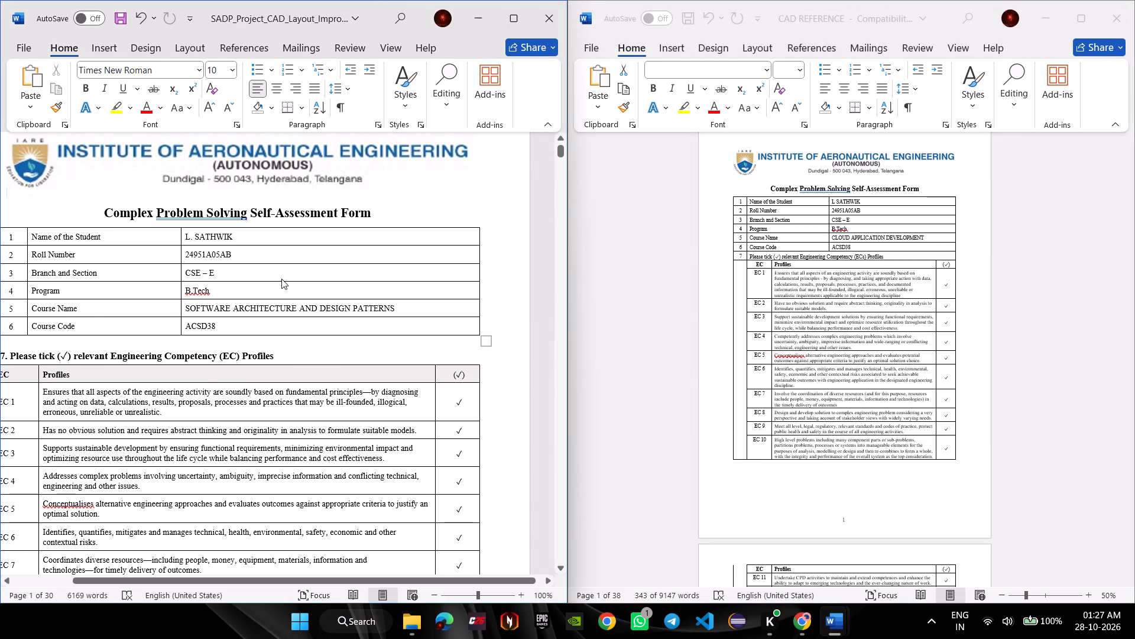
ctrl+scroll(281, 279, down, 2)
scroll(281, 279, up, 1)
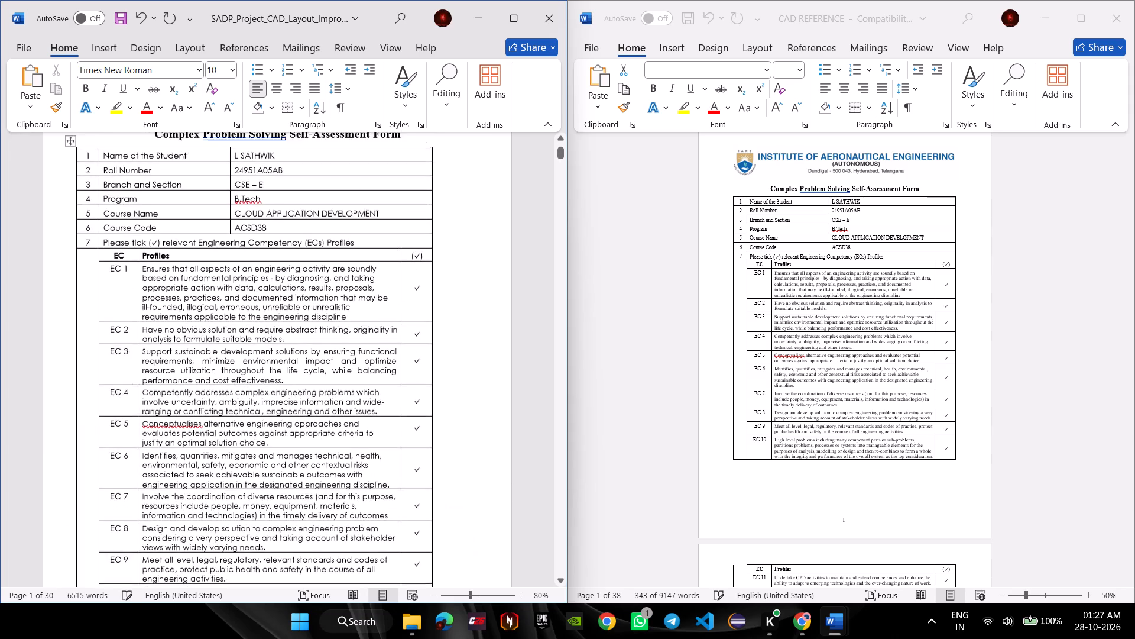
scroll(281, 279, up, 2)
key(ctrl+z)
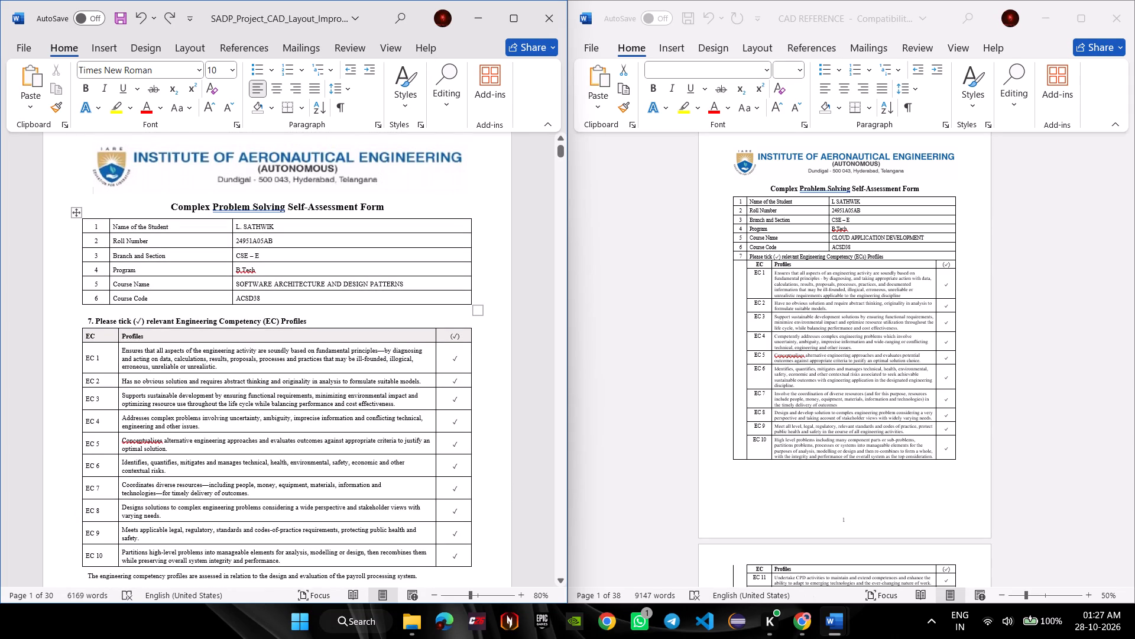
Delete the SADP report's old first-page form, from the banner through the sentence below the EC 10 row.
drag(63, 140, 286, 457)
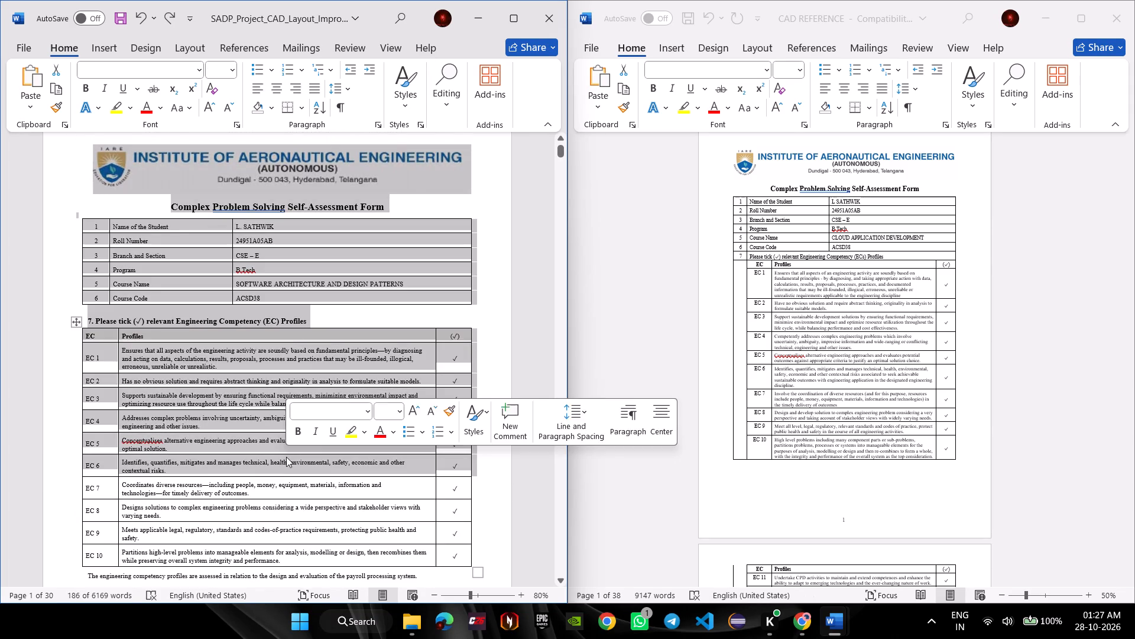
key(BackSpace)
drag(432, 257, 161, 86)
scroll(209, 353, up, 1)
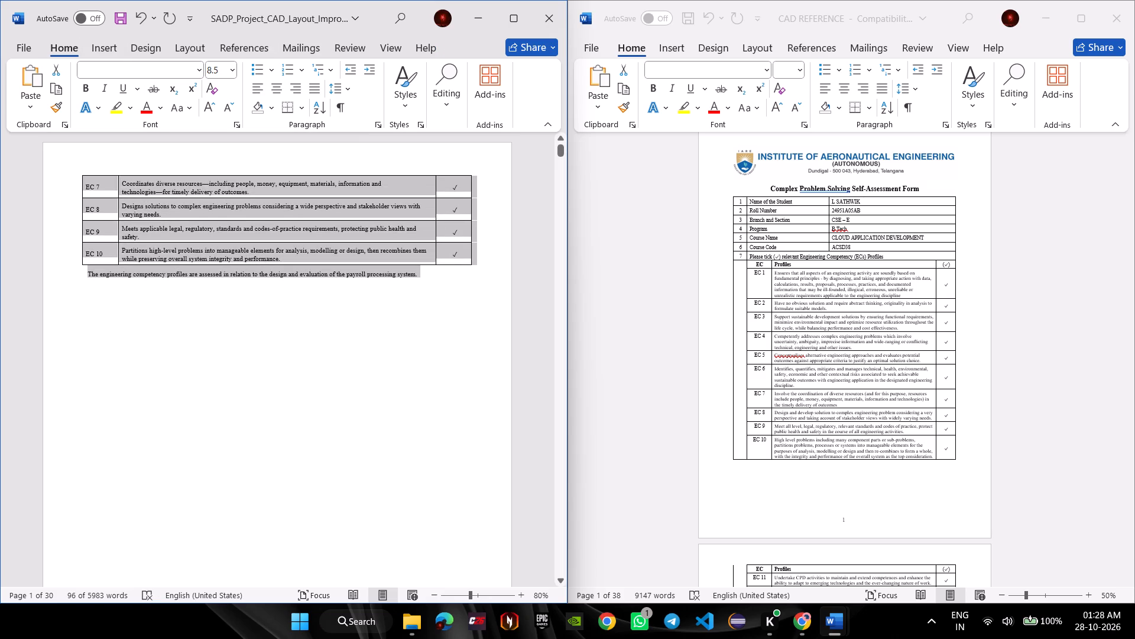
scroll(209, 353, up, 1)
key(BackSpace)
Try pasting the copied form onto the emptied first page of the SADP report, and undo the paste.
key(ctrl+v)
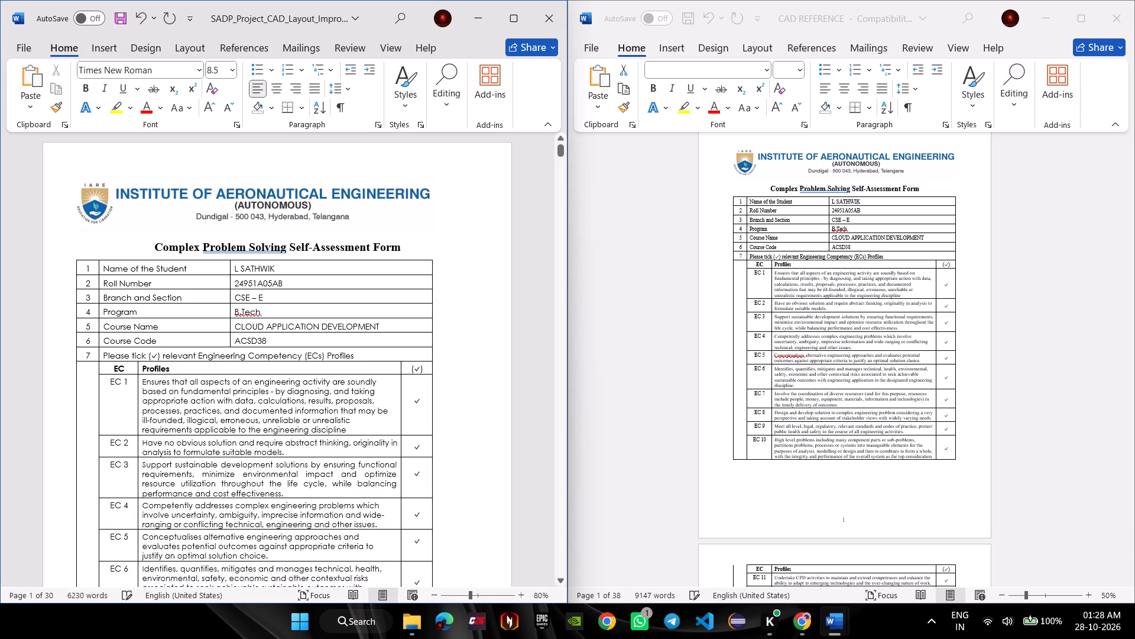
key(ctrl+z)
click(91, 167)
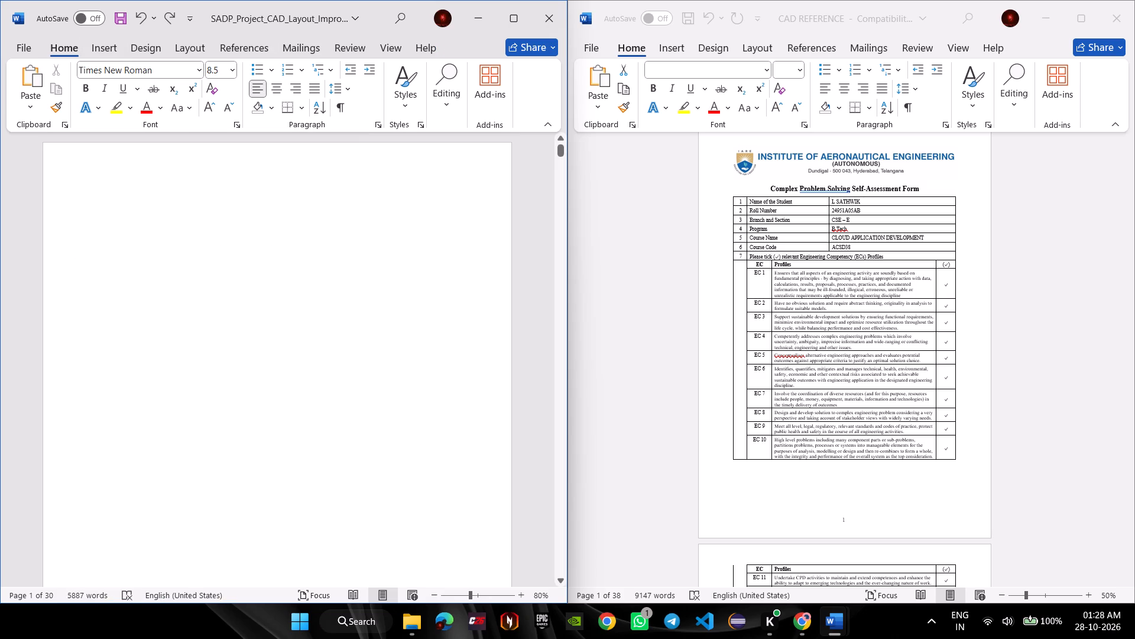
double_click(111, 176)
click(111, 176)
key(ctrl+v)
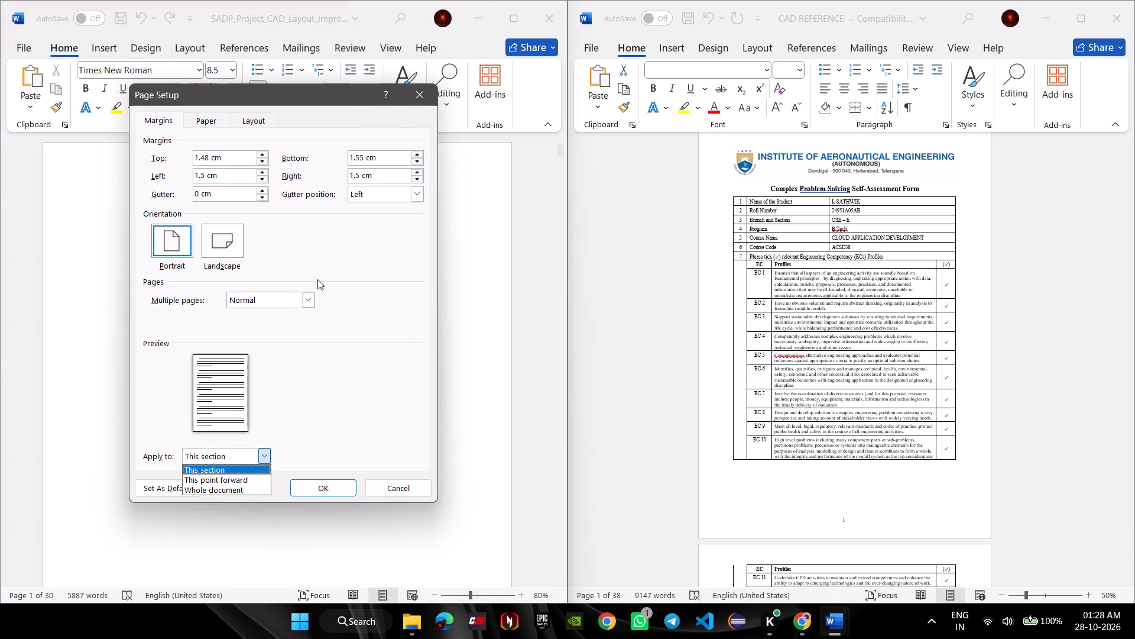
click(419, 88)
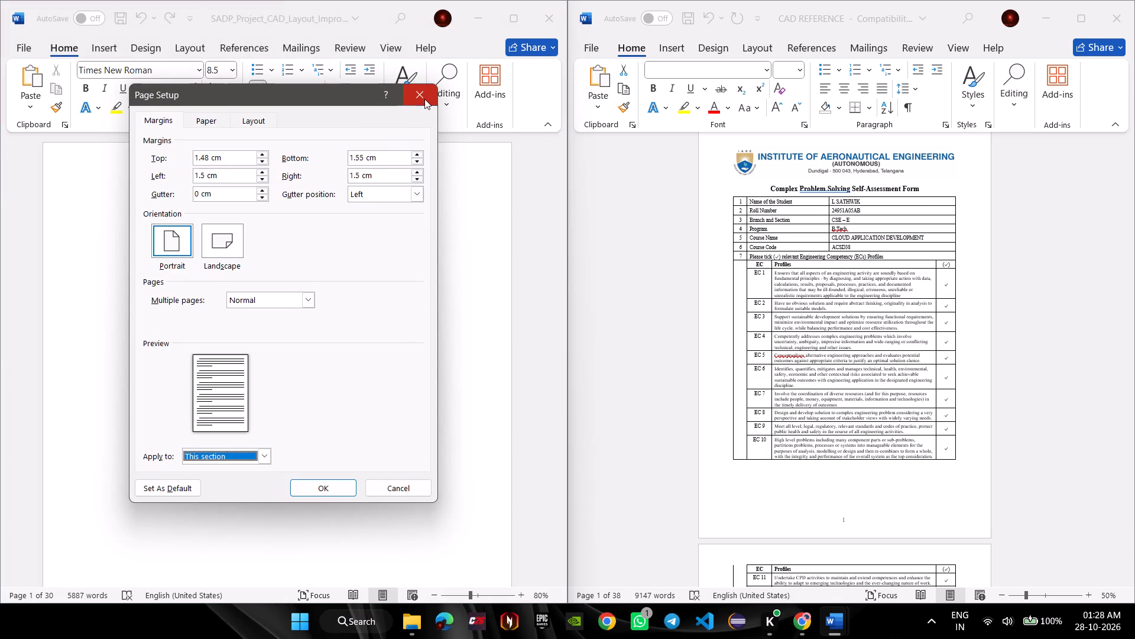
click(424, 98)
Paste the copied self-assessment form onto the emptied first page of the SADP report and check how it fits with the following page.
key(ctrl+v)
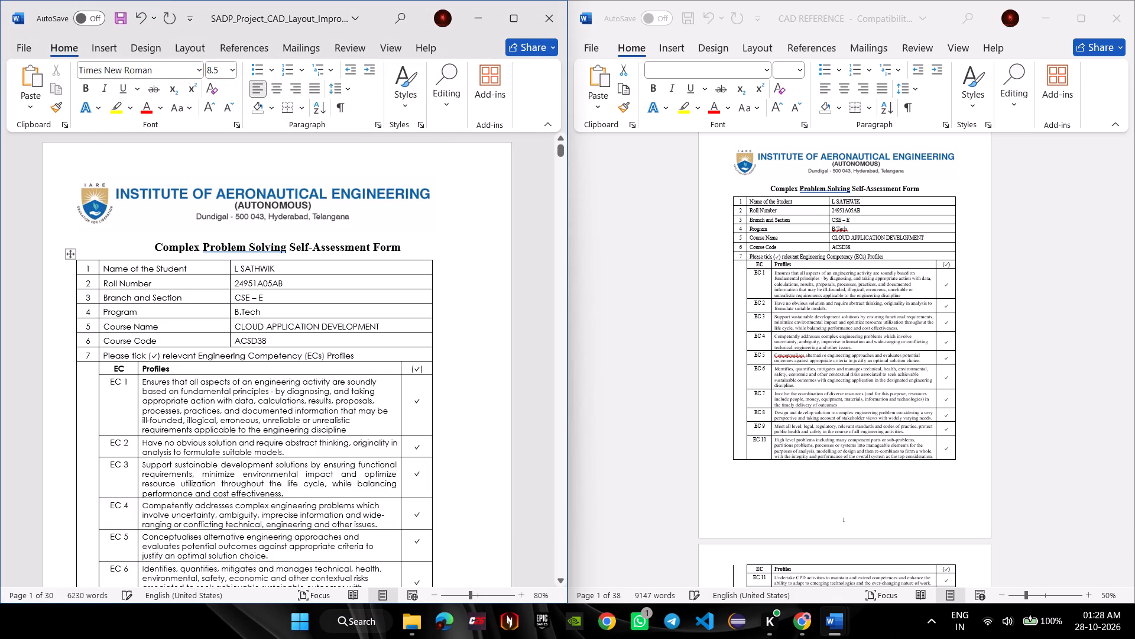
scroll(282, 331, down, 2)
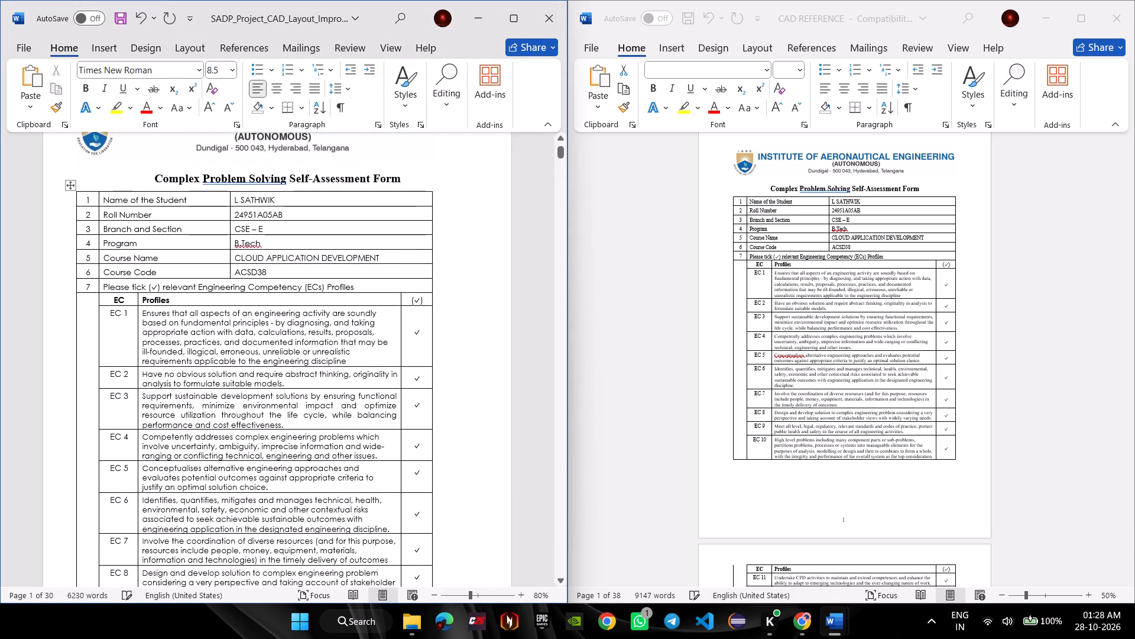
scroll(257, 287, down, 3)
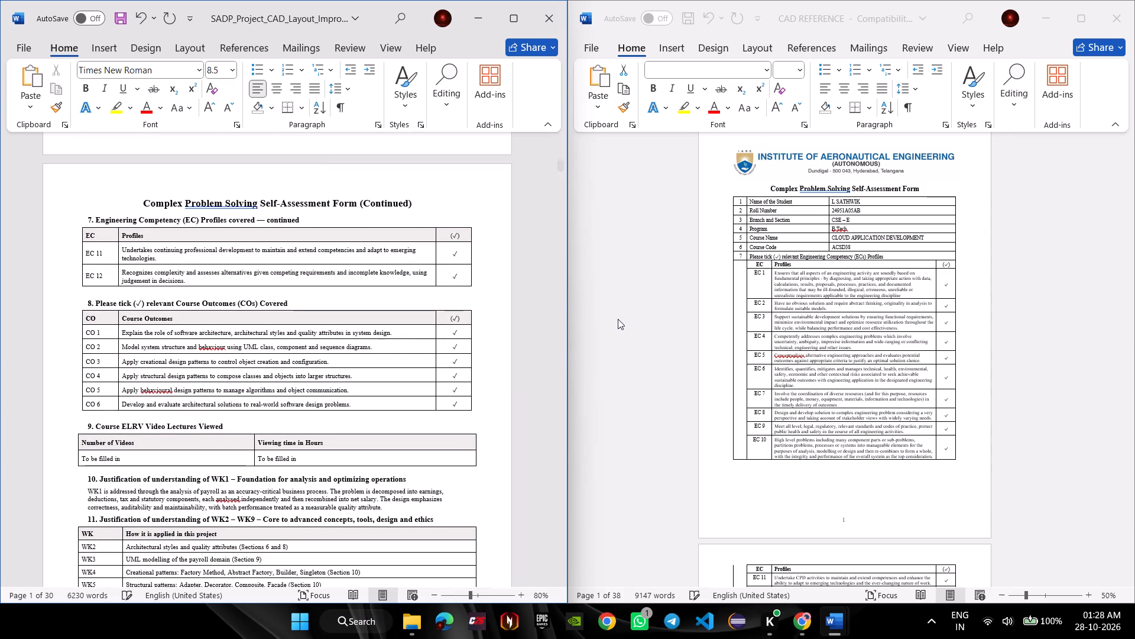
scroll(226, 238, up, 5)
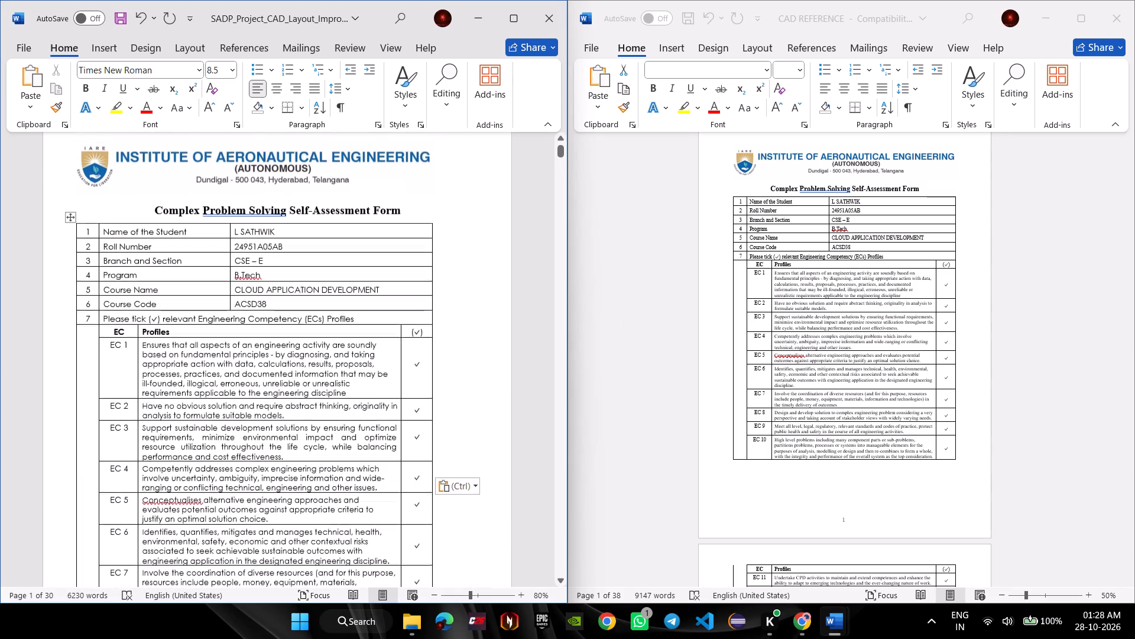
scroll(226, 238, up, 1)
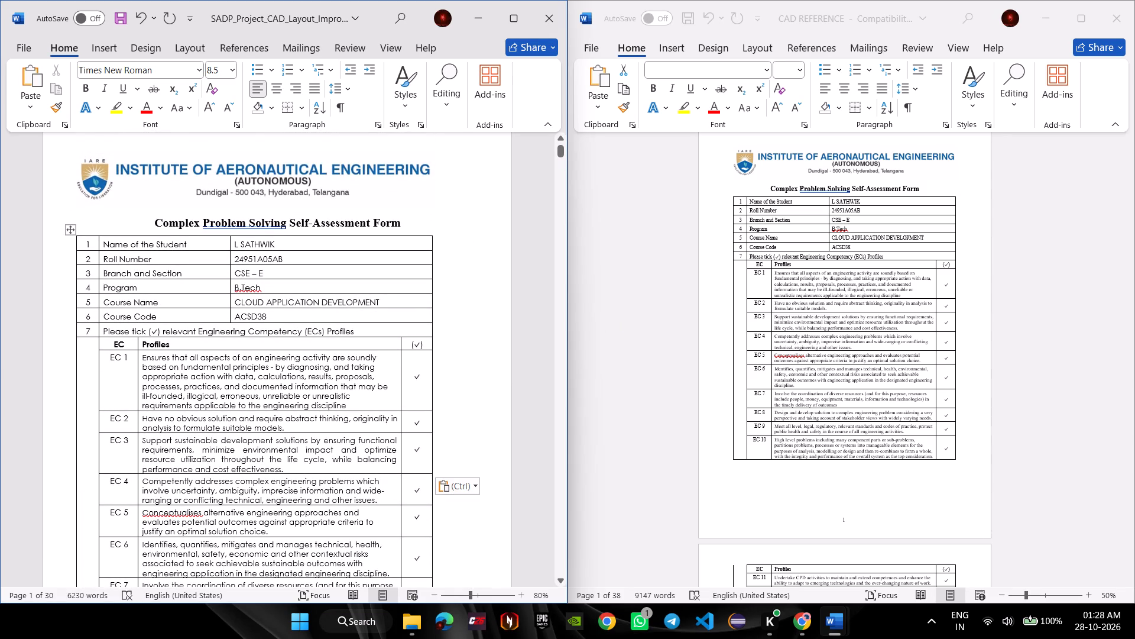
Set the font of the whole pasted form table, from the student name row through EC 10, to Times New Roman.
drag(86, 243, 417, 590)
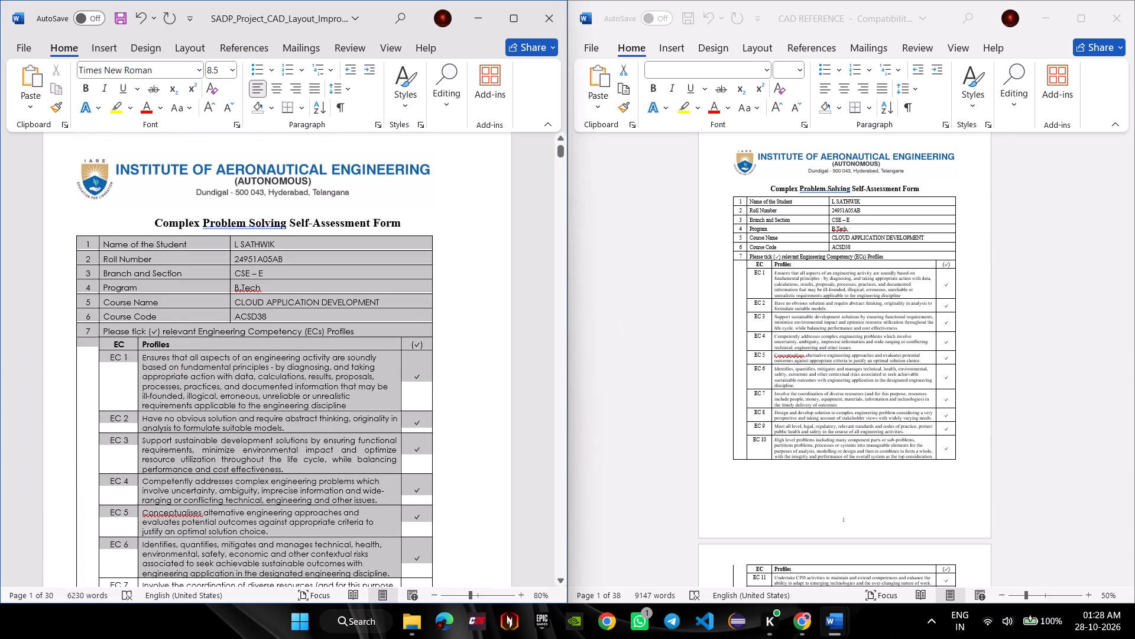
drag(417, 590, 419, 491)
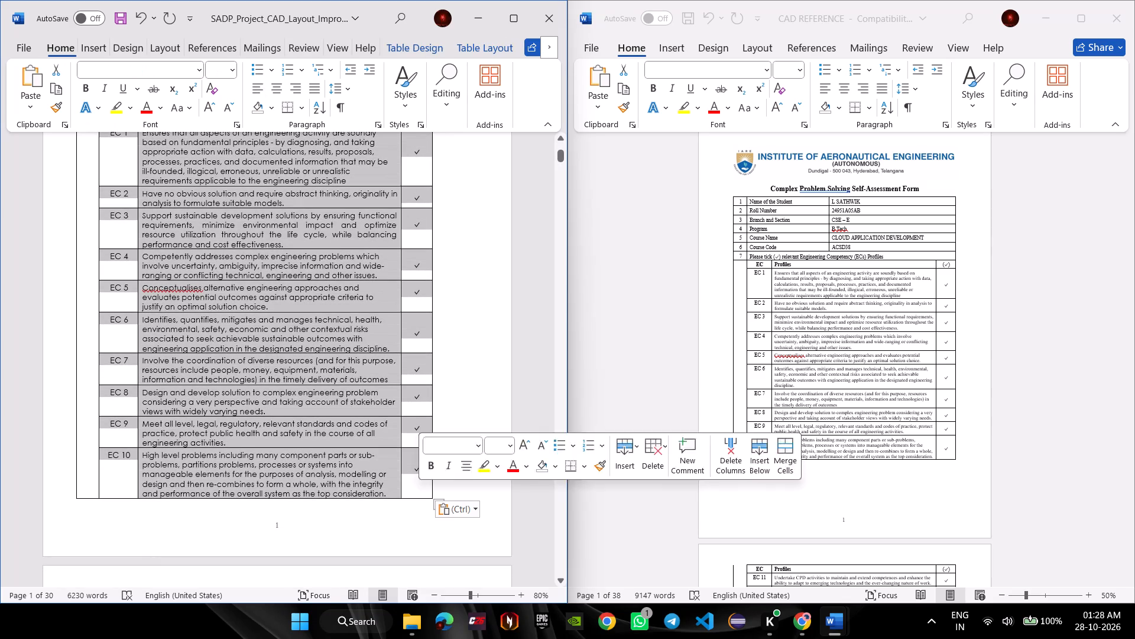
click(118, 75)
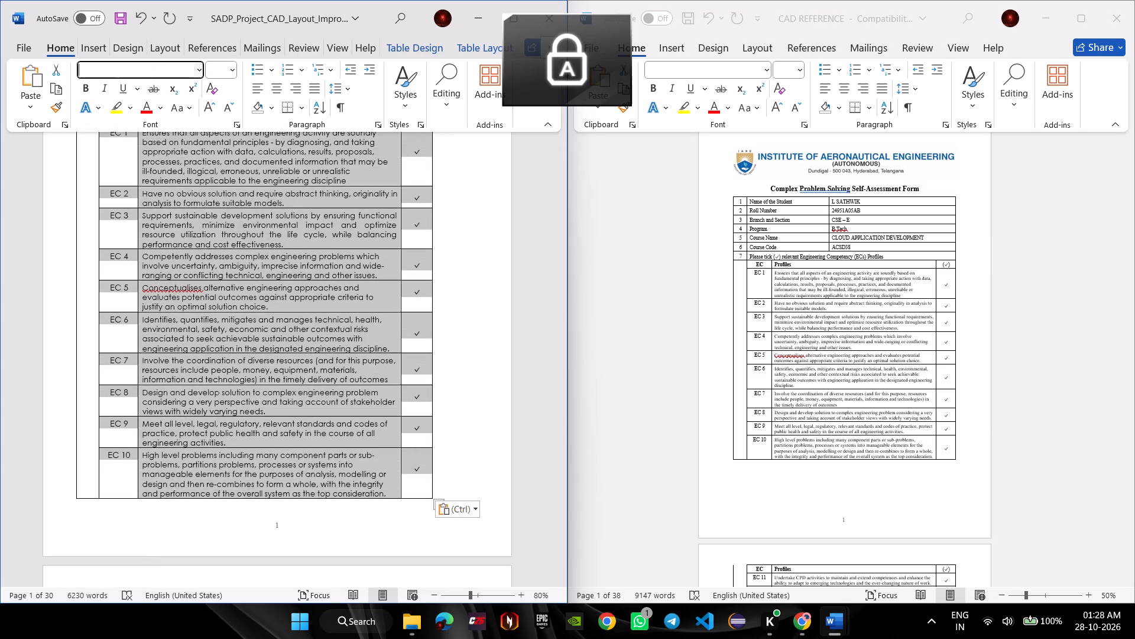
key(Return)
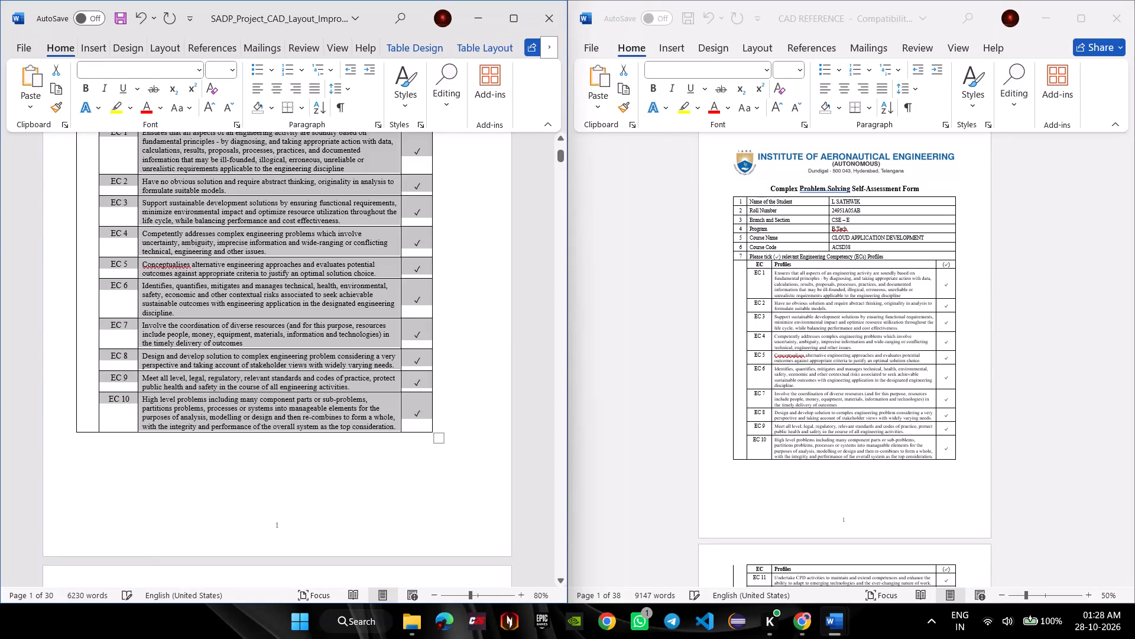
click(316, 493)
scroll(316, 493, down, 3)
ctrl+scroll(316, 493, down, 3)
scroll(316, 493, up, 1)
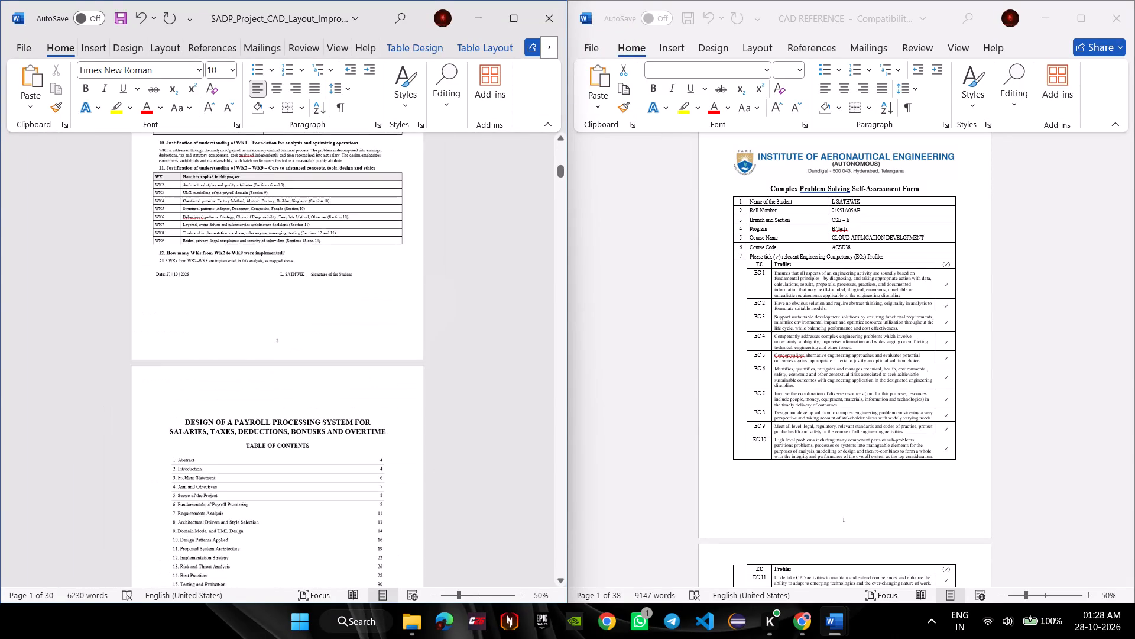
Copy the second form page in CAD REFERENCE, from the EC 11 table rows through the date and student signature lines.
scroll(316, 493, up, 1)
scroll(794, 367, down, 2)
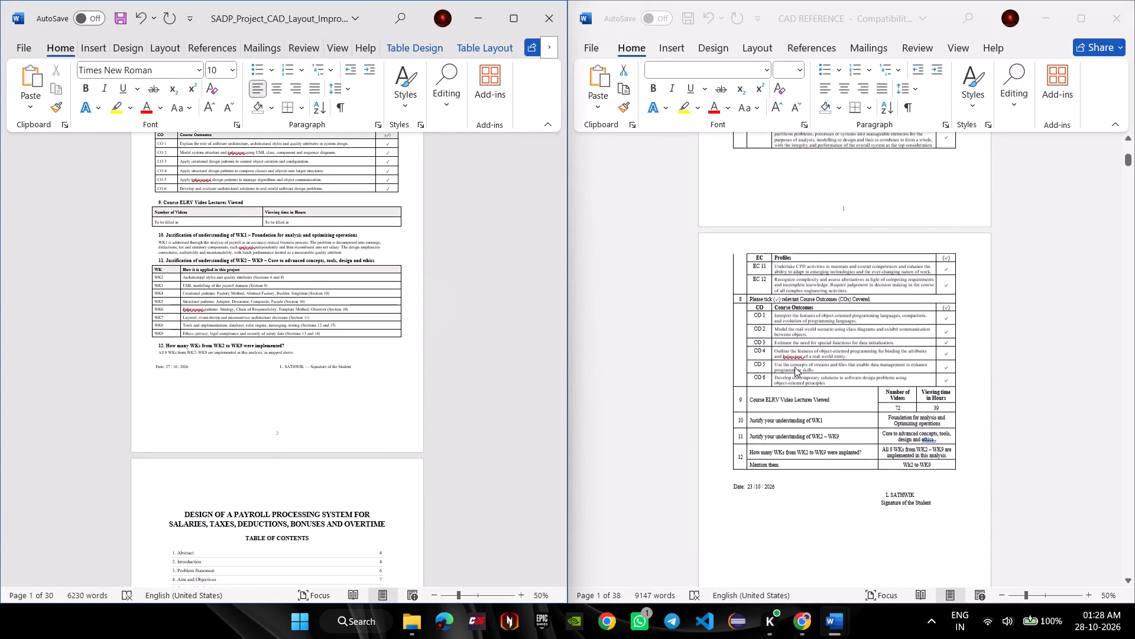
shift+drag(703, 217, 899, 466)
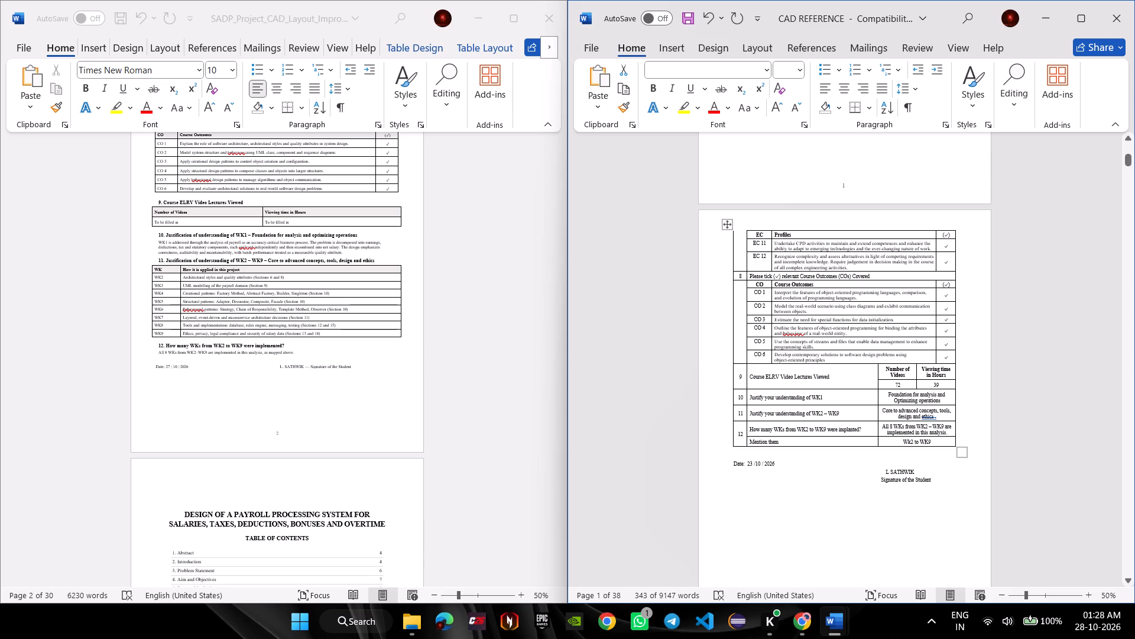
click(716, 224)
click(716, 224)
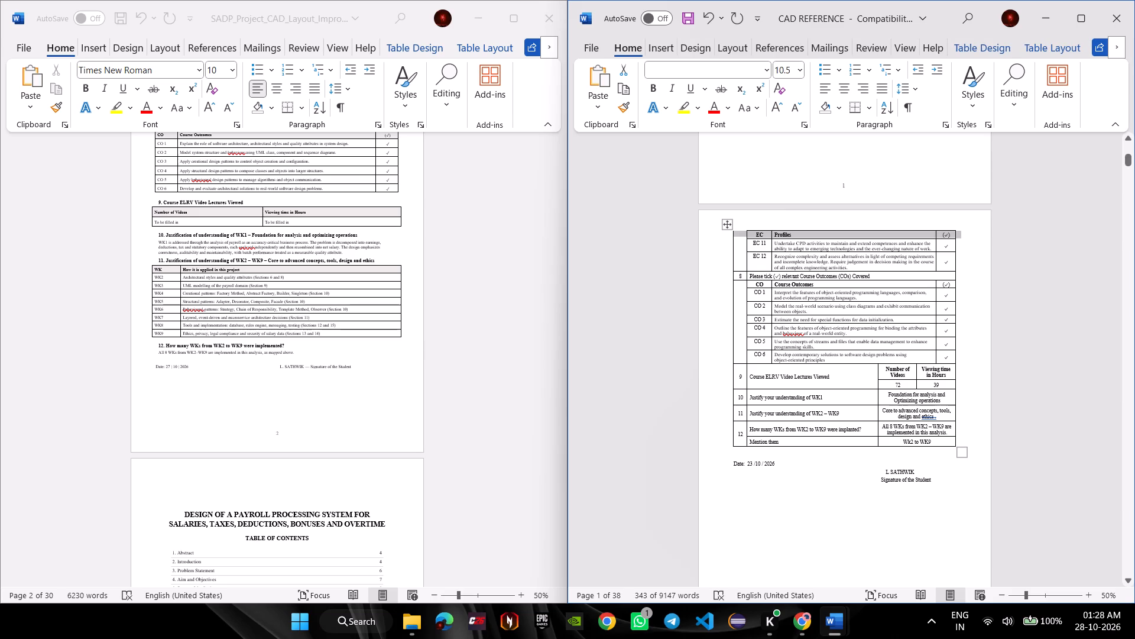
click(716, 224)
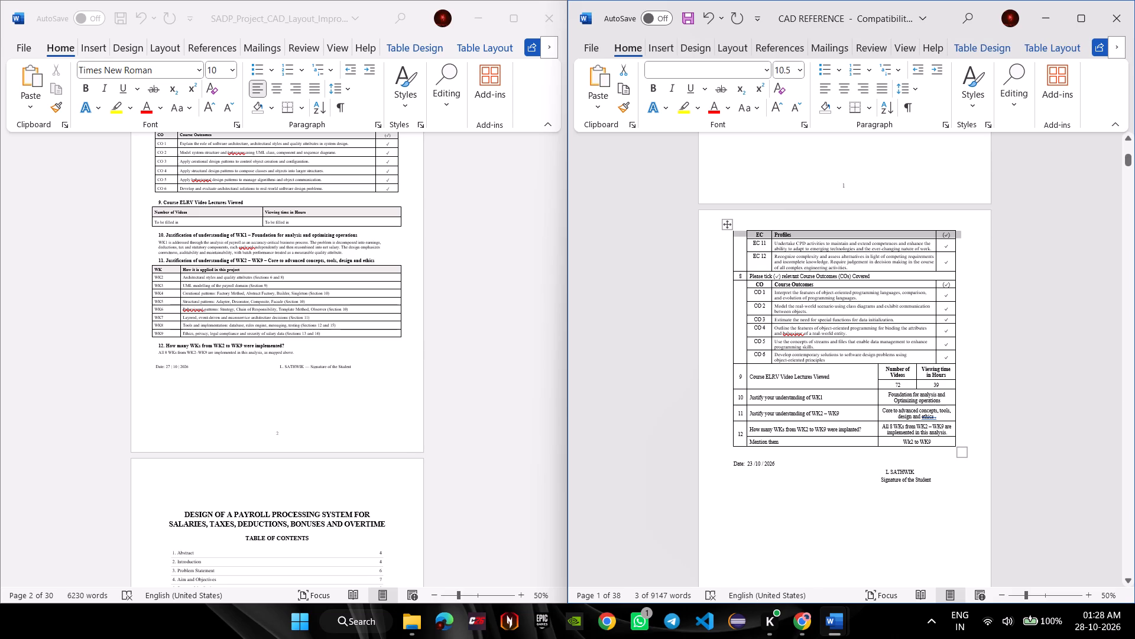
shift+click(702, 217)
shift+drag(702, 217, 945, 501)
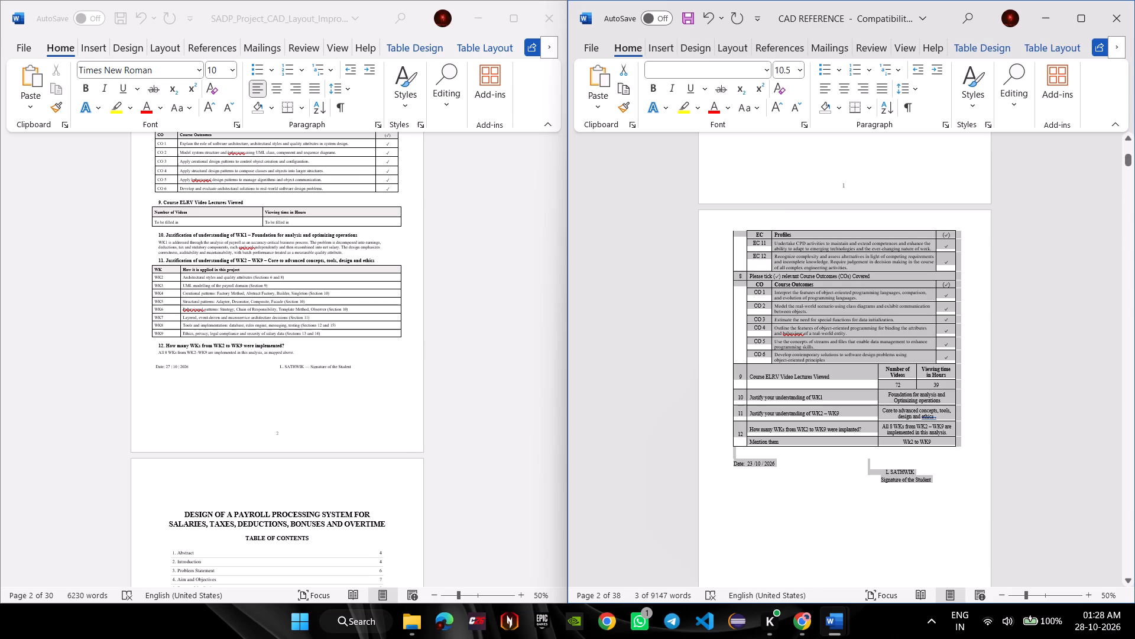
shift+drag(945, 501, 980, 524)
key(ctrl+c)
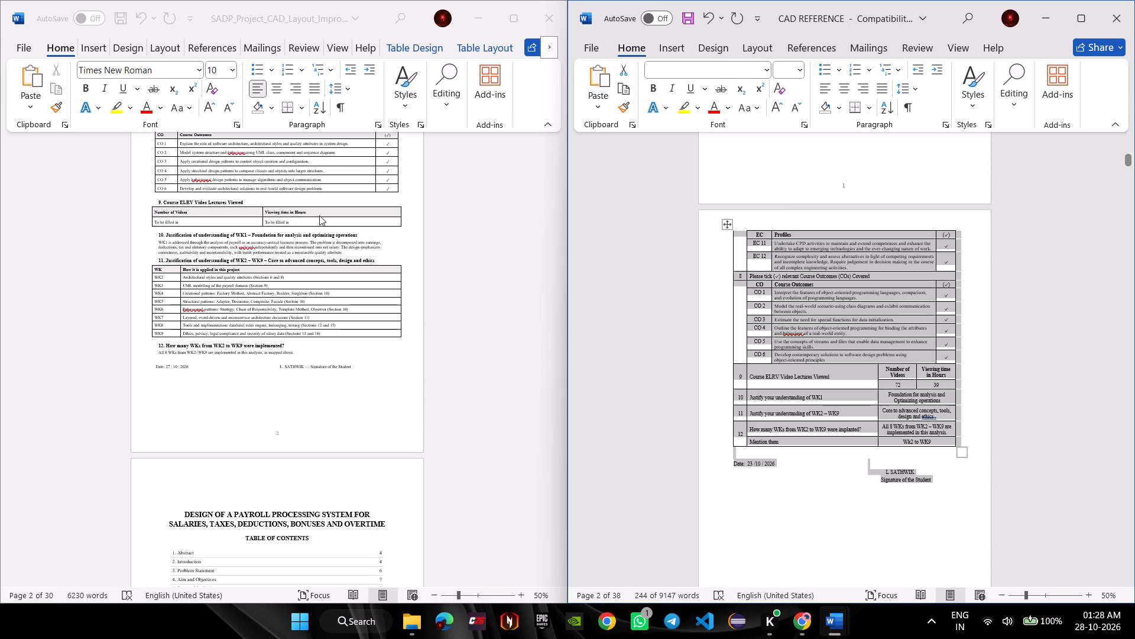
Replace the SADP report's old second-page form, from the Continued heading through the signature line, with the copied form content.
click(270, 208)
scroll(270, 208, up, 1)
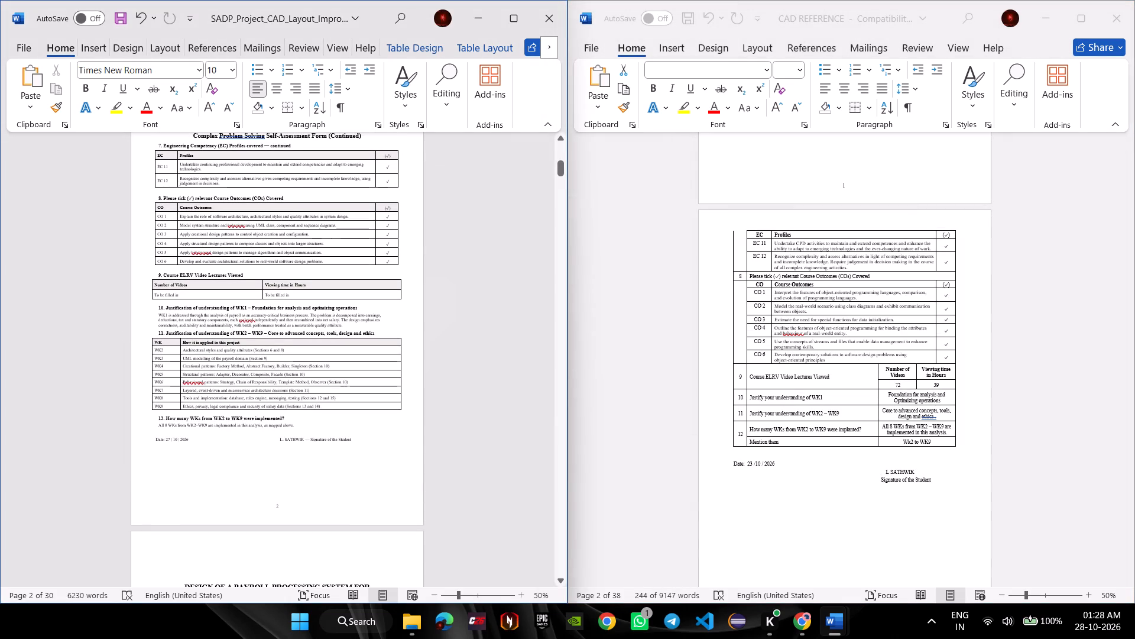
key(ctrl+a)
click(270, 208)
scroll(270, 208, up, 1)
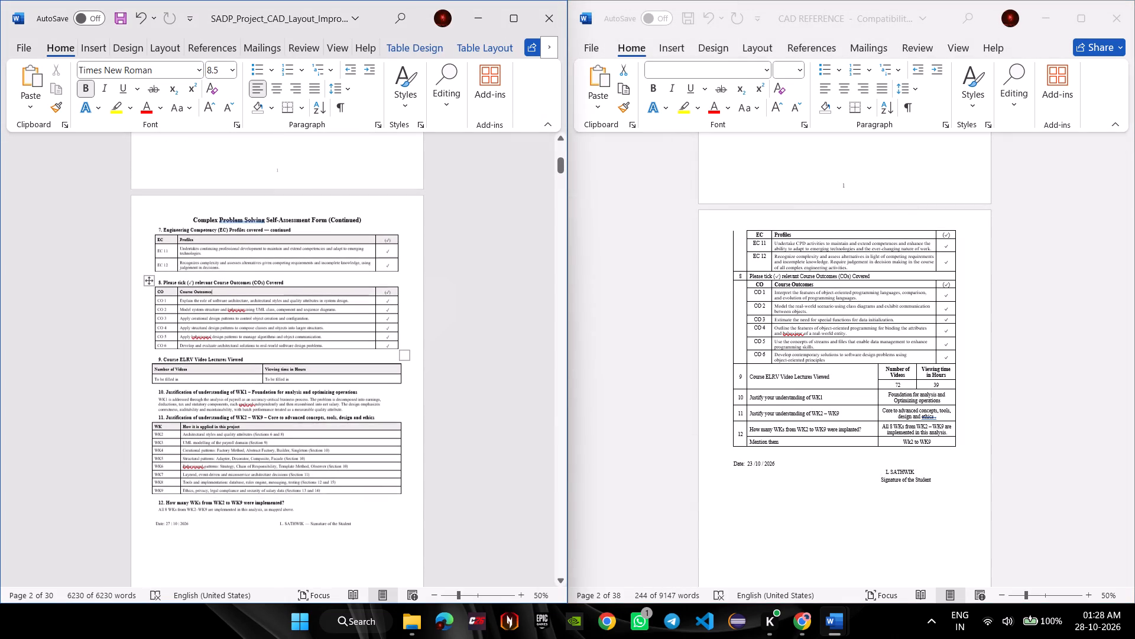
drag(359, 536, 182, 213)
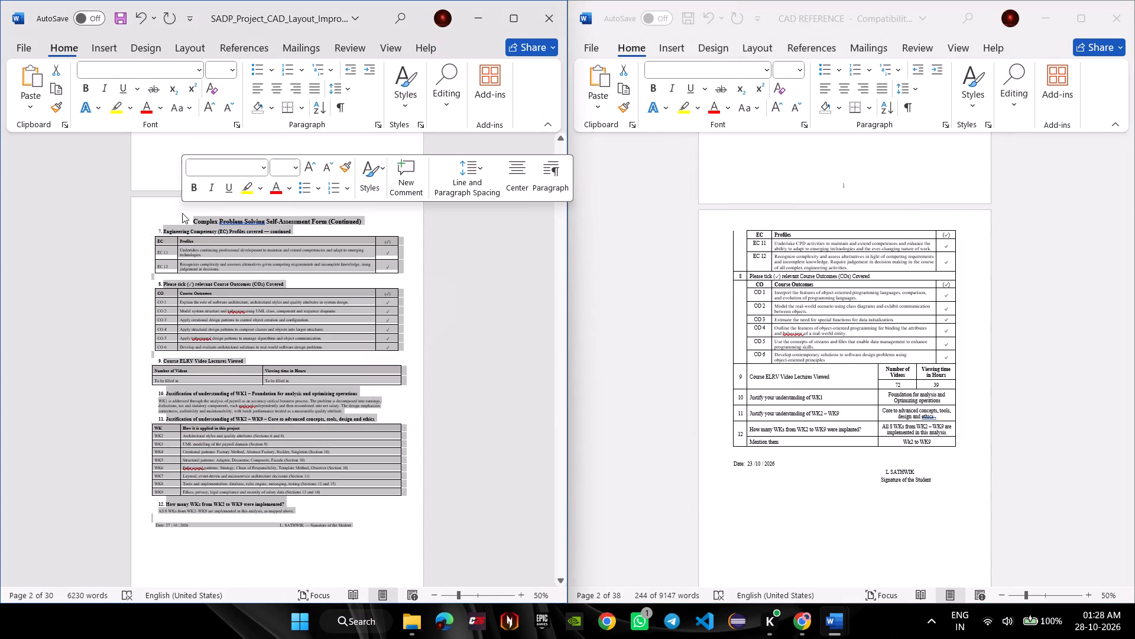
key(BackSpace)
key(ctrl+v)
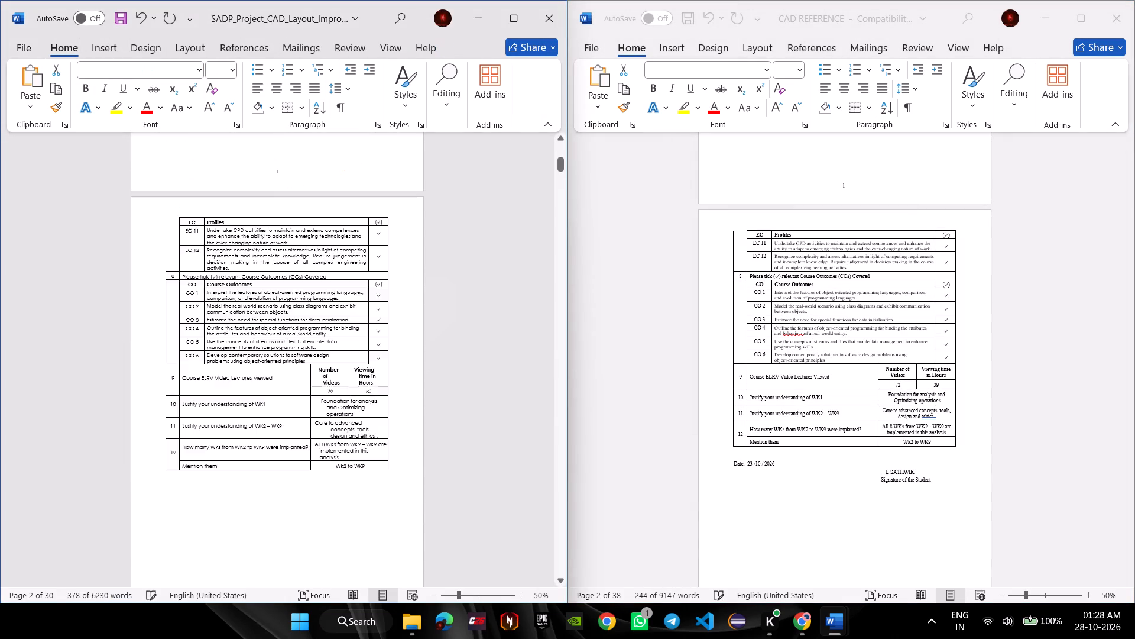
Remove the gap before the pasted student signature lines so they directly follow the date line on the same page.
scroll(264, 338, up, 1)
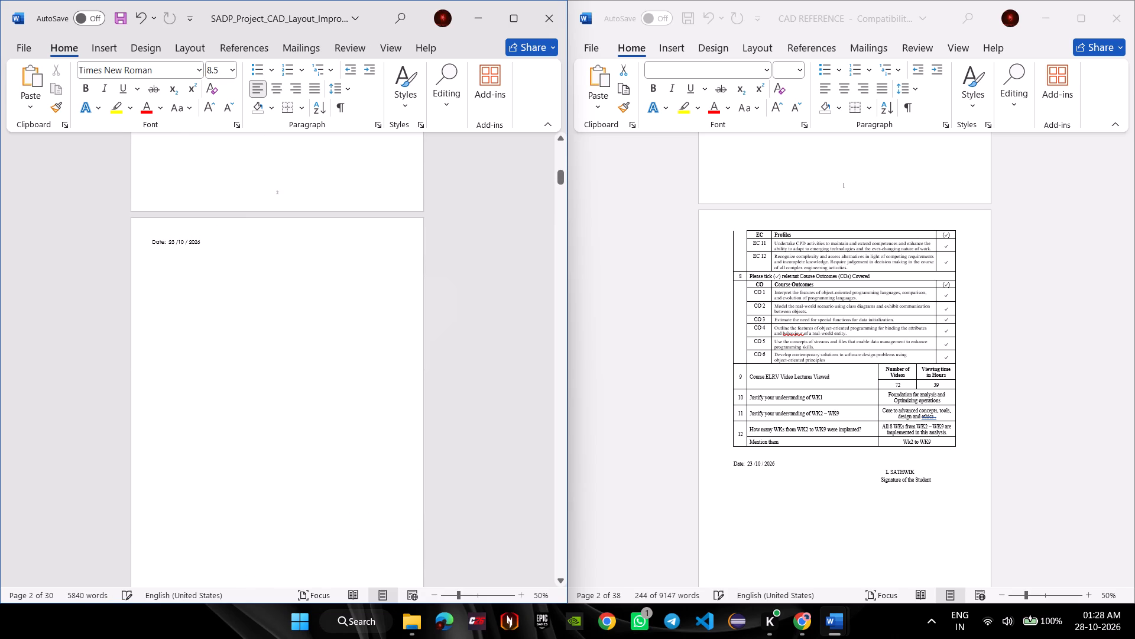
scroll(258, 351, up, 1)
scroll(227, 363, down, 1)
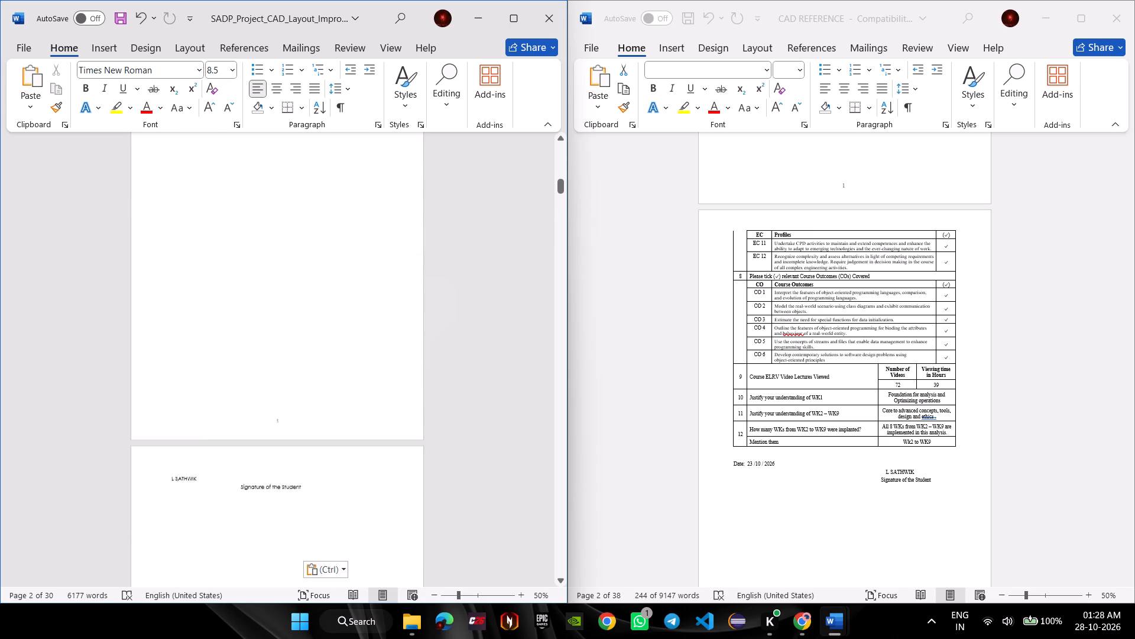
scroll(227, 363, down, 2)
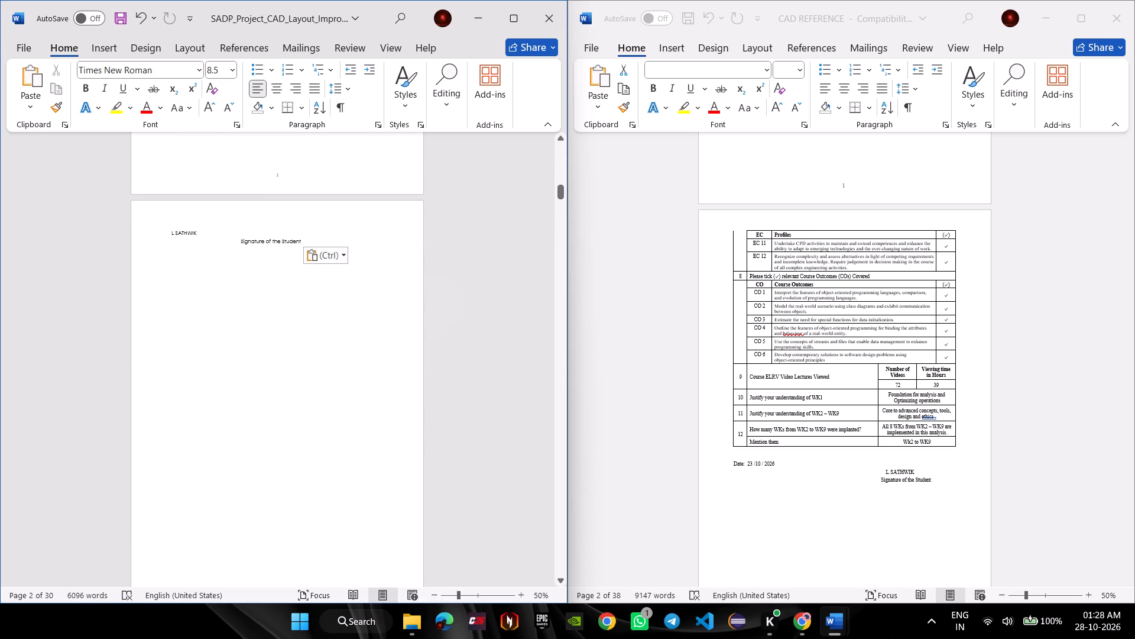
click(164, 229)
key(BackSpace)
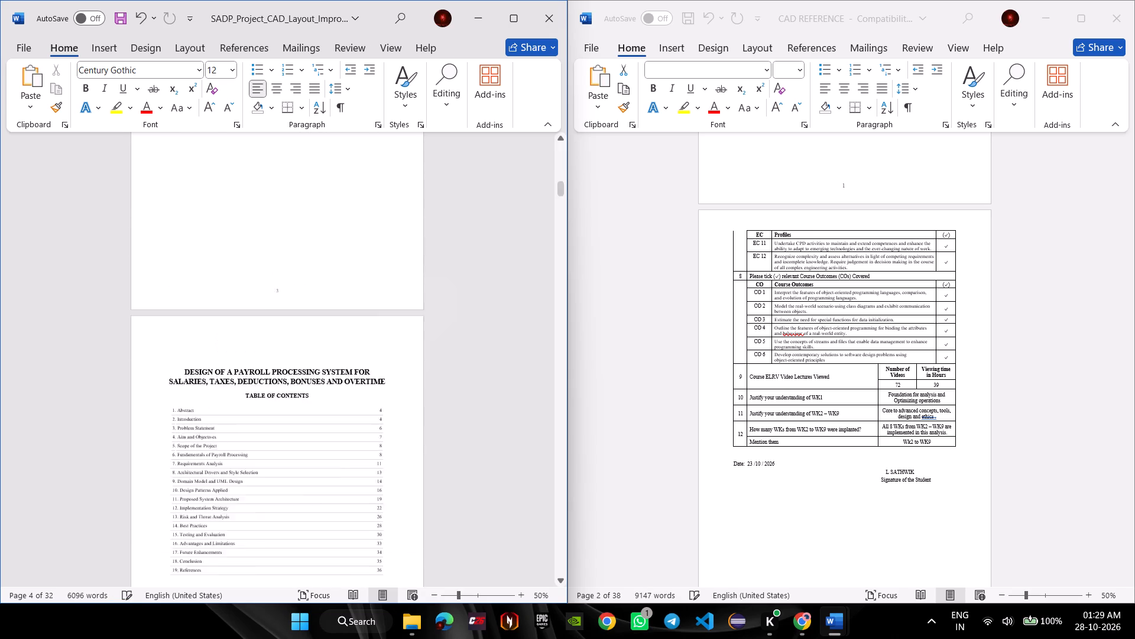
key(BackSpace)
Remove the empty paragraphs and blank page between the pasted form table and the date line.
scroll(164, 229, up, 1)
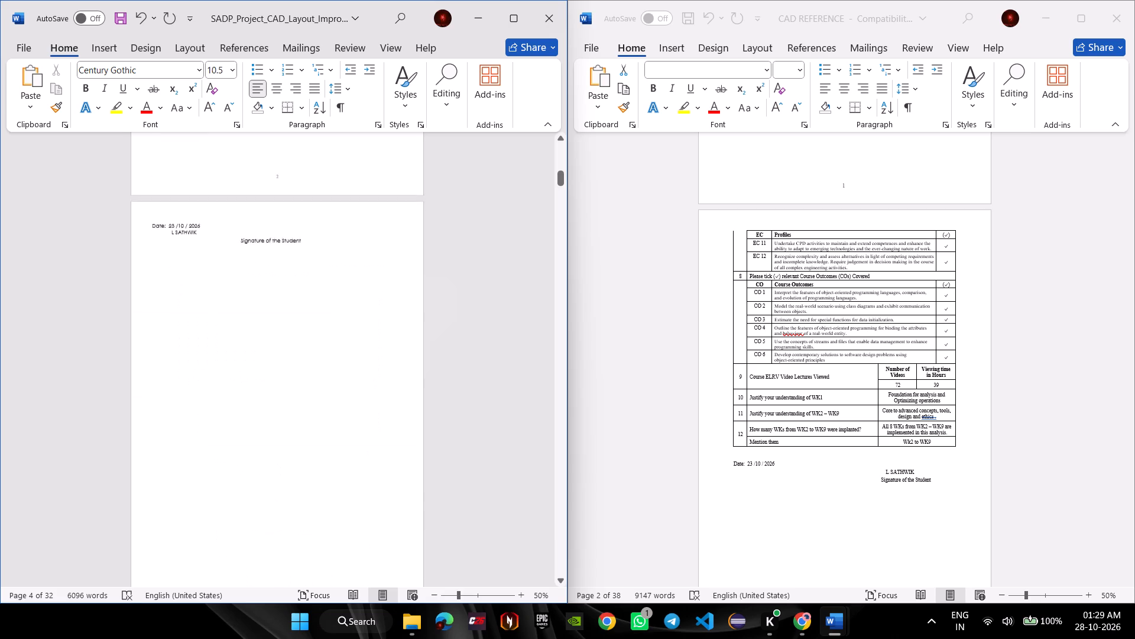
click(143, 244)
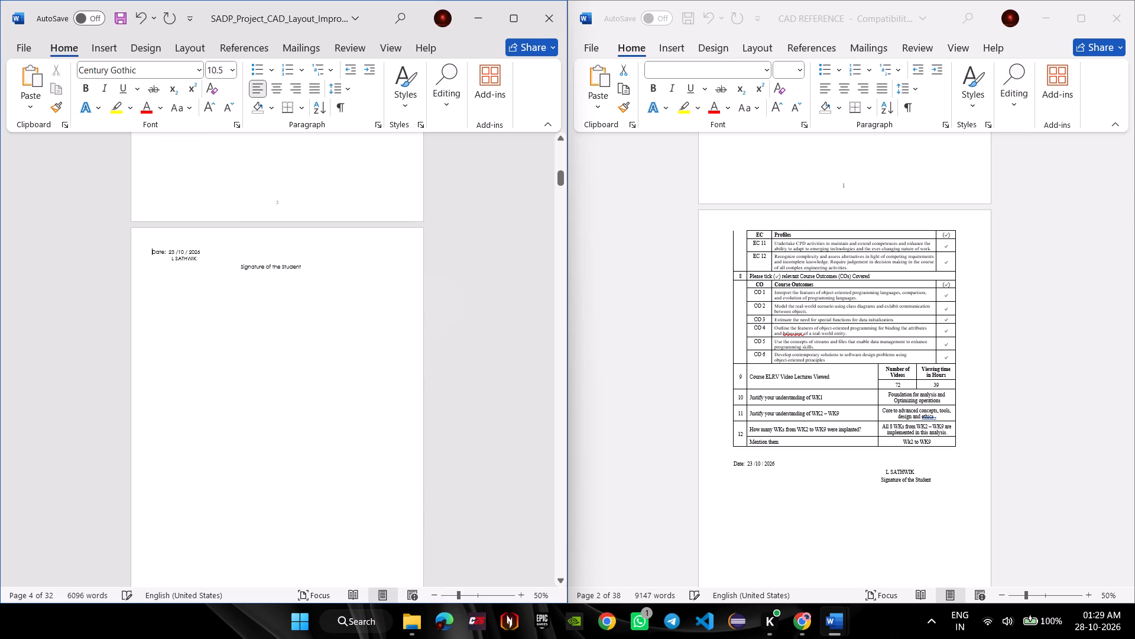
key(BackSpace)
key(BackSpace)
key(BackSpace)
scroll(143, 244, up, 1)
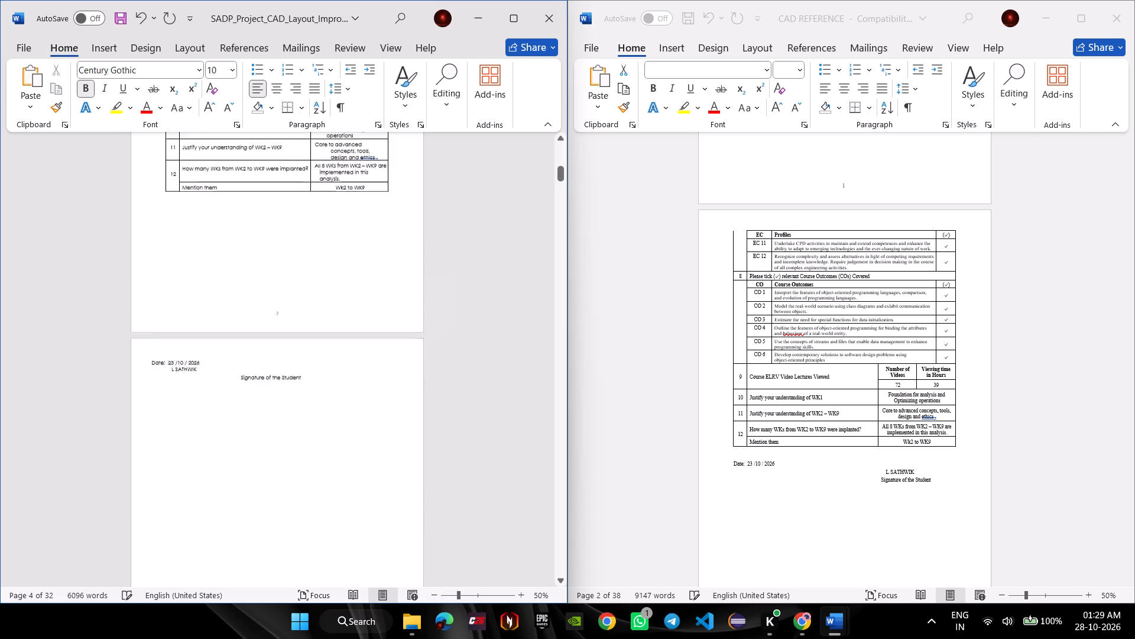
click(150, 378)
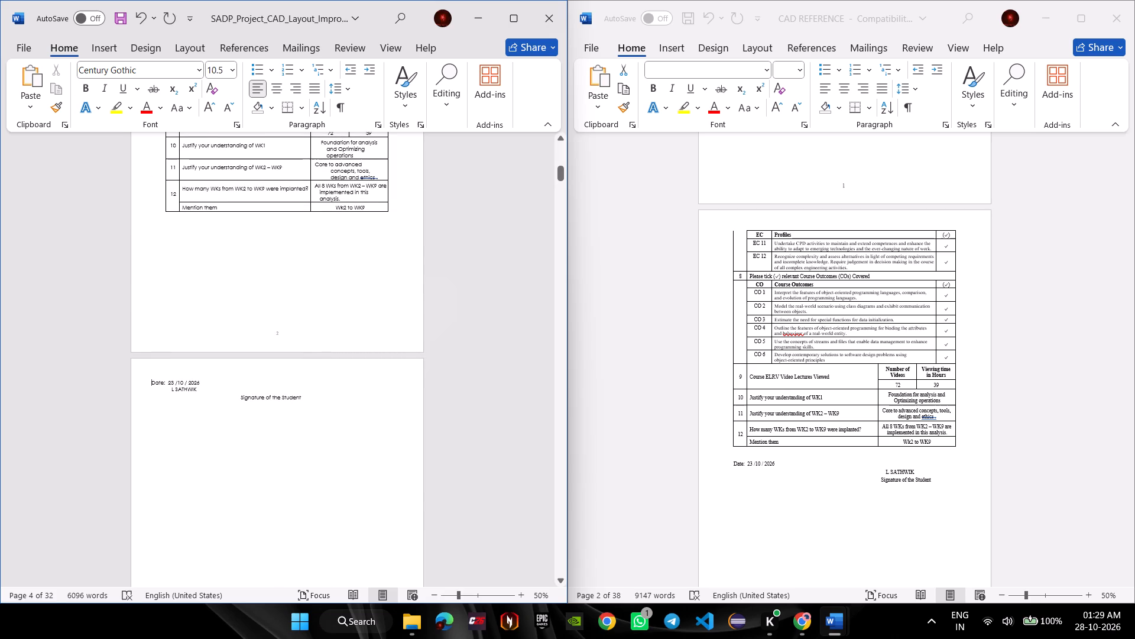
key(BackSpace)
key(BackSpace)
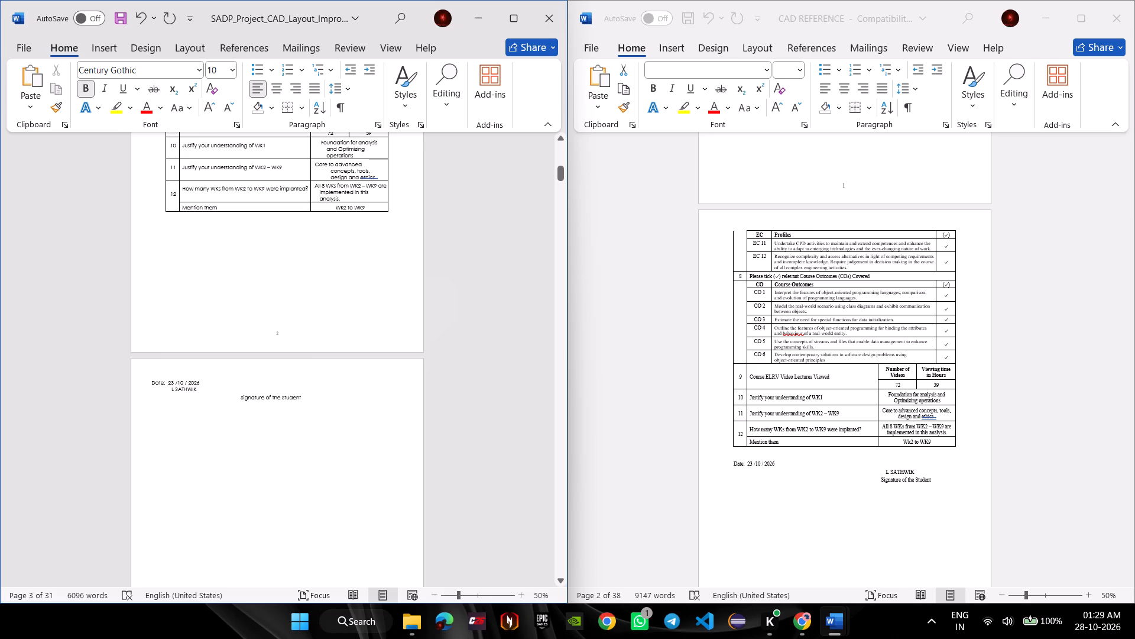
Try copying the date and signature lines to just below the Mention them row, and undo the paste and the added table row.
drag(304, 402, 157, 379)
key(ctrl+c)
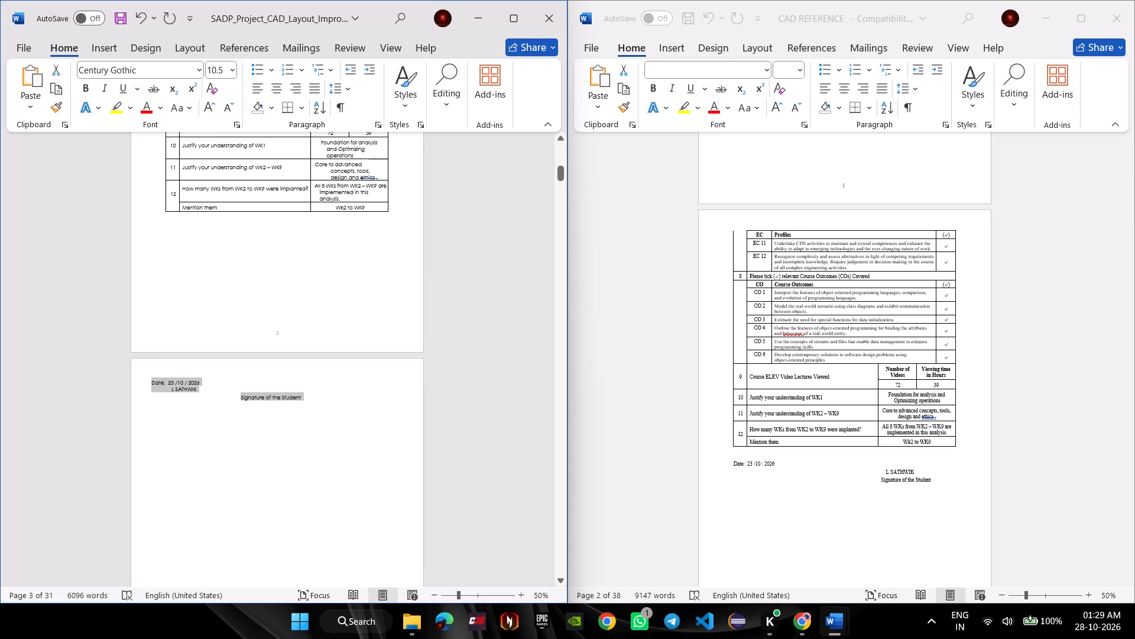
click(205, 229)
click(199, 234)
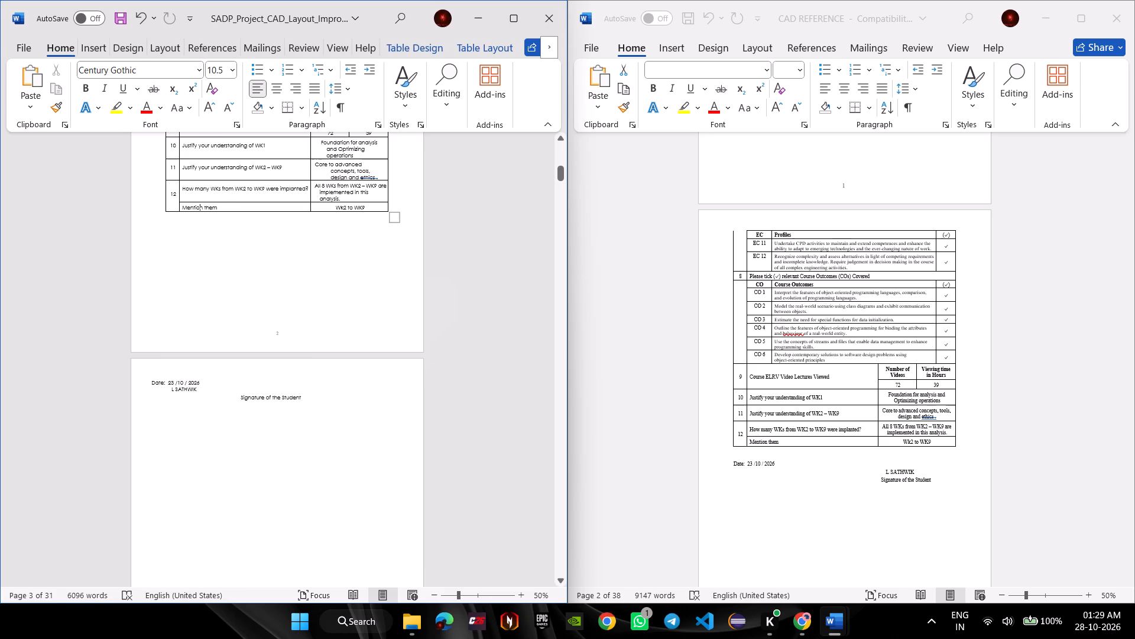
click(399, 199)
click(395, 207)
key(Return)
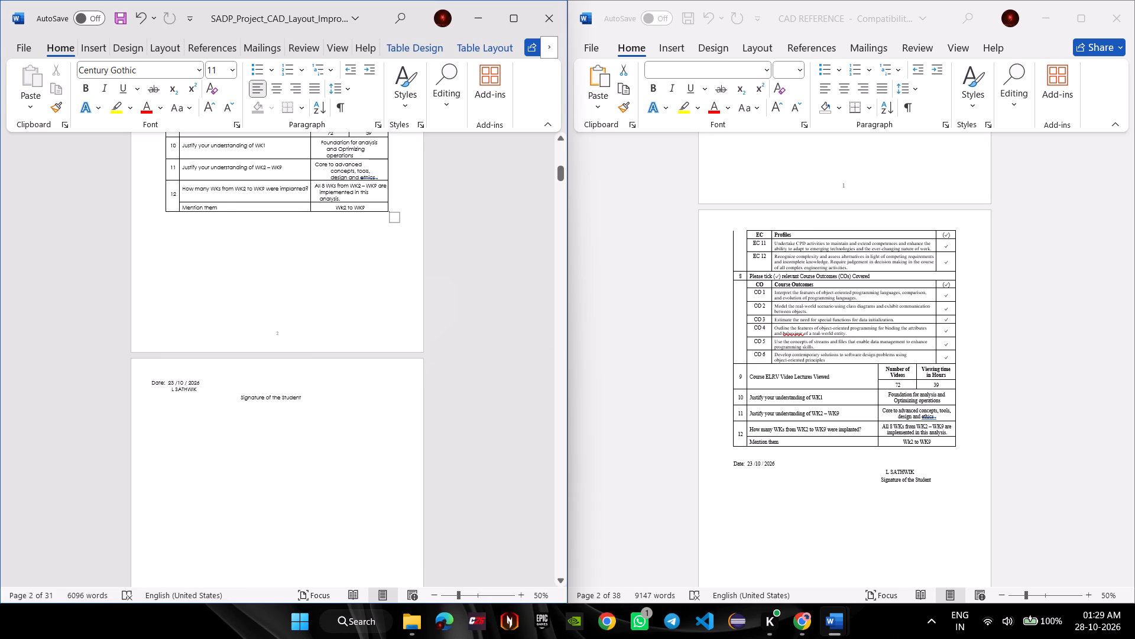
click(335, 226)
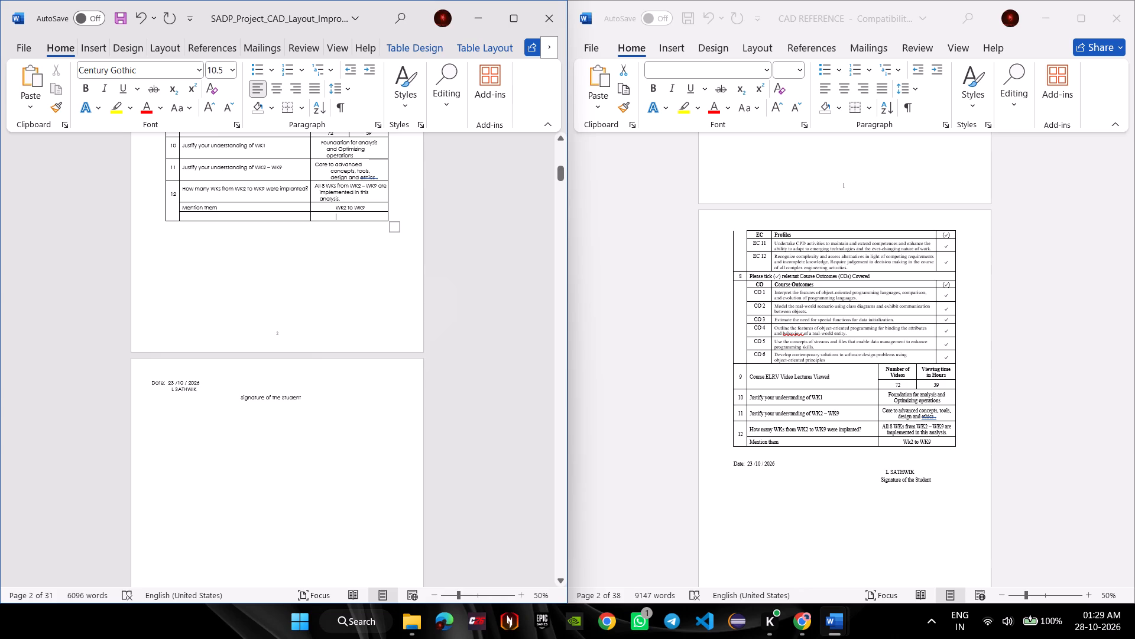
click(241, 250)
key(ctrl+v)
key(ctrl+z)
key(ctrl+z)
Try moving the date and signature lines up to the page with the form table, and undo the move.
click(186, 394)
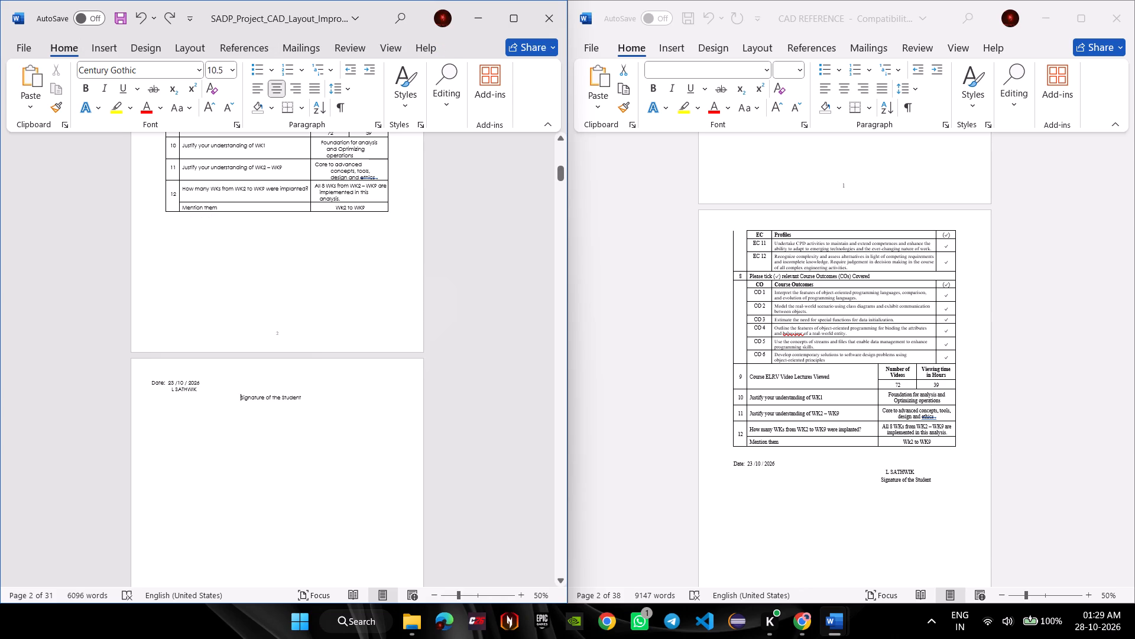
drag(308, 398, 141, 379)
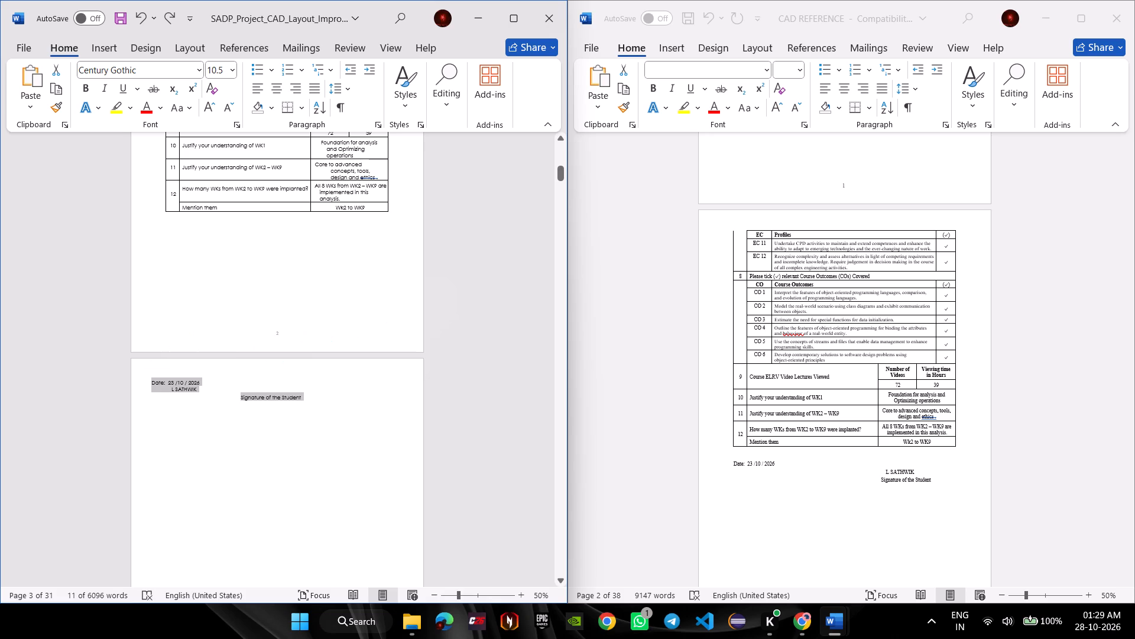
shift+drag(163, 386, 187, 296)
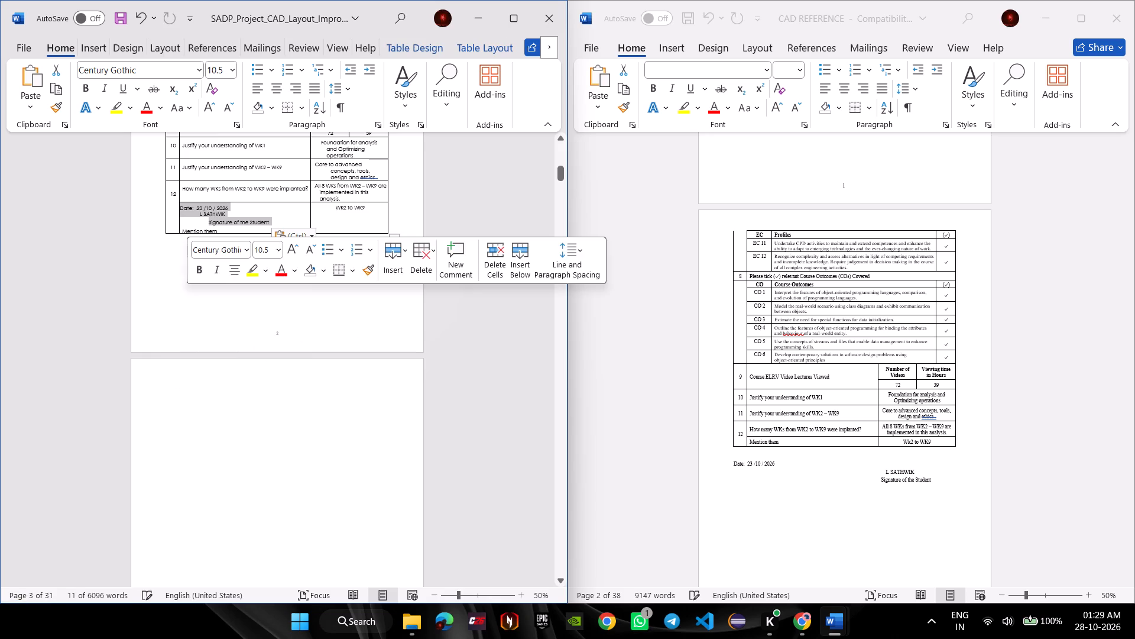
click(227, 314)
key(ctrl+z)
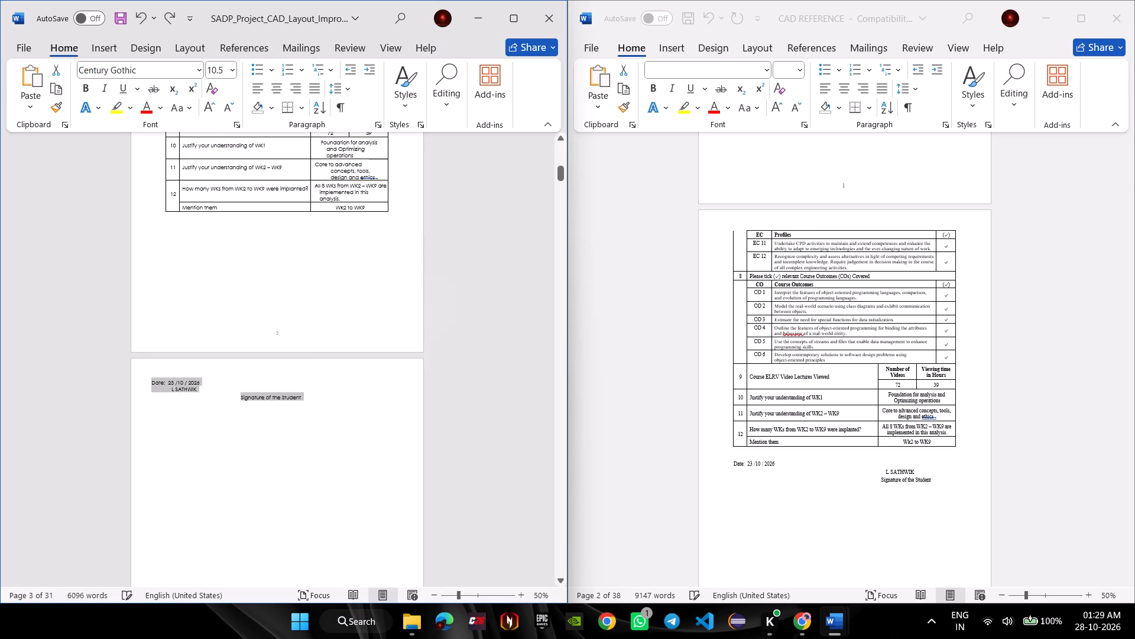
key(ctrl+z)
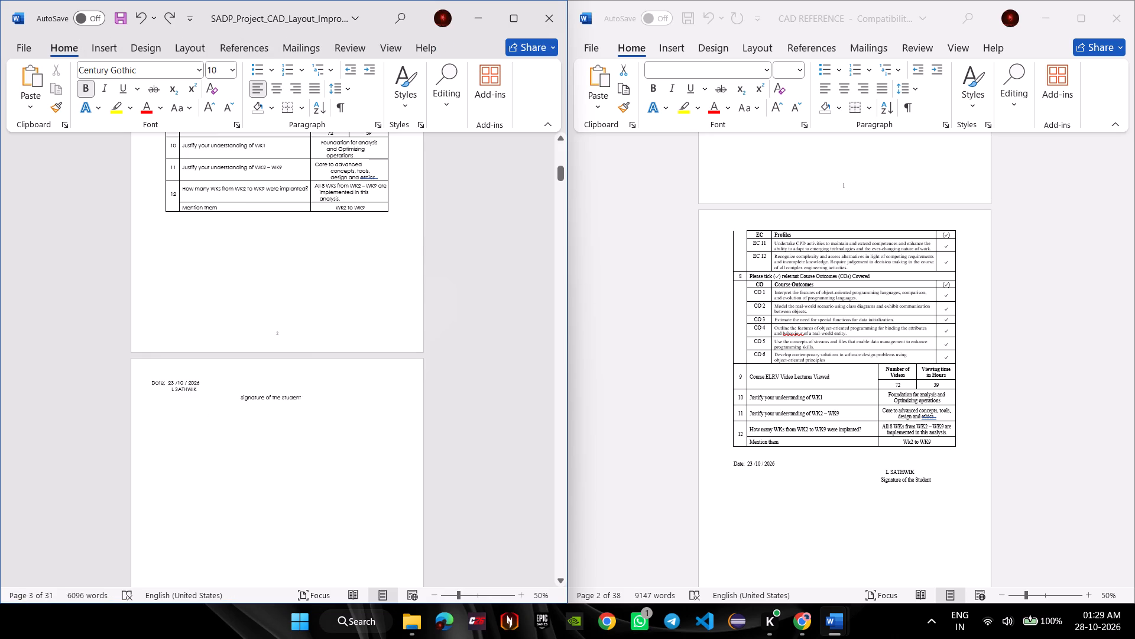
Set the font of the second-page form table, from EC 11 through the Mention them row, to Times New Roman.
scroll(150, 383, up, 1)
scroll(384, 398, up, 1)
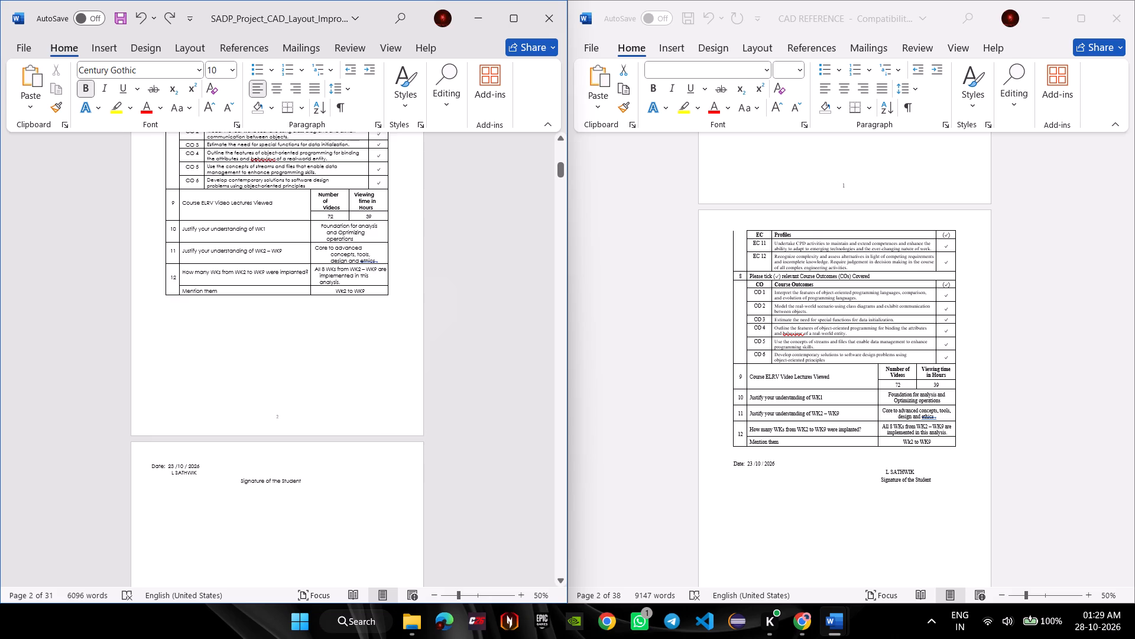
scroll(384, 398, up, 1)
click(374, 395)
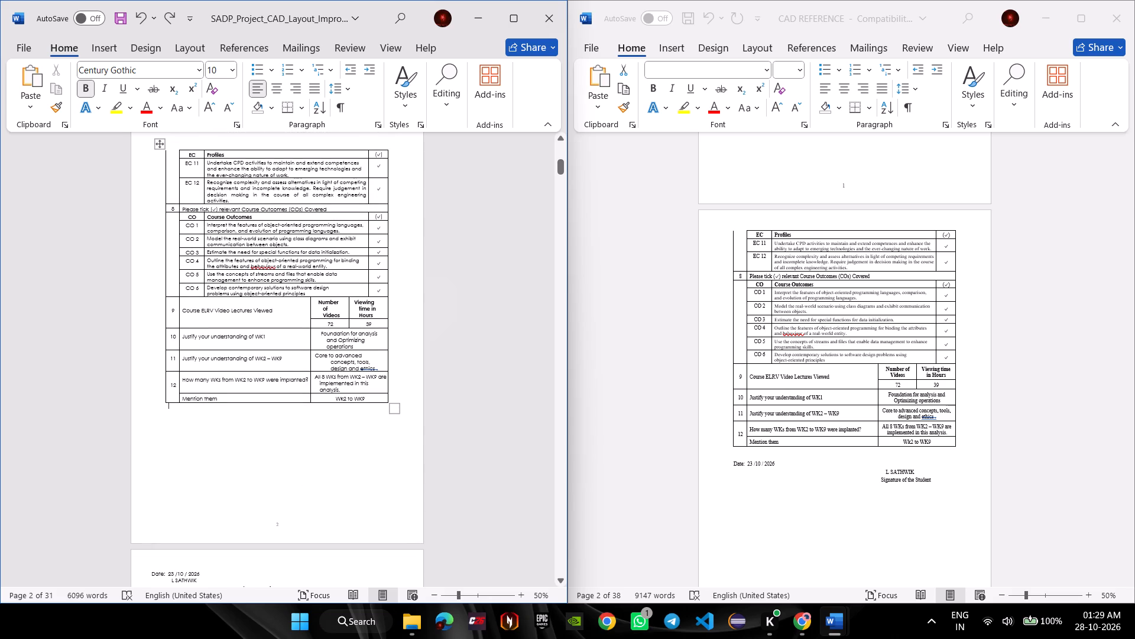
drag(369, 399, 161, 160)
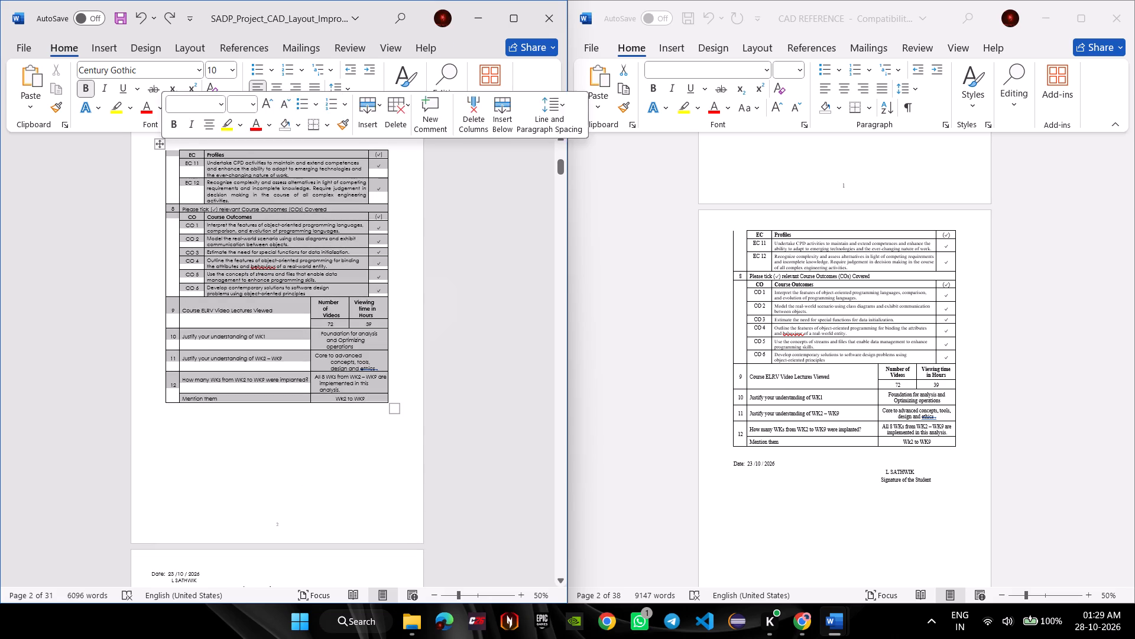
click(128, 77)
click(129, 75)
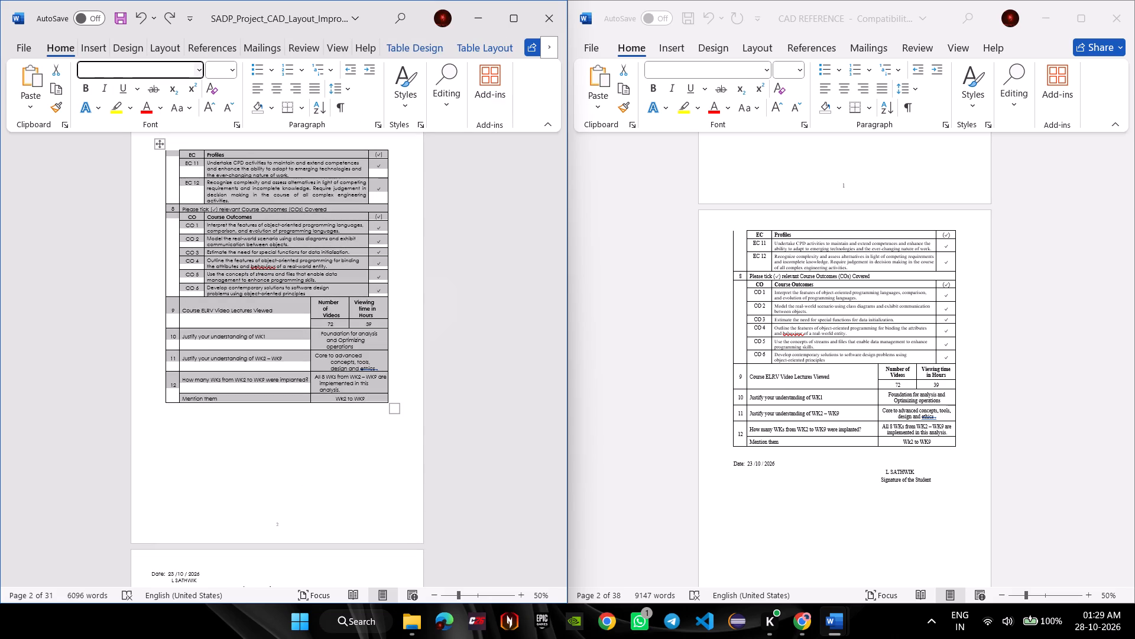
key(m)
key(BackSpace)
text(imes)
key(Return)
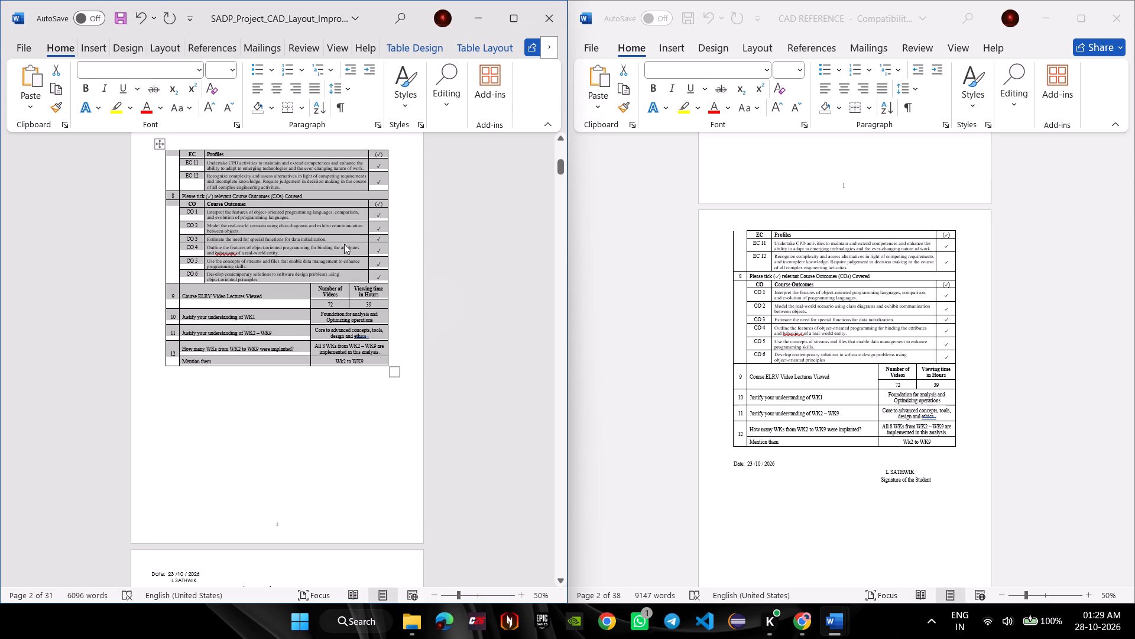
Copy the Signature of the Student line from page 3 to just below the form table on page 2.
click(430, 359)
scroll(342, 461, down, 1)
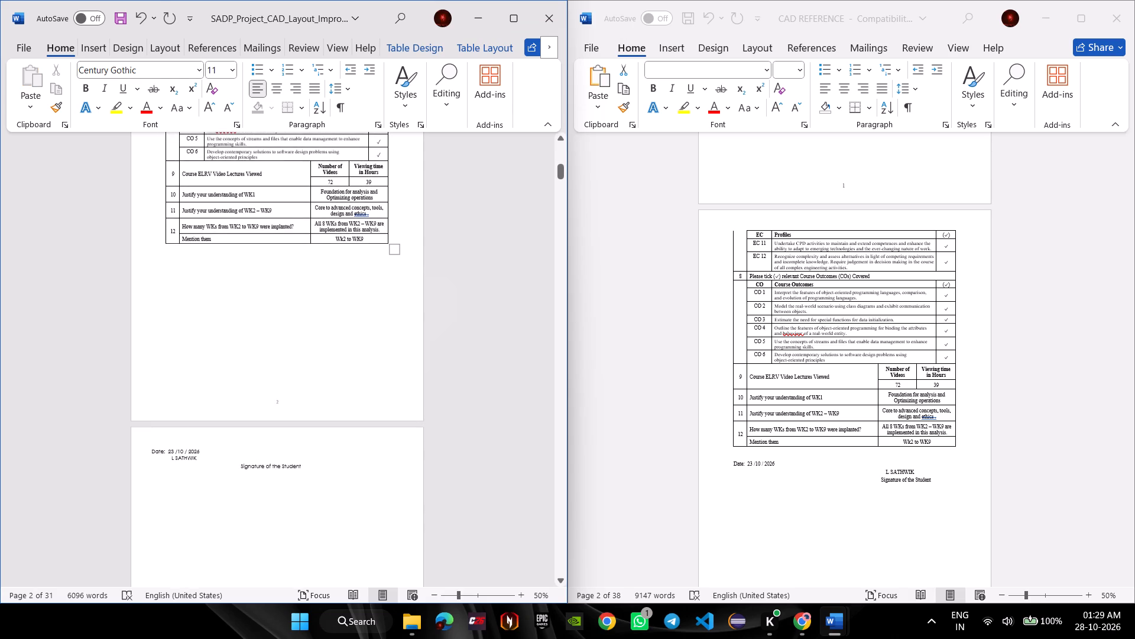
drag(310, 463, 242, 464)
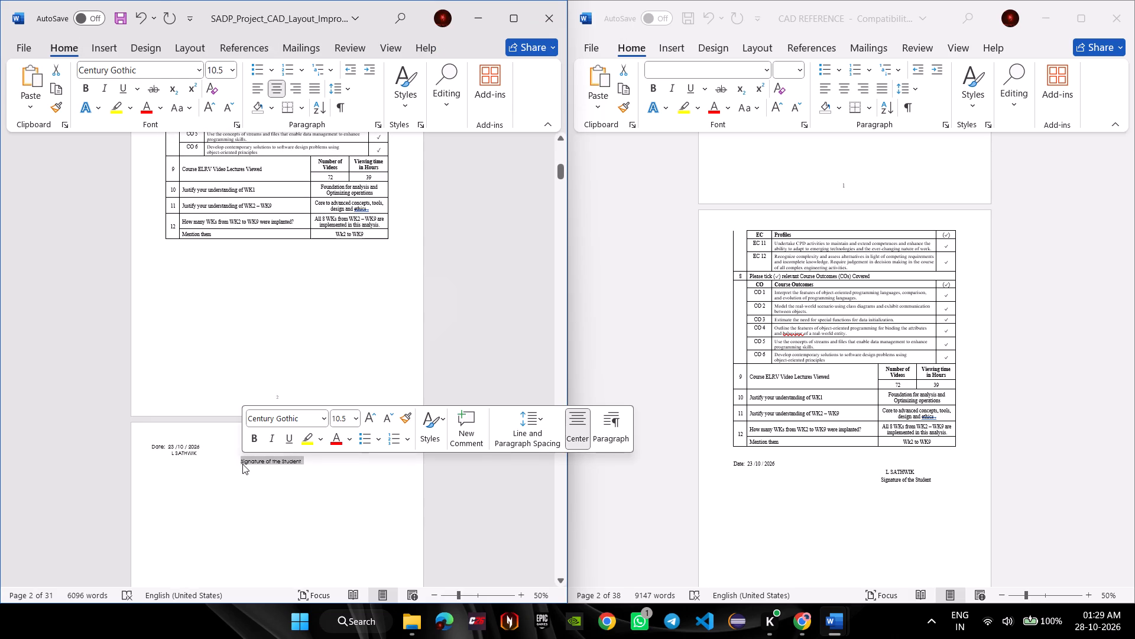
key(ctrl+c)
click(320, 317)
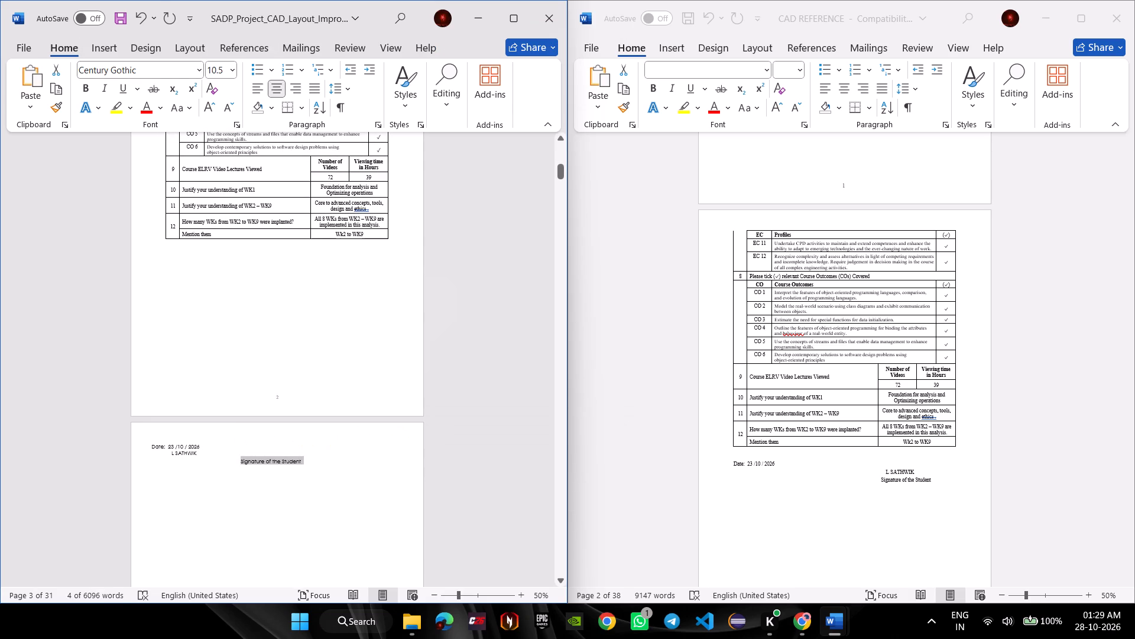
key(ctrl+v)
Shift the copied signature line several lines down and toward the page's right side using blank lines and spaces, undoing the excess spacing.
click(240, 252)
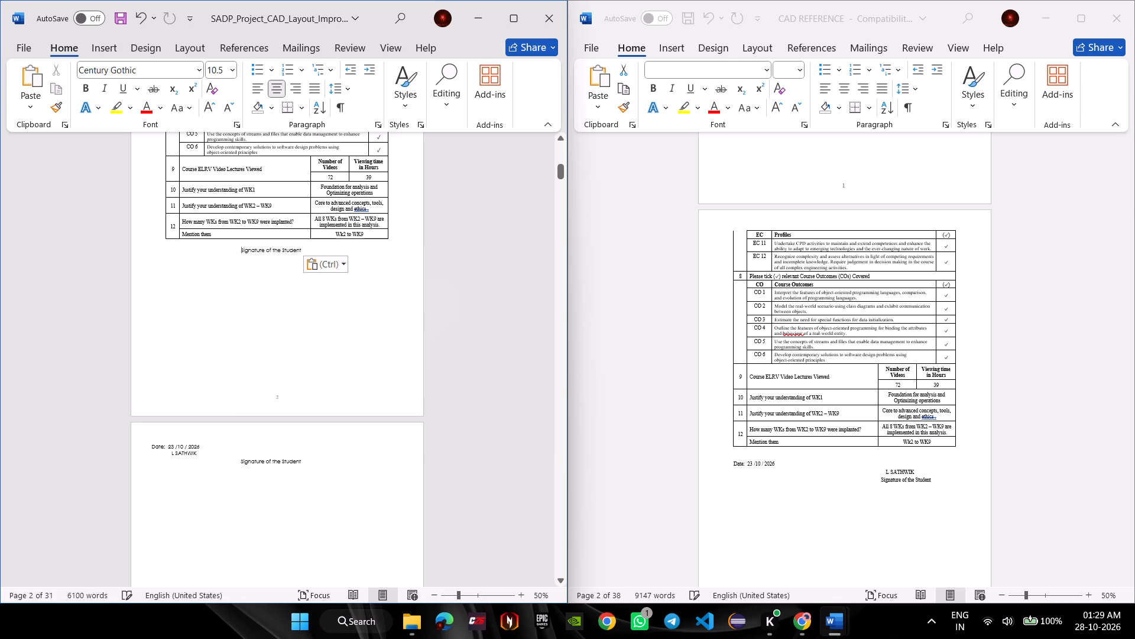
key(Return)
key(Return)
key(Return)
key(Return)
key(space)
key(Return)
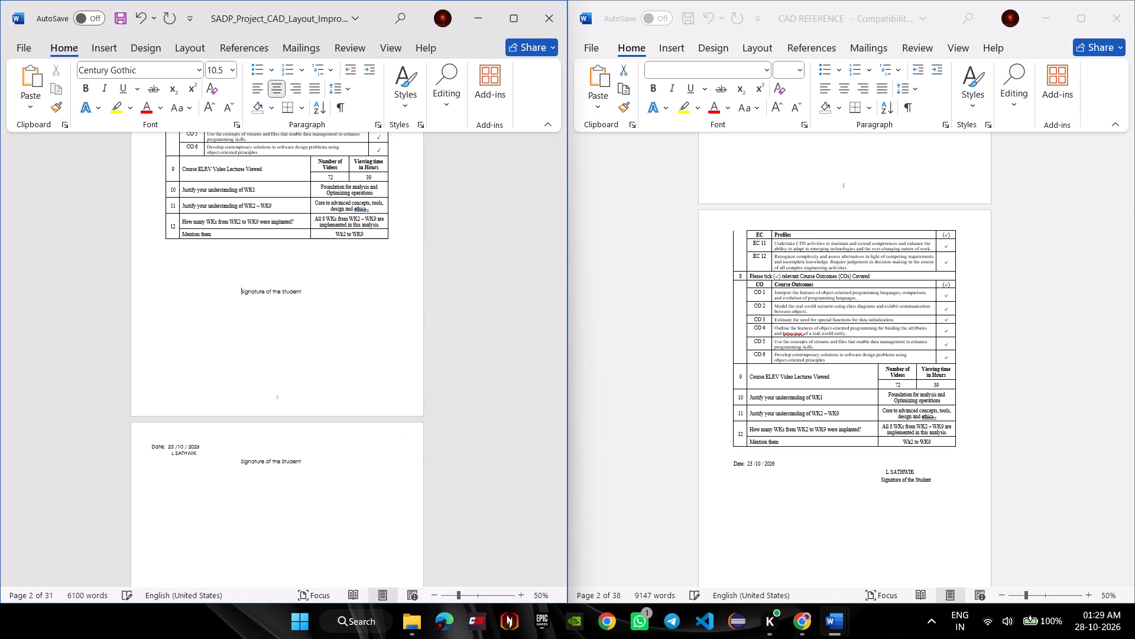
key(space)
key(space)
key(space)
key(space)
key(space)
key(space)
key(space)
key(space)
key(space)
key(space)
key(space)
key(space)
key(space)
key(space)
key(space)
key(space)
key(space)
key(space)
key(space)
key(space)
key(Return)
key(space)
key(space)
key(space)
key(space)
key(space)
key(space)
key(space)
key(space)
key(space)
key(space)
key(space)
key(space)
key(space)
key(space)
key(space)
key(space)
key(space)
key(space)
key(space)
key(space)
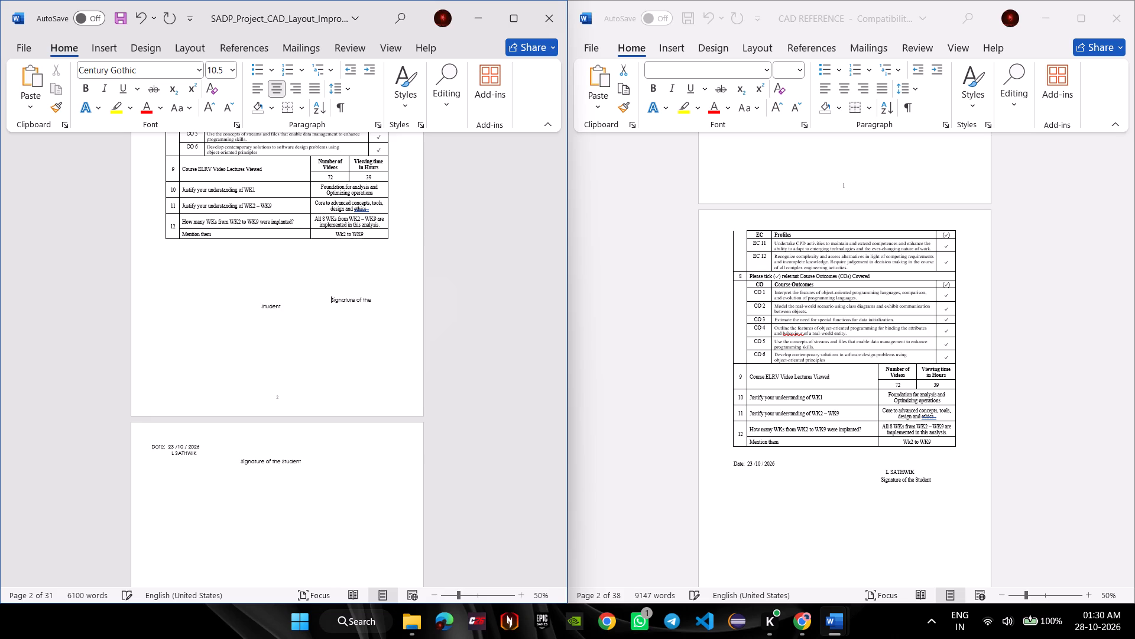
key(ctrl+z)
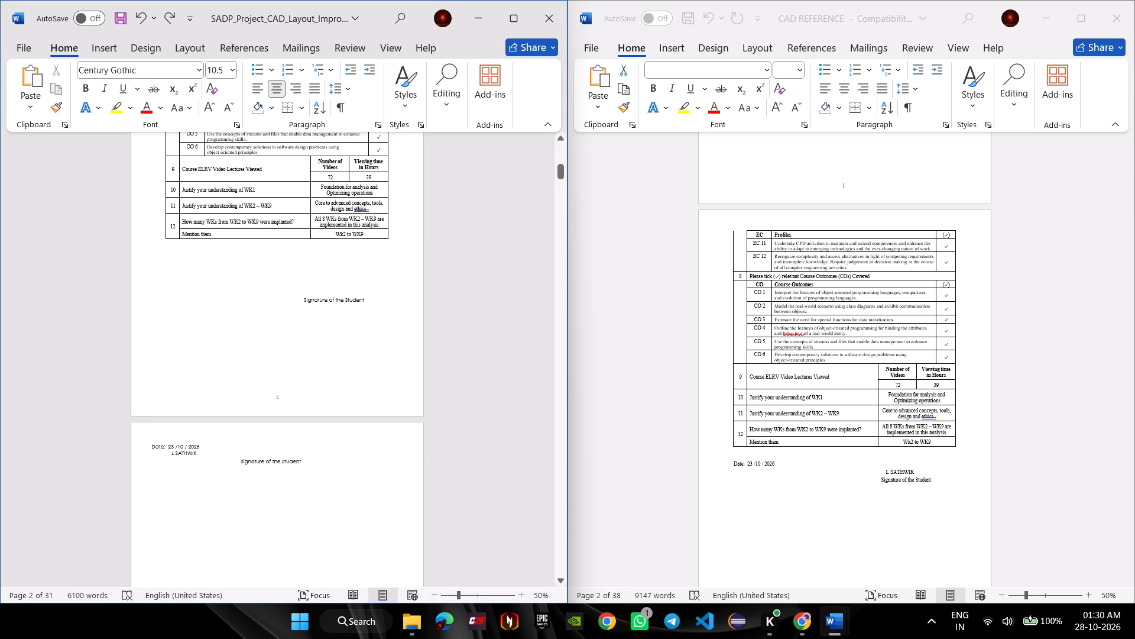
Enter the student's name in capitals on the line above the signature line and indent it with spaces to sit over it.
click(323, 283)
key(Up)
key(Down)
key(Right)
key(Down)
key(Up)
key(space)
key(space)
key(space)
key(space)
key(space)
key(space)
key(space)
key(space)
key(space)
key(space)
key(space)
key(space)
key(space)
key(space)
key(space)
key(space)
key(space)
key(space)
key(space)
key(space)
key(l)
key(BackSpace)
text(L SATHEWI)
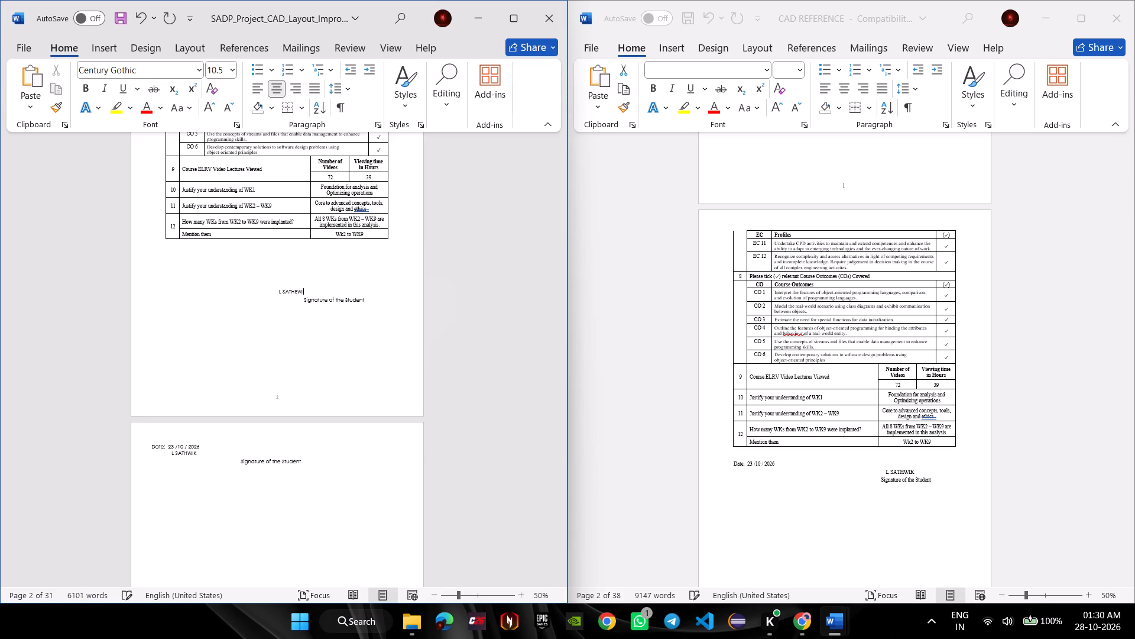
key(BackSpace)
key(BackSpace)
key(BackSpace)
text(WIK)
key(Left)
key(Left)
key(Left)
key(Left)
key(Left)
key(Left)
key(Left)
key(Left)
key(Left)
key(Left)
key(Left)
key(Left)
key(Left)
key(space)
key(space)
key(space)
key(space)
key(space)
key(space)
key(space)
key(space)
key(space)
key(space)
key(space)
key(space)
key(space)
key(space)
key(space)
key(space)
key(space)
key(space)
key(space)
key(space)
Remove the extra empty lines between the form table and the student's name.
click(205, 266)
click(176, 264)
key(BackSpace)
key(BackSpace)
key(BackSpace)
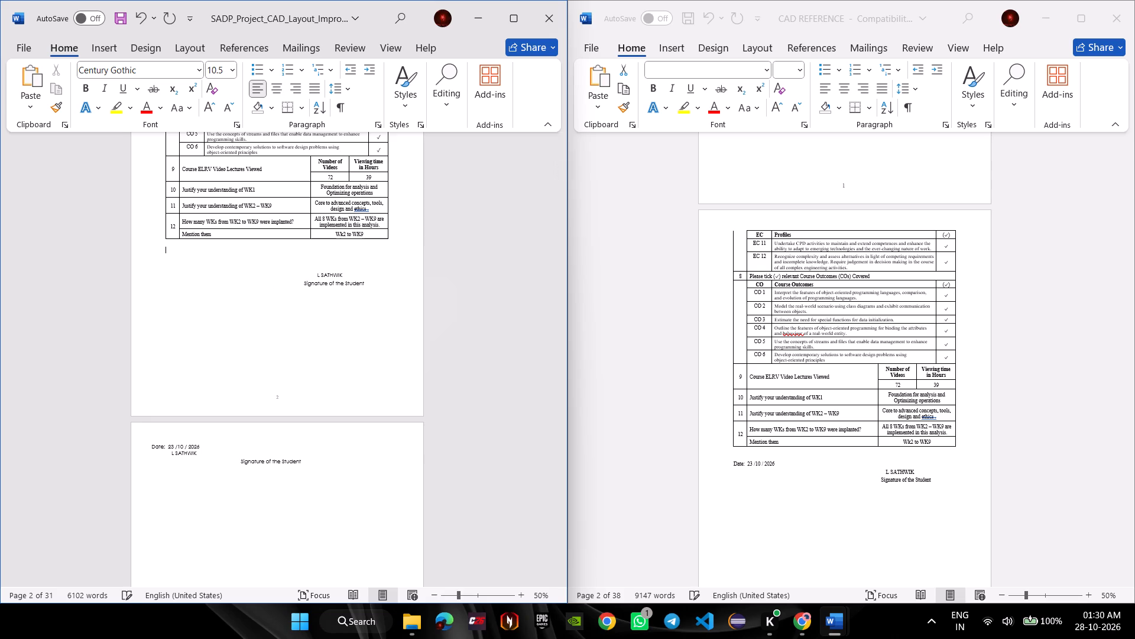
Enter the date line "Date : 23 / 20 /2026" directly below the form table.
key(d)
key(a)
key(BackSpace)
text(are)
key(BackSpace)
key(BackSpace)
text(te)
key(space)
key(semicolon)
key(BackSpace)
key(shift+colon)
key(space)
text(23)
key(space)
text(/ 20 /2026)
Delete the leftover date, student's name and signature lines from the page following the completed form.
drag(315, 469, 137, 453)
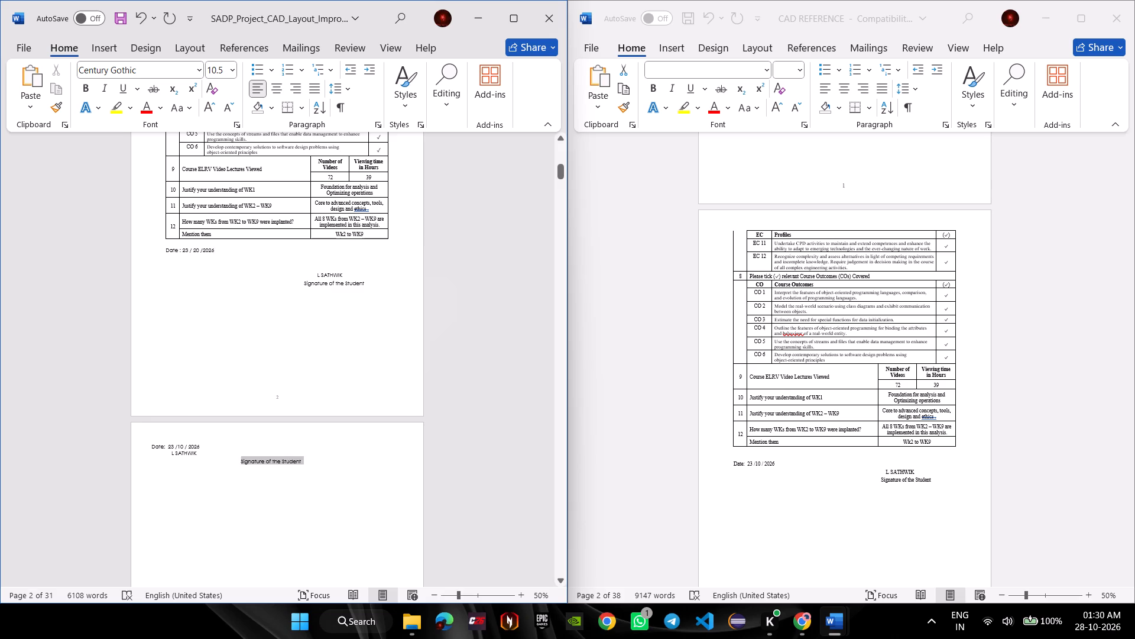
drag(137, 453, 136, 453)
key(BackSpace)
key(BackSpace)
key(BackSpace)
key(BackSpace)
key(BackSpace)
key(BackSpace)
key(BackSpace)
key(BackSpace)
key(BackSpace)
key(BackSpace)
key(BackSpace)
key(BackSpace)
key(BackSpace)
key(BackSpace)
key(BackSpace)
key(BackSpace)
key(BackSpace)
key(BackSpace)
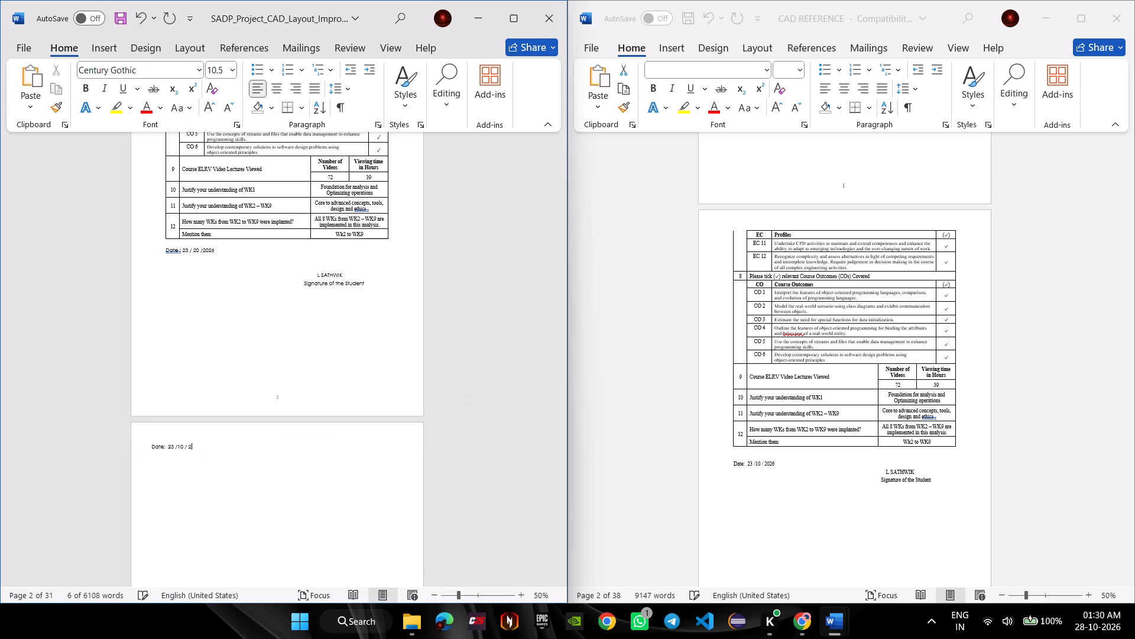
key(BackSpace)
key(BackSpace)
key(BackSpace)
key(BackSpace)
key(BackSpace)
key(BackSpace)
key(BackSpace)
key(BackSpace)
key(BackSpace)
key(BackSpace)
key(BackSpace)
key(BackSpace)
key(BackSpace)
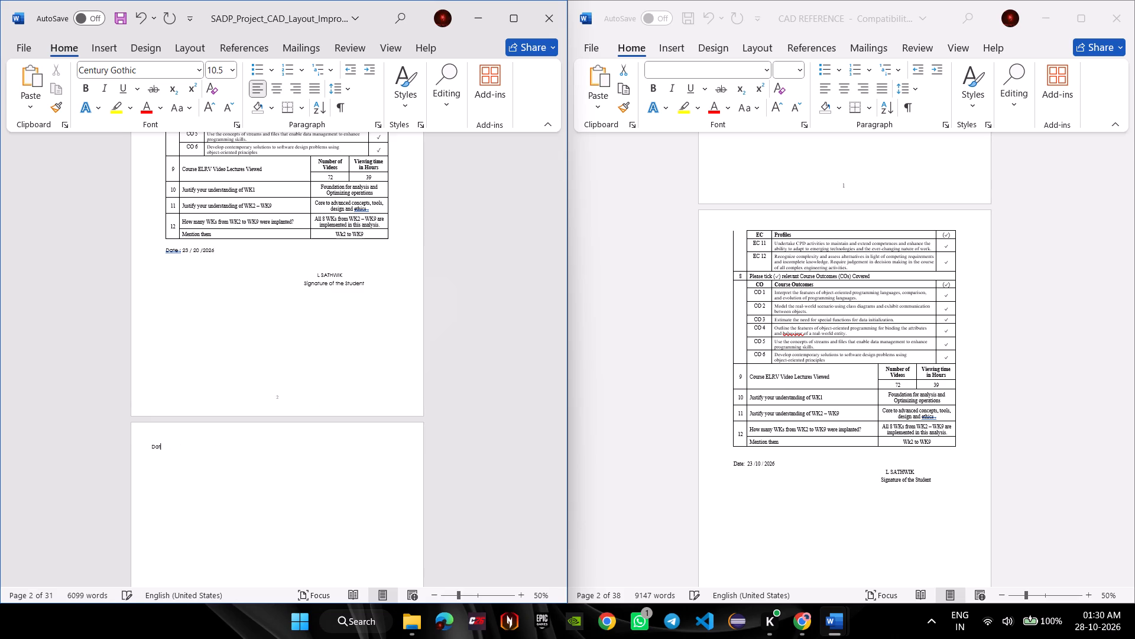
key(BackSpace)
key(BackSpace)
key(BackSpace)
key(BackSpace)
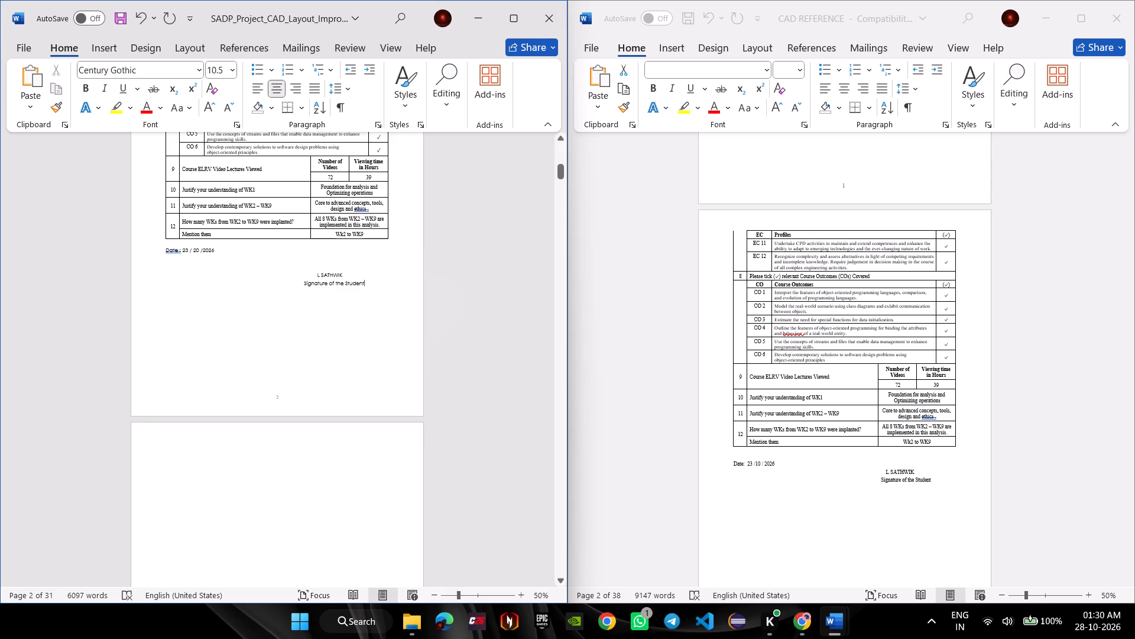
Change the font of the date line and the student's name line below the form table to Times New Roman.
drag(388, 277, 158, 246)
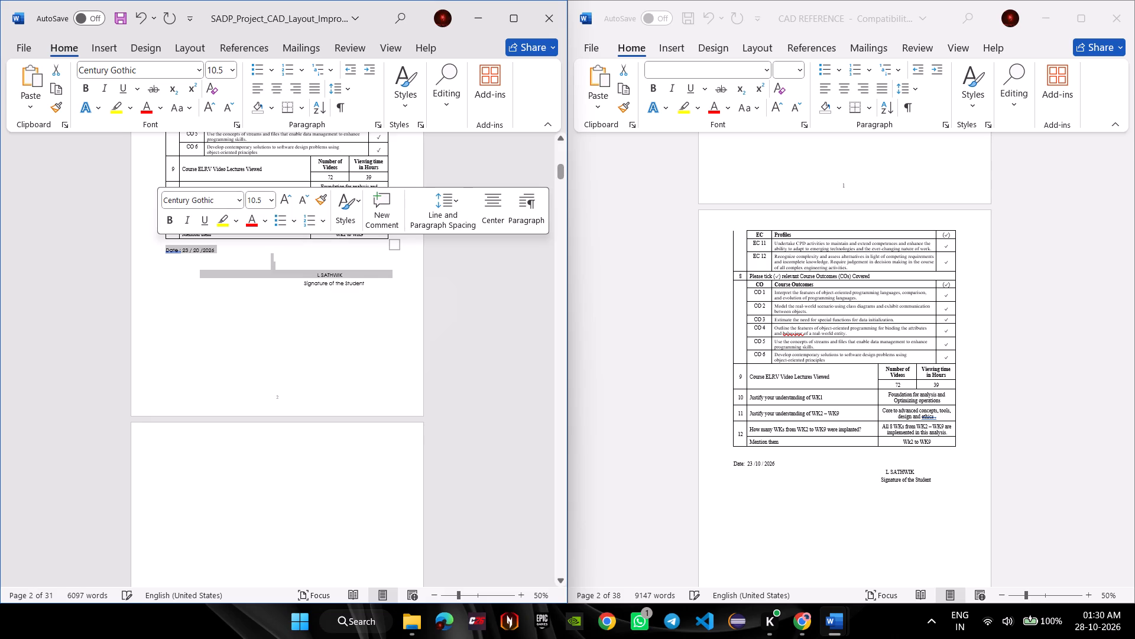
click(157, 73)
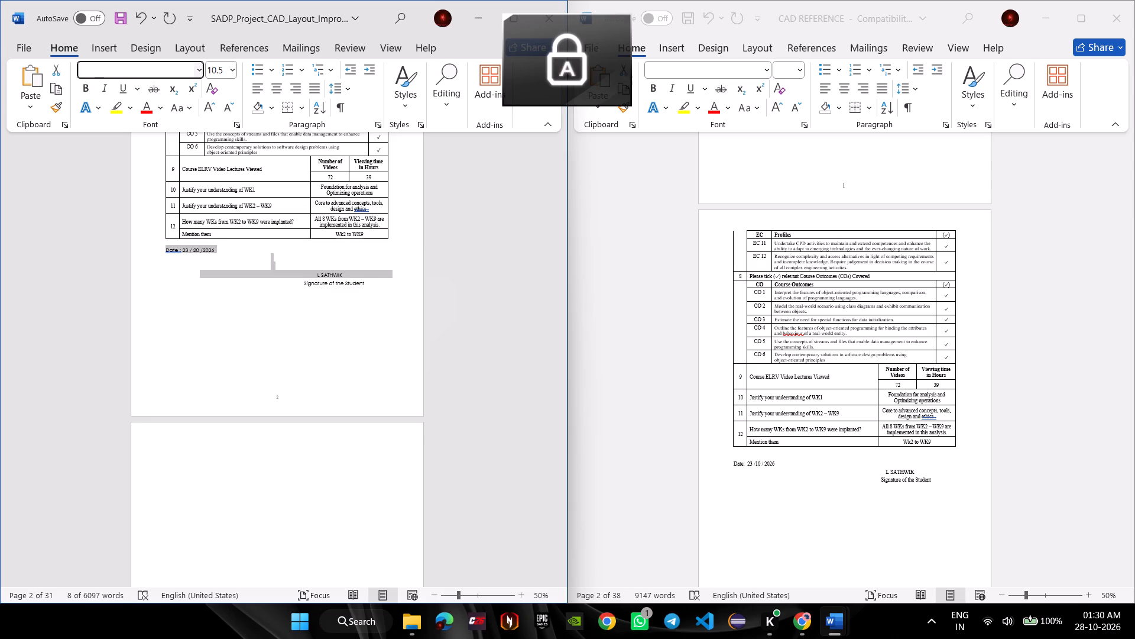
key(Return)
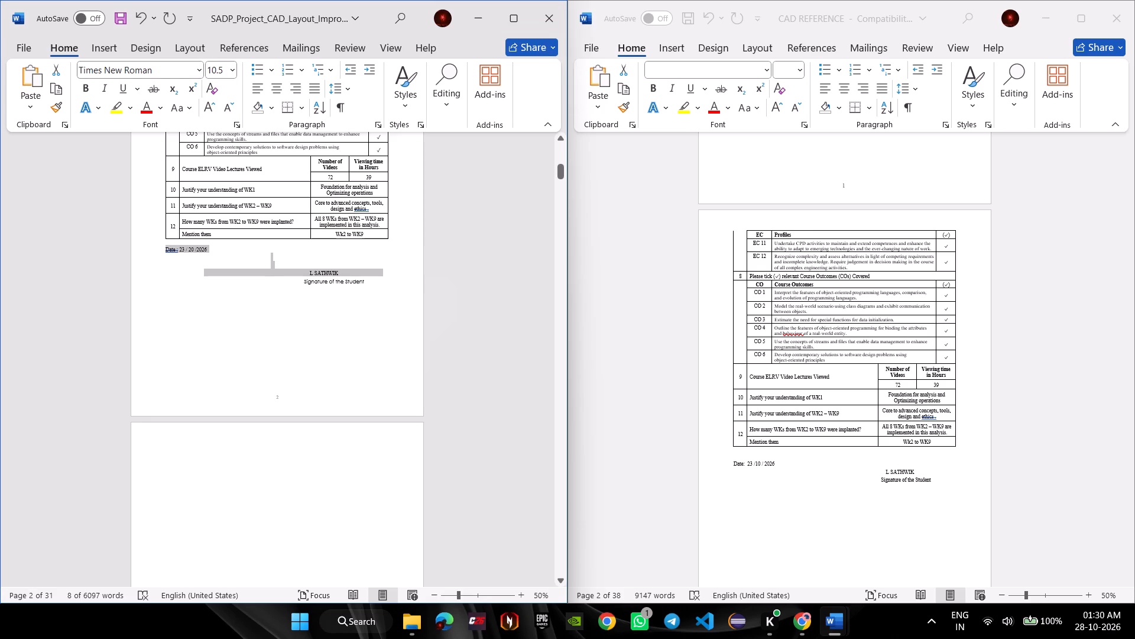
click(450, 355)
Delete the existing payroll project title and the entire table of contents from the SADP report.
scroll(272, 407, down, 2)
click(272, 407)
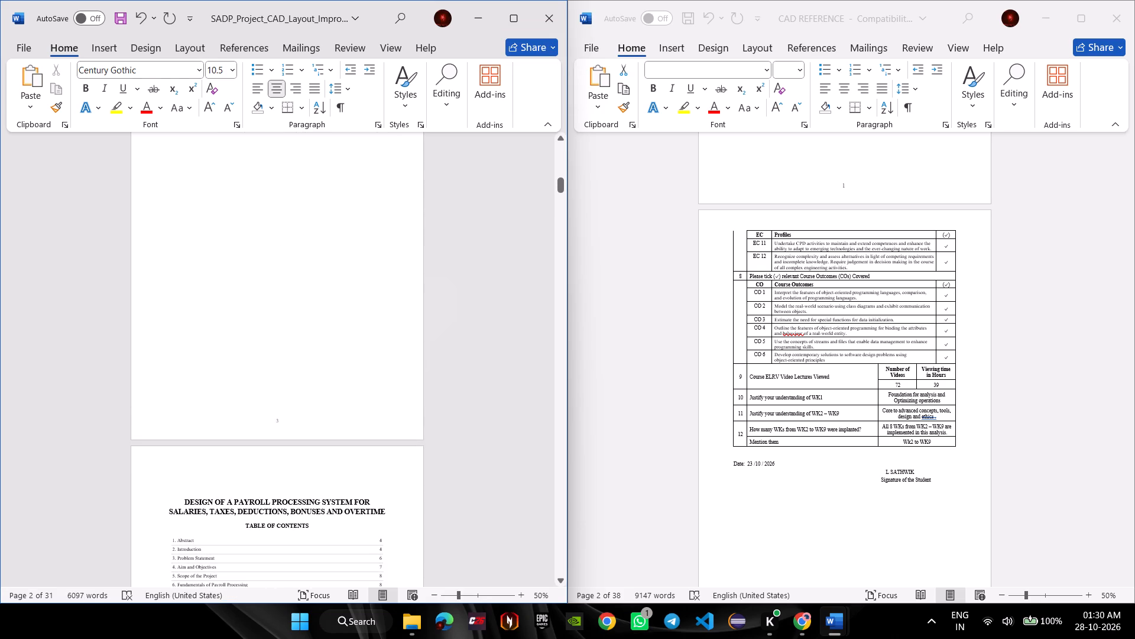
scroll(756, 453, down, 2)
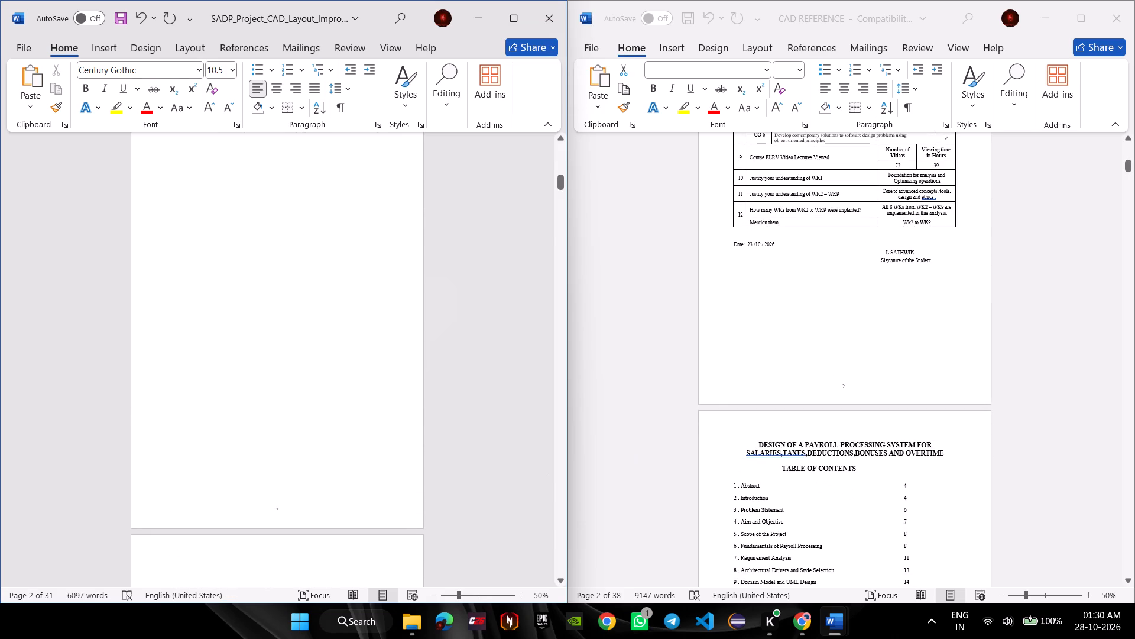
scroll(432, 494, down, 2)
drag(329, 548, 155, 305)
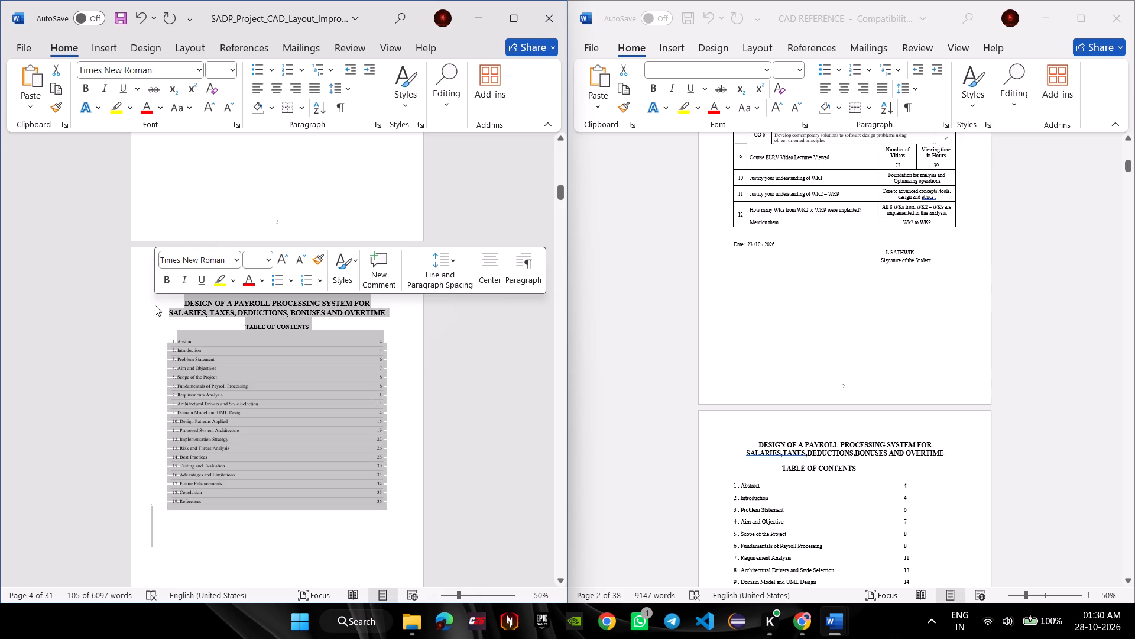
key(BackSpace)
key(BackSpace)
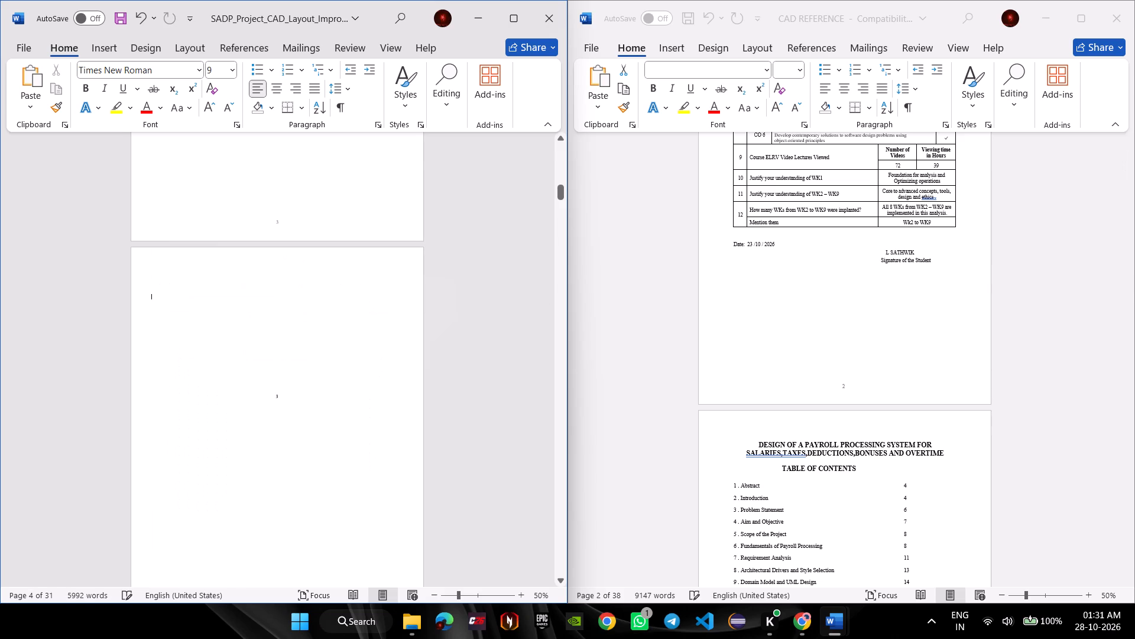
Delete the leftover page number text from the emptied table of contents page.
scroll(155, 305, down, 5)
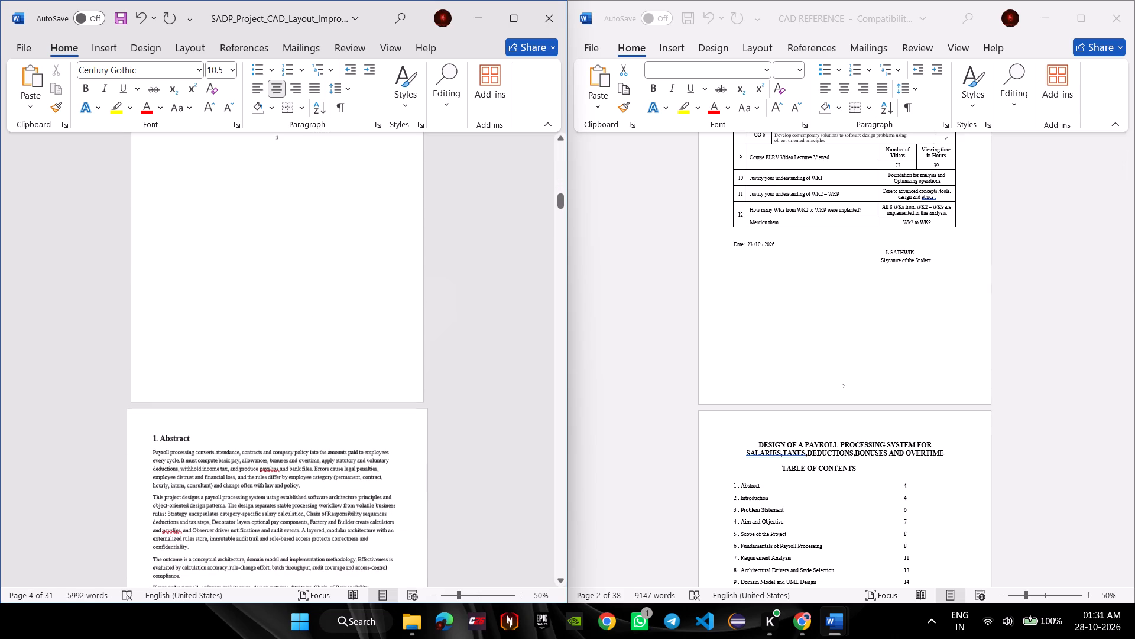
scroll(229, 315, up, 1)
drag(313, 253, 239, 217)
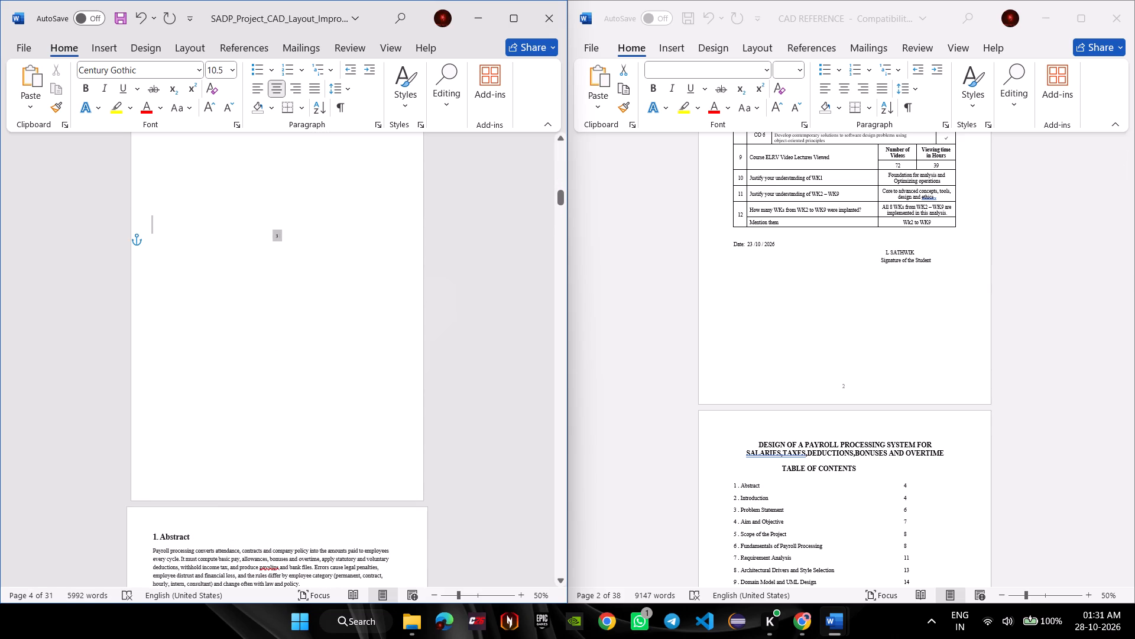
drag(239, 217, 219, 230)
key(BackSpace)
key(BackSpace)
scroll(219, 230, up, 1)
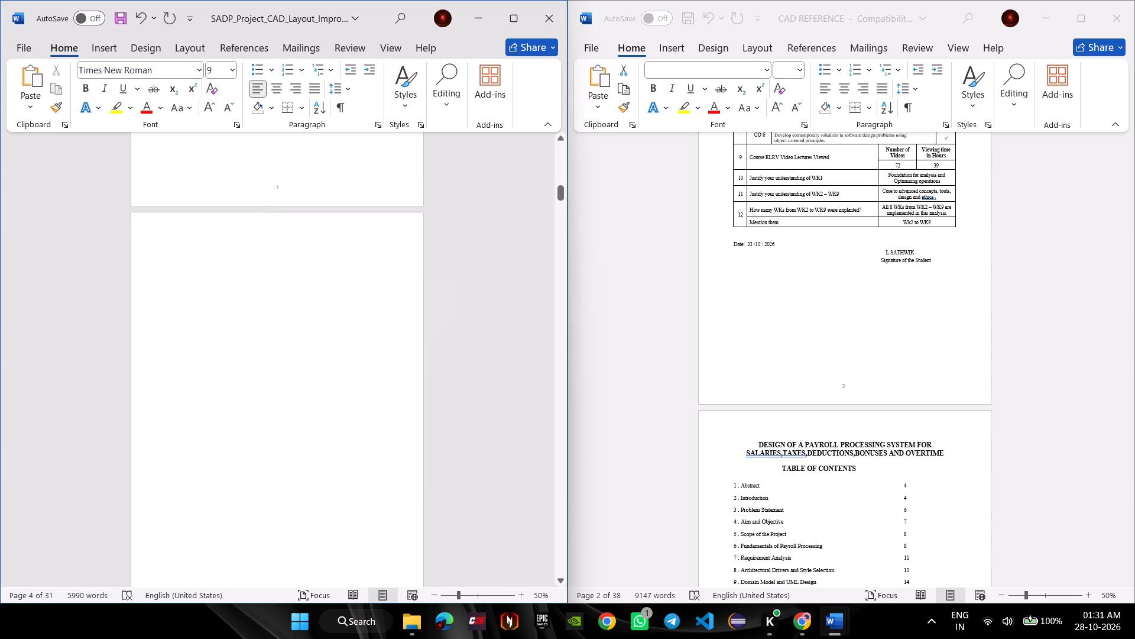
Copy the project title, TABLE OF CONTENTS heading and all 19 entries from the CAD REFERENCE document.
scroll(569, 341, down, 3)
scroll(748, 366, down, 1)
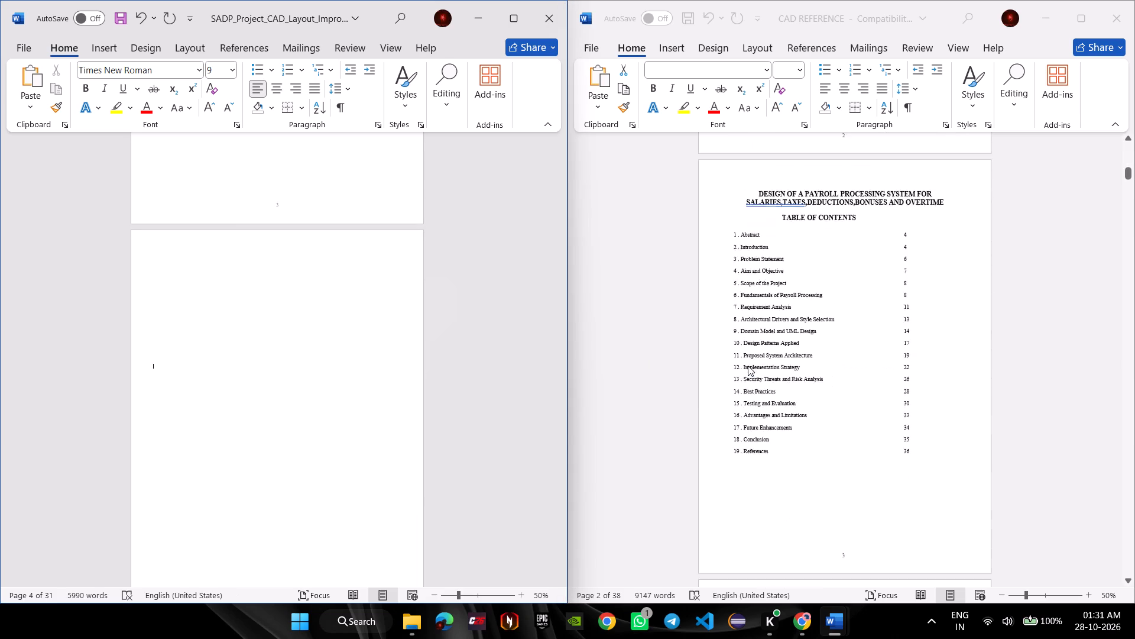
scroll(748, 366, down, 1)
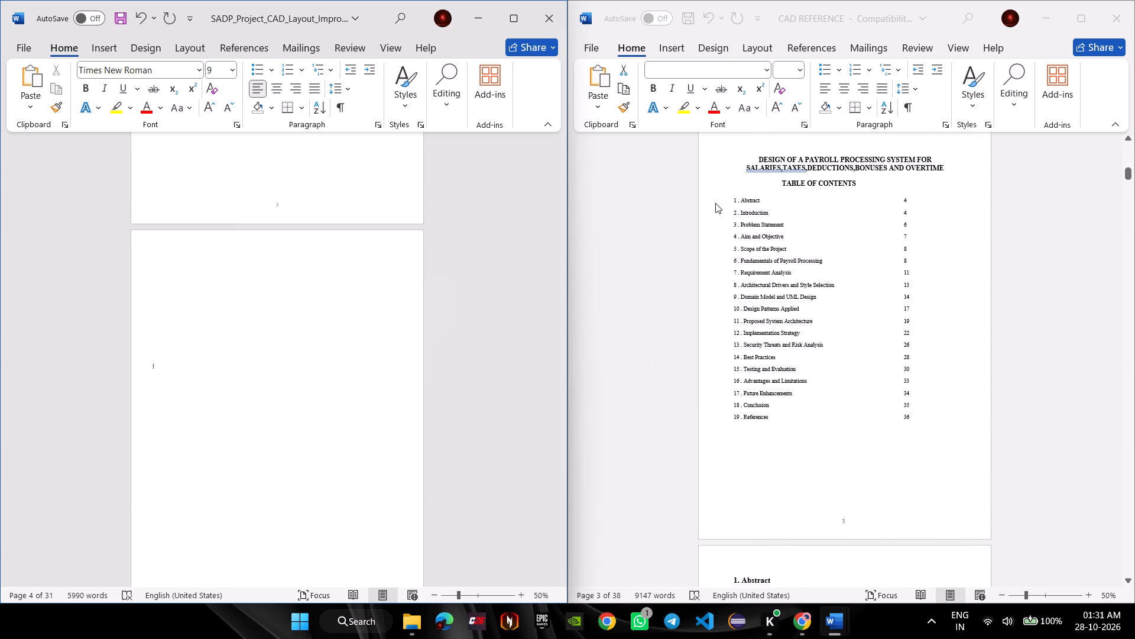
shift+drag(707, 144, 919, 460)
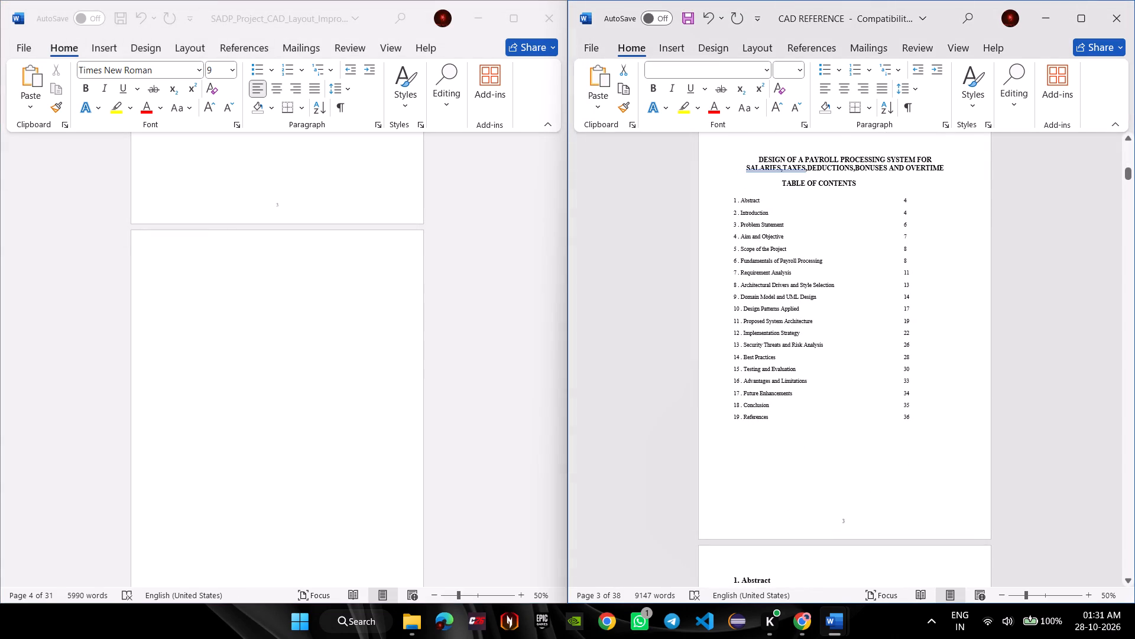
shift+drag(919, 460, 916, 454)
shift+drag(731, 150, 797, 208)
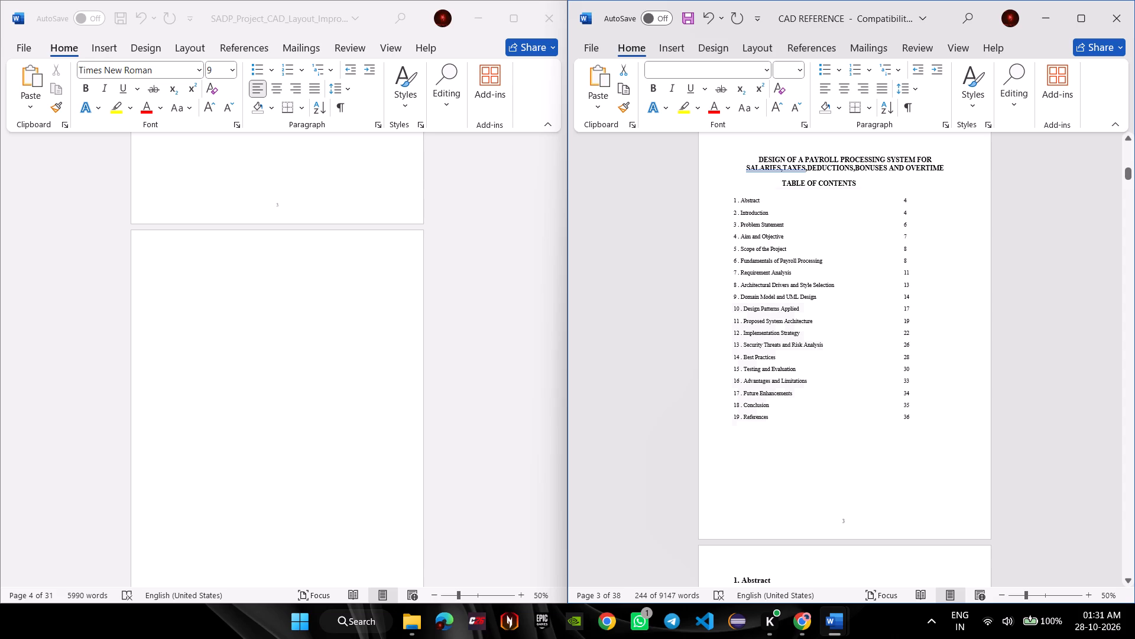
shift+drag(797, 208, 967, 447)
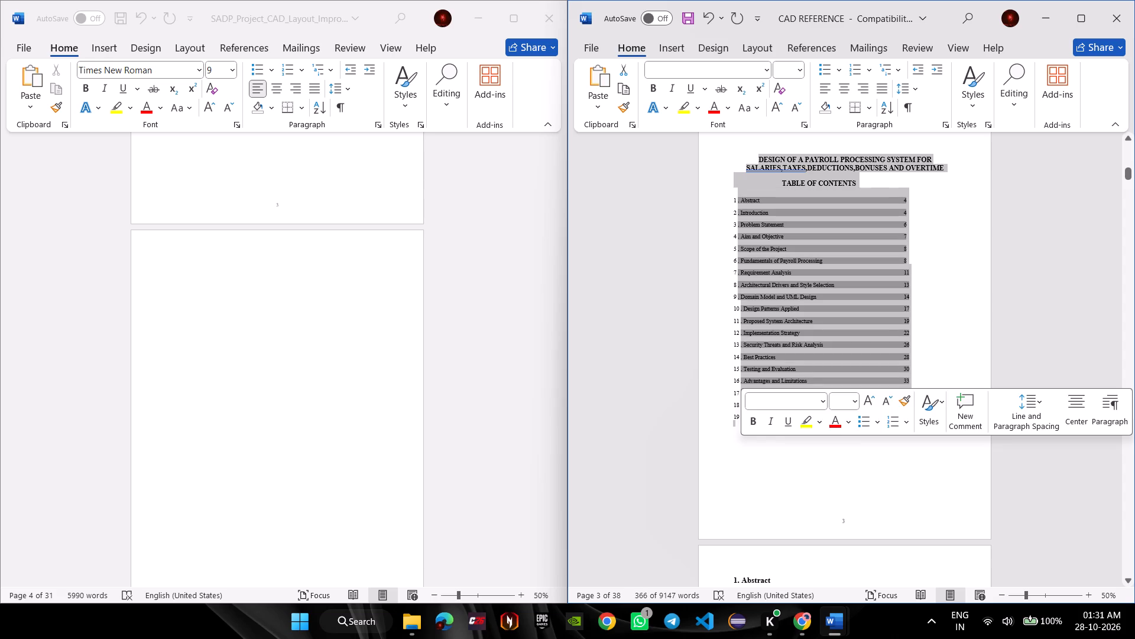
key(ctrl+c)
Paste the copied title and table of contents into the SADP report on the blank page after the signature page.
scroll(208, 360, up, 3)
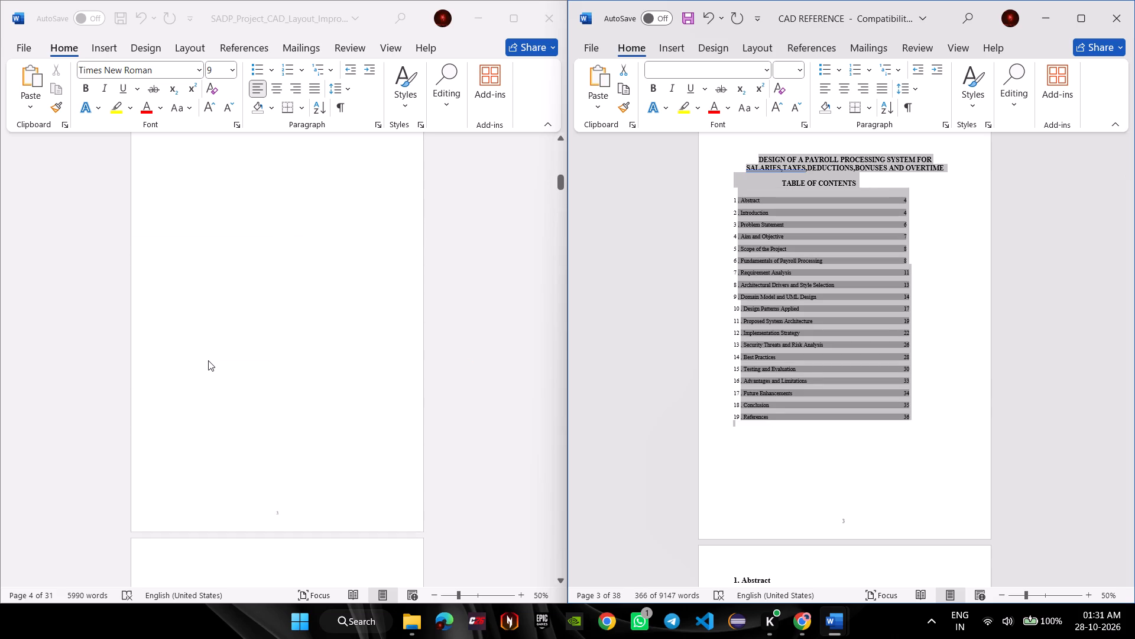
scroll(208, 360, up, 1)
click(194, 299)
scroll(194, 299, up, 1)
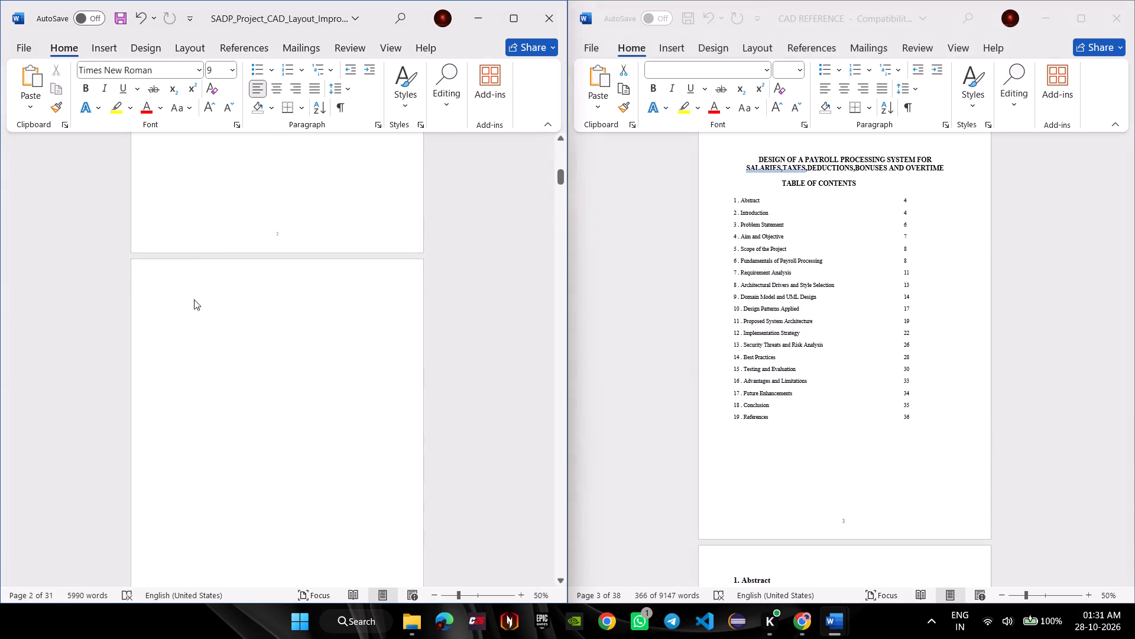
scroll(194, 299, up, 1)
scroll(194, 299, down, 2)
double_click(180, 331)
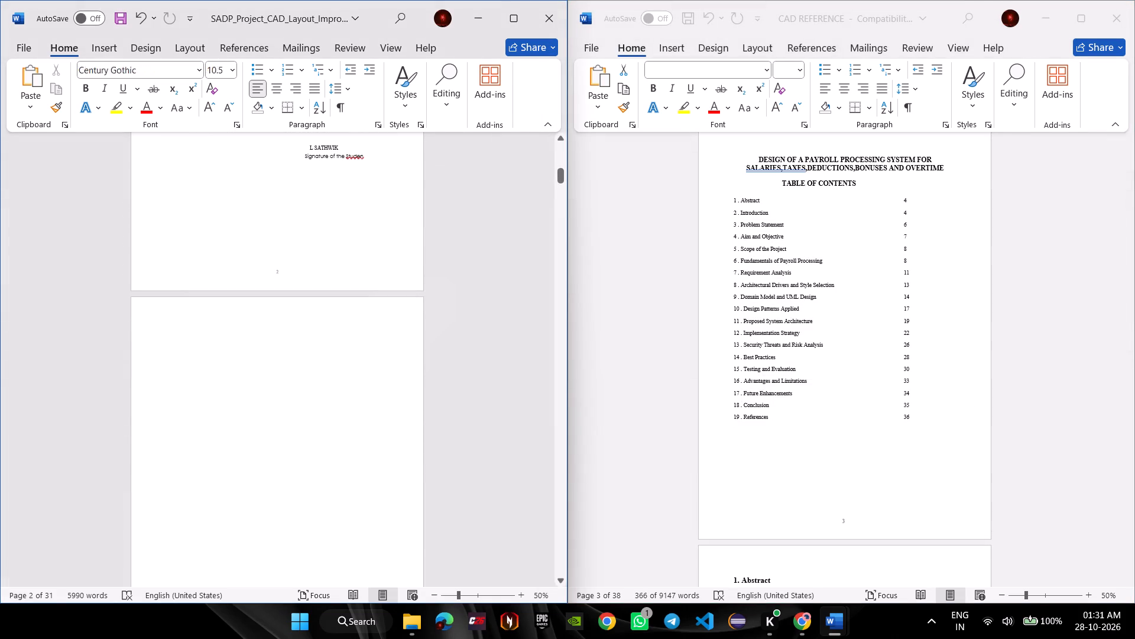
click(180, 331)
key(ctrl+v)
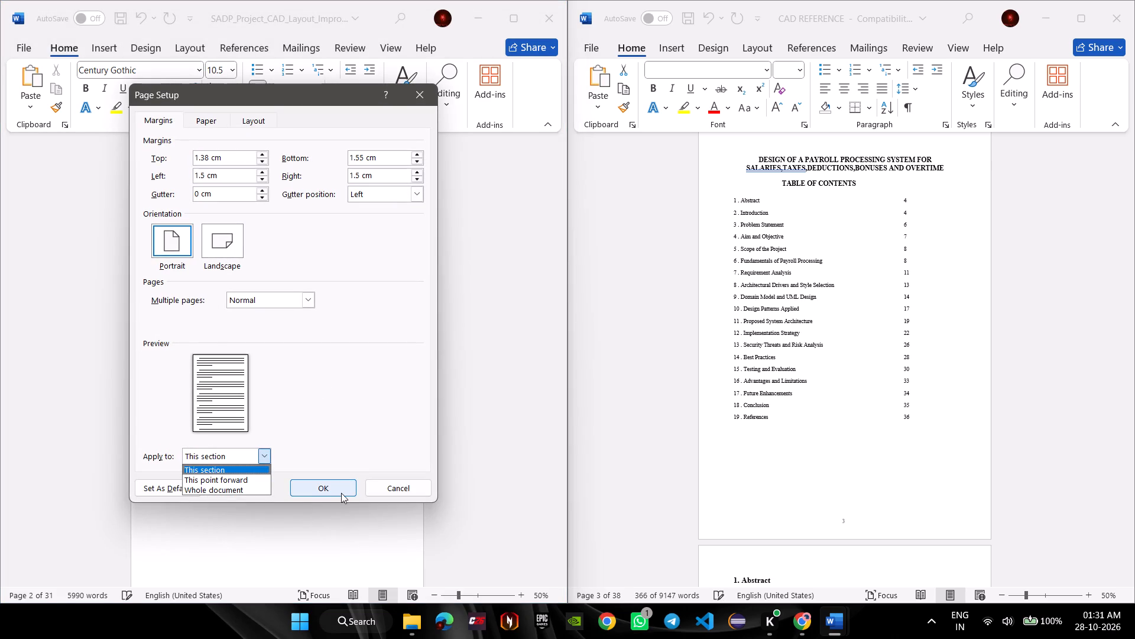
click(302, 486)
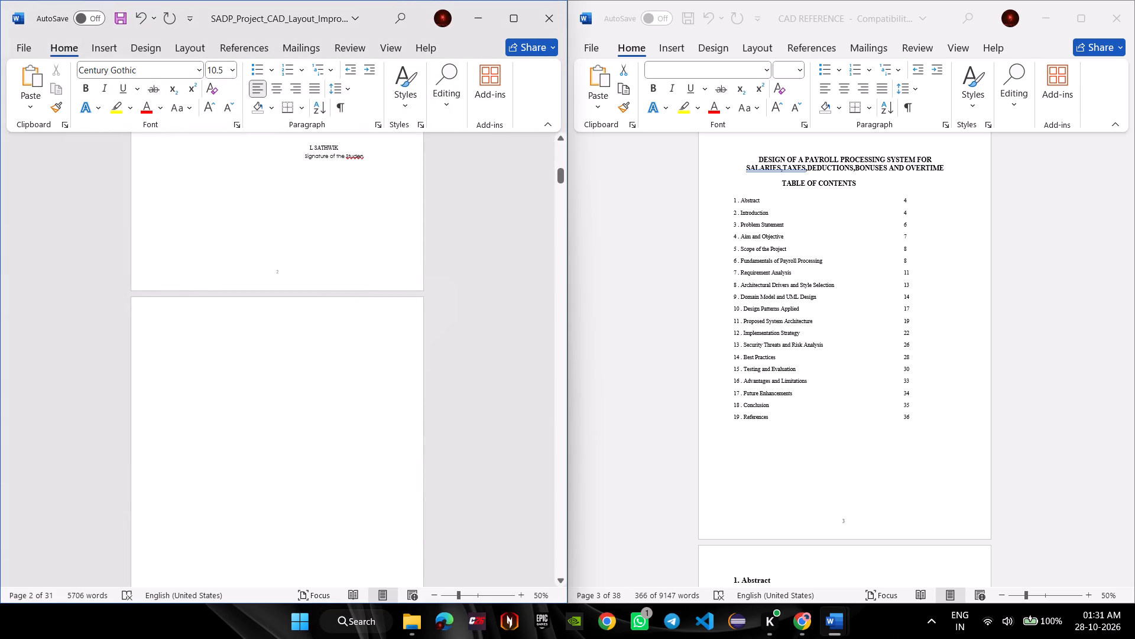
click(262, 368)
key(ctrl+v)
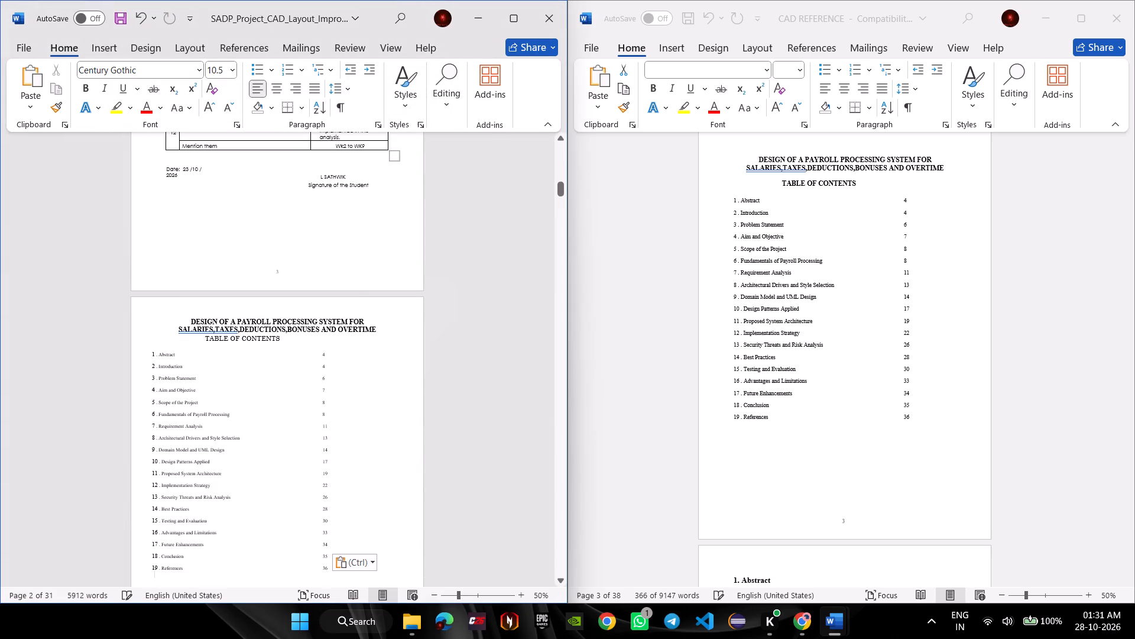
scroll(262, 368, down, 1)
click(439, 367)
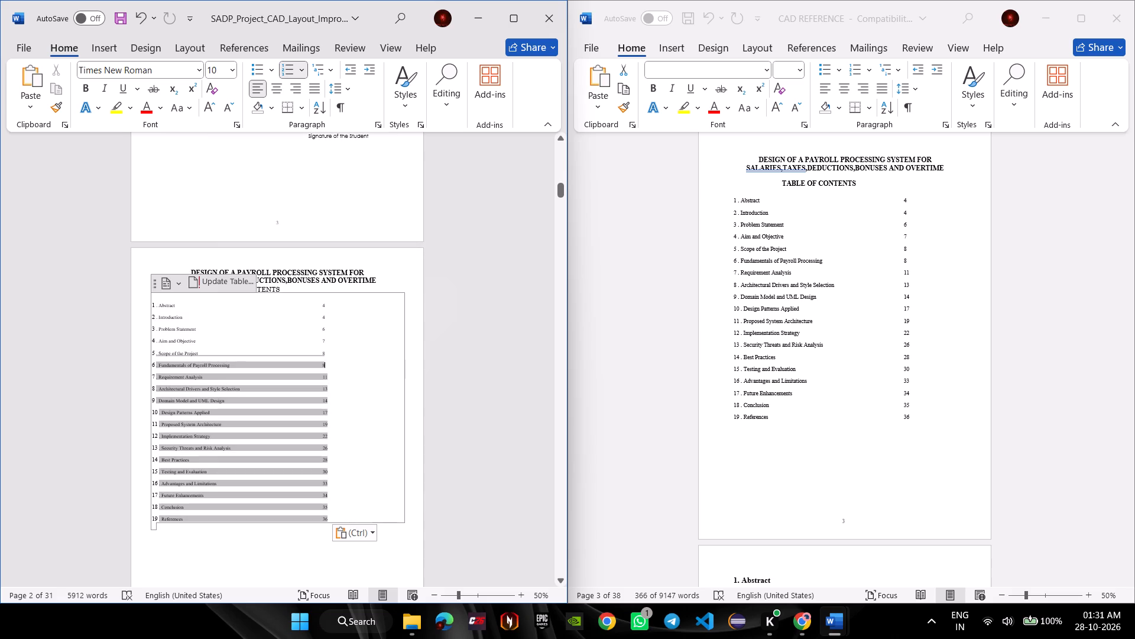
click(467, 322)
click(474, 244)
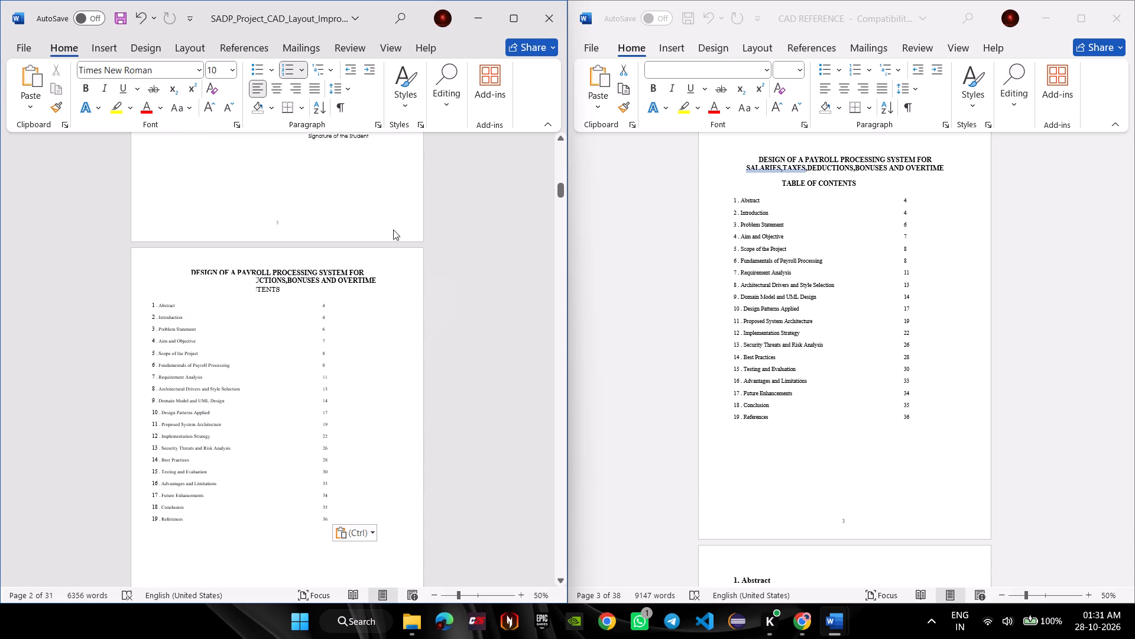
Indent the TABLE OF CONTENTS heading with four spaces and make it bold.
click(205, 293)
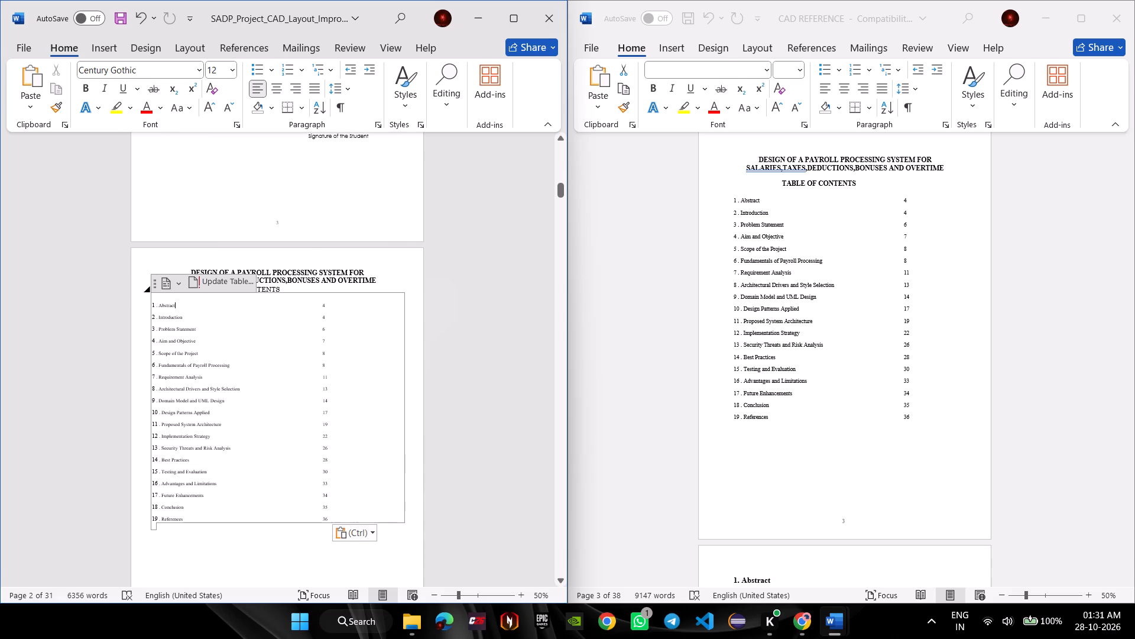
ctrl+scroll(286, 292, up, 8)
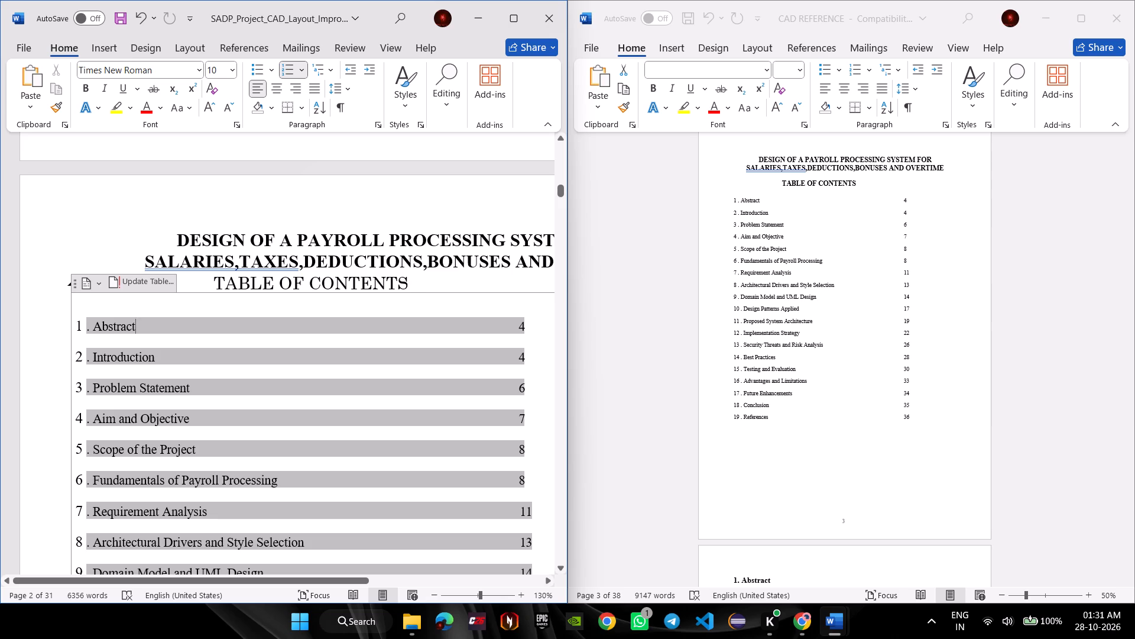
click(216, 279)
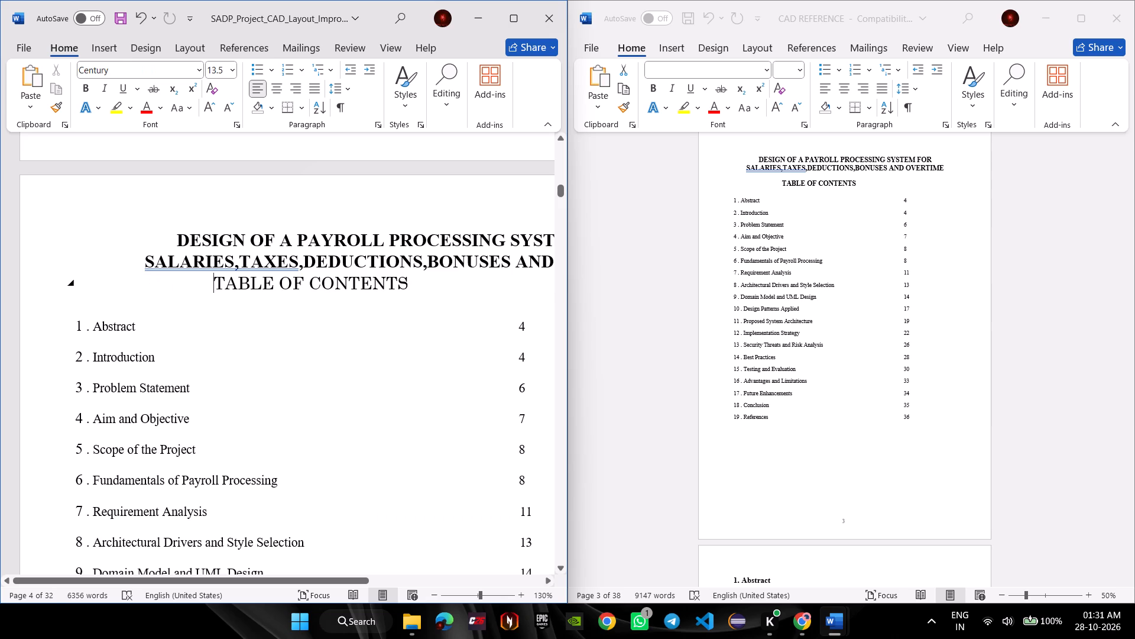
key(space)
key(space)
key(space)
key(space)
drag(446, 286, 439, 286)
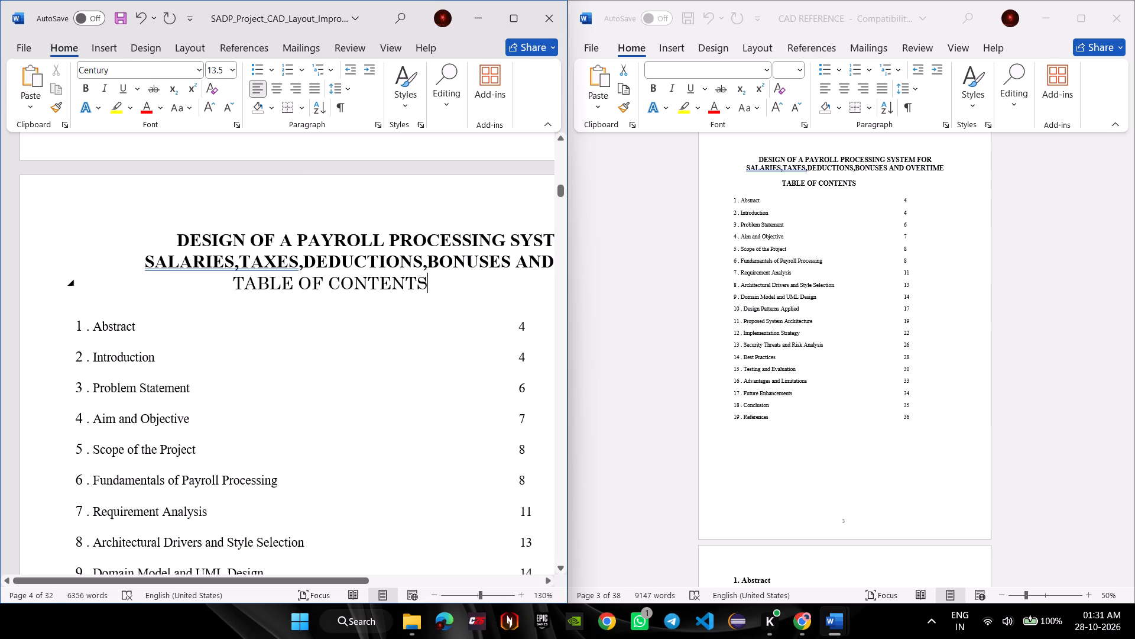
drag(439, 286, 237, 282)
key(ctrl+b)
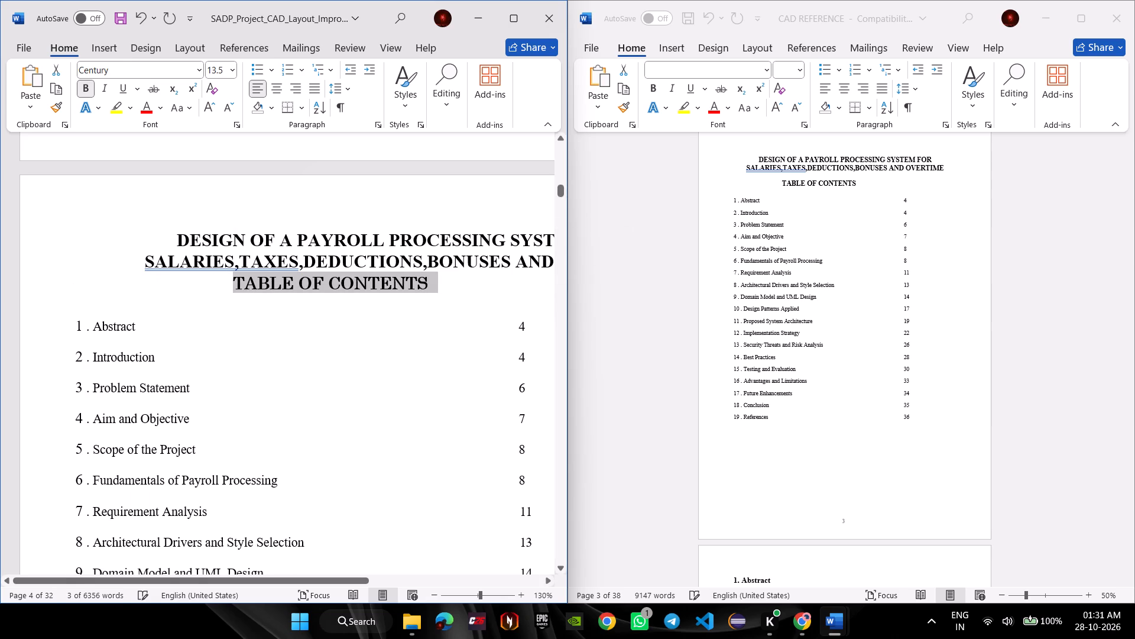
click(102, 227)
Examine the pages of the SADP report between the end of the table of contents and the 1. Abstract heading.
ctrl+scroll(102, 227, down, 6)
scroll(102, 227, down, 2)
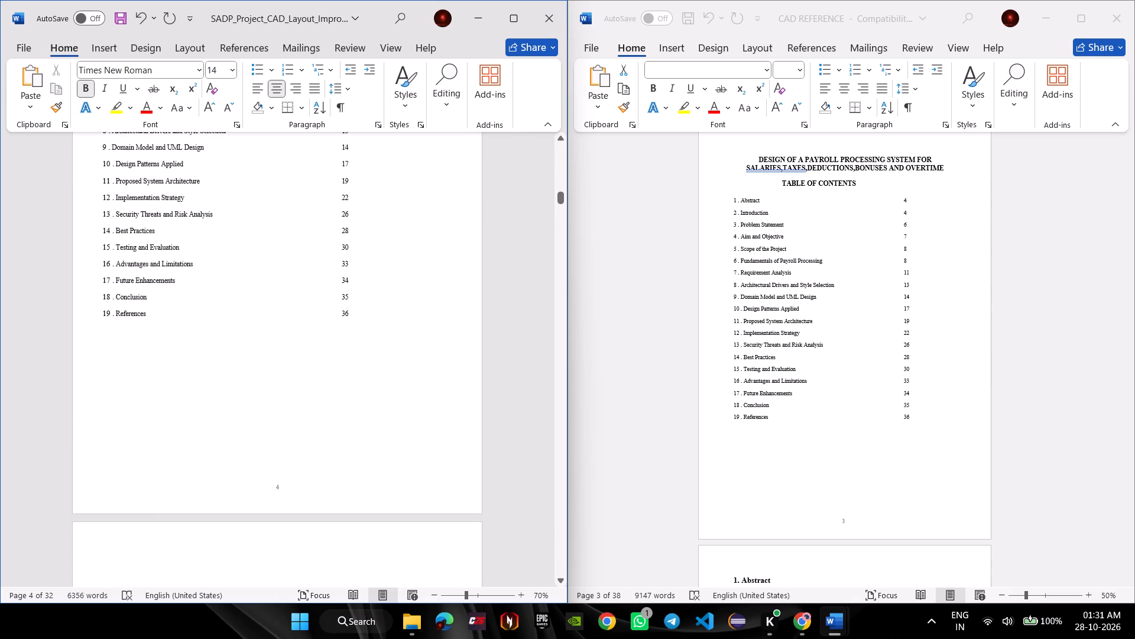
scroll(226, 355, down, 1)
scroll(226, 355, up, 2)
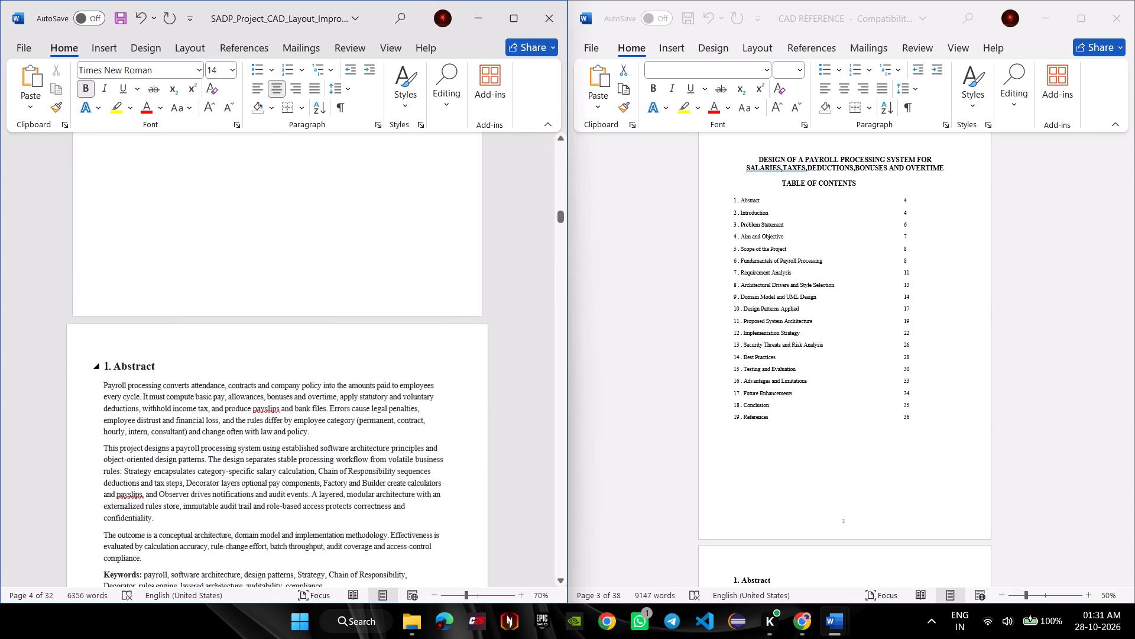
scroll(226, 355, up, 1)
click(226, 355)
scroll(224, 424, down, 2)
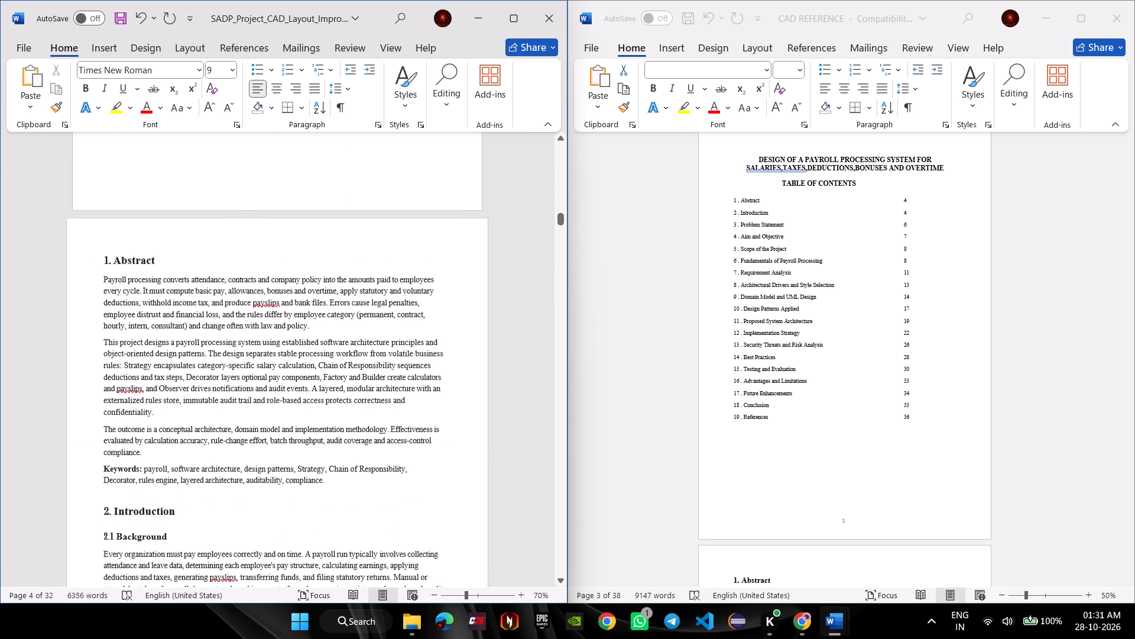
drag(261, 212, 260, 162)
scroll(260, 162, up, 3)
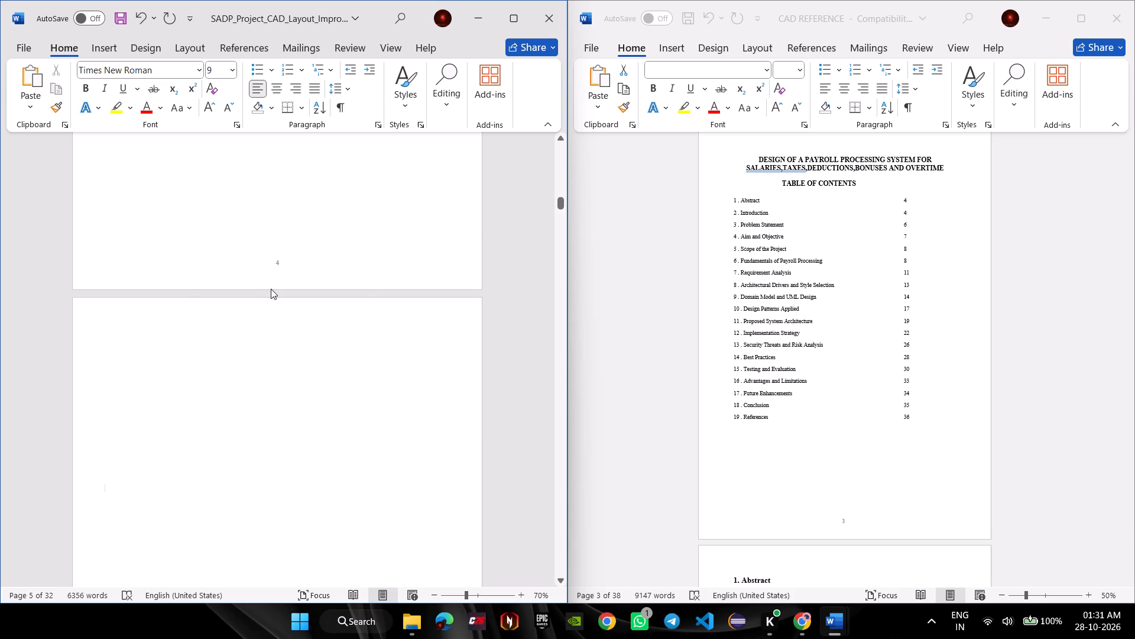
click(271, 296)
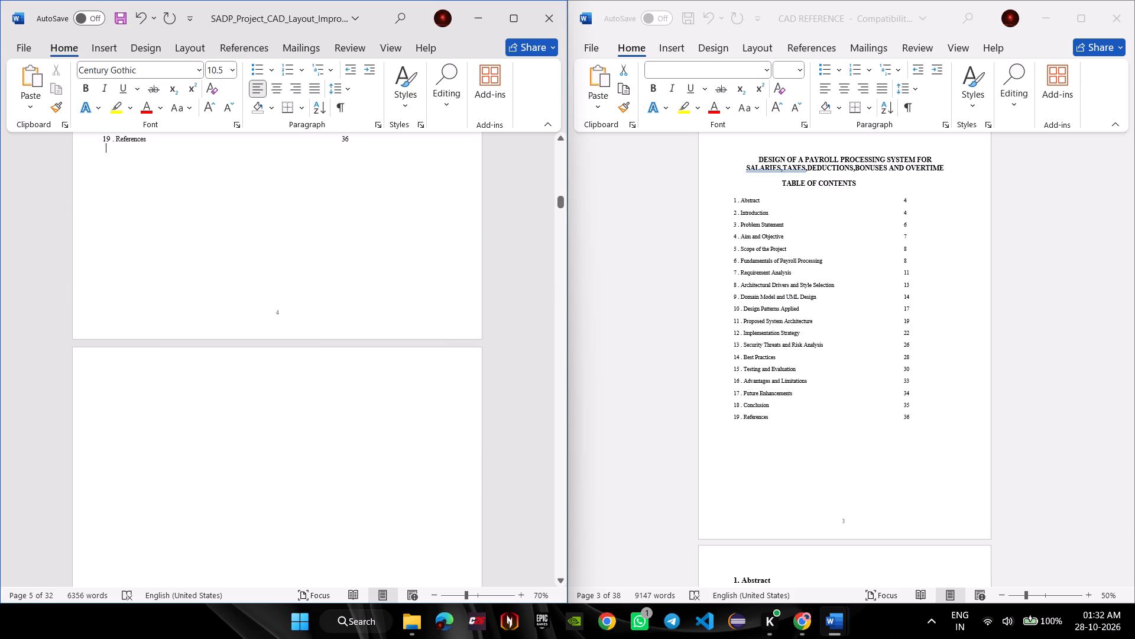
scroll(256, 380, down, 3)
scroll(256, 380, up, 1)
key(alt+Tab)
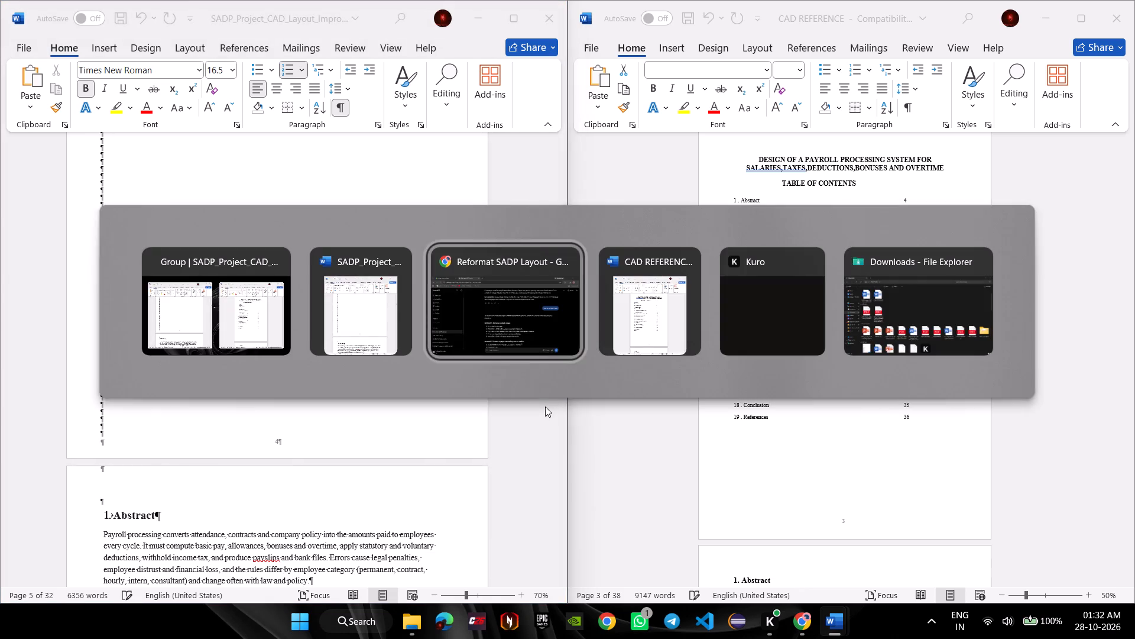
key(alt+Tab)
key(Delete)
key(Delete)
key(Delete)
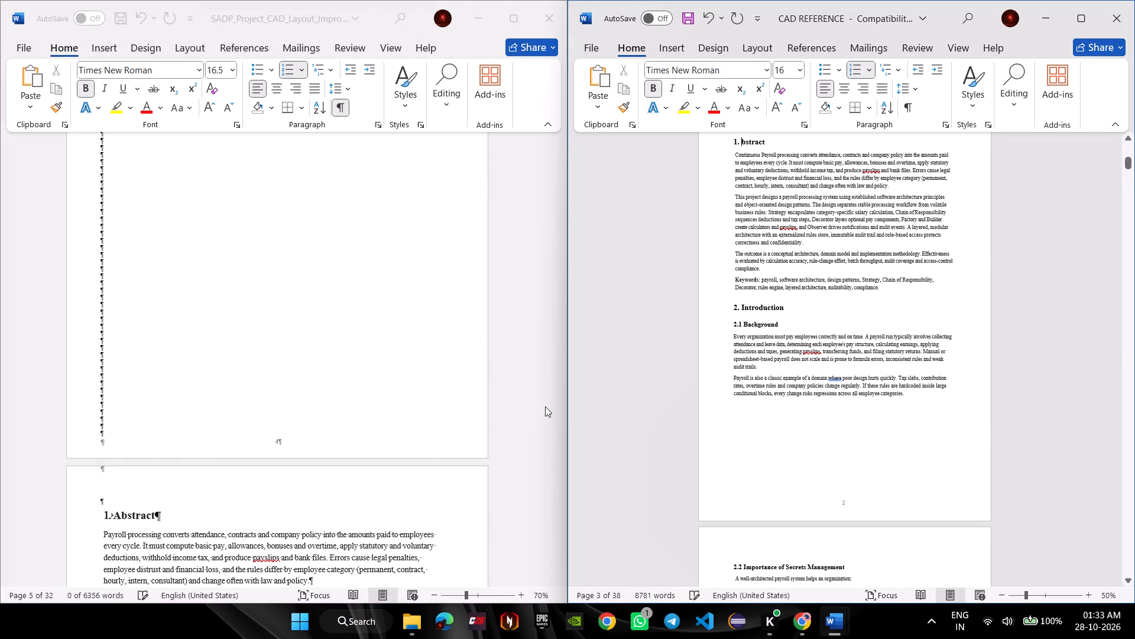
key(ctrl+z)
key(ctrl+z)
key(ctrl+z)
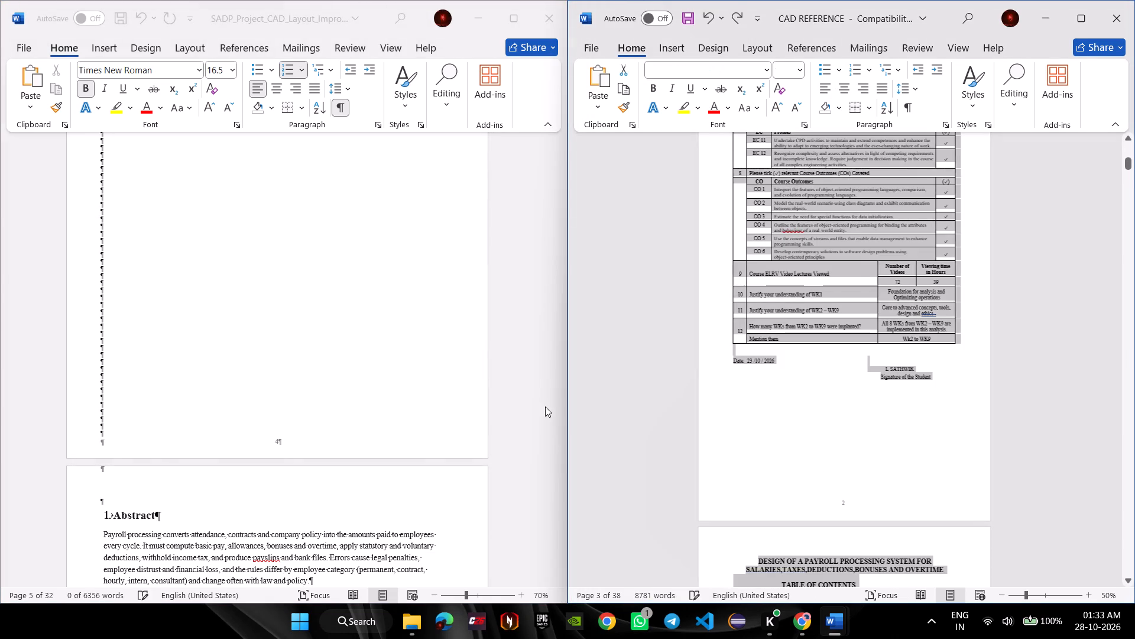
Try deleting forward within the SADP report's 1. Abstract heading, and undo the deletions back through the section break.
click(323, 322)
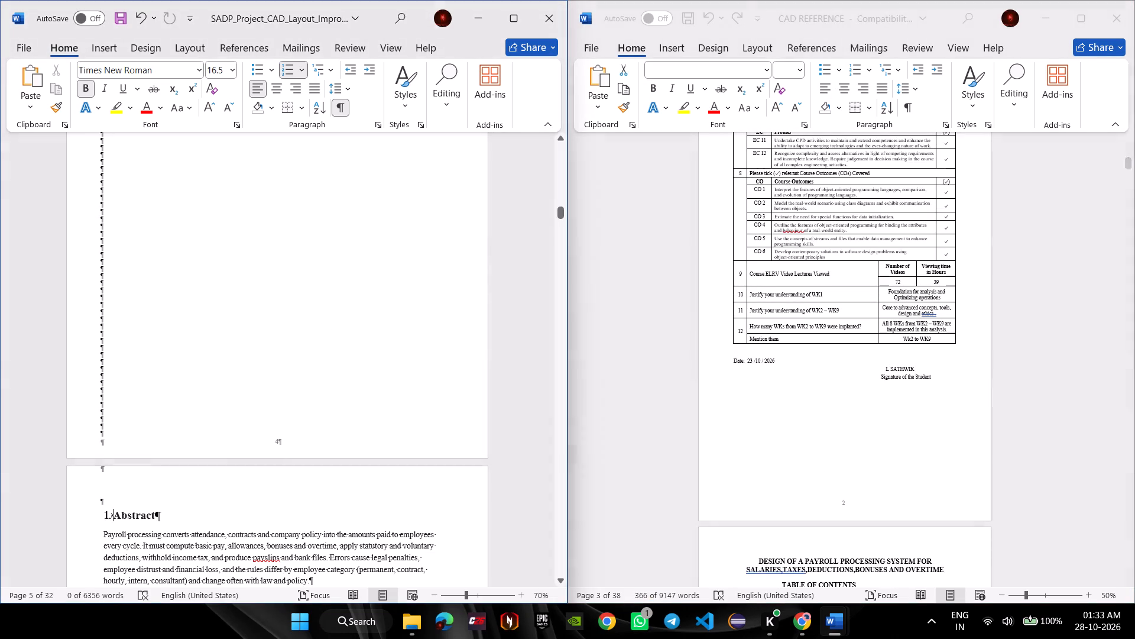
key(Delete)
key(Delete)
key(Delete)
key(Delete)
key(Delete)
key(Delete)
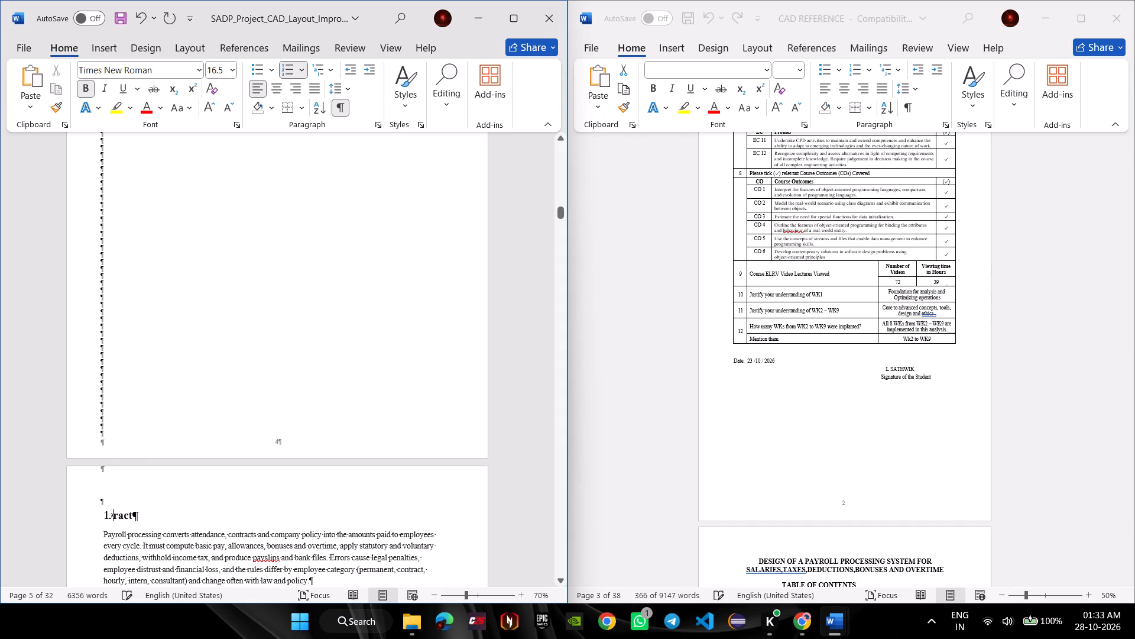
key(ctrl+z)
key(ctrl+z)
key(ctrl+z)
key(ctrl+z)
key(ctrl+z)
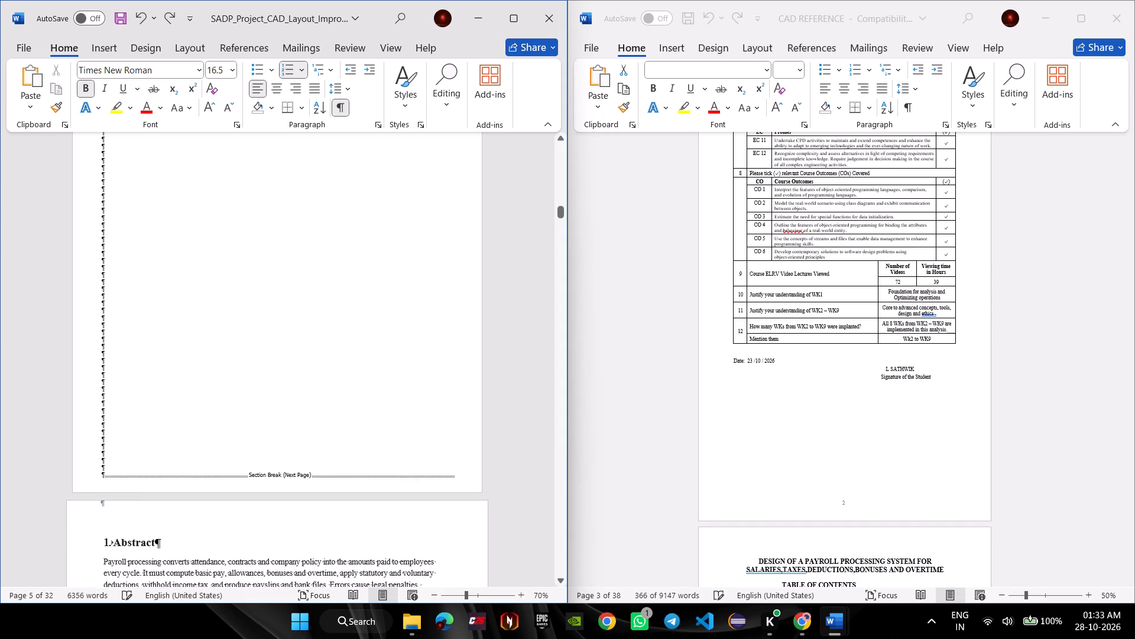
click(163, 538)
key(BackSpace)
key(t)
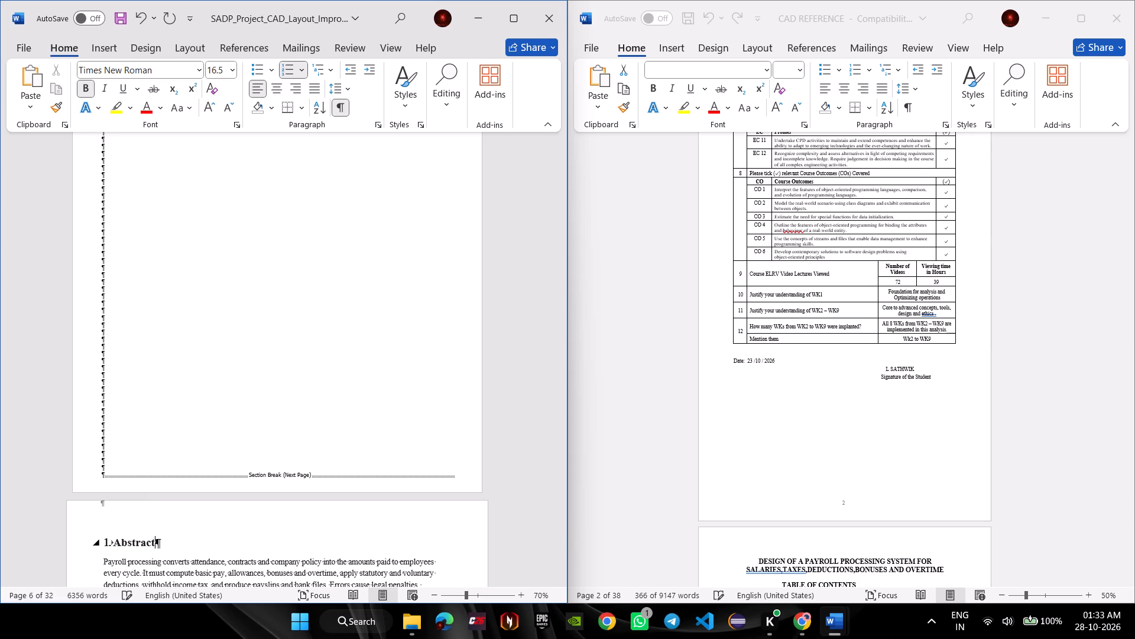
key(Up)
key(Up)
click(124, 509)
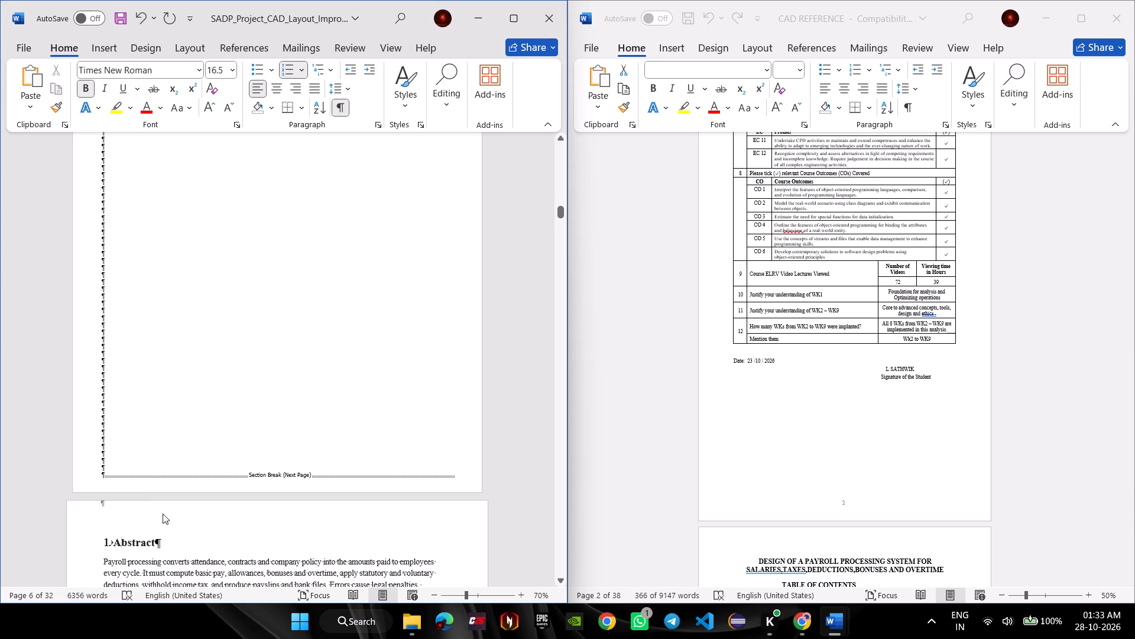
Undo the recent edits around the blank page, including the paragraph deletions and some of the inserted blank paragraphs.
key(ctrl+z)
key(ctrl+z)
key(ctrl+z)
key(ctrl+z)
key(ctrl+z)
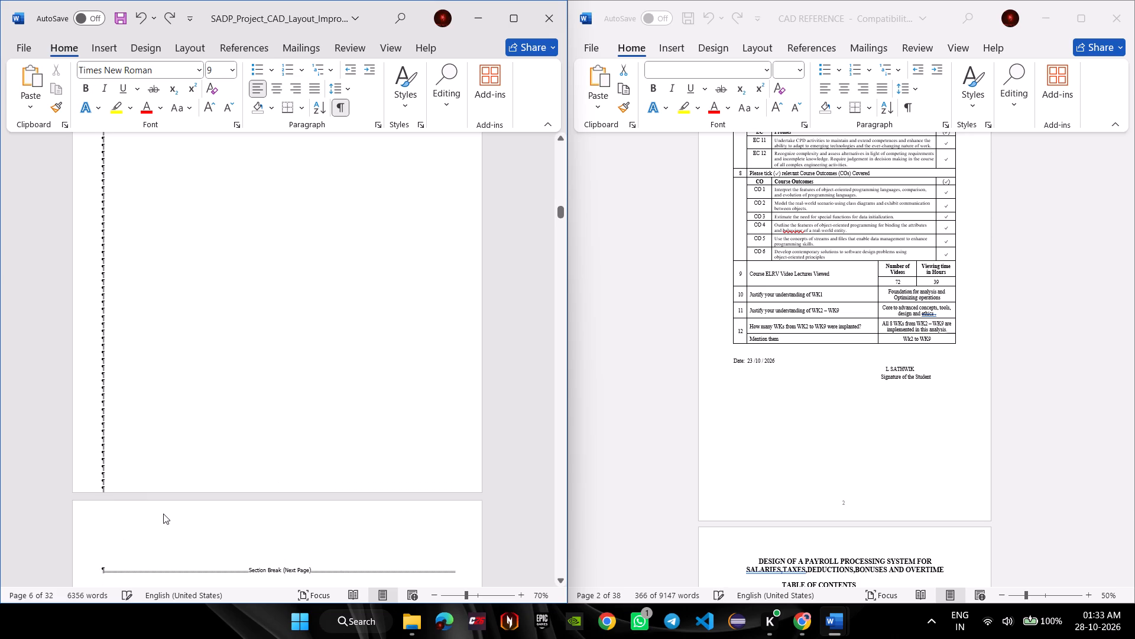
key(ctrl+z)
key(ctrl+z)
key(ctrl+z)
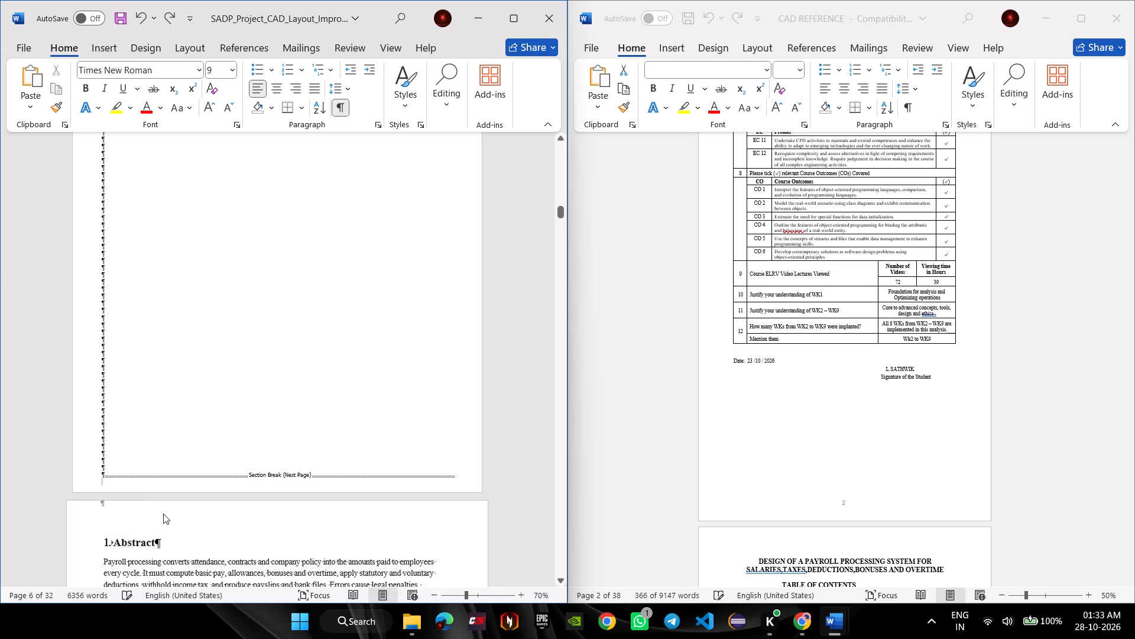
key(ctrl+z)
key(ctrl+z)
key(ctrl+z)
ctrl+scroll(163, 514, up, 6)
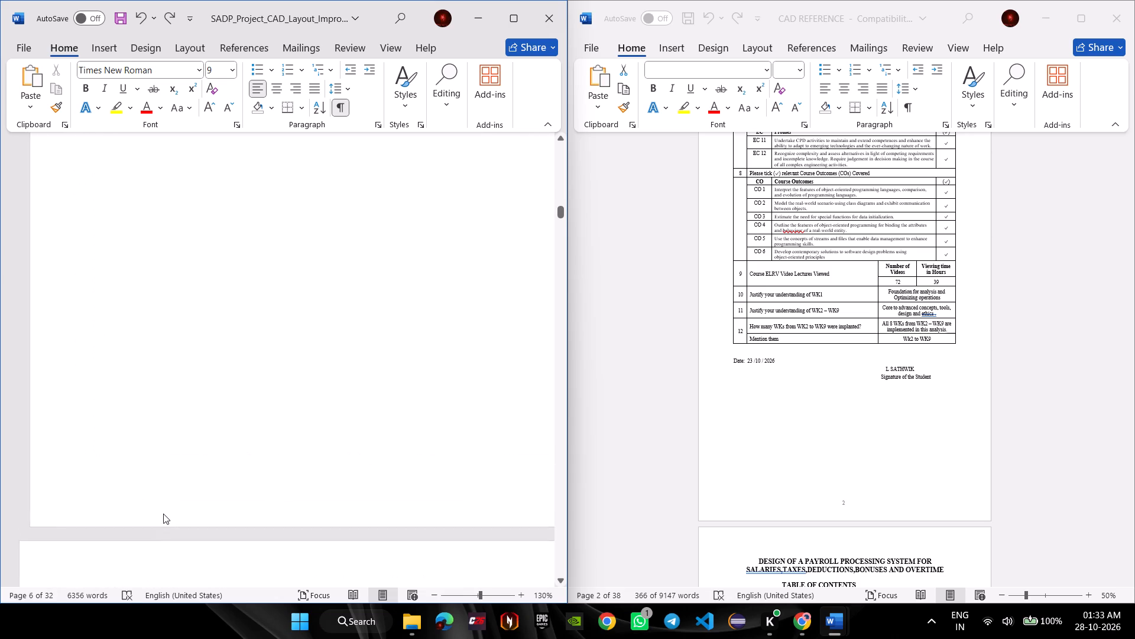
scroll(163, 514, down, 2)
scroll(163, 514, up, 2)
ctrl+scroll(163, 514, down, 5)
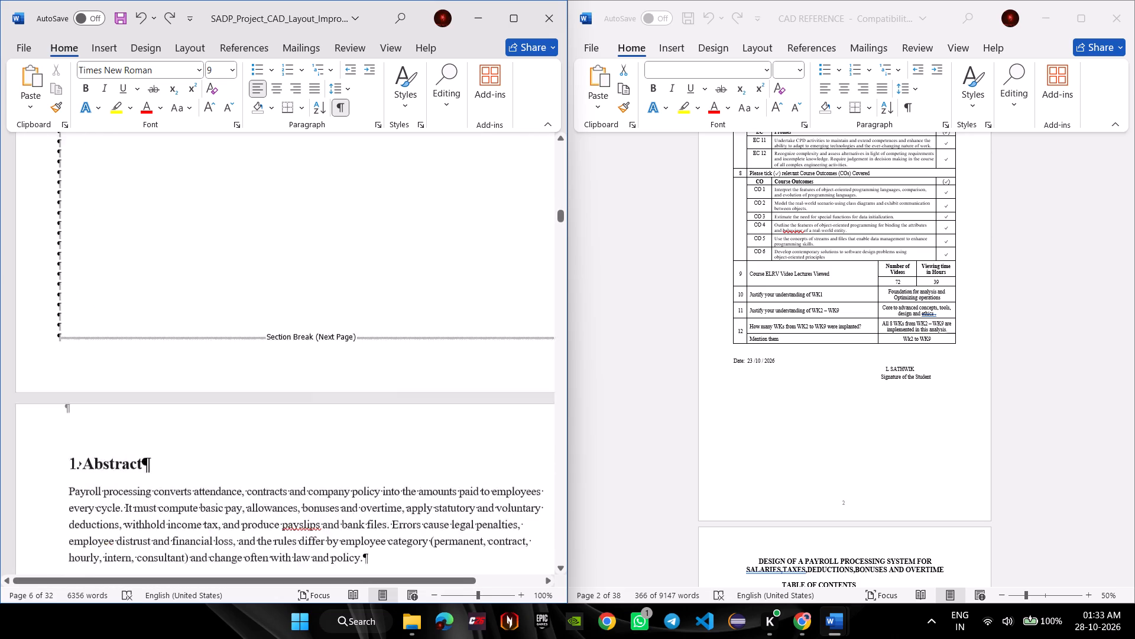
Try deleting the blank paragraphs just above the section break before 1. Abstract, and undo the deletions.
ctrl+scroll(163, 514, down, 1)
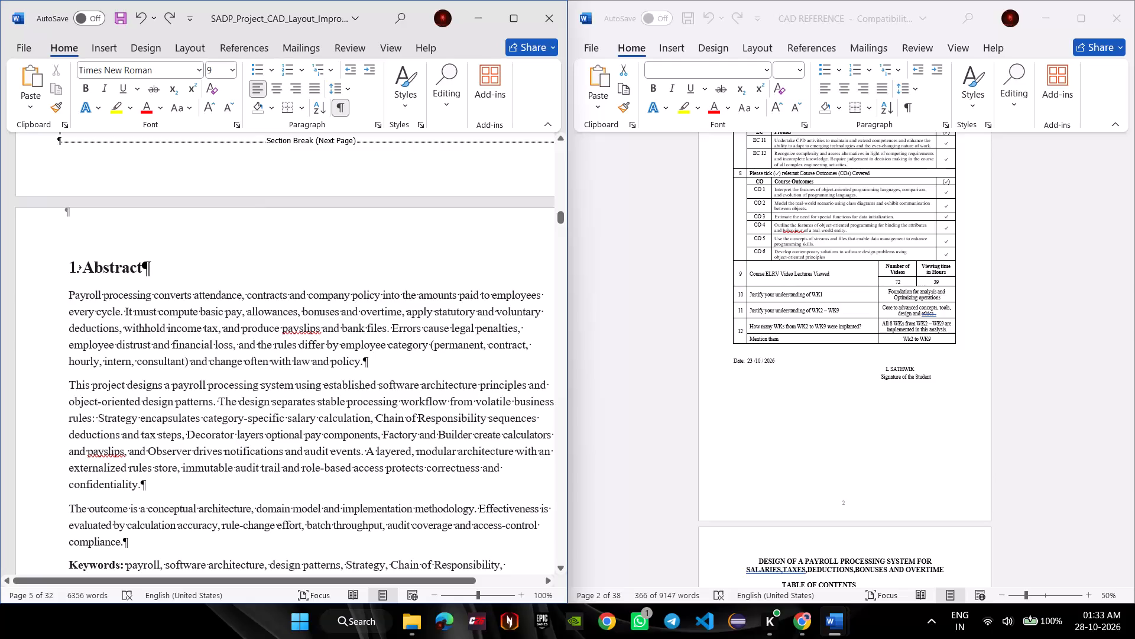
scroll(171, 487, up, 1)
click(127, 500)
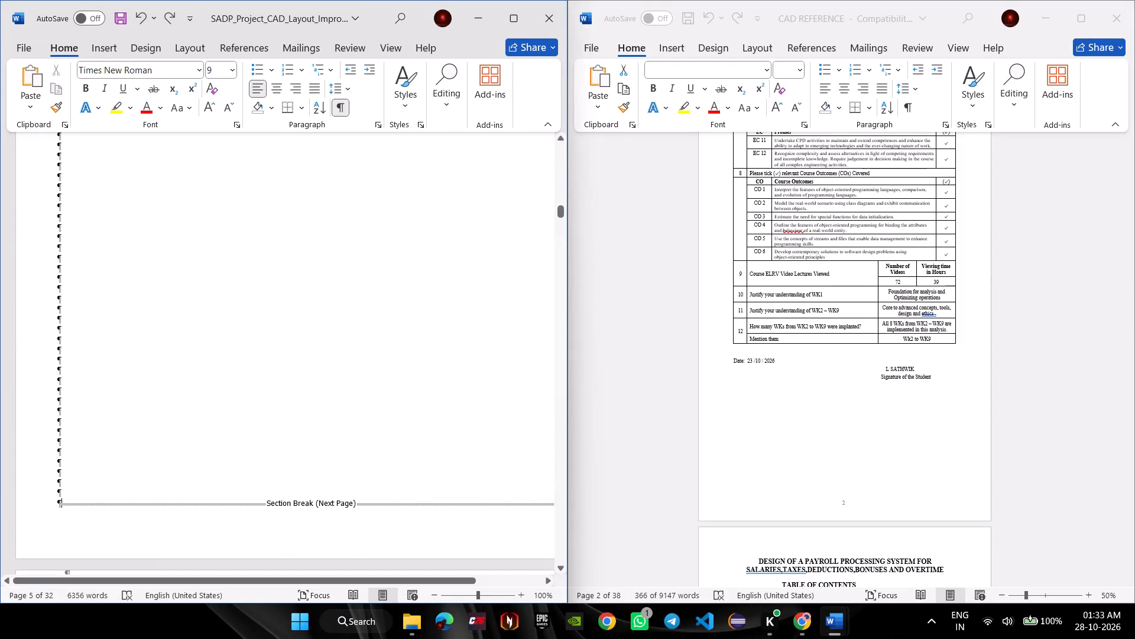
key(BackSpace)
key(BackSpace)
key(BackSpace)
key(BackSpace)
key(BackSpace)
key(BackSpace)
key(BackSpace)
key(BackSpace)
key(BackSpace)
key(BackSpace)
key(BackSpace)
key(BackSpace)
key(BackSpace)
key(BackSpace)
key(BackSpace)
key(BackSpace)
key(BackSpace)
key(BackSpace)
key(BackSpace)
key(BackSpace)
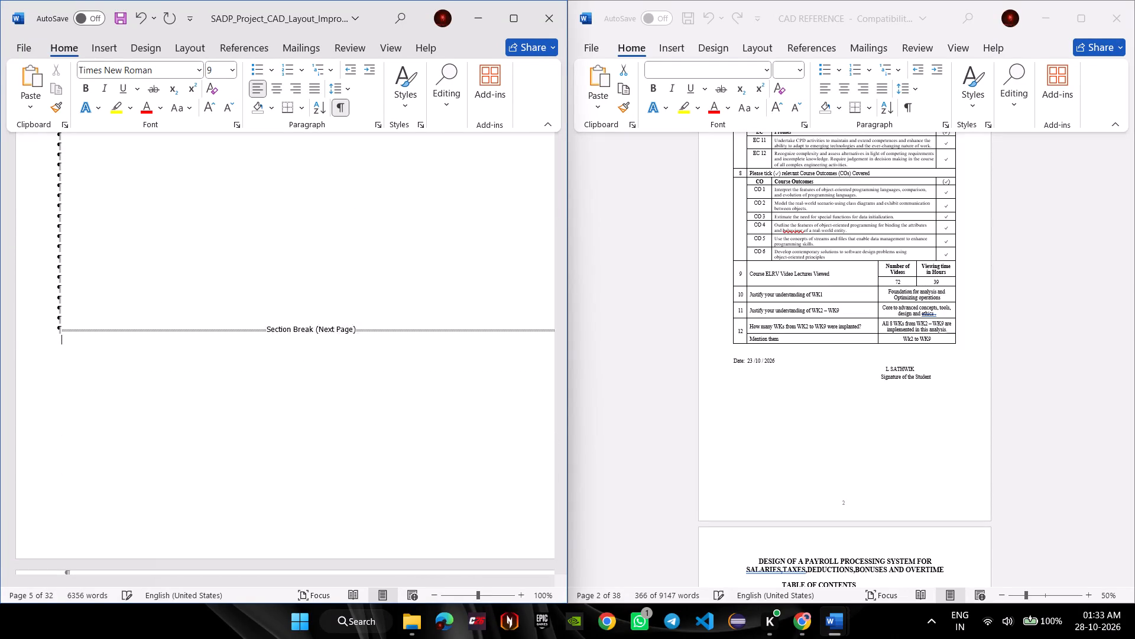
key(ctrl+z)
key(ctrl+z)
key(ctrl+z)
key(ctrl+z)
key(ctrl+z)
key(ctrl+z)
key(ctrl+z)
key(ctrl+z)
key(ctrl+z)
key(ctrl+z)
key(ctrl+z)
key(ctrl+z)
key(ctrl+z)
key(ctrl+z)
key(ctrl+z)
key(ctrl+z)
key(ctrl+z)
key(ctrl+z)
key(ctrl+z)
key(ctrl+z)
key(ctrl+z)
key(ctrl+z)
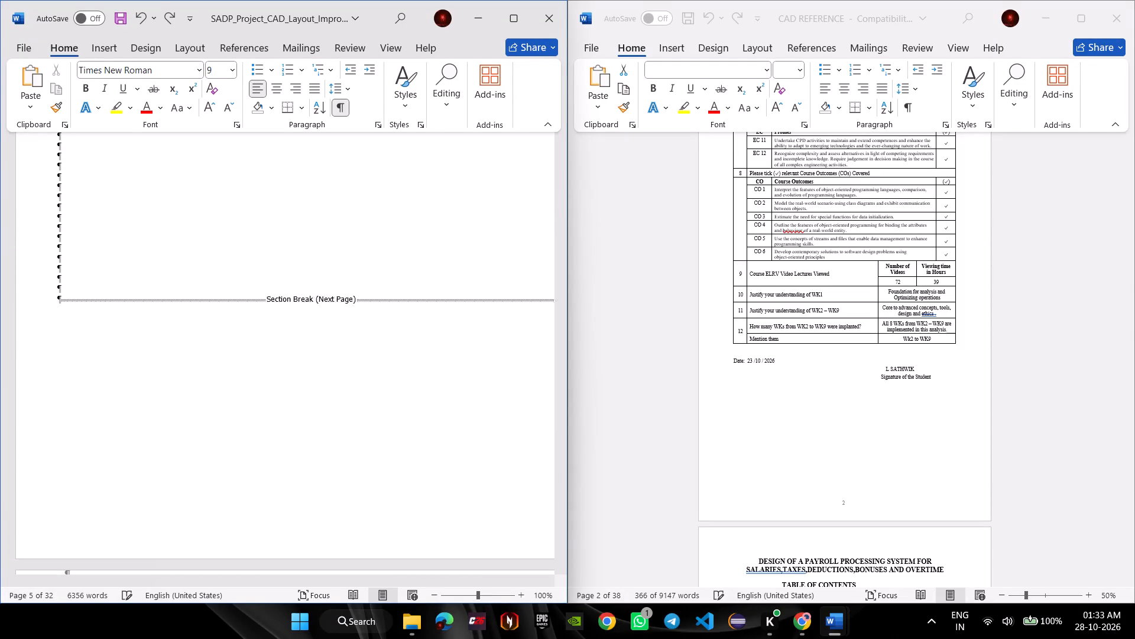
Remove the section break above the 1. Abstract heading and restore the heading's deleted letters.
ctrl+scroll(90, 471, down, 3)
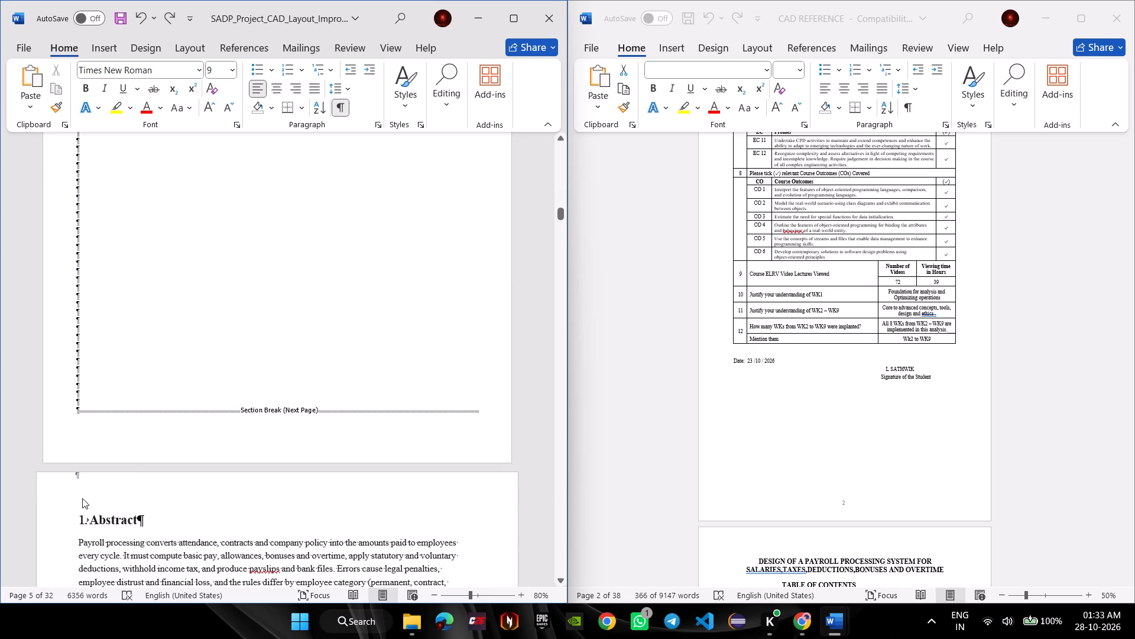
click(82, 498)
click(78, 502)
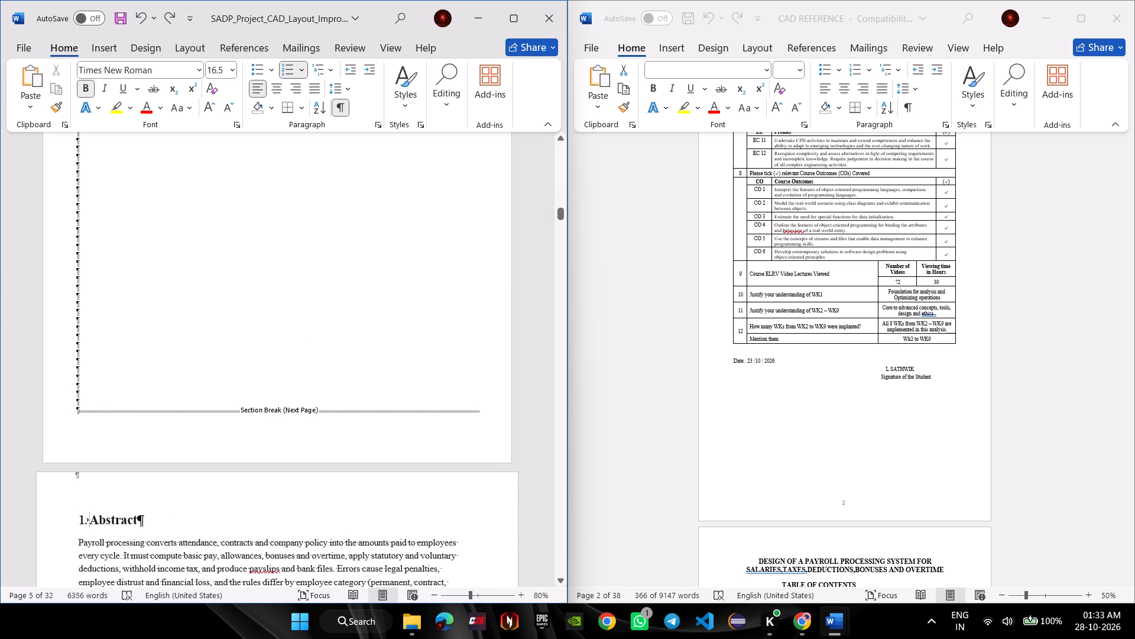
click(165, 419)
key(Delete)
key(Delete)
key(Delete)
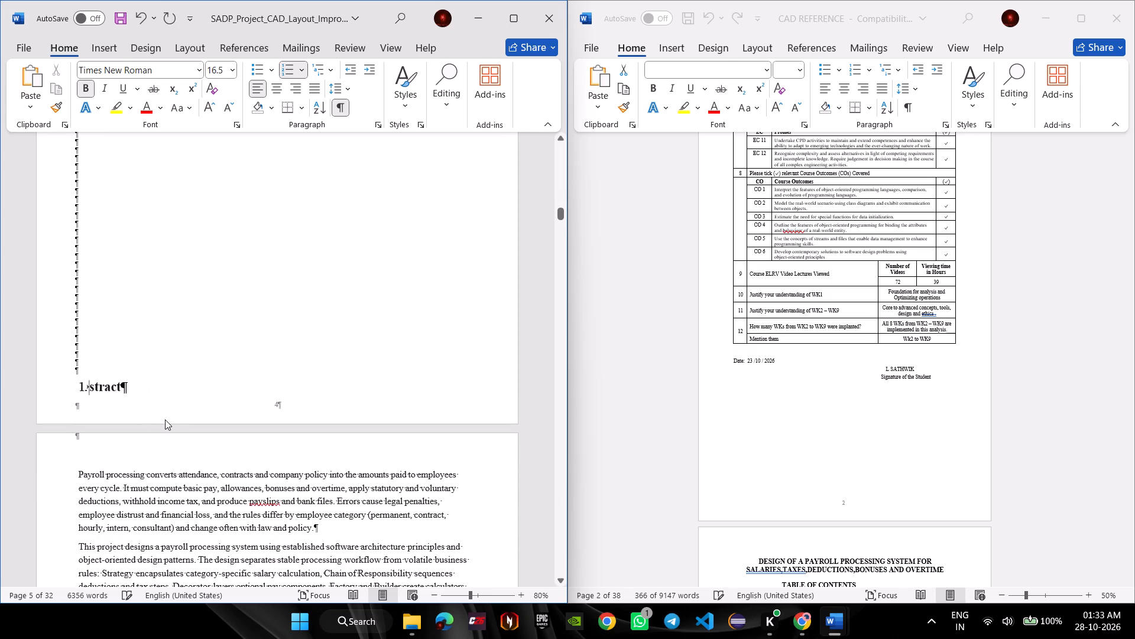
key(b)
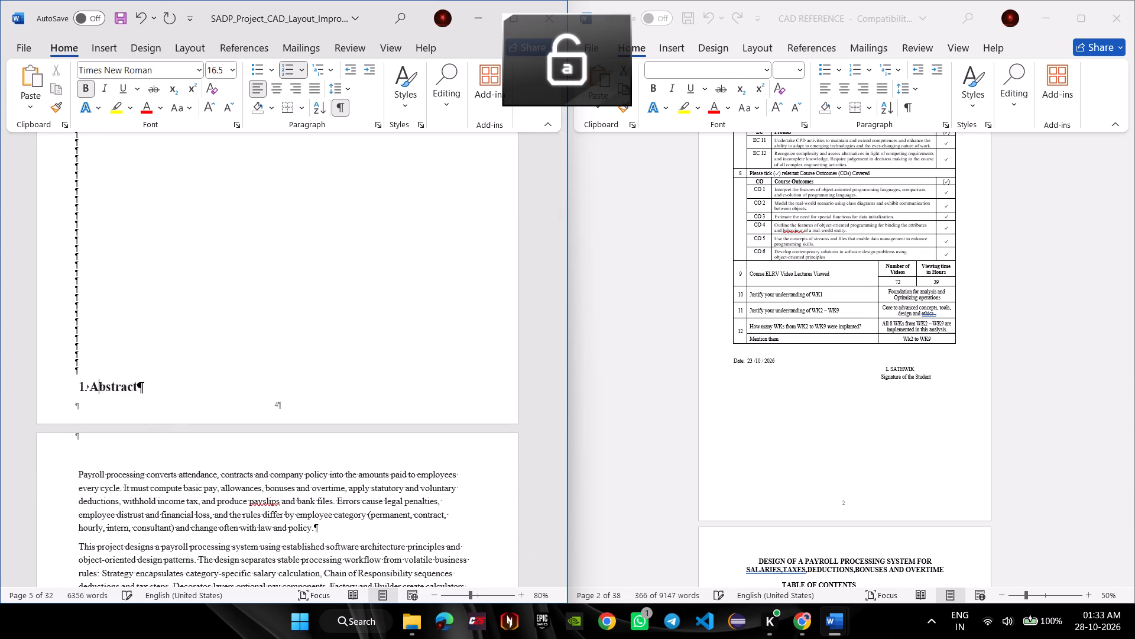
Delete two empty paragraphs directly above the 1. Abstract heading.
key(Up)
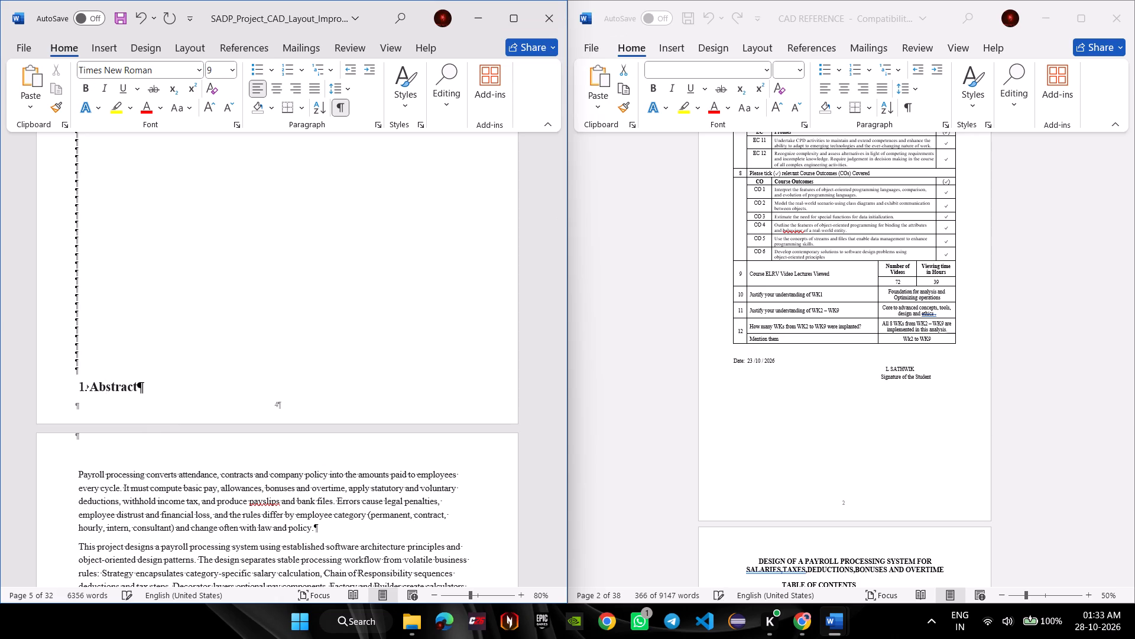
key(Delete)
key(Up)
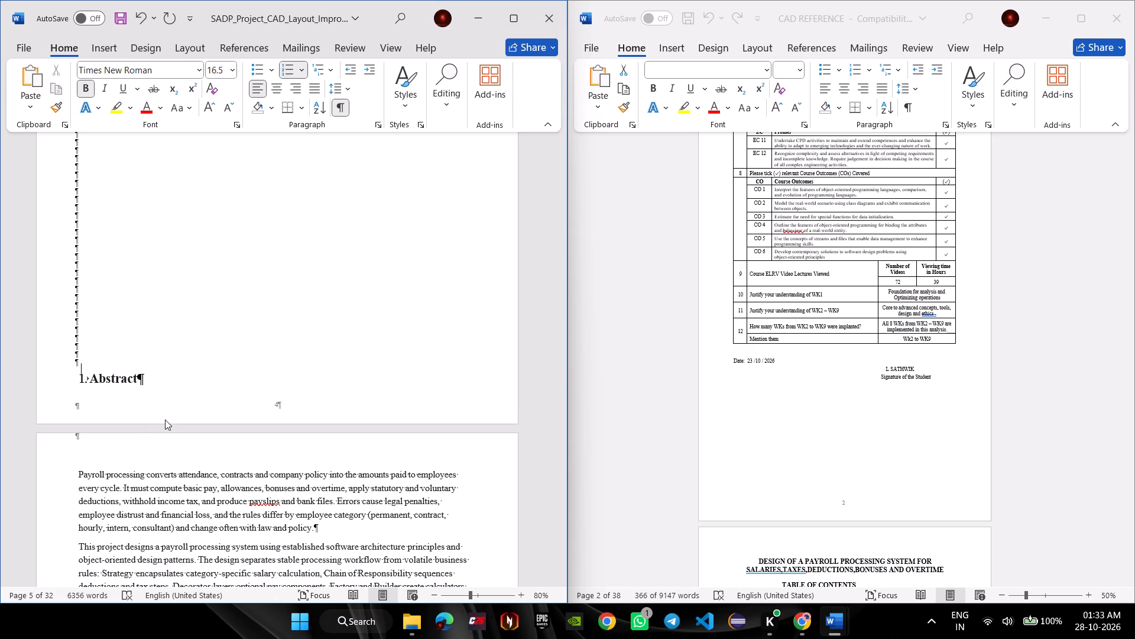
key(Delete)
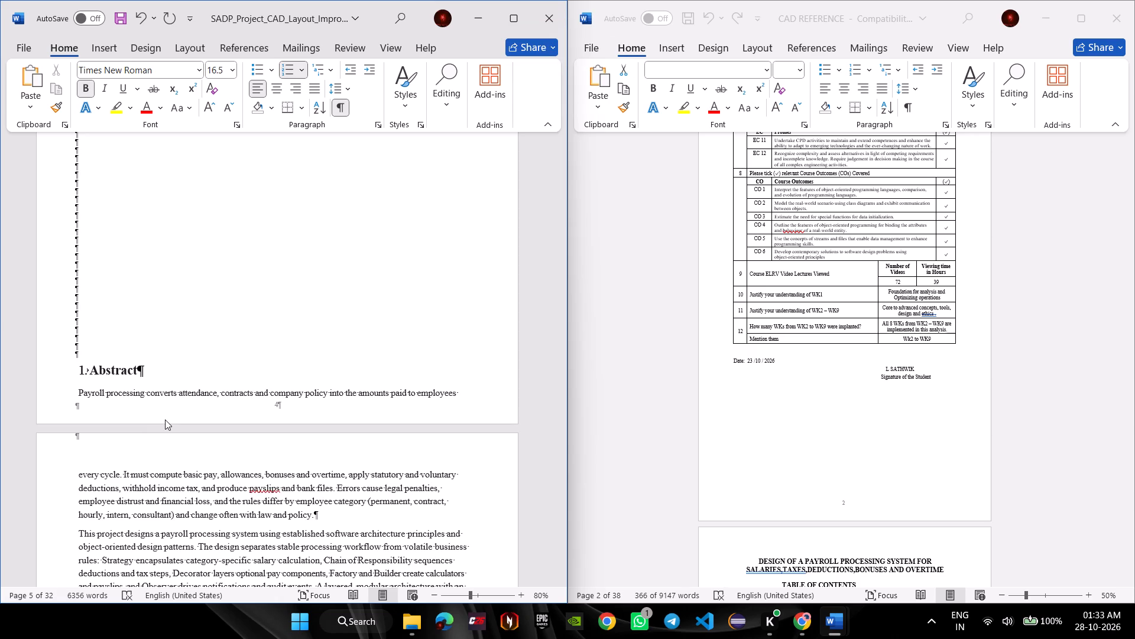
Delete a long run of empty paragraphs starting at the top of the page that follows the table of contents.
key(Up)
key(Up)
key(Up)
scroll(165, 419, up, 2)
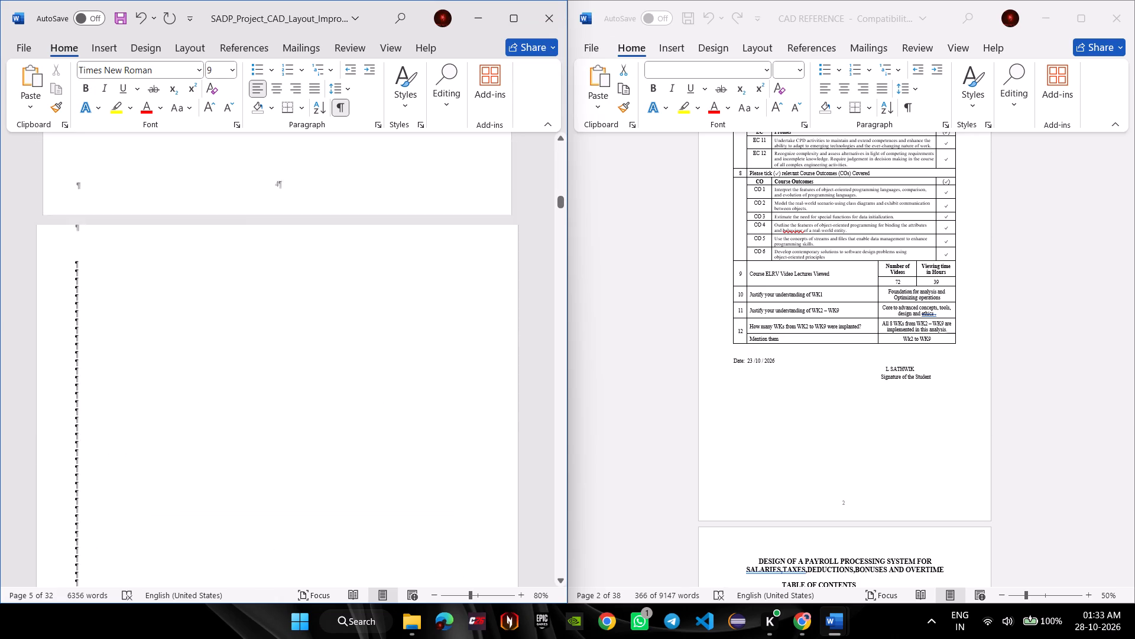
scroll(165, 419, up, 1)
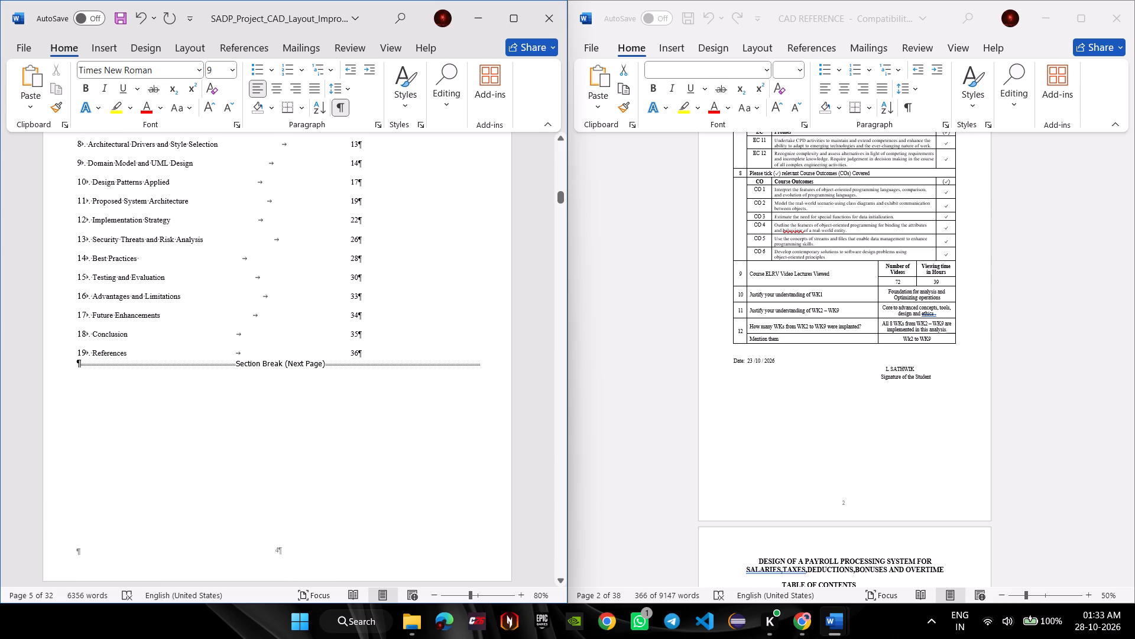
click(73, 550)
drag(73, 550, 80, 554)
click(80, 554)
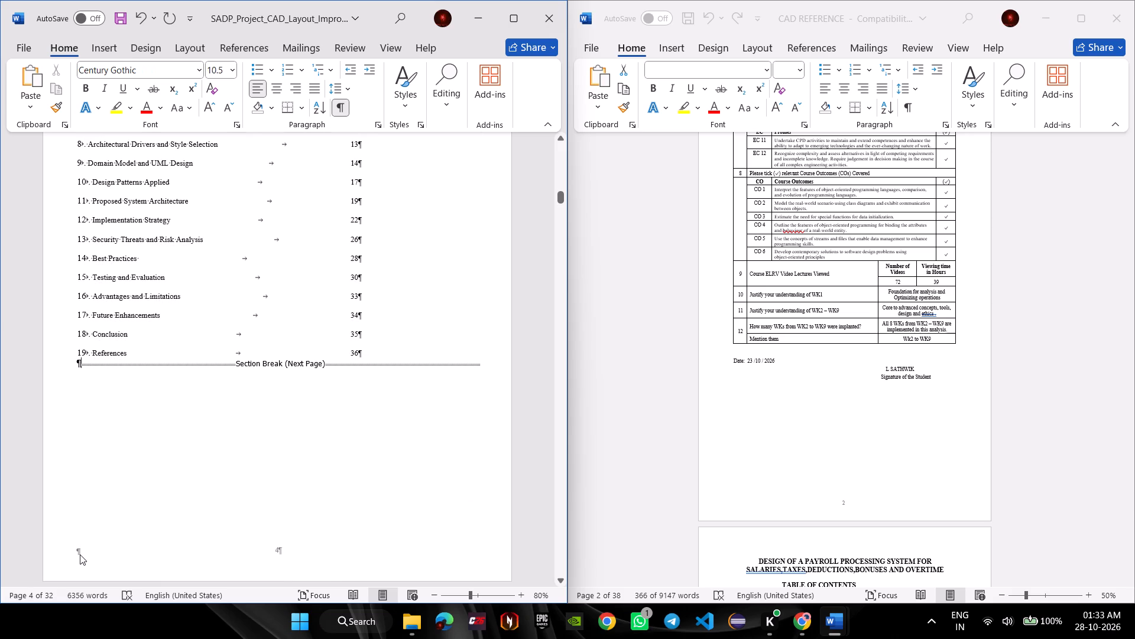
click(80, 554)
click(84, 551)
ctrl+scroll(84, 551, up, 4)
scroll(84, 551, down, 1)
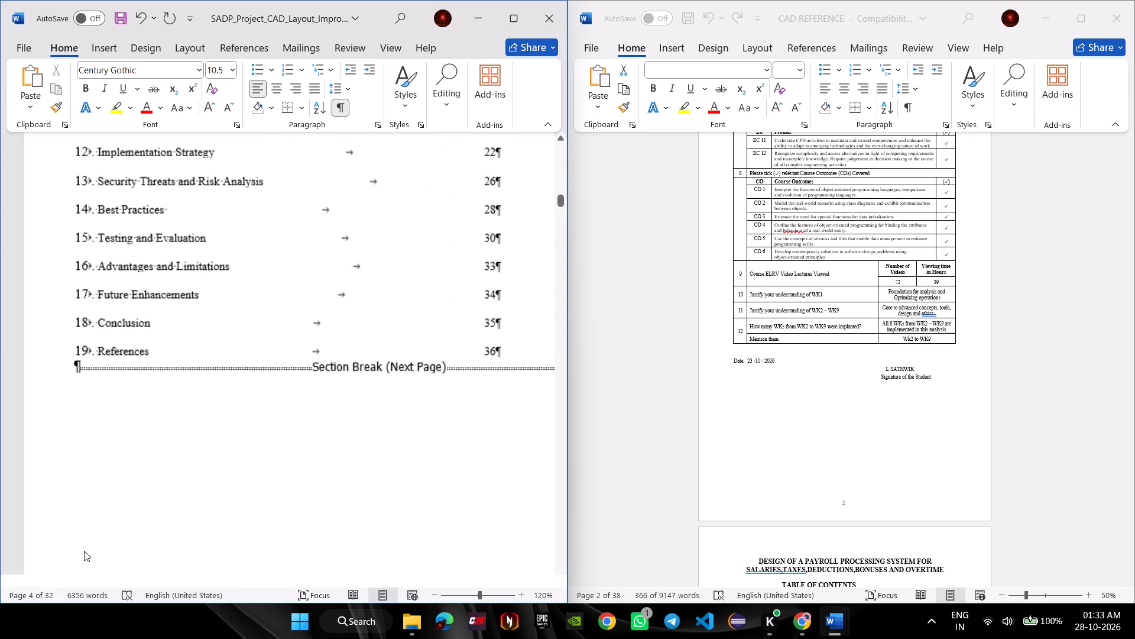
scroll(84, 551, down, 2)
scroll(61, 425, up, 1)
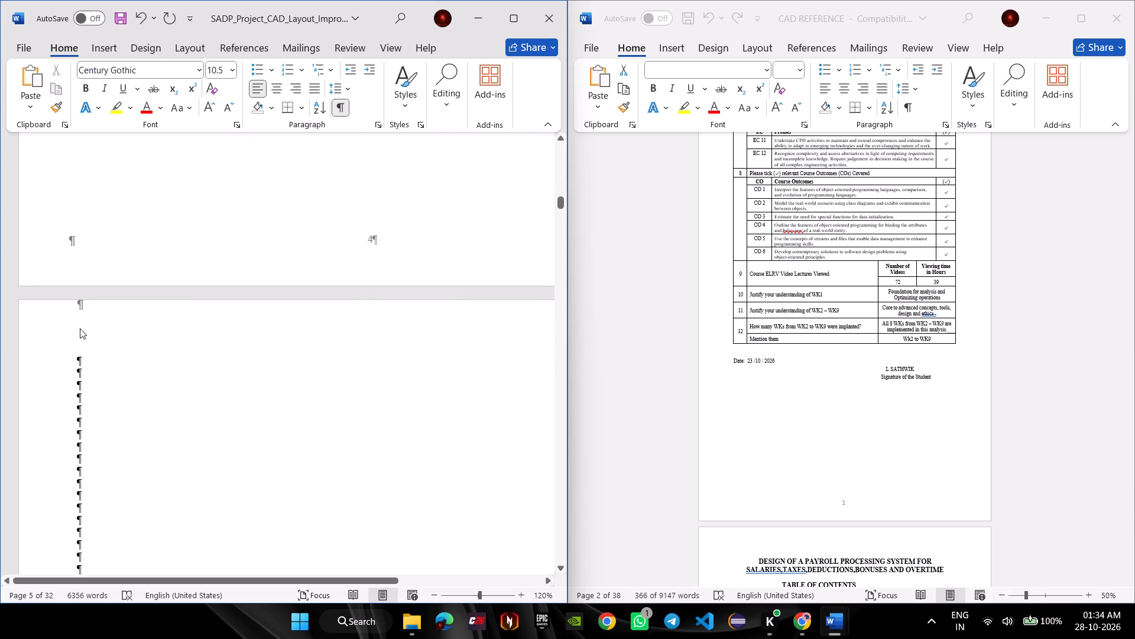
click(79, 306)
click(80, 363)
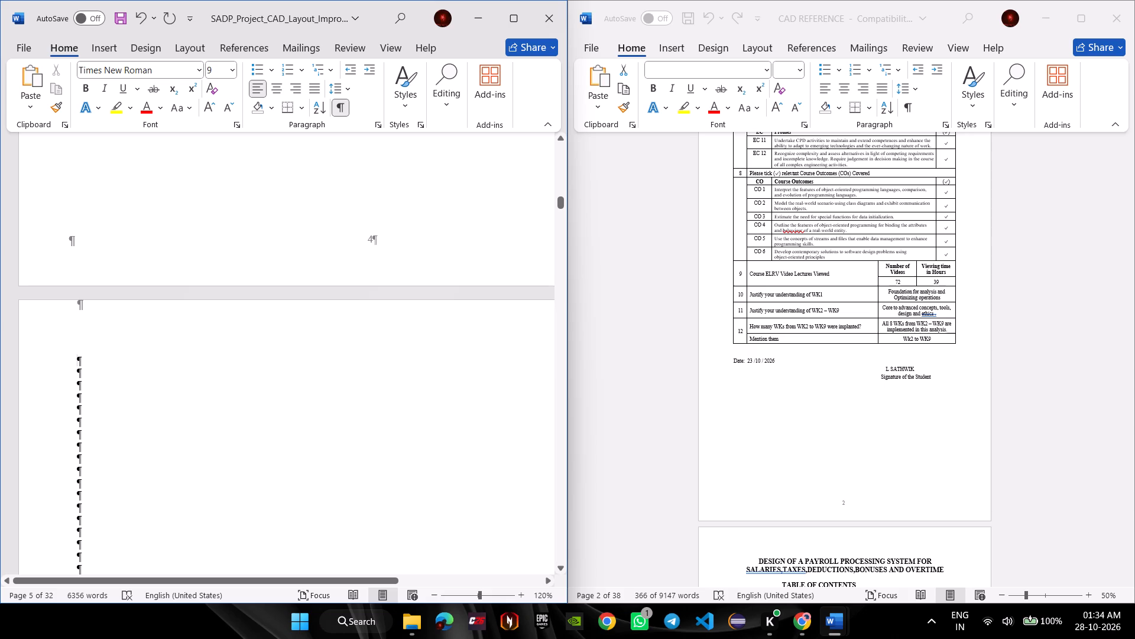
ctrl+scroll(80, 363, down, 4)
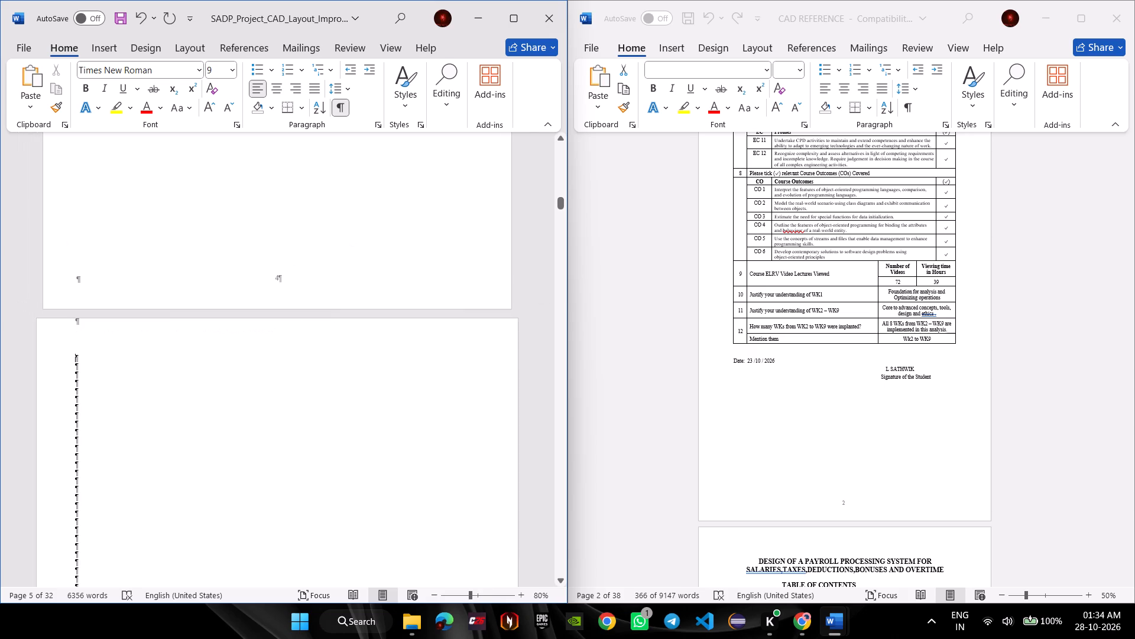
key(Delete)
key(Delete)
key(Delete)
key(Delete)
key(Delete)
key(Delete)
key(Delete)
key(Delete)
key(Delete)
key(Delete)
key(Delete)
key(Delete)
key(Delete)
key(Delete)
key(Delete)
key(Delete)
key(Delete)
key(Delete)
key(Delete)
key(Delete)
key(Delete)
key(Delete)
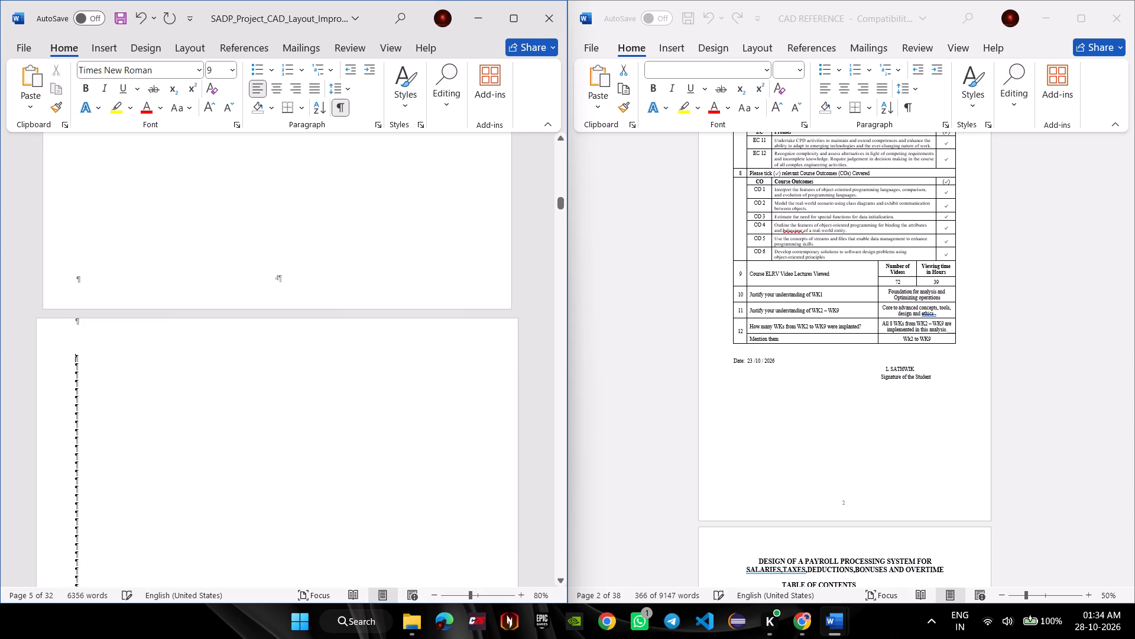
double_click(86, 363)
key(Delete)
key(Delete)
key(Delete)
key(Delete)
key(Delete)
key(Delete)
key(alt+Tab)
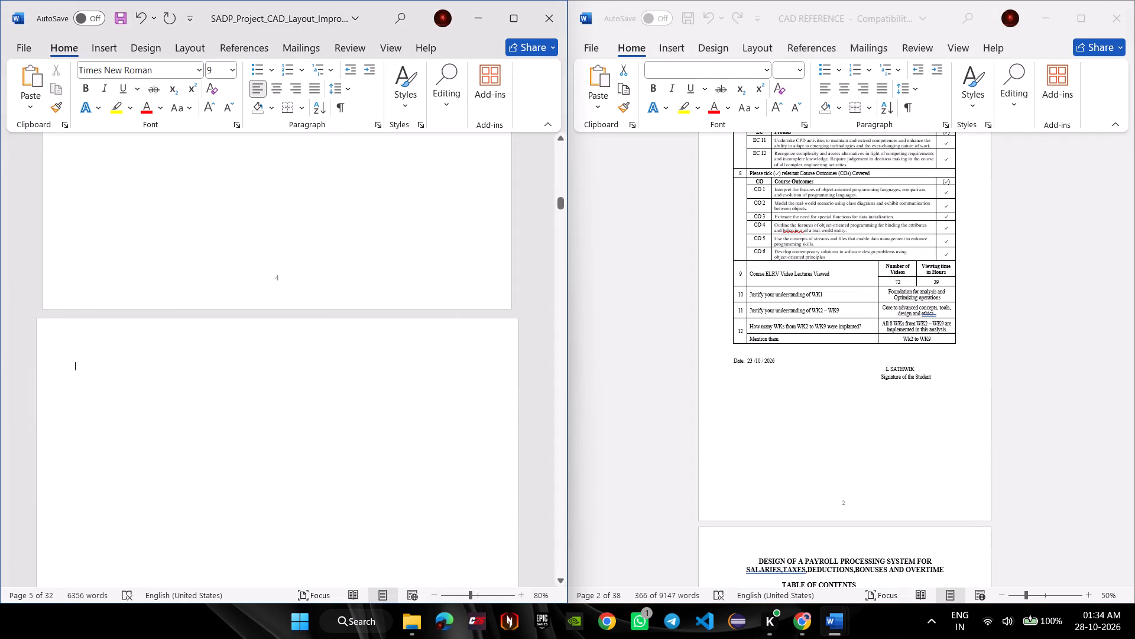
Delete the remaining blank paragraphs above 1. Abstract, working backward toward the table of contents, so the heading starts its page.
scroll(222, 431, up, 1)
scroll(222, 431, down, 1)
ctrl+scroll(222, 431, down, 5)
scroll(222, 431, down, 5)
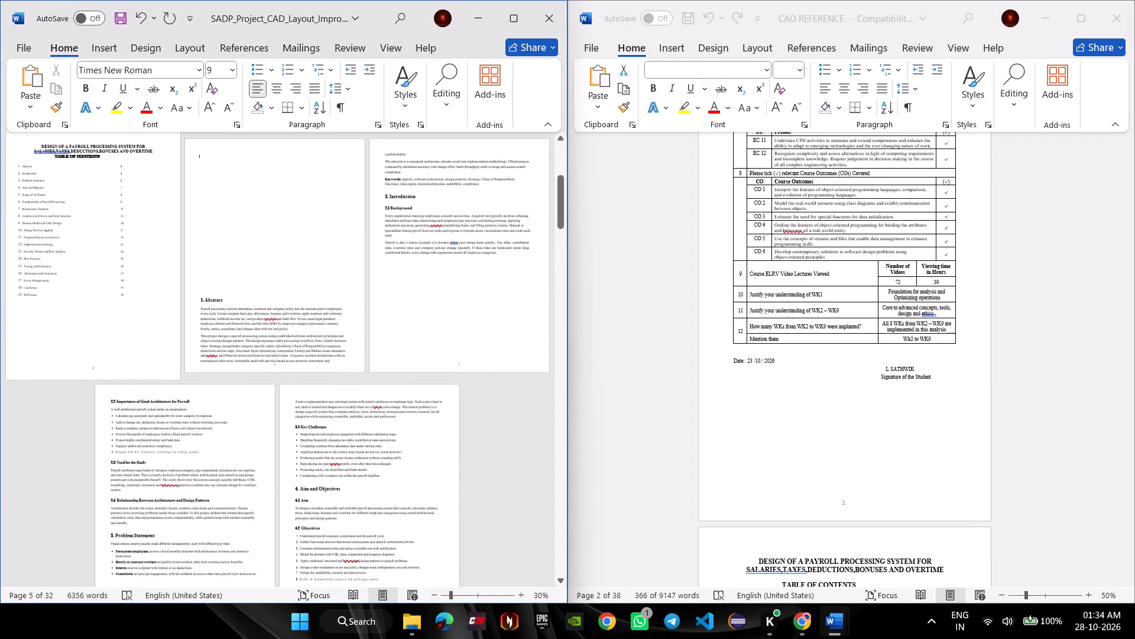
scroll(222, 431, down, 1)
scroll(222, 431, up, 2)
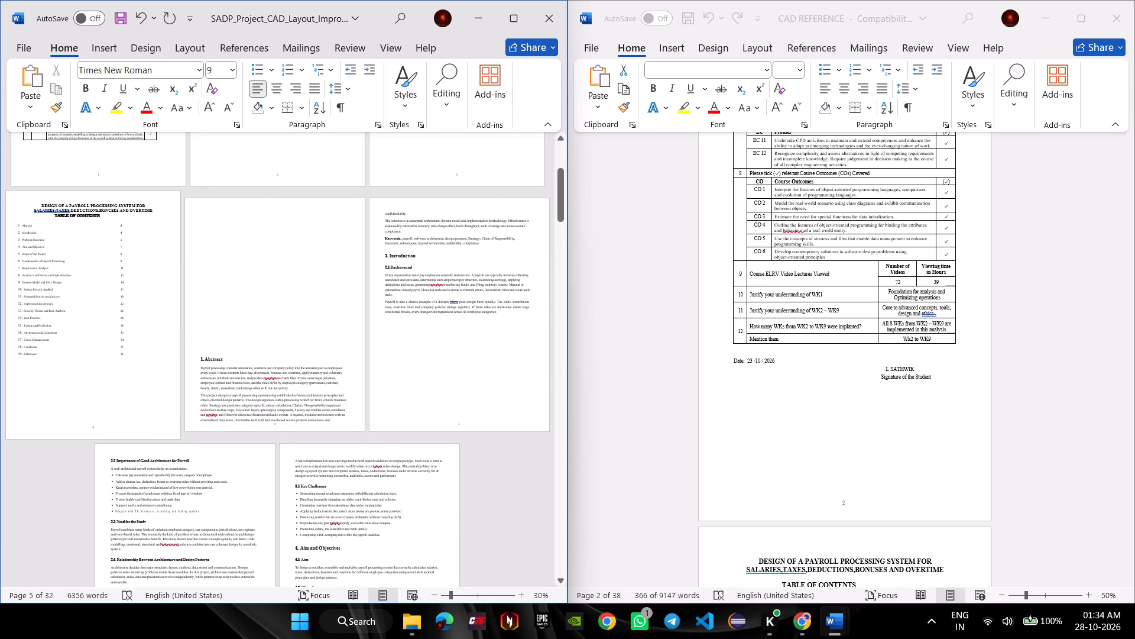
click(197, 346)
key(BackSpace)
key(BackSpace)
key(BackSpace)
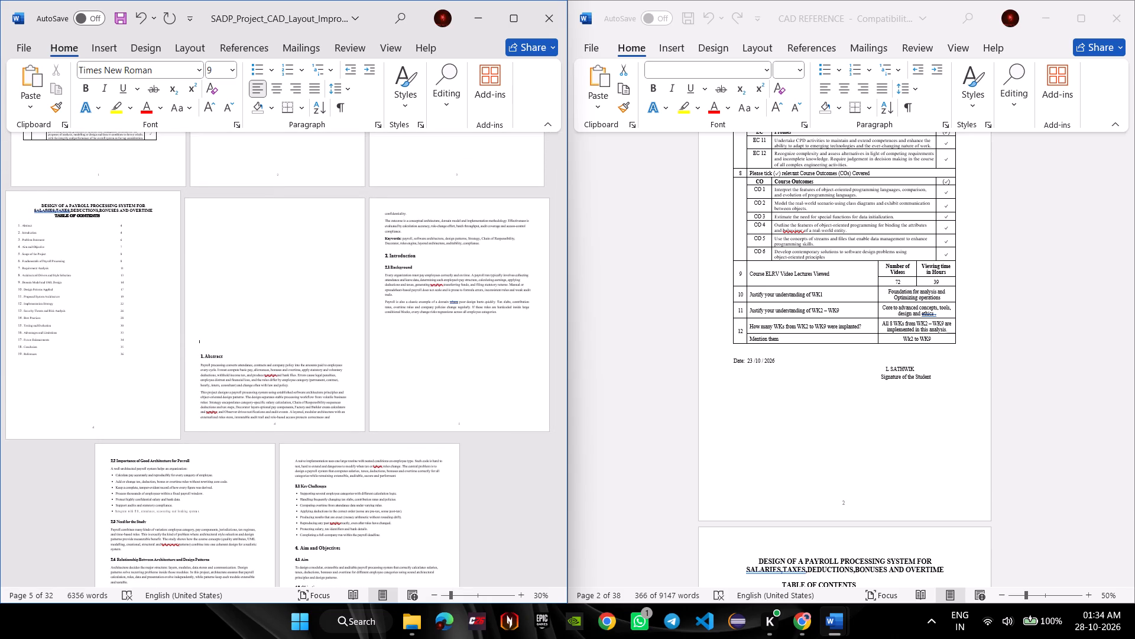
key(BackSpace)
key(BackSpace)
key(BackSpace)
key(BackSpace)
key(BackSpace)
key(BackSpace)
key(BackSpace)
key(BackSpace)
key(BackSpace)
key(BackSpace)
key(BackSpace)
key(BackSpace)
key(BackSpace)
key(BackSpace)
key(BackSpace)
key(BackSpace)
key(BackSpace)
key(BackSpace)
key(BackSpace)
key(BackSpace)
key(BackSpace)
key(BackSpace)
key(BackSpace)
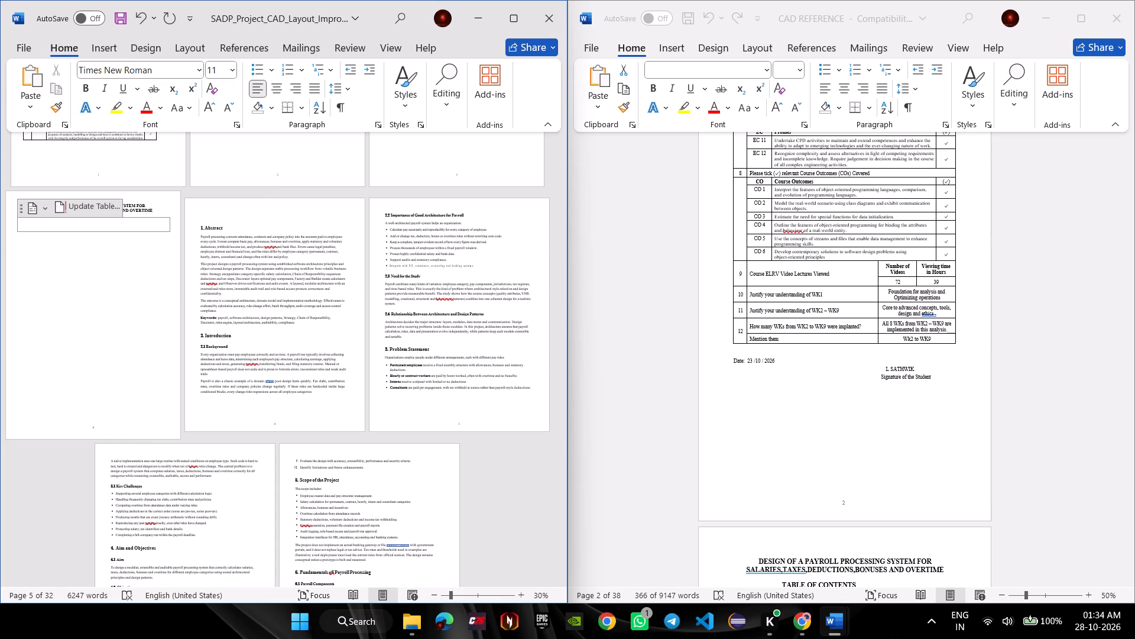
Undo the latest deletions to bring back the table of contents entries, keeping 1. Abstract at the top of its page.
key(ctrl+z)
scroll(197, 346, up, 3)
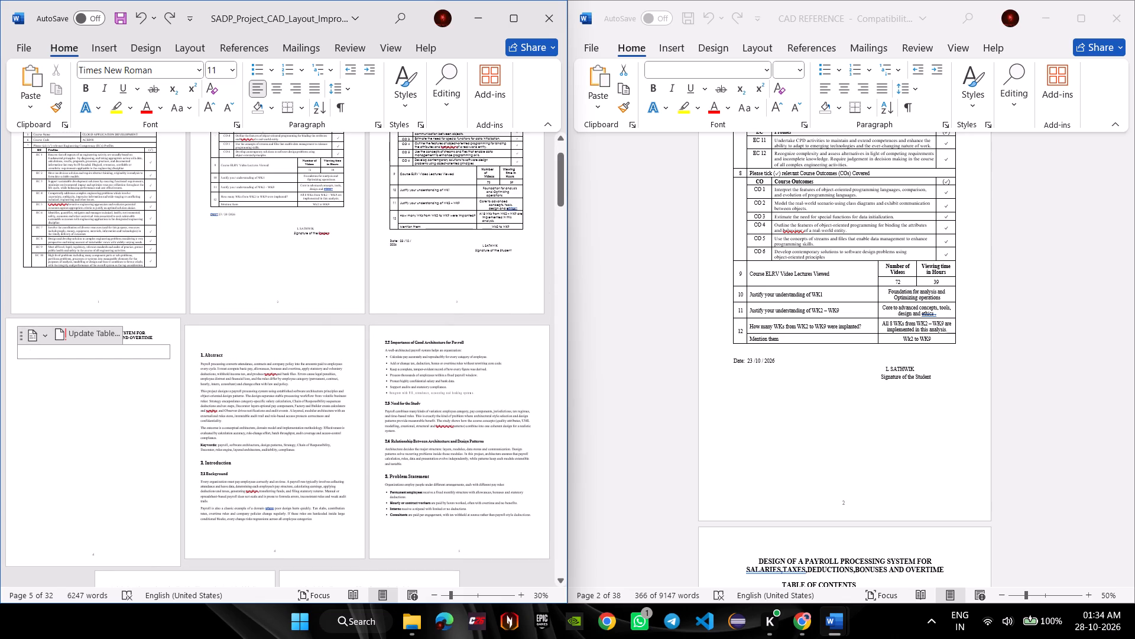
key(ctrl+z)
key(ctrl+z)
key(ctrl+z)
key(ctrl+z)
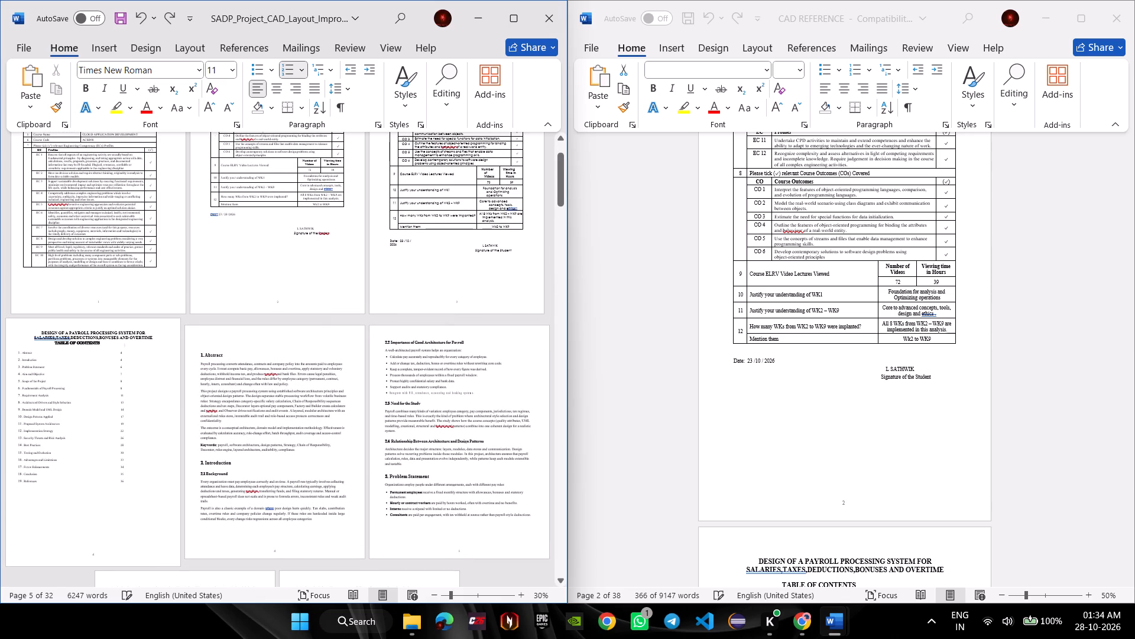
Look through the SADP report's pages to check the layout from the front forms and table of contents through the later sections.
click(135, 515)
click(342, 308)
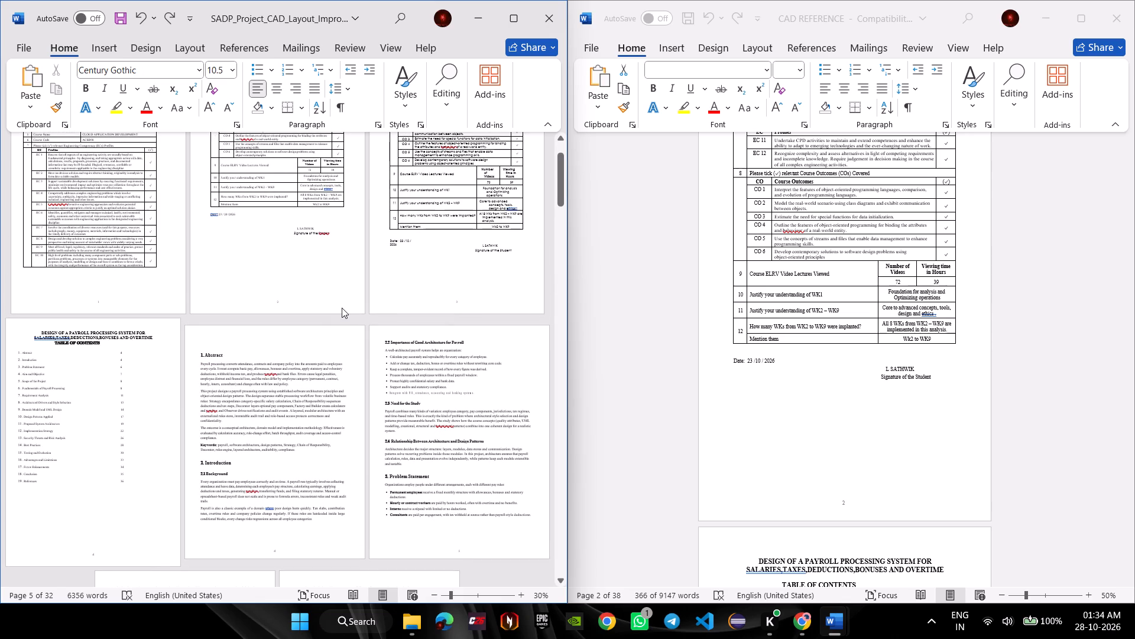
scroll(342, 308, up, 3)
scroll(342, 308, down, 15)
scroll(342, 308, down, 17)
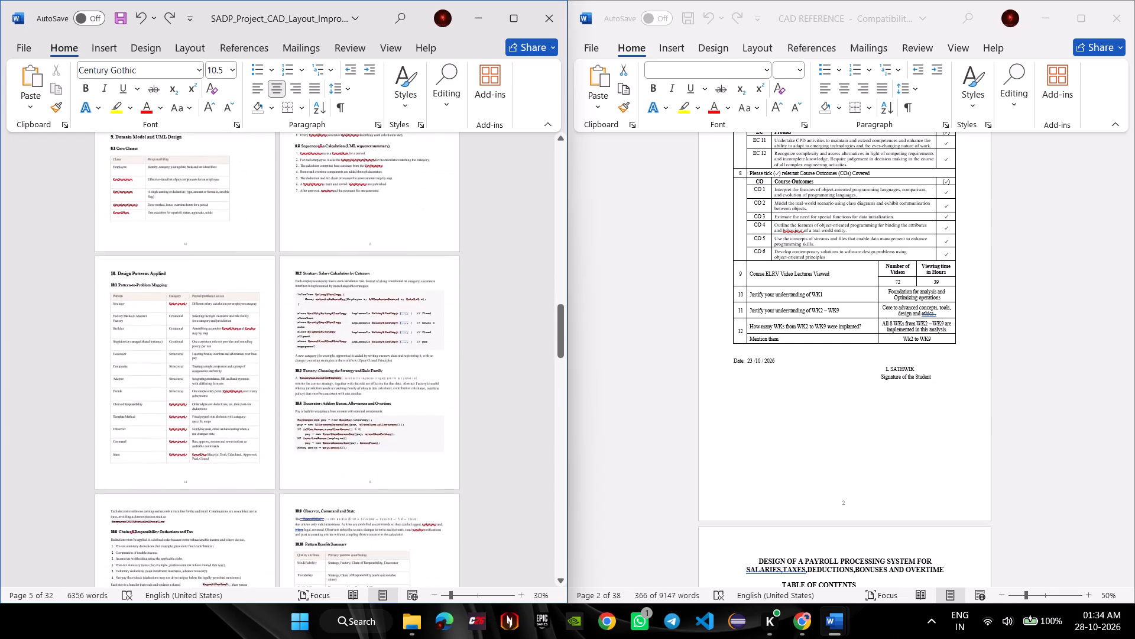
scroll(342, 308, down, 20)
scroll(342, 308, down, 20)
scroll(342, 308, down, 20)
scroll(342, 308, up, 20)
scroll(342, 308, up, 16)
scroll(342, 308, down, 2)
scroll(342, 308, up, 20)
scroll(342, 308, up, 20)
scroll(342, 308, up, 20)
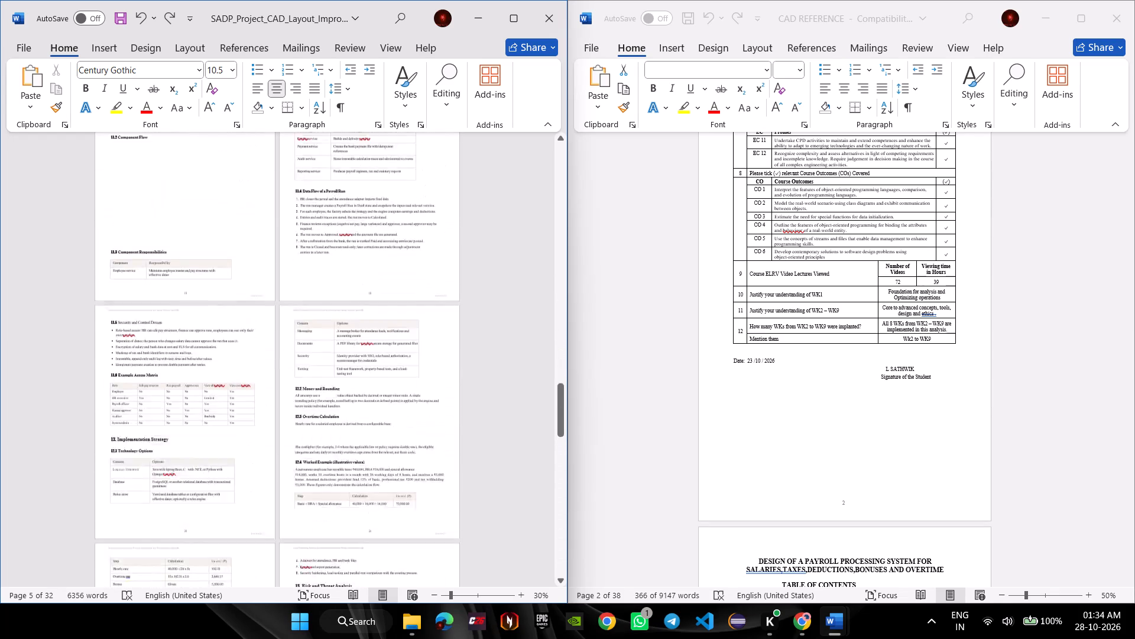
scroll(342, 308, up, 20)
scroll(342, 308, up, 20)
scroll(342, 308, up, 20)
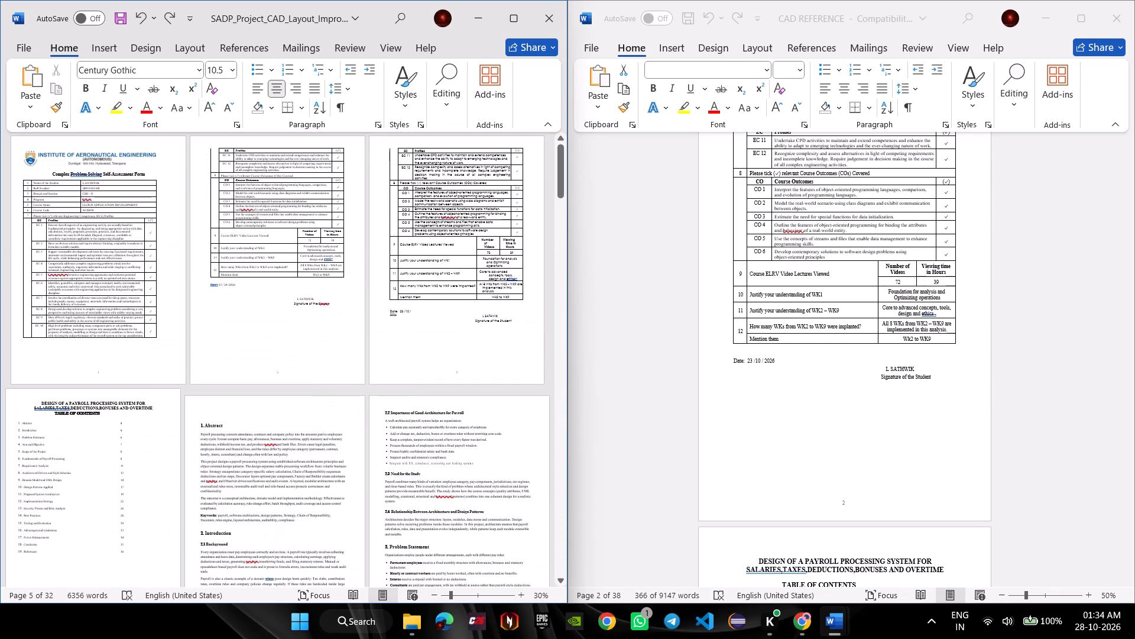
Save the edited SADP report under its existing file name.
key(ctrl+shift+s)
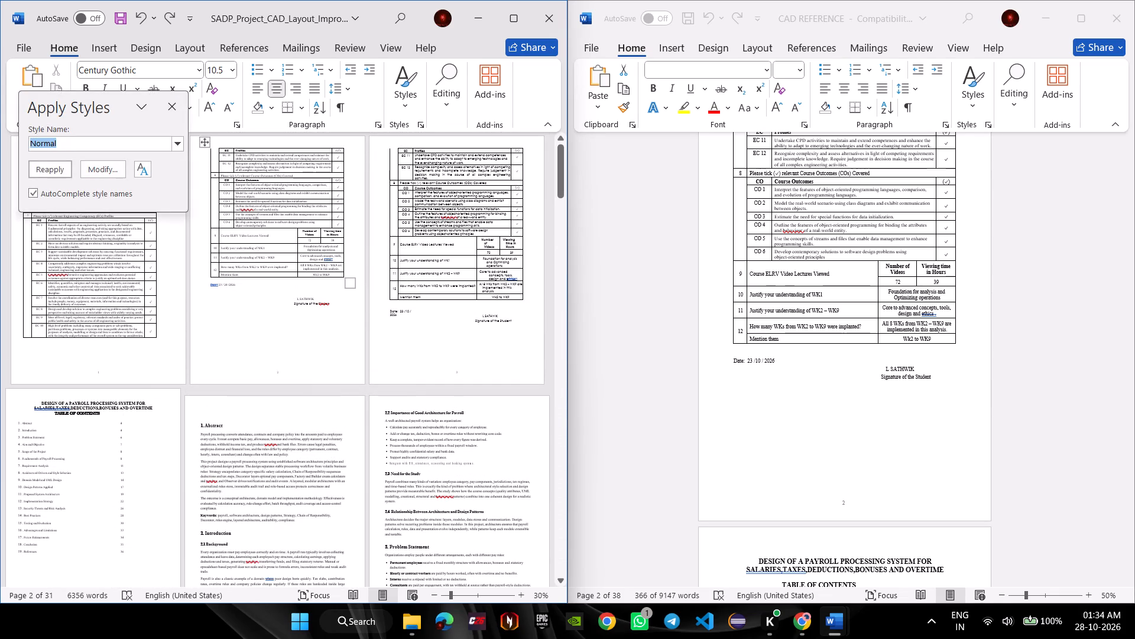
click(176, 102)
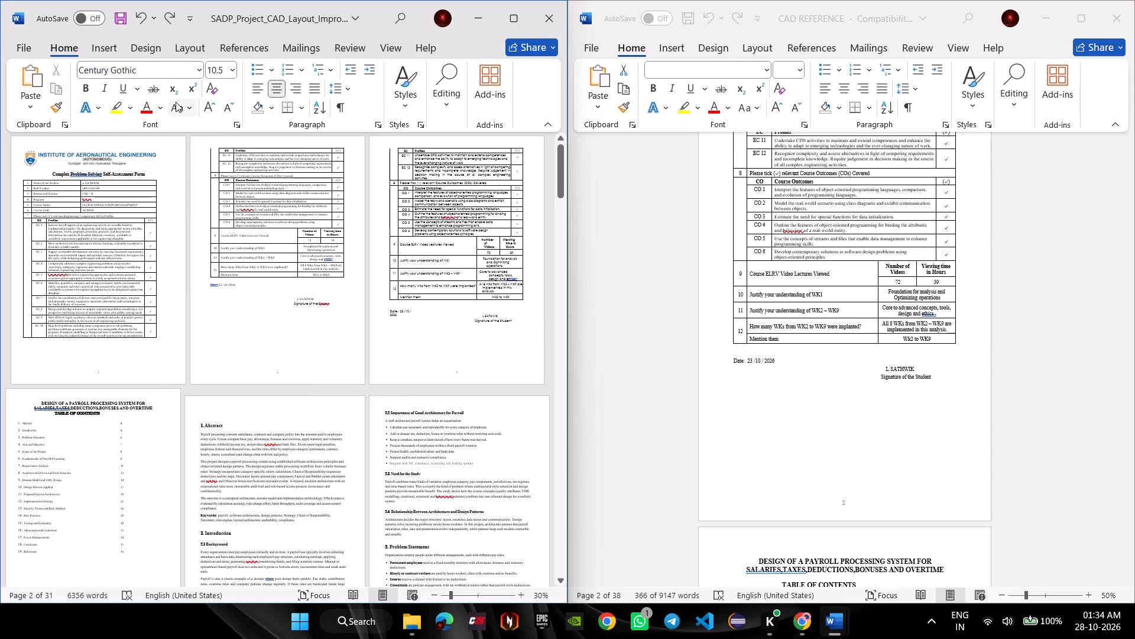
key(ctrl+s)
Save the report as a Word document named SADP in the AAT II DOC folder inside AAT > Sem V TT.
click(29, 53)
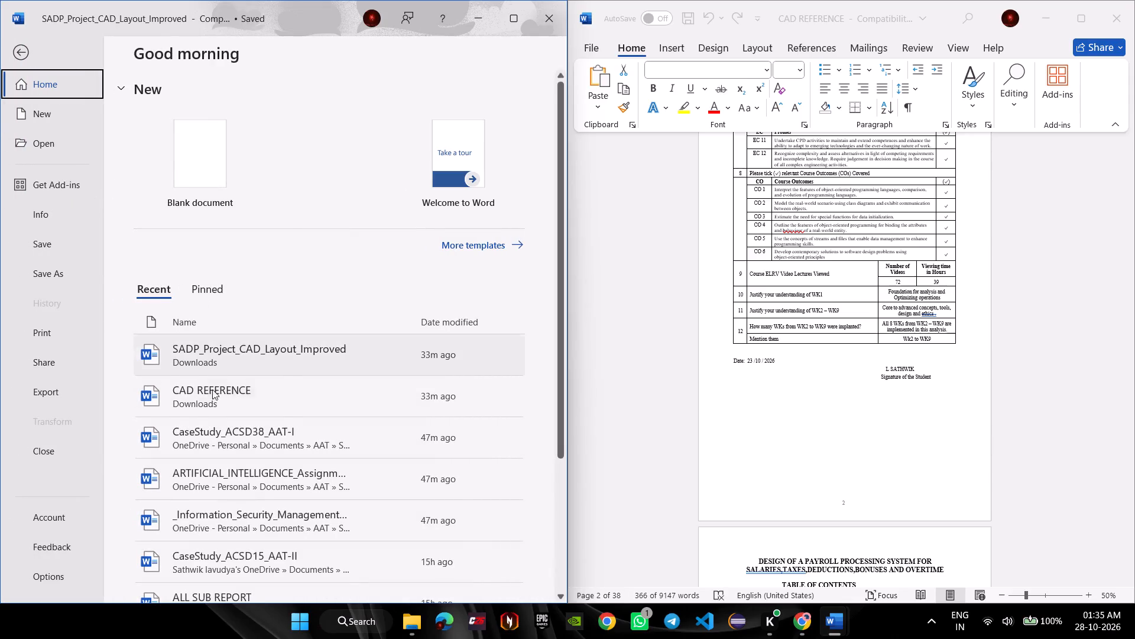
click(48, 269)
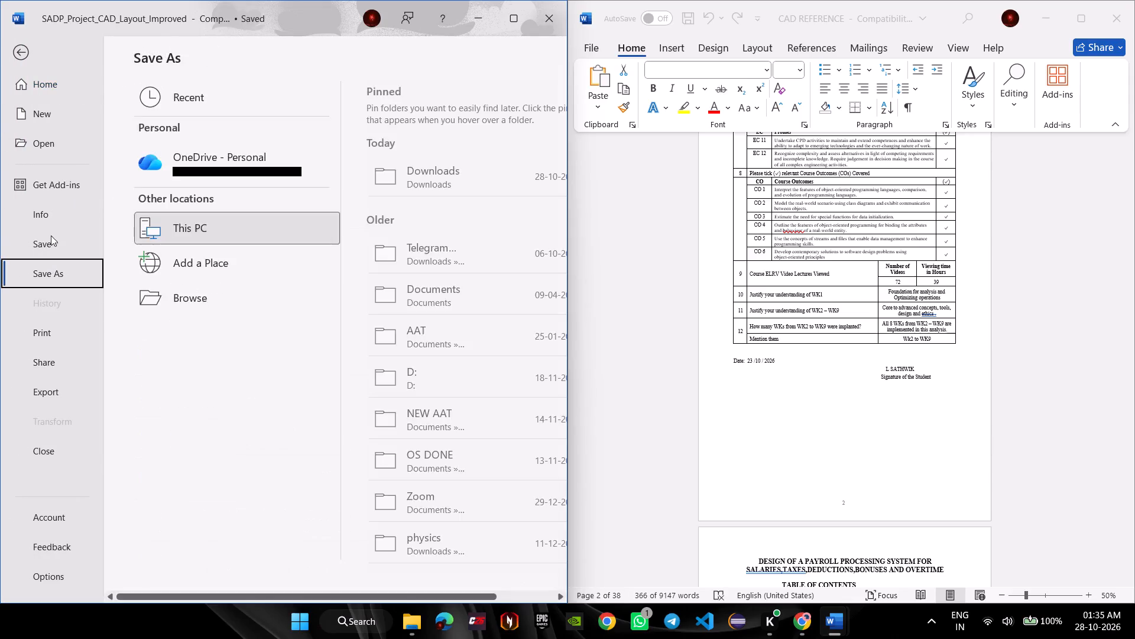
double_click(423, 332)
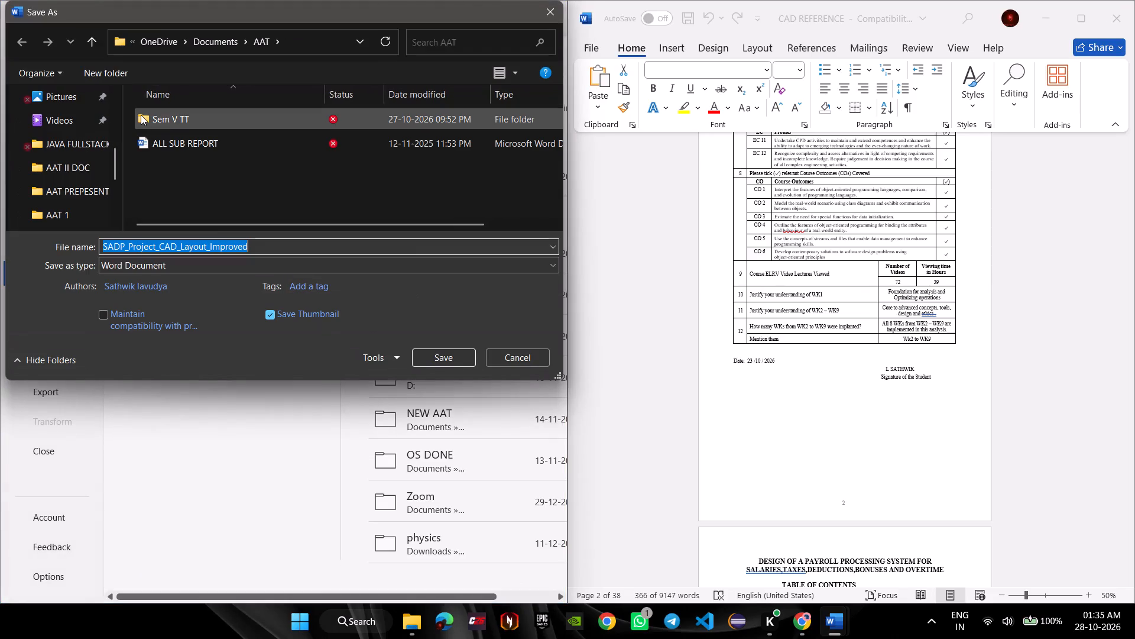
double_click(172, 116)
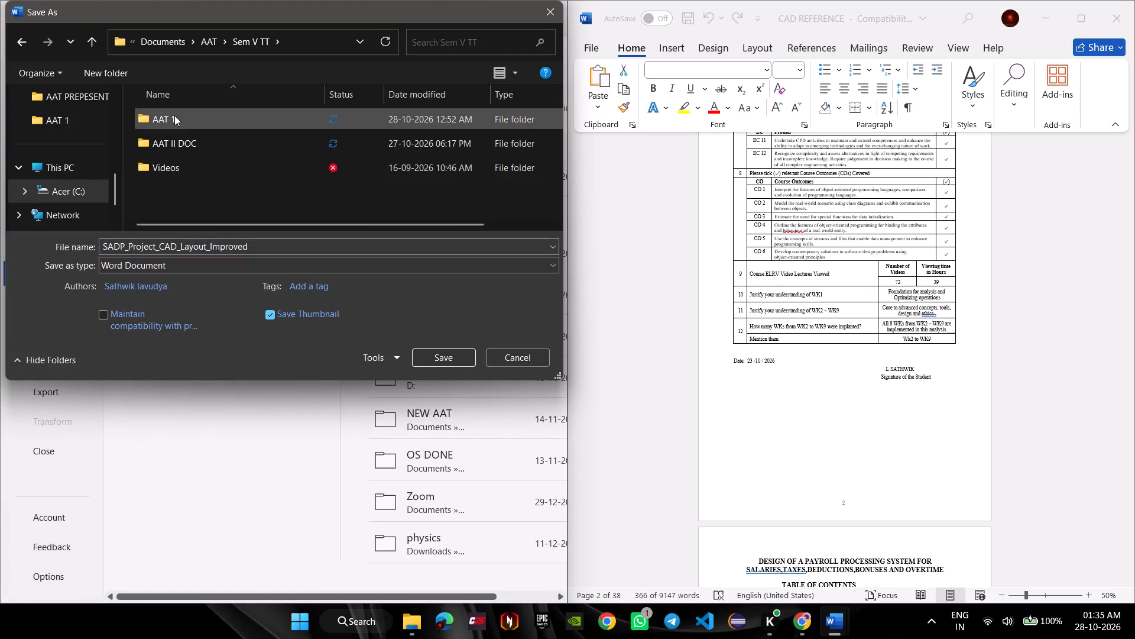
double_click(168, 145)
double_click(178, 126)
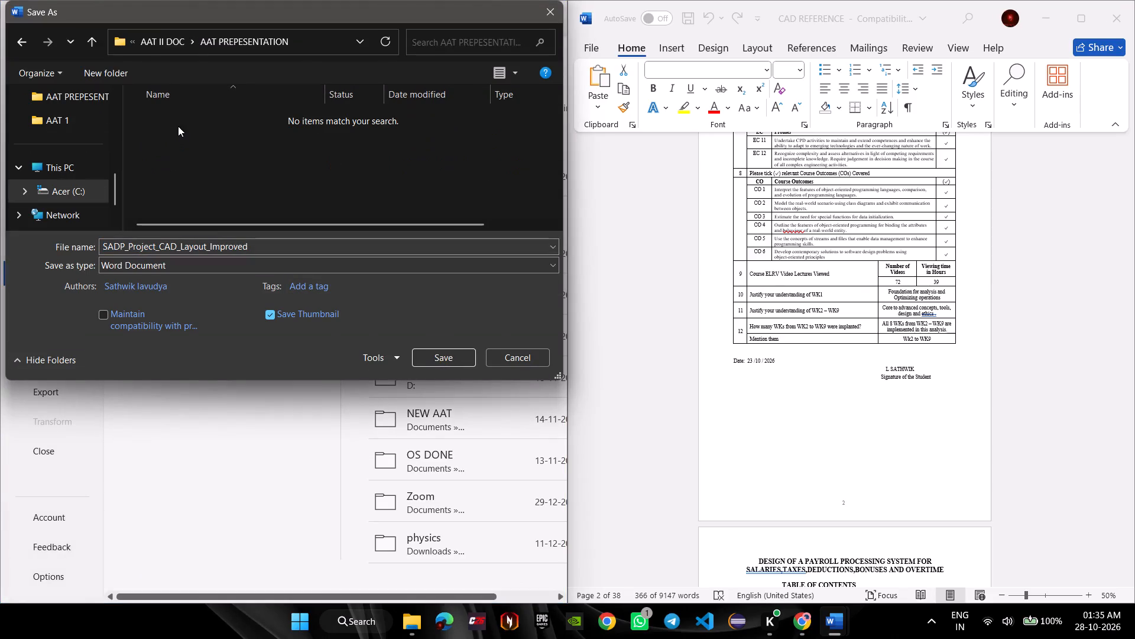
click(153, 49)
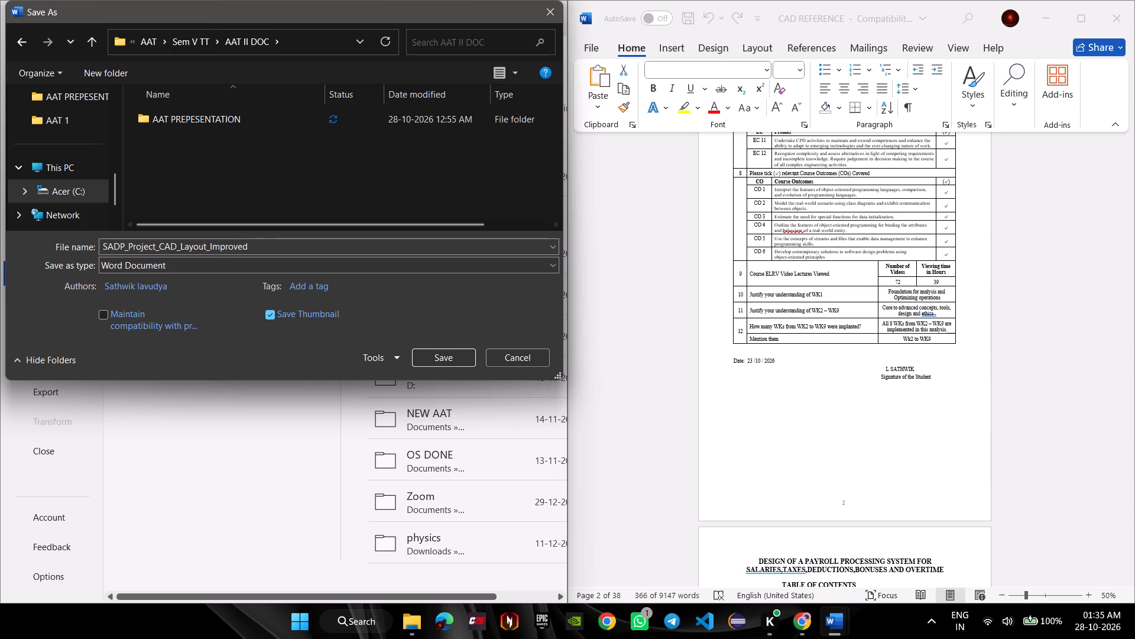
drag(258, 242, 158, 238)
key(BackSpace)
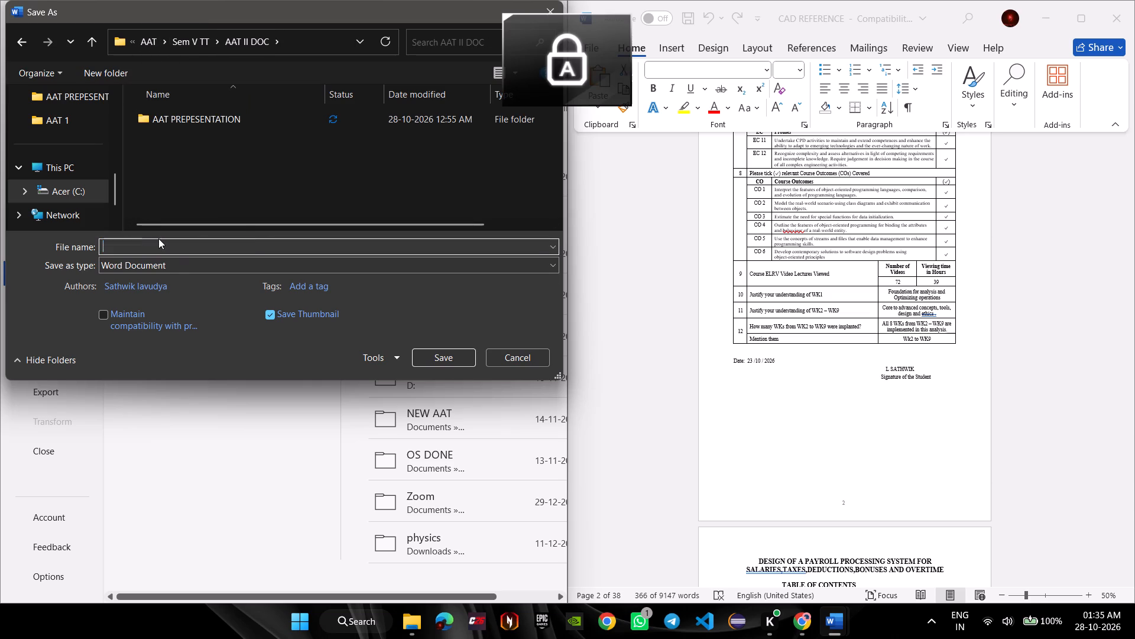
text(SADP)
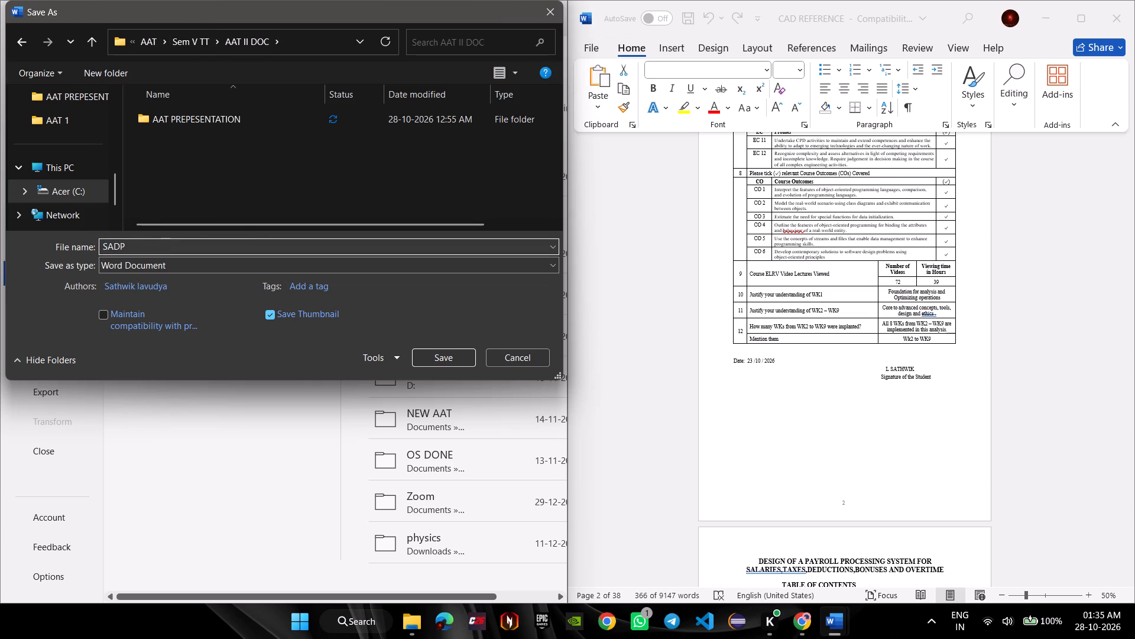
key(Return)
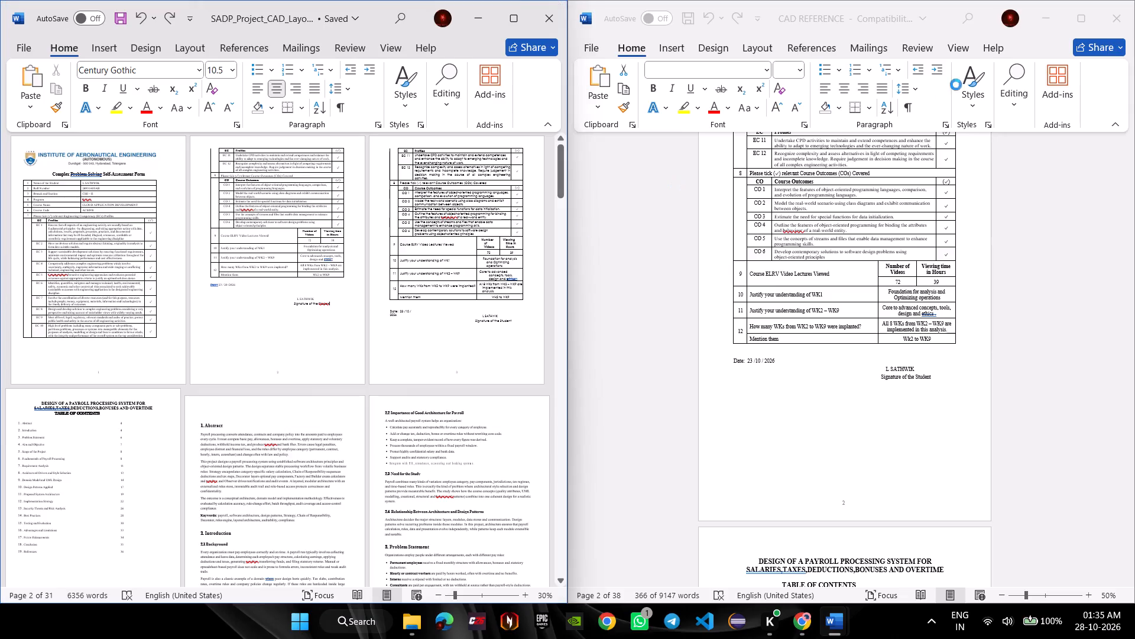
Close both Word documents, saving the changes to CAD REFERENCE in Downloads.
click(1115, 17)
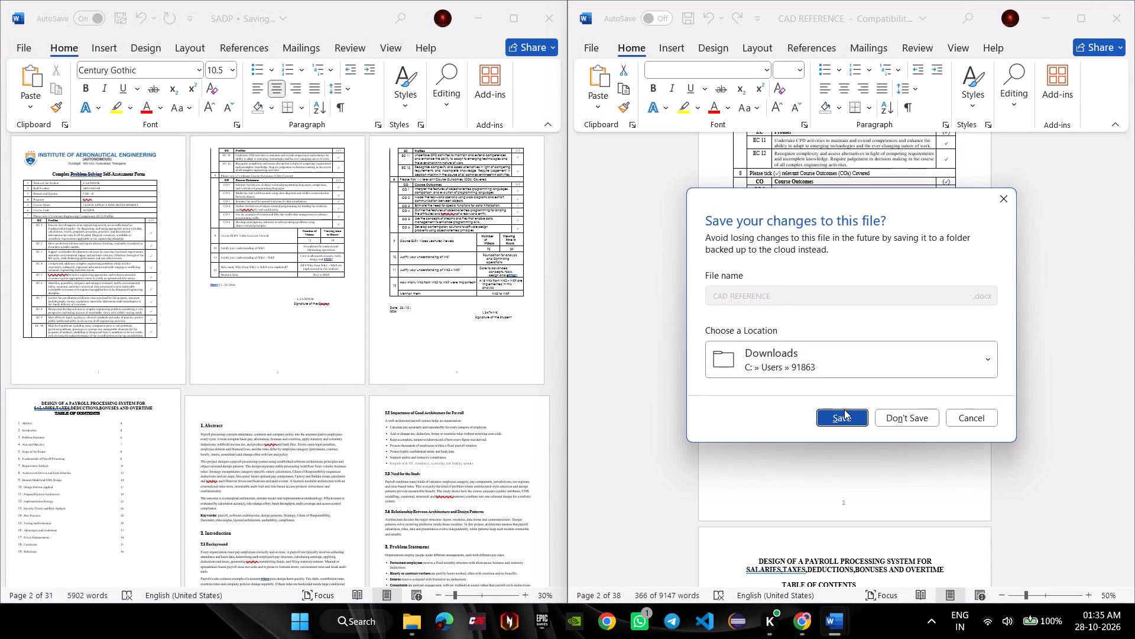
click(842, 418)
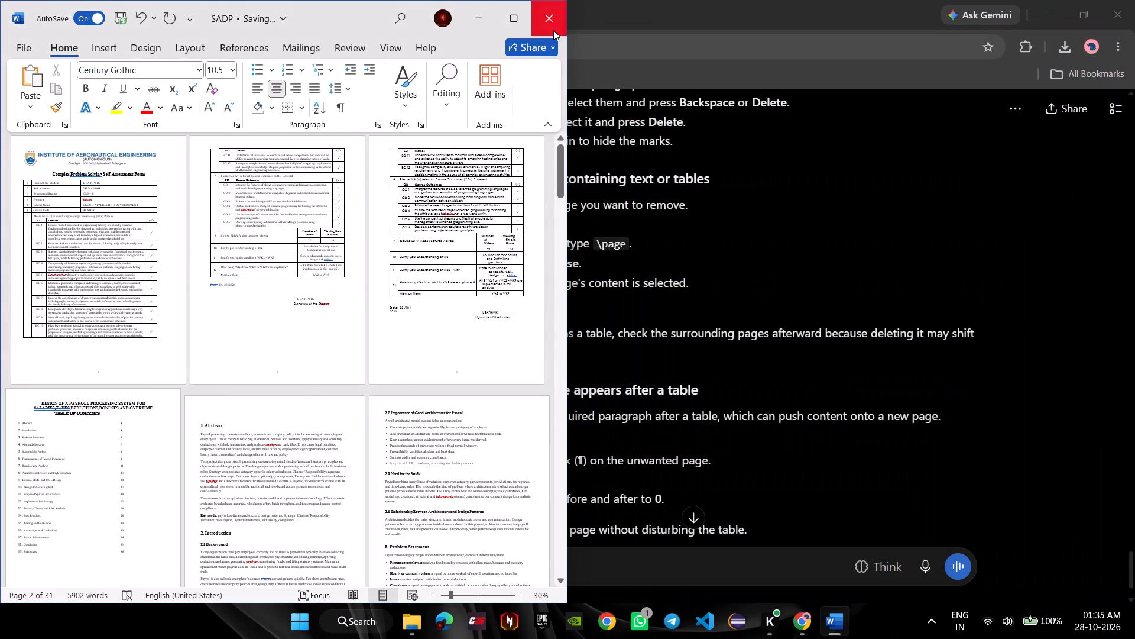
click(553, 30)
Search Google in a new Chrome tab for word to pdf.
click(397, 12)
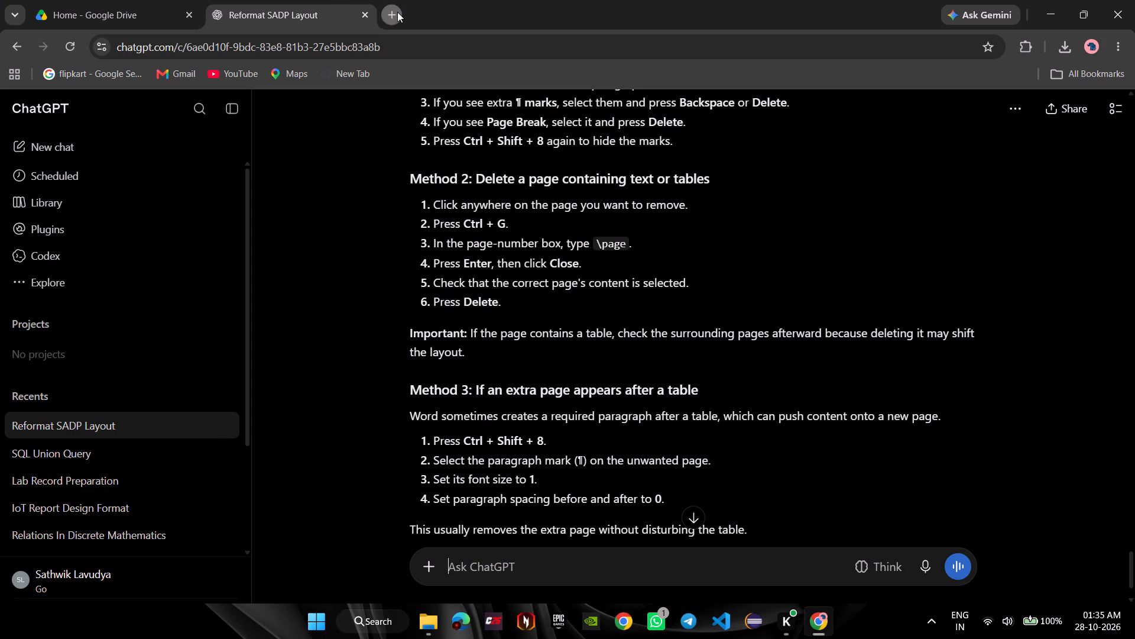
text(WORD TO)
key(Return)
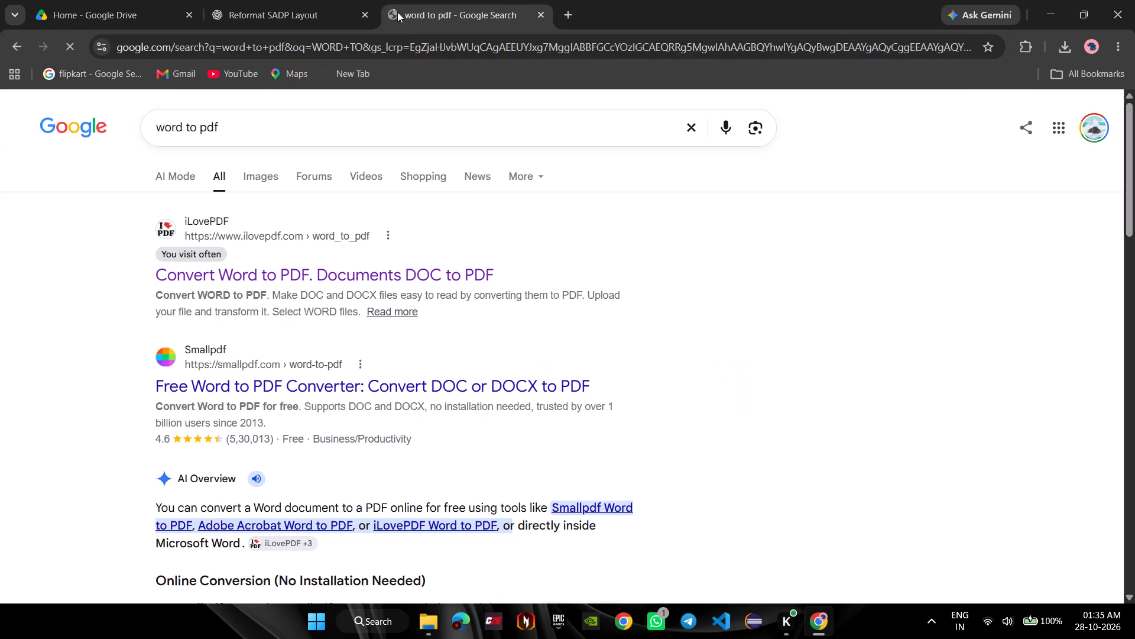
Switch to Google Drive, look for the uploaded project videos in the suggested files and upload list, and dismiss the upload notice.
click(77, 0)
scroll(520, 403, down, 1)
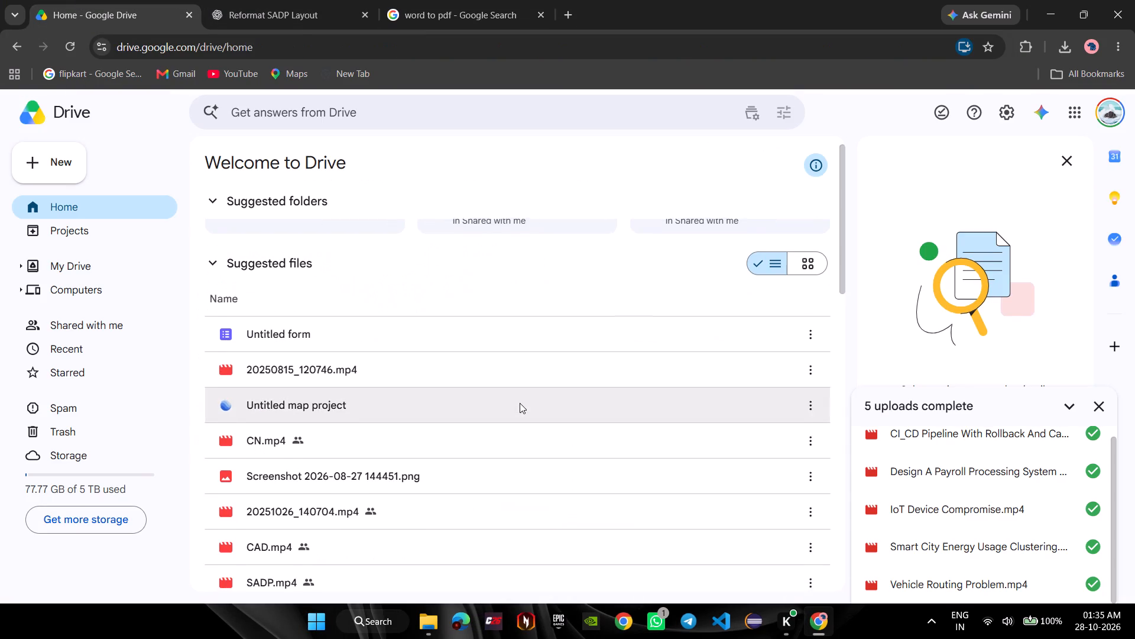
scroll(520, 403, down, 1)
scroll(545, 394, up, 4)
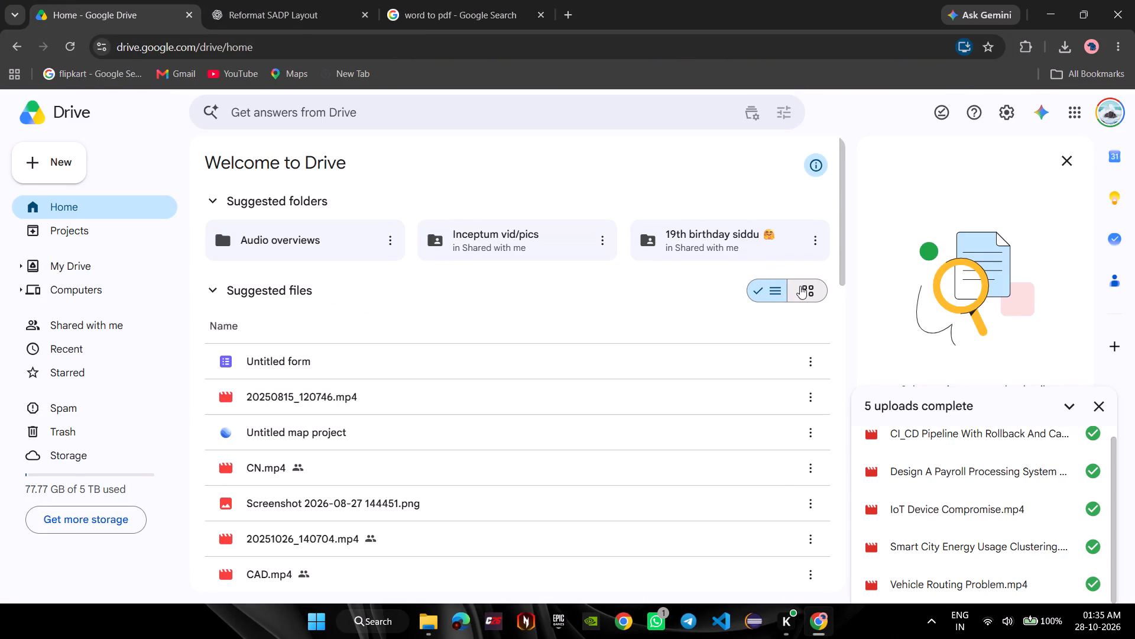
click(800, 286)
click(775, 289)
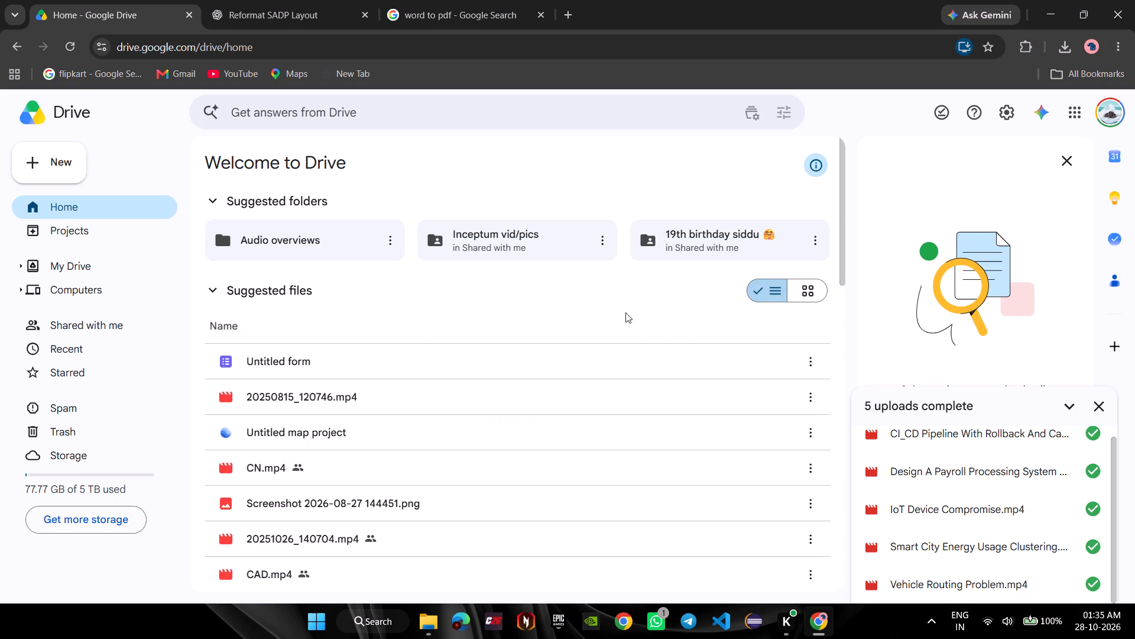
scroll(456, 347, down, 14)
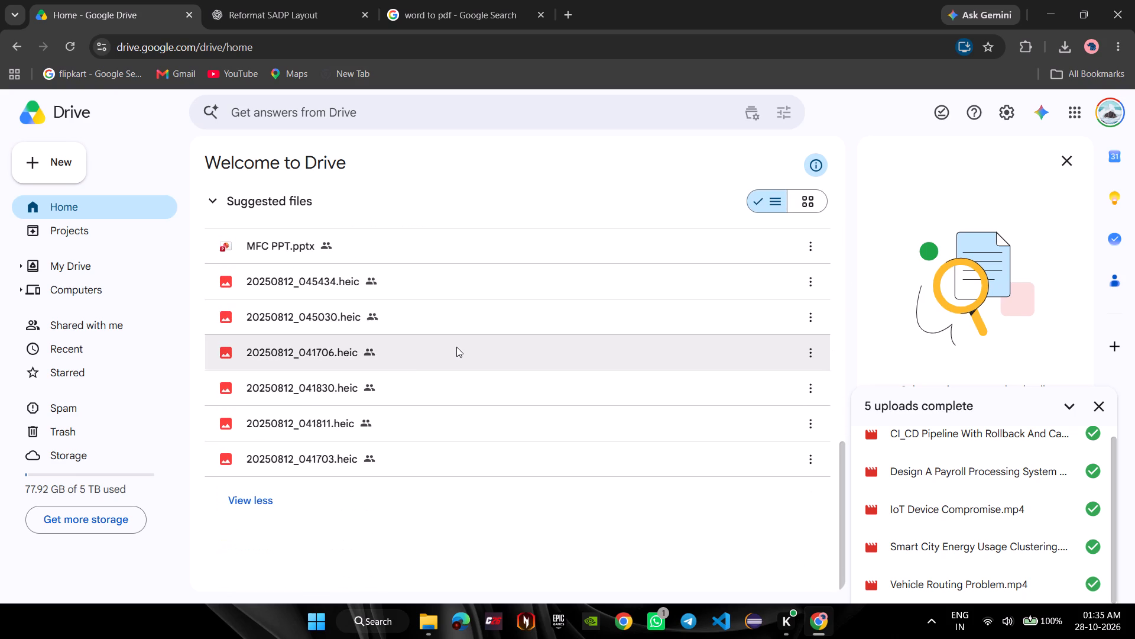
scroll(327, 414, up, 12)
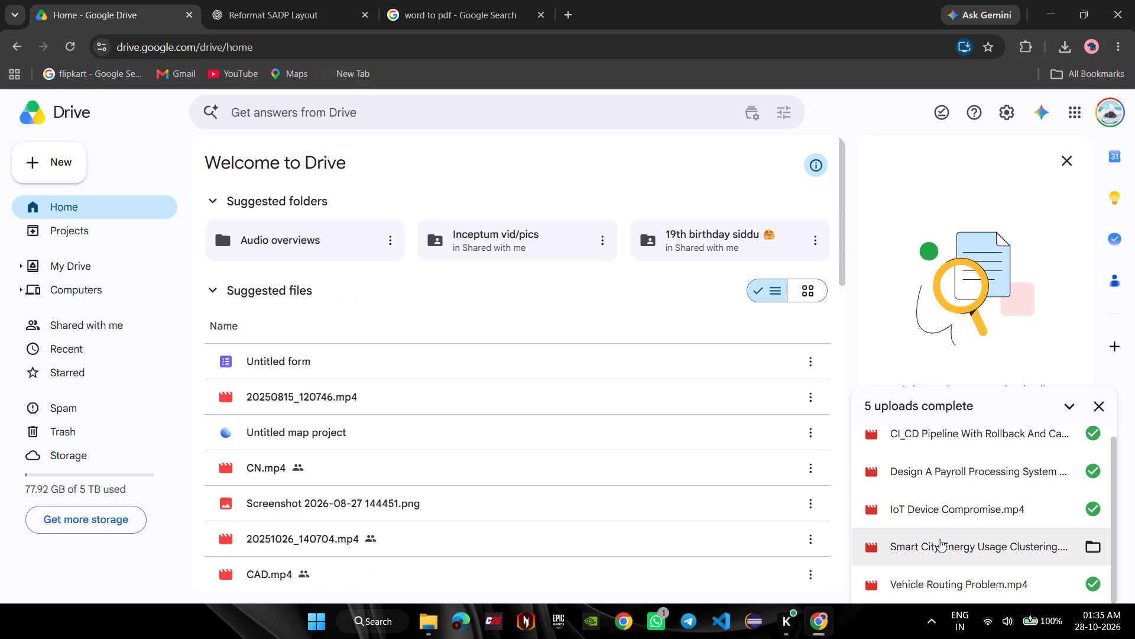
scroll(939, 539, down, 3)
click(1102, 406)
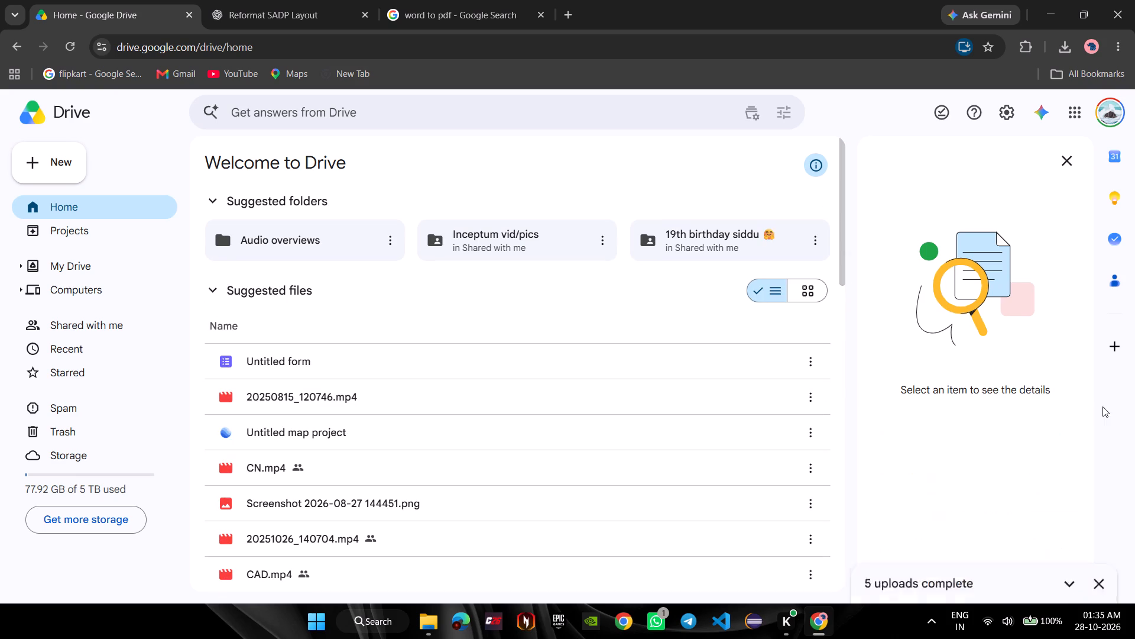
scroll(474, 453, up, 2)
Check Drive's advanced search options and look through the suggested files again for the uploaded videos.
click(222, 282)
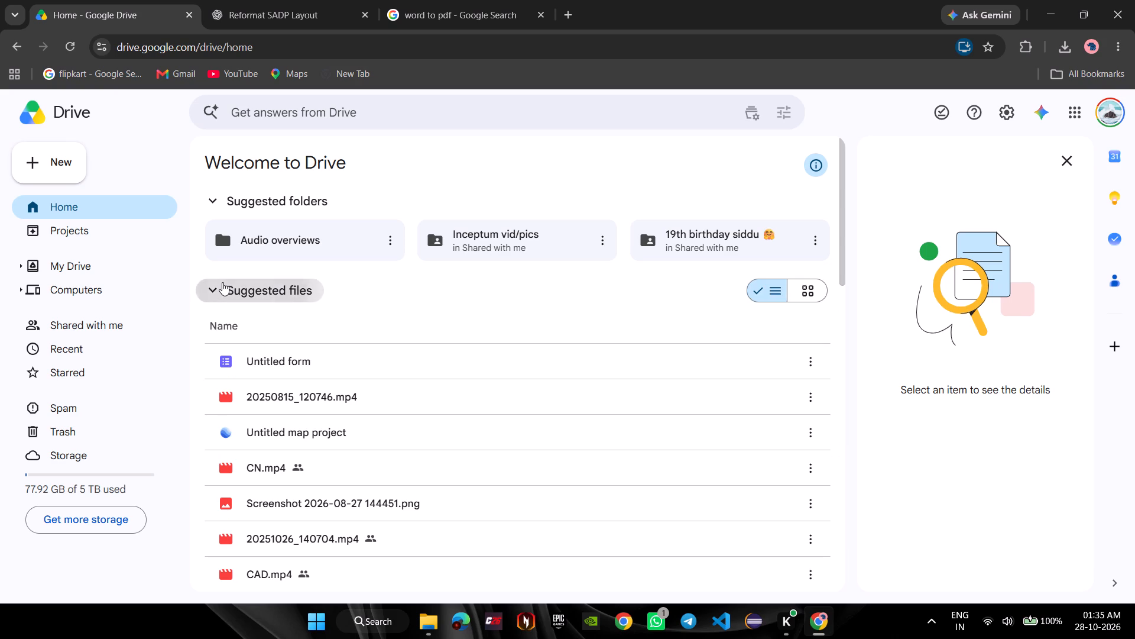
click(222, 282)
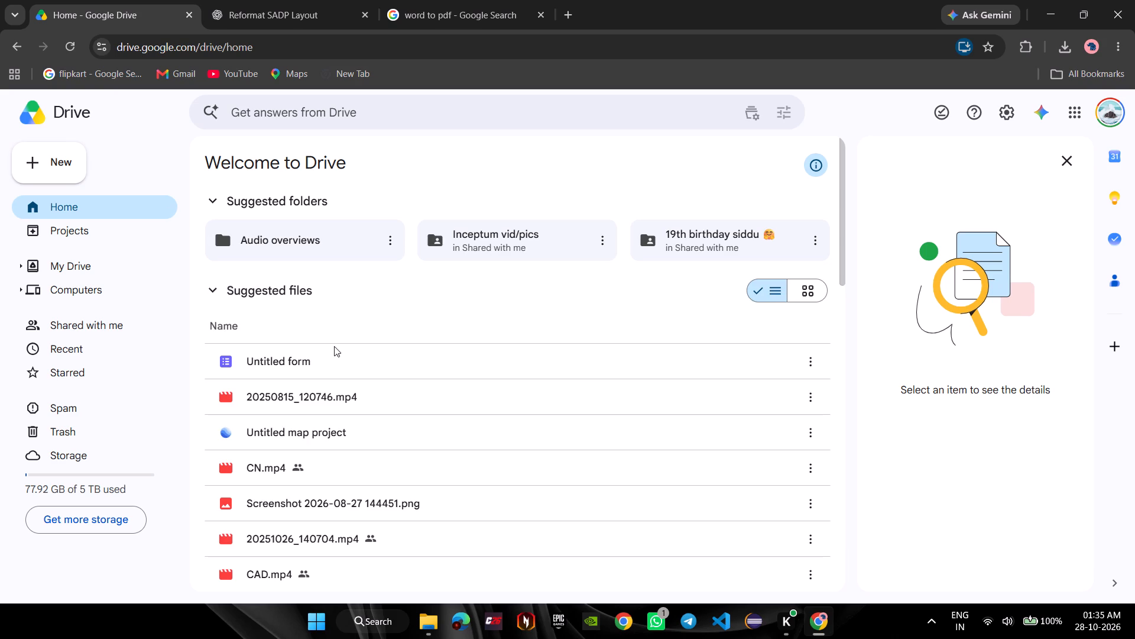
click(776, 298)
click(787, 120)
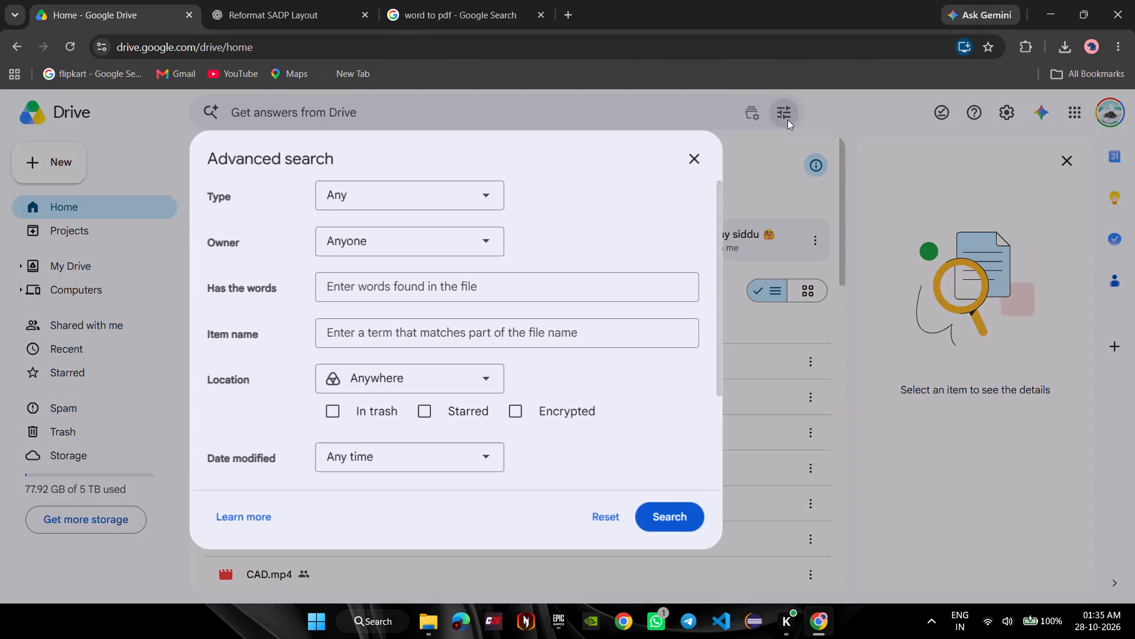
click(695, 153)
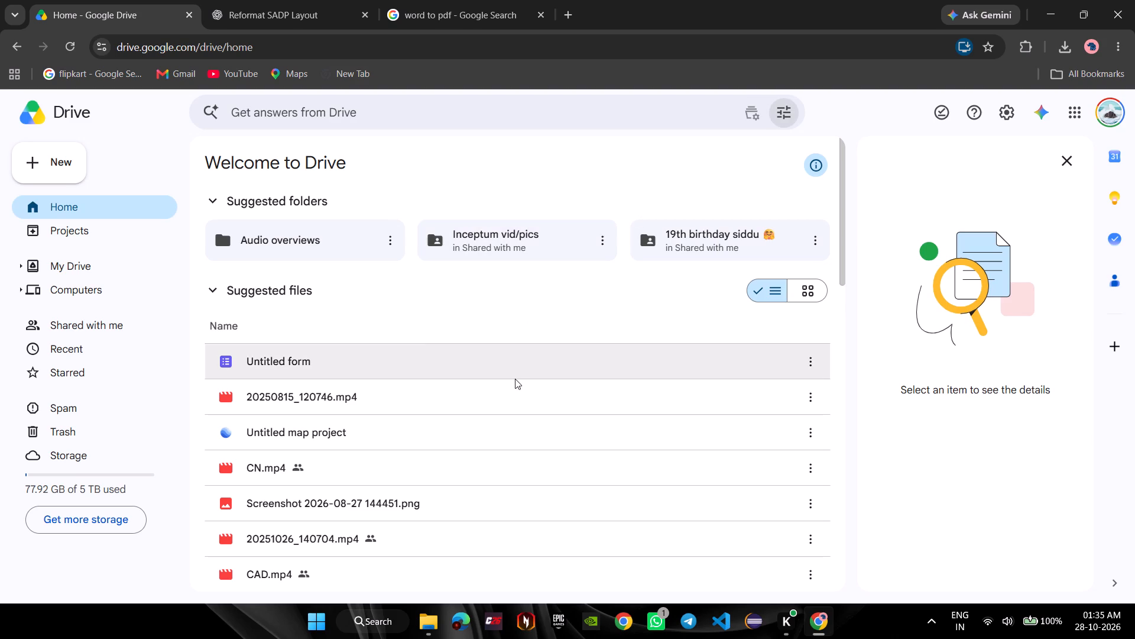
scroll(270, 309, down, 18)
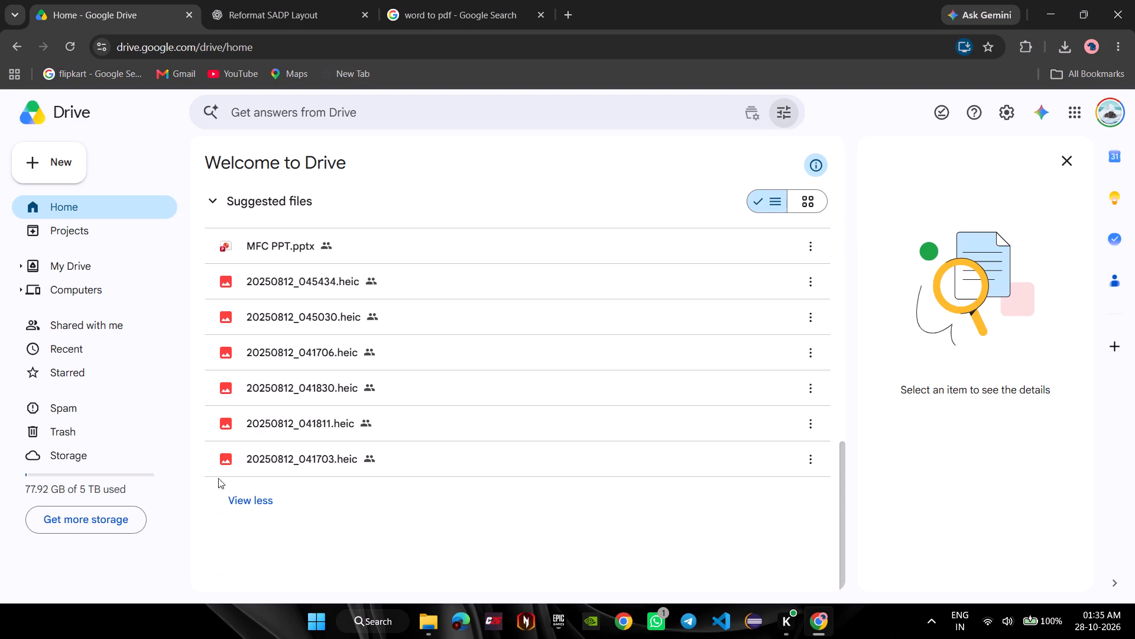
click(245, 502)
scroll(245, 502, up, 2)
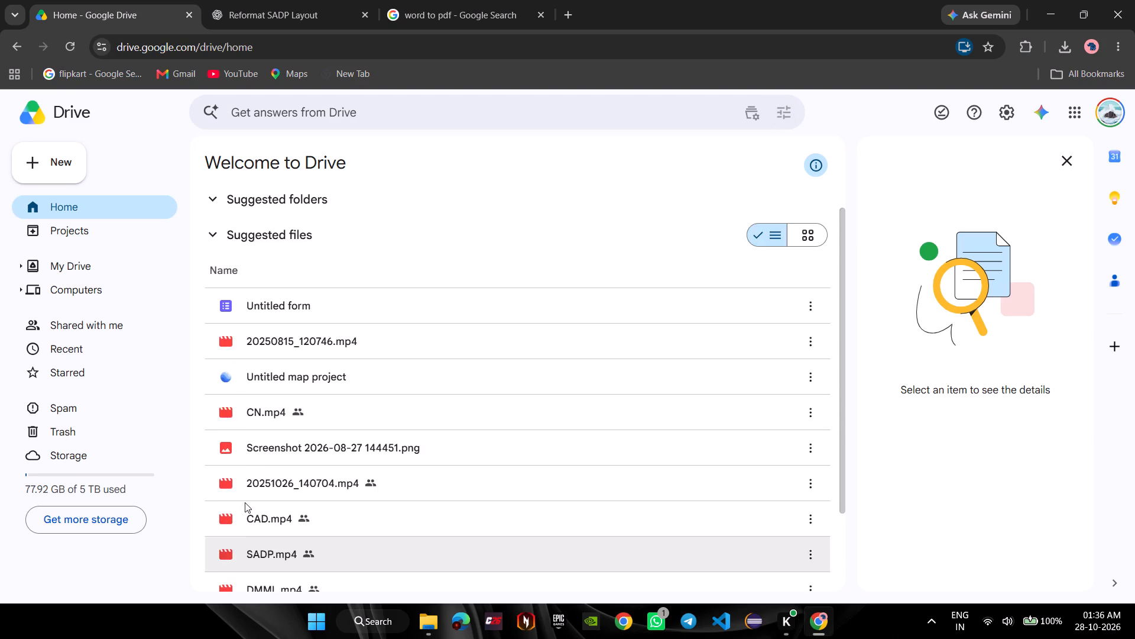
scroll(245, 502, up, 2)
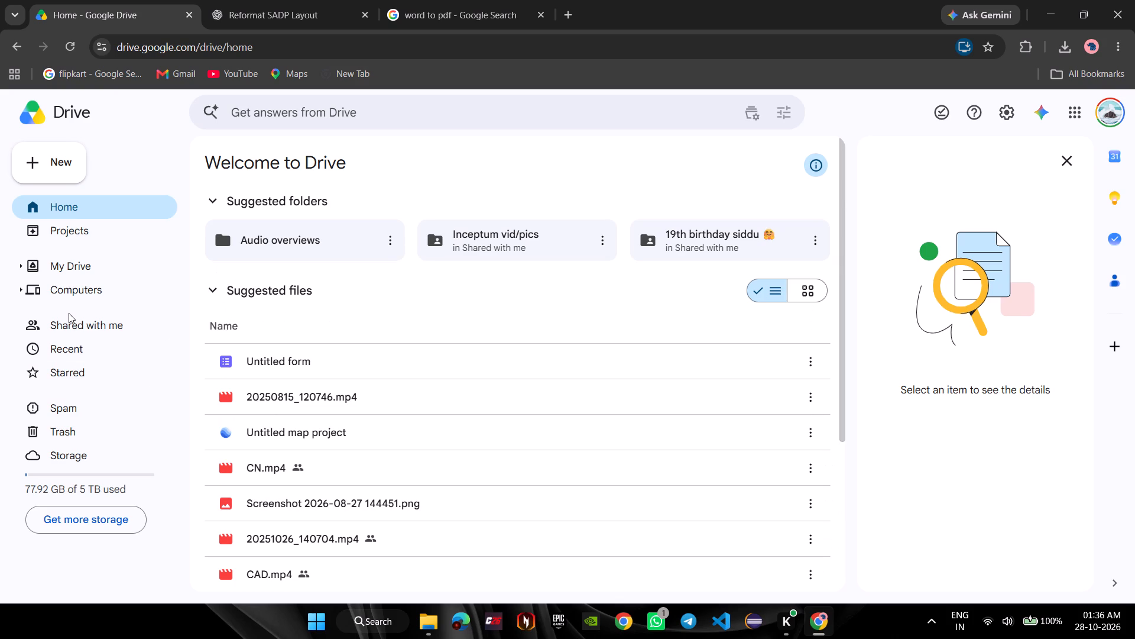
Reload the Google Drive home page to refresh its suggested files.
key(4)
key(F5)
key(F5)
key(F5)
key(F5)
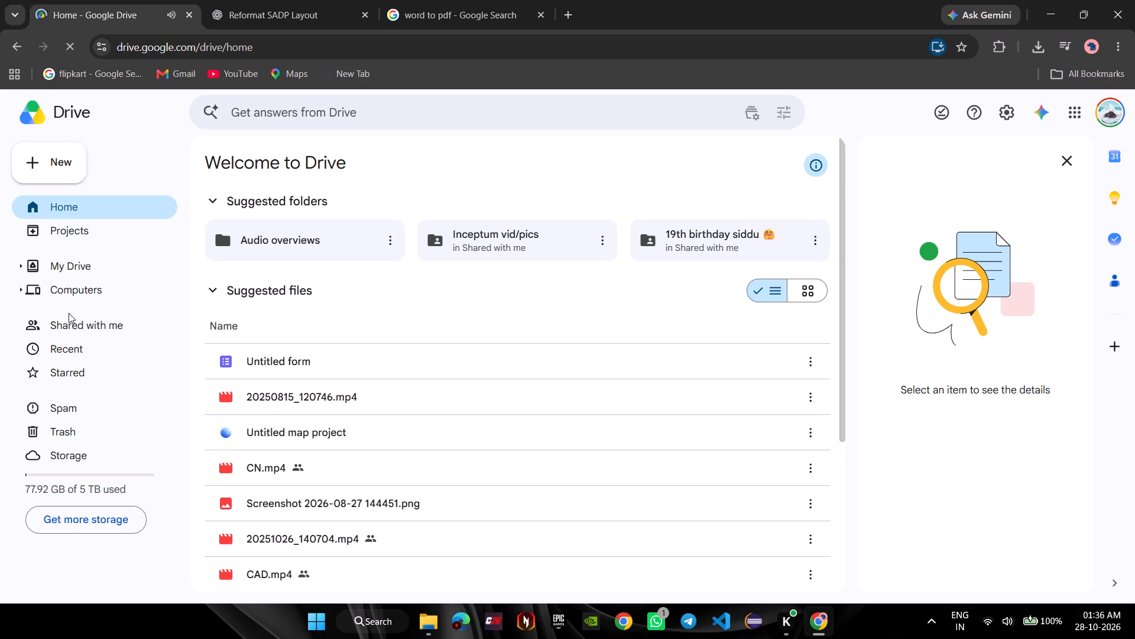
key(F5)
key(F5)
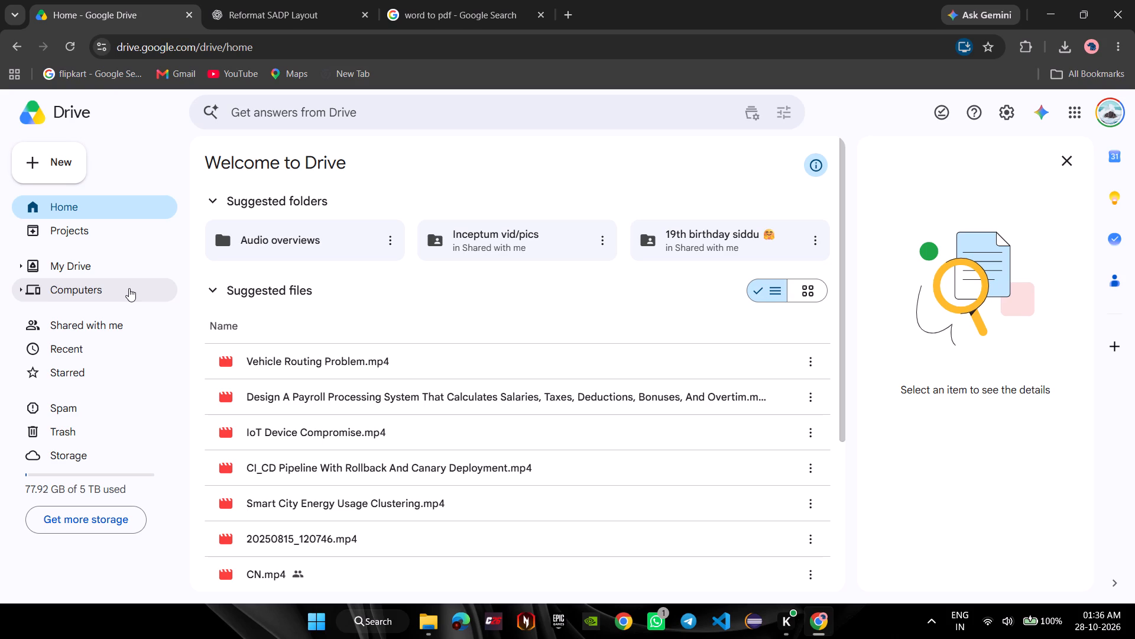
Open iLovePDF's Word to PDF converter from the search results and load the SADP document from the AAT II DOC folder.
click(508, 0)
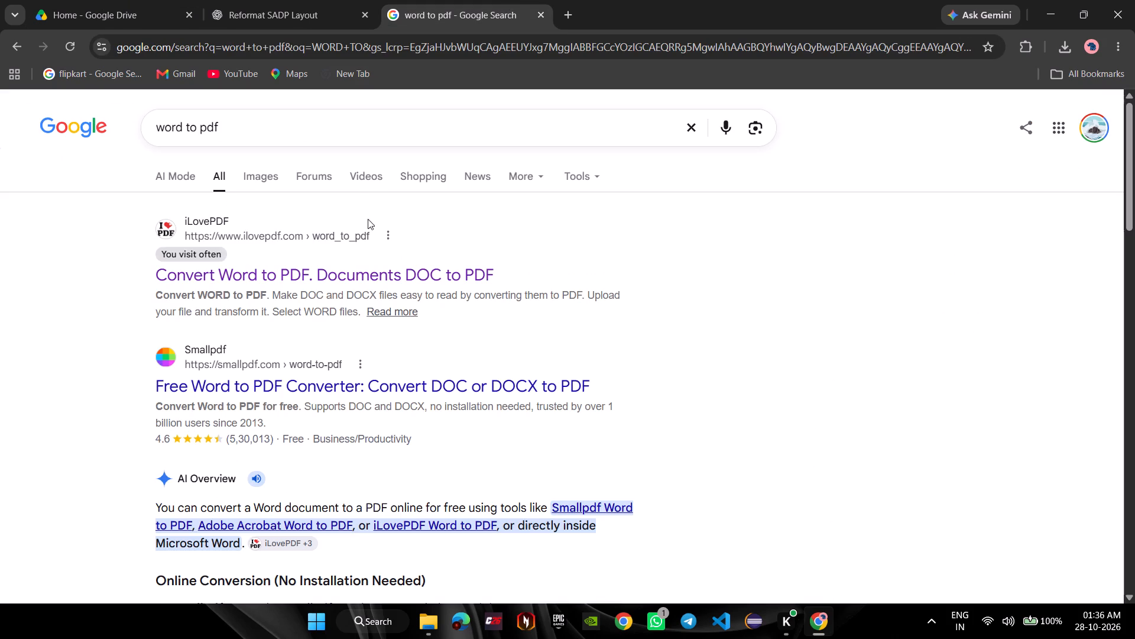
click(362, 270)
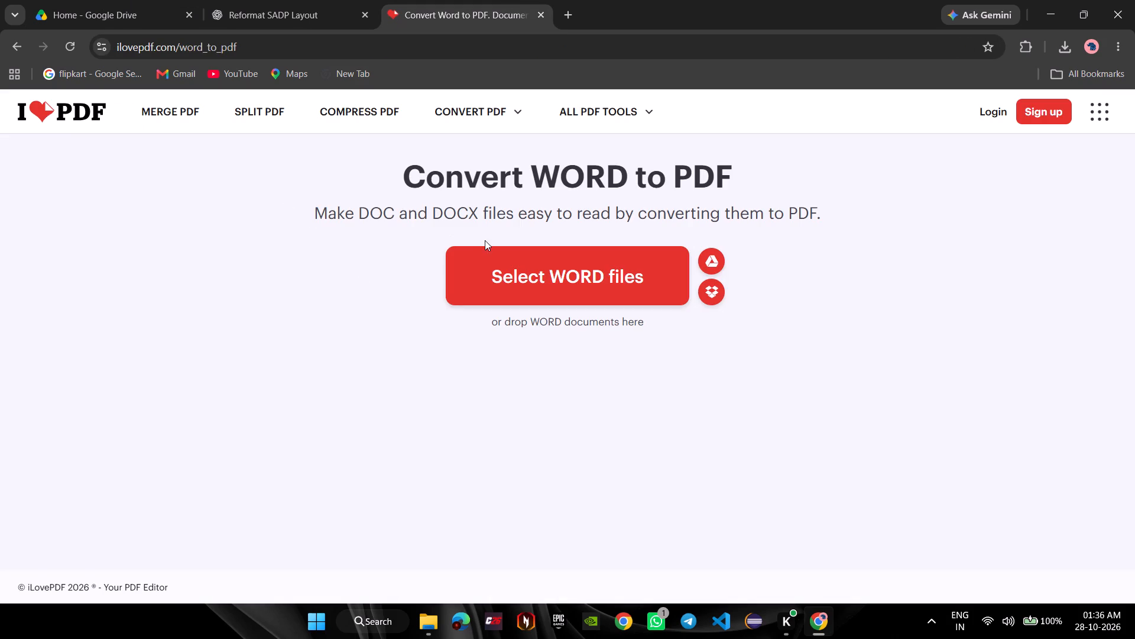
click(503, 256)
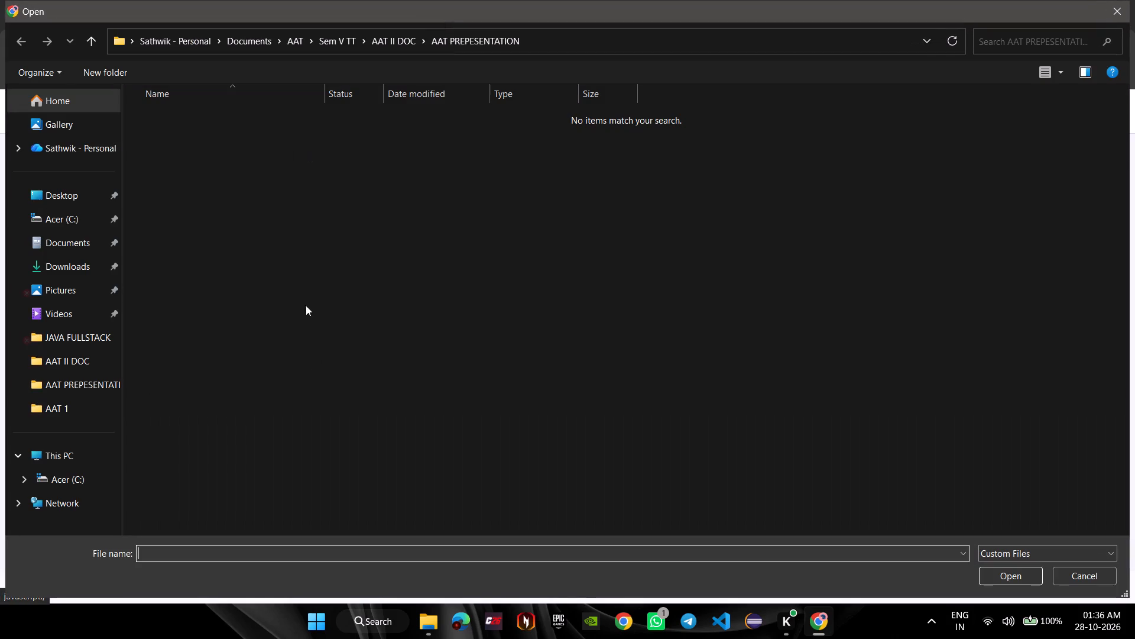
click(100, 242)
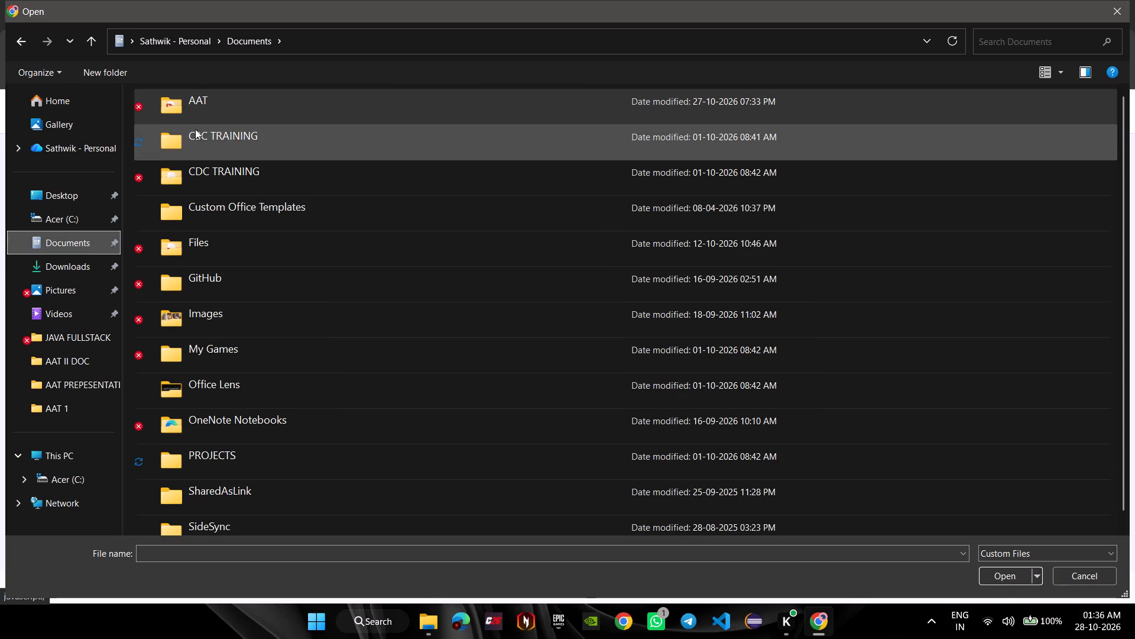
double_click(209, 107)
double_click(196, 115)
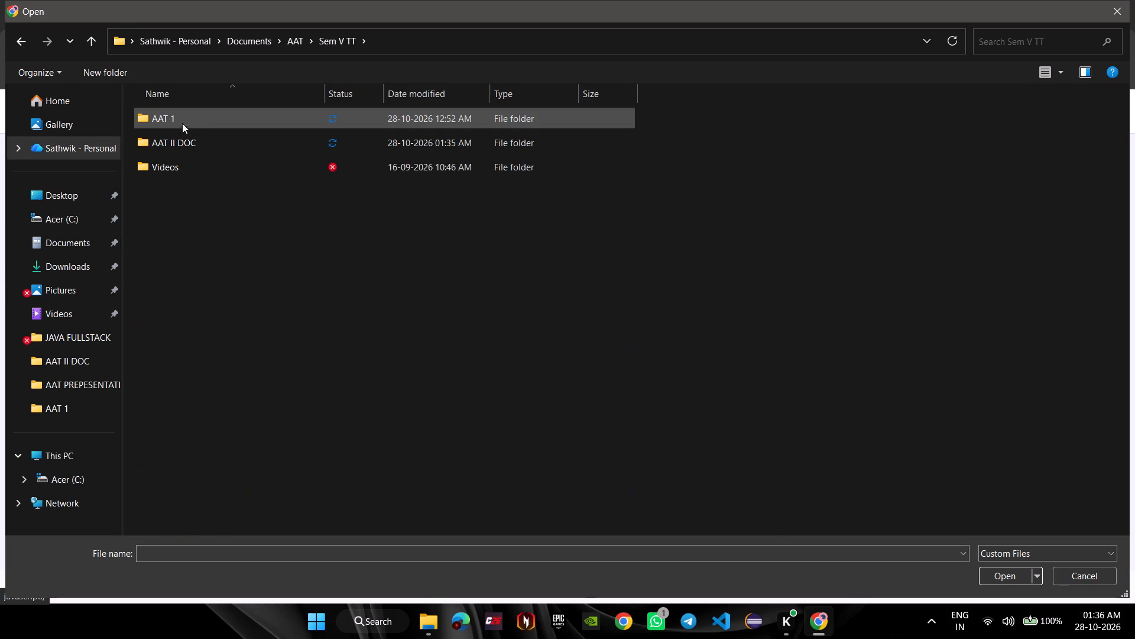
double_click(170, 144)
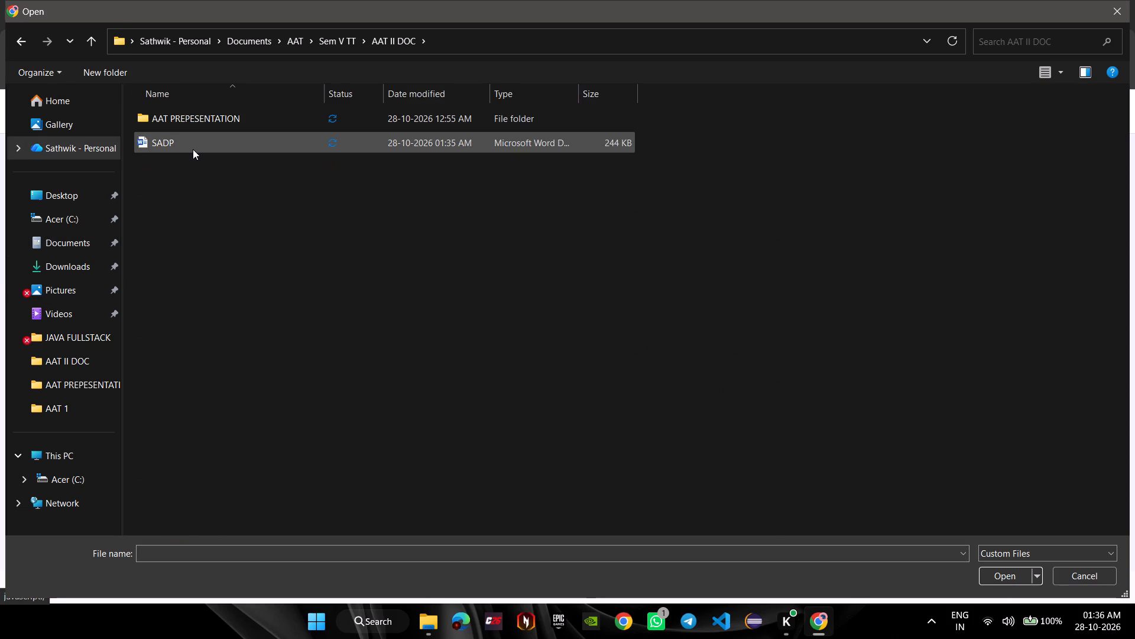
click(193, 149)
key(Return)
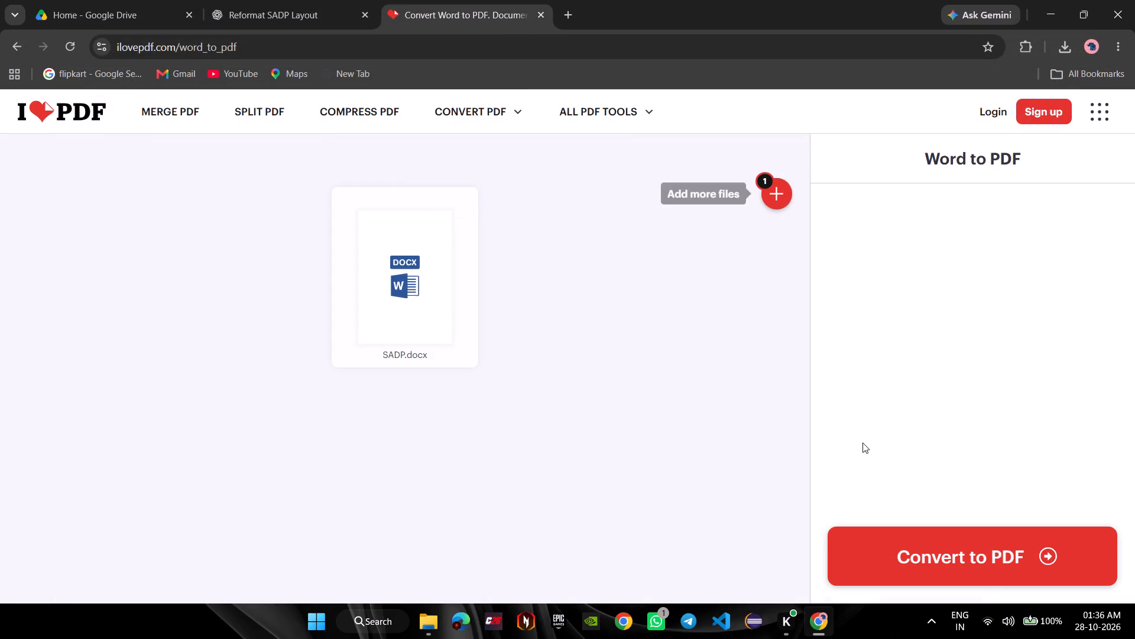
drag(978, 588, 989, 570)
click(989, 570)
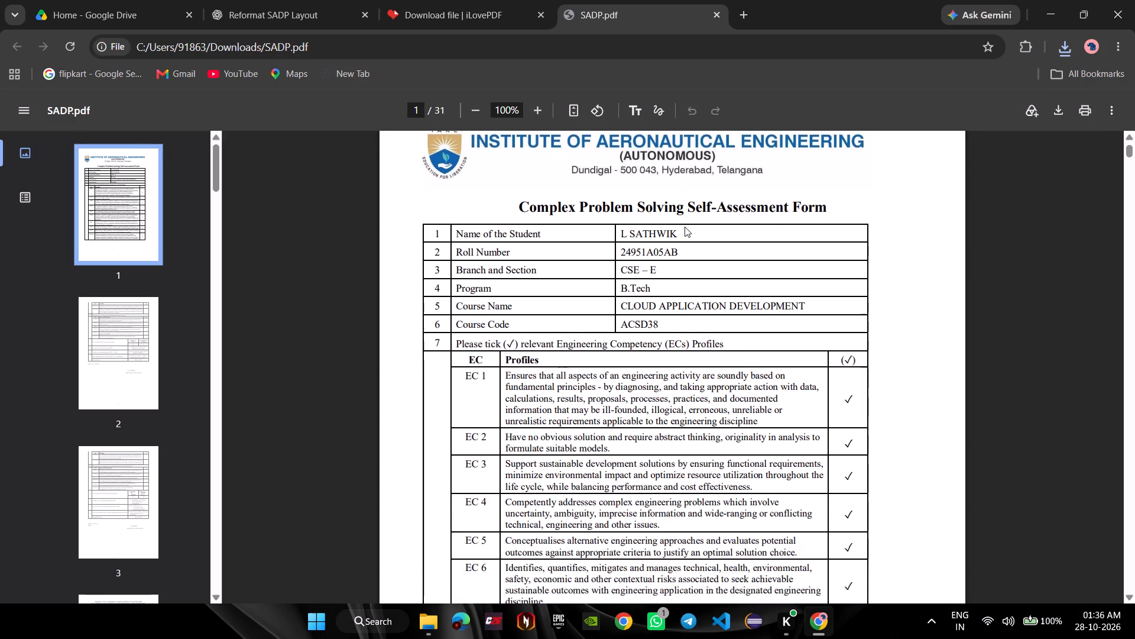
scroll(685, 227, down, 4)
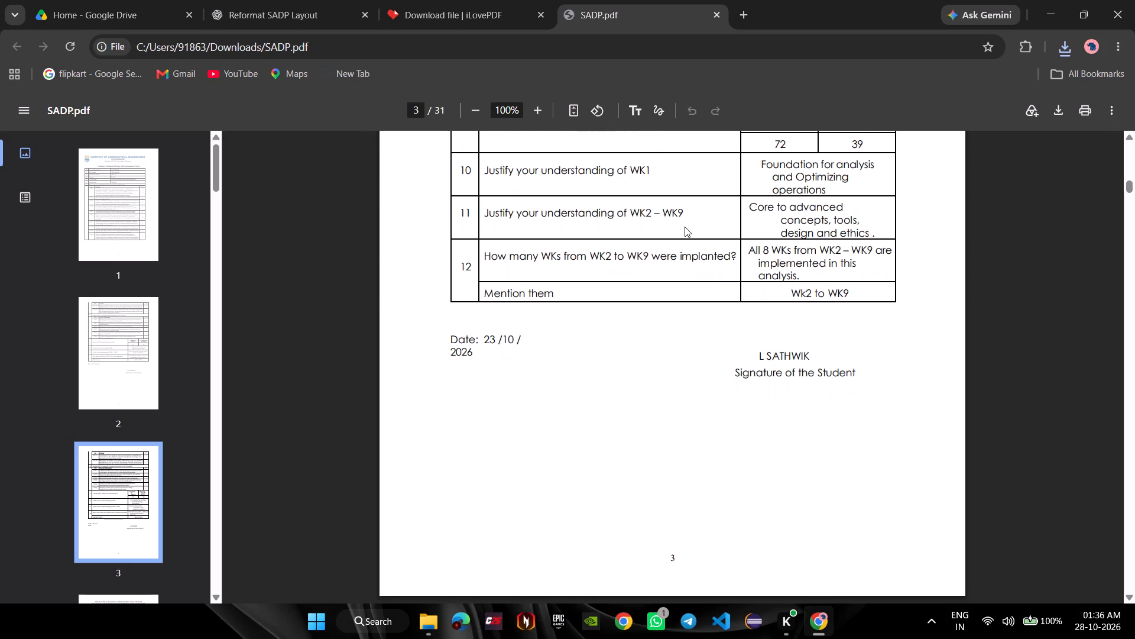
scroll(685, 227, down, 2)
scroll(698, 406, down, 5)
scroll(698, 406, up, 1)
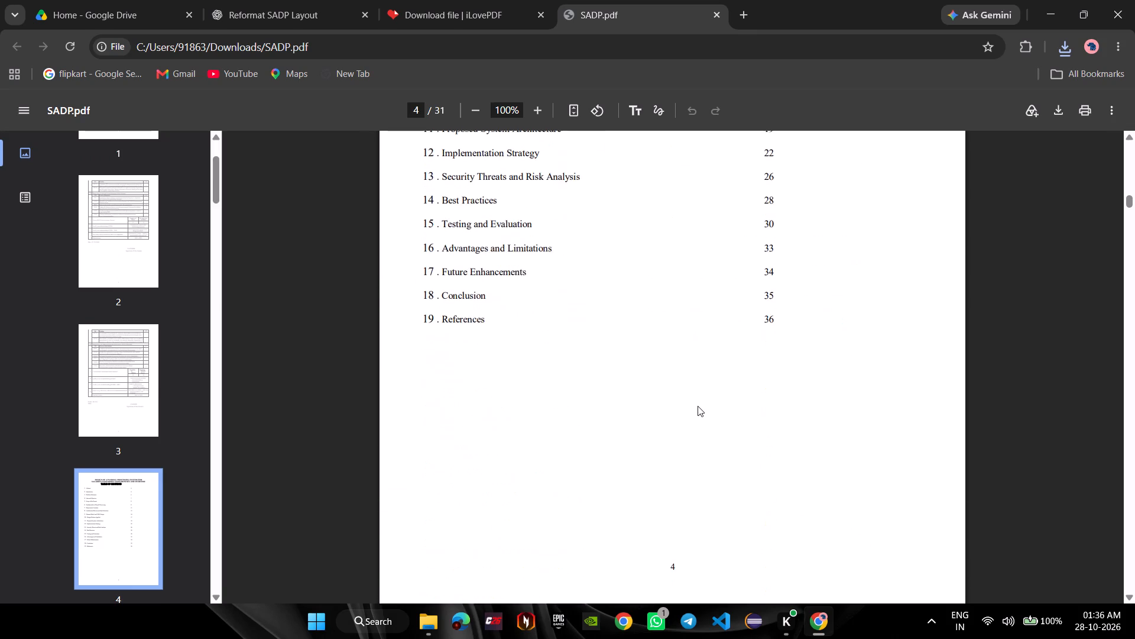
scroll(698, 406, up, 3)
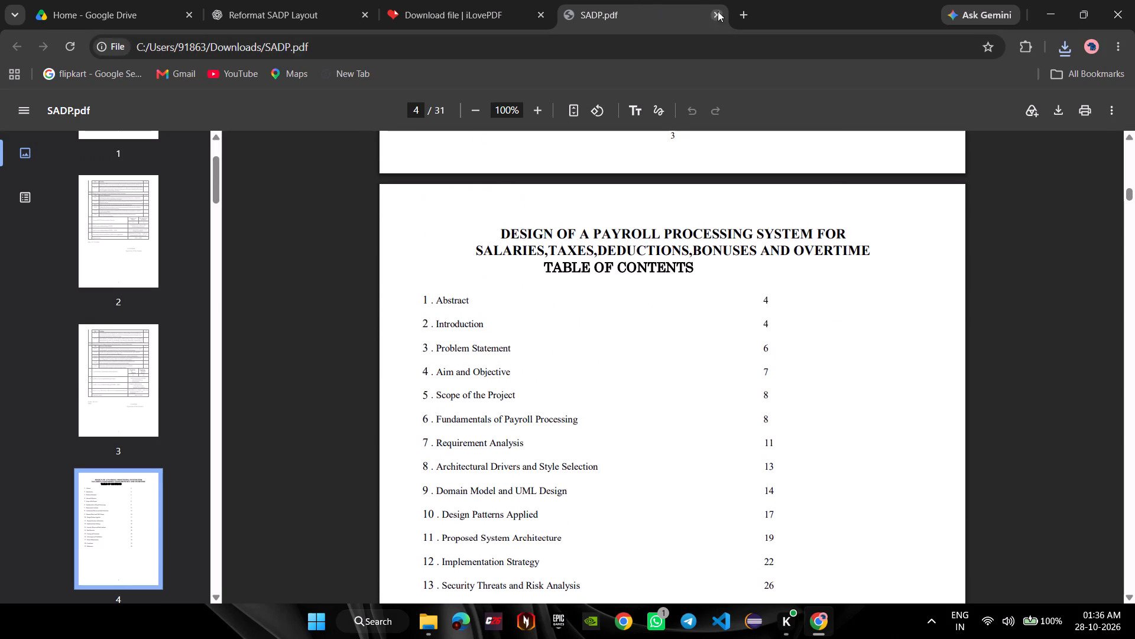
click(718, 11)
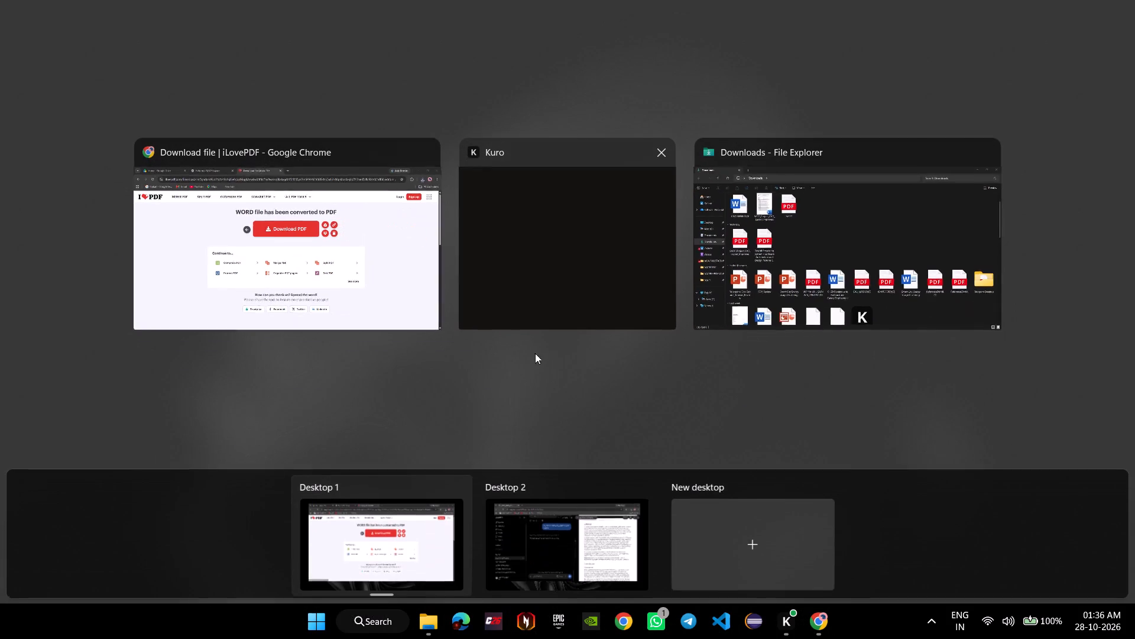
Switch to File Explorer and open the SADP Word document from Documents > AAT > Sem V TT > AAT II DOC.
click(730, 244)
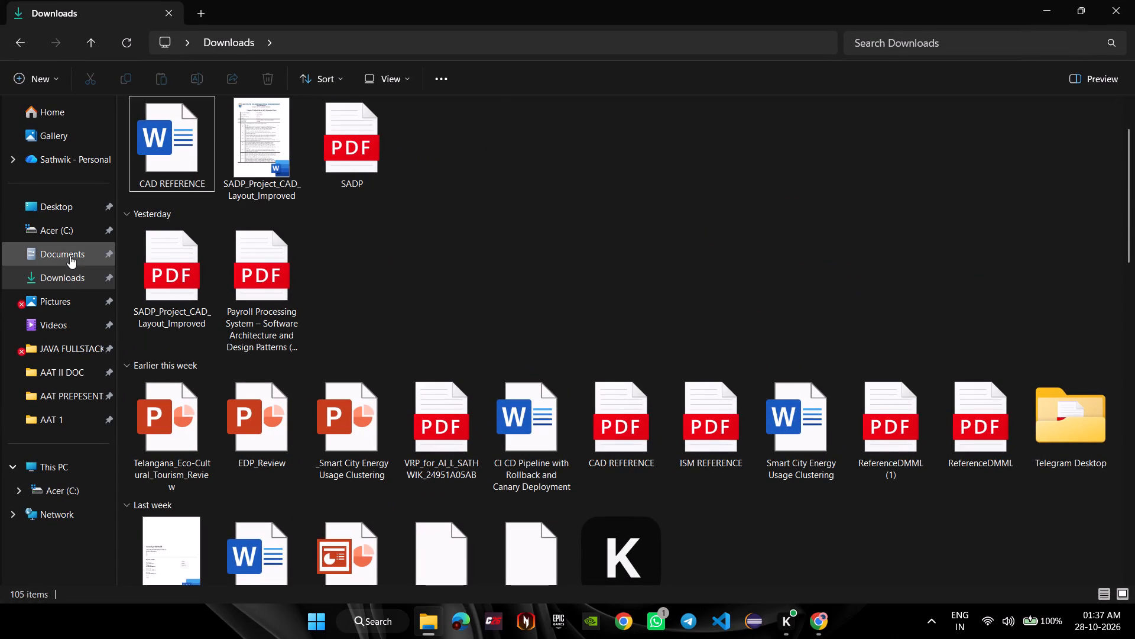
click(70, 256)
double_click(199, 135)
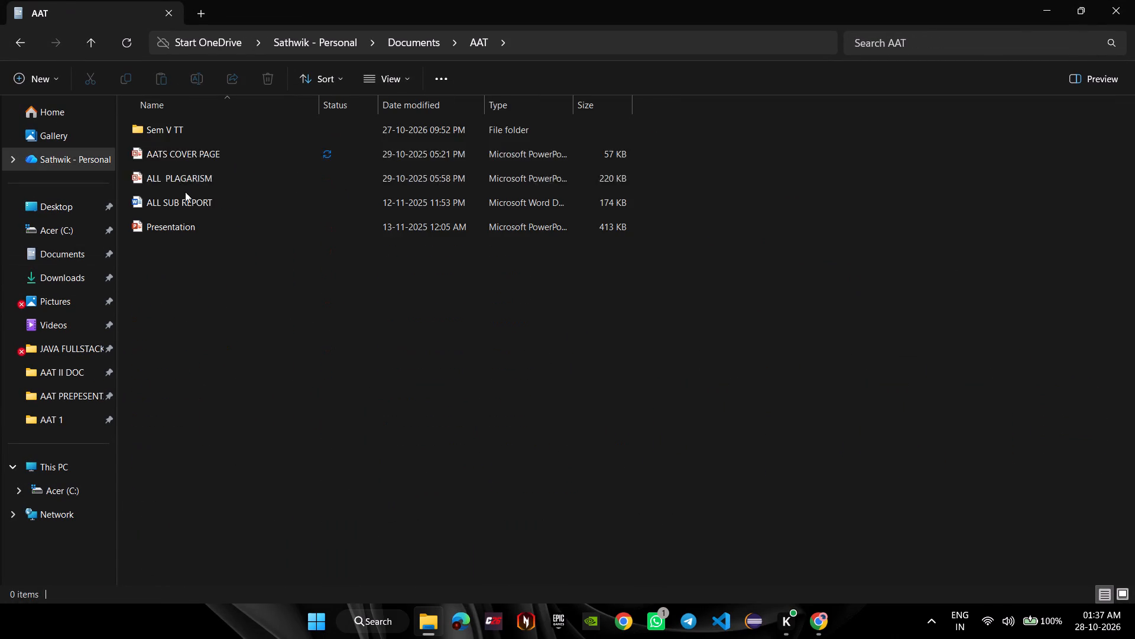
double_click(177, 125)
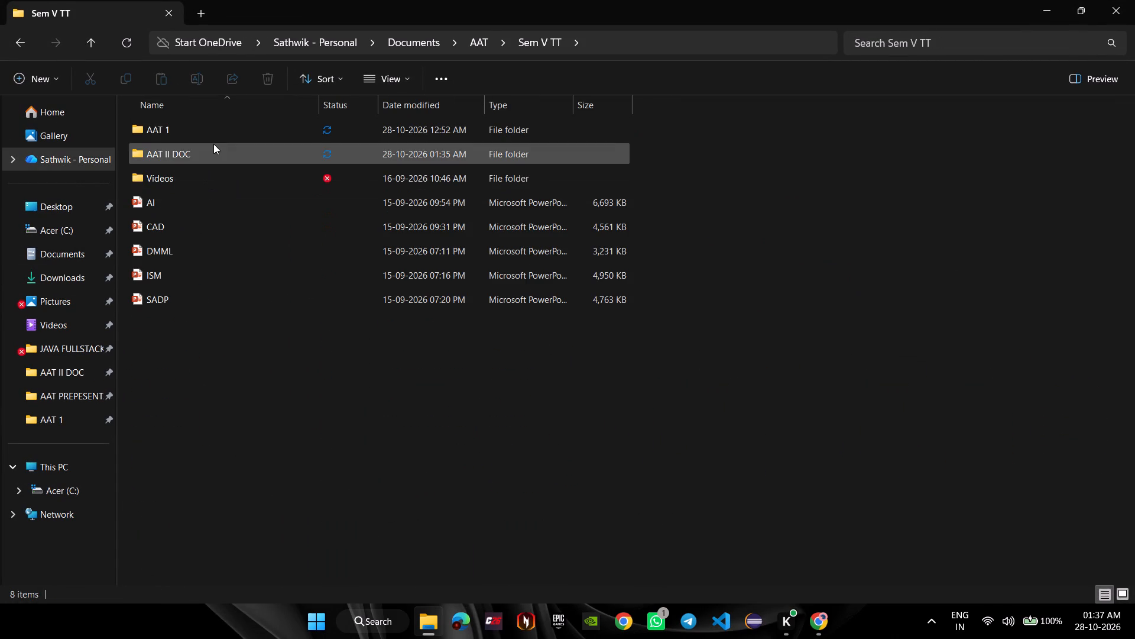
double_click(213, 144)
double_click(181, 206)
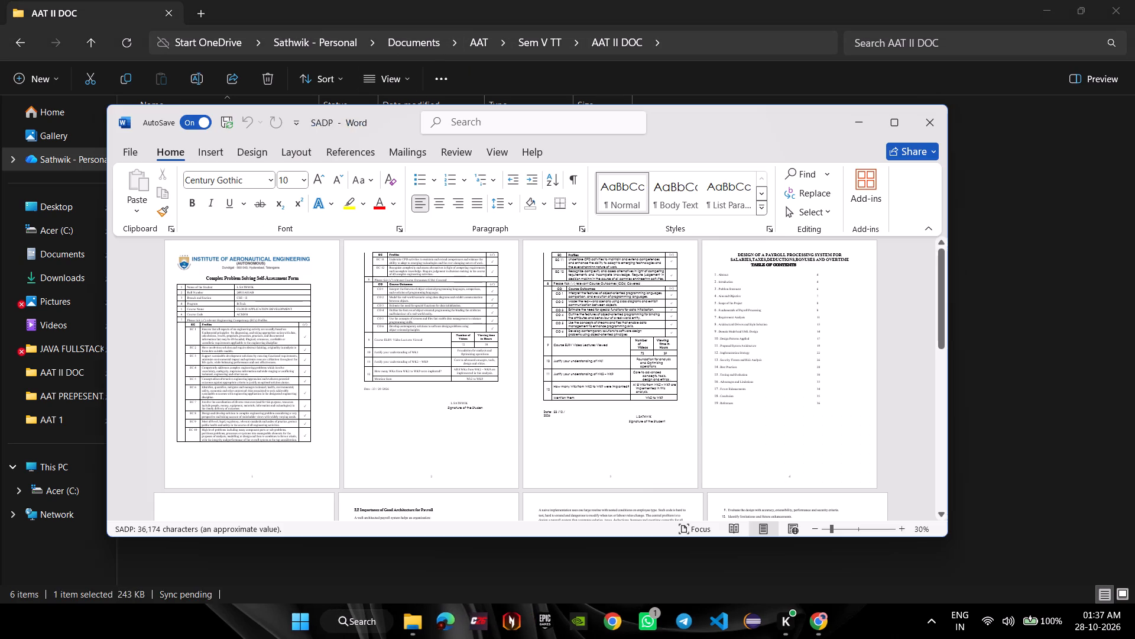
Change the month in the date below the form on page 2 to 10.
ctrl+scroll(434, 374, up, 5)
scroll(434, 374, down, 2)
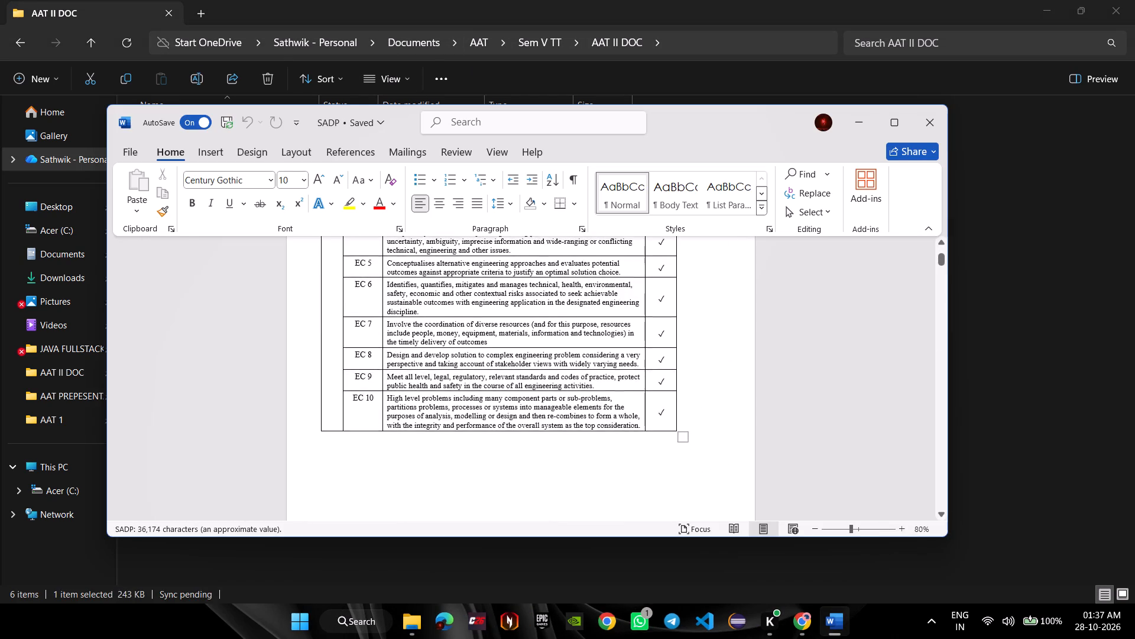
scroll(485, 286, down, 4)
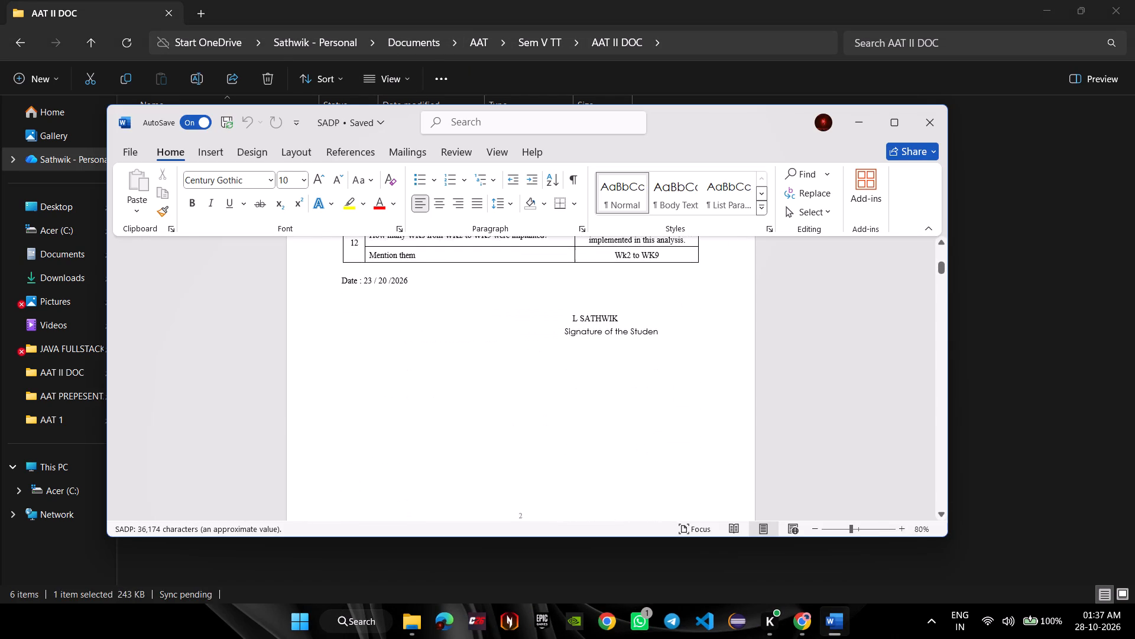
click(380, 276)
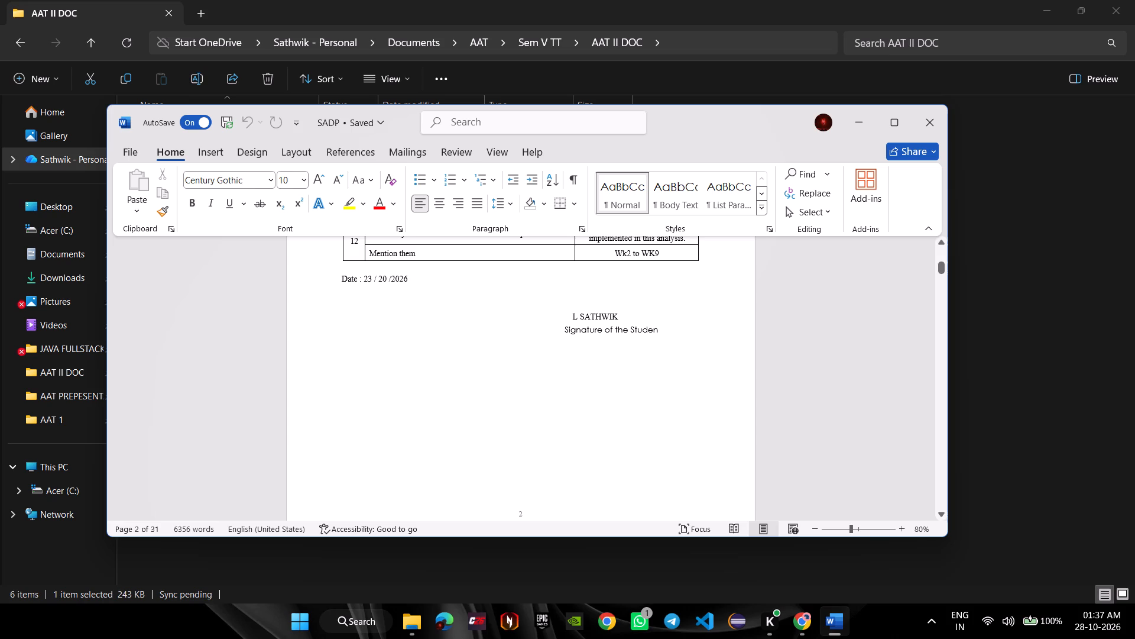
key(Right)
key(BackSpace)
key(1)
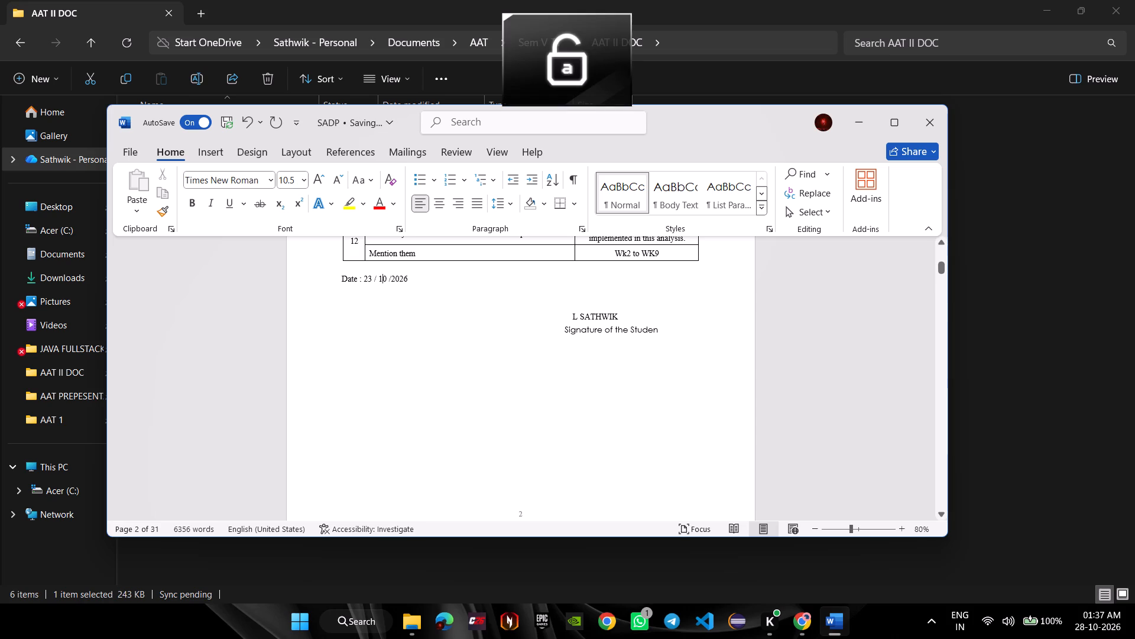
Complete the signature label on page 2 as Signature of the Student.
click(669, 331)
key(t)
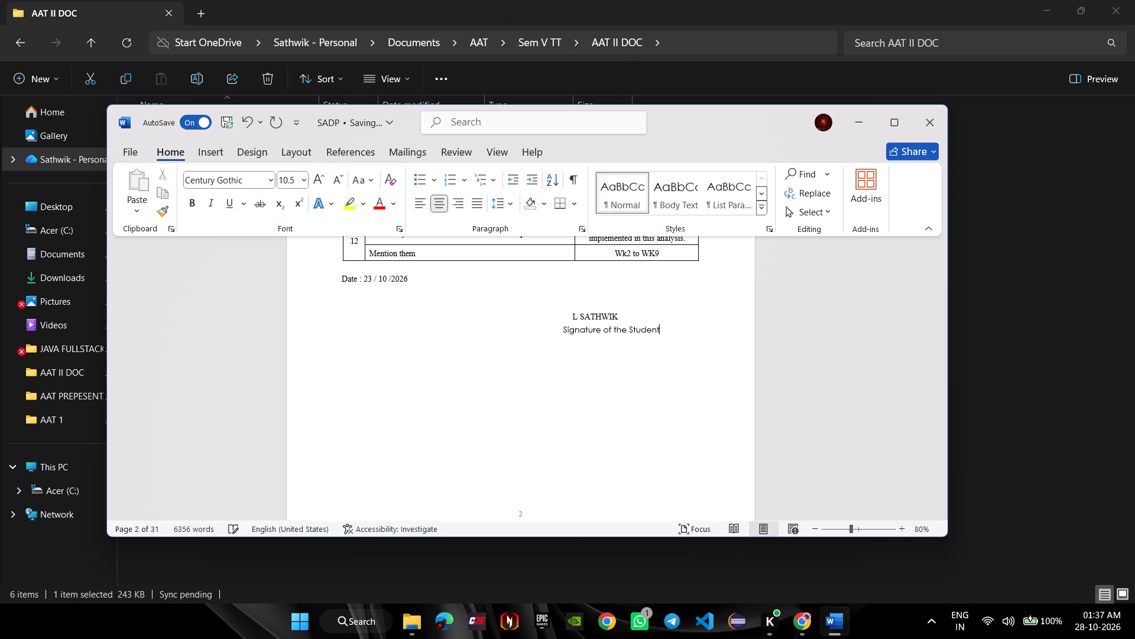
Examine the self-assessment form on pages 2 and 3, comparing the date and signature blocks and the surrounding page layout.
ctrl+scroll(669, 331, down, 4)
scroll(669, 331, down, 1)
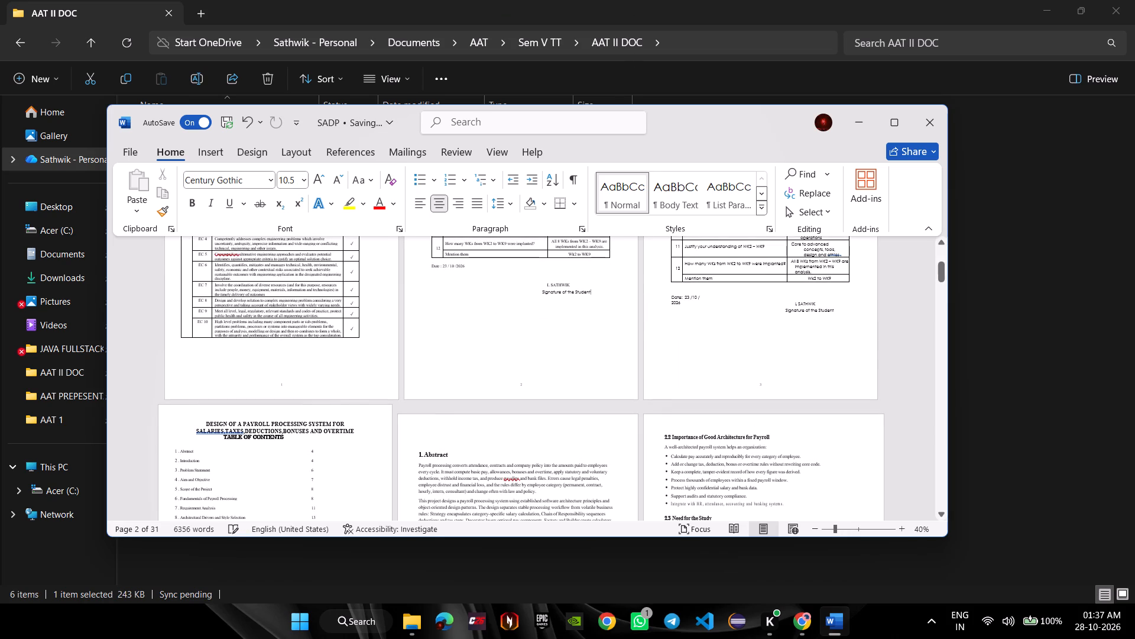
drag(602, 292, 443, 276)
ctrl+scroll(641, 417, down, 2)
scroll(641, 417, up, 1)
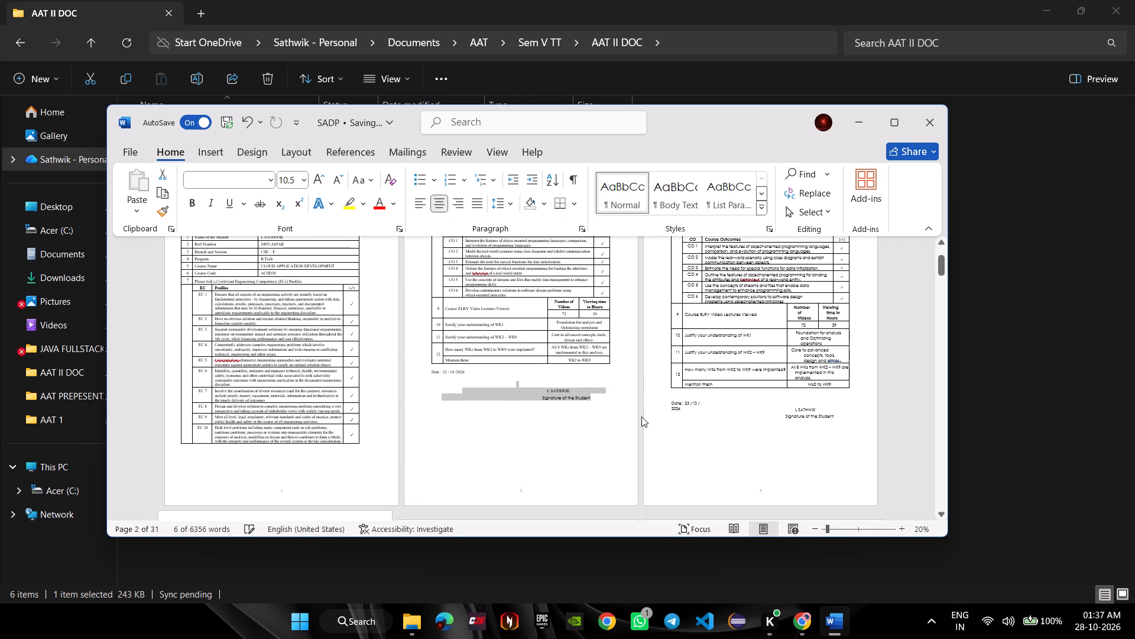
scroll(641, 417, up, 2)
ctrl+scroll(476, 349, up, 6)
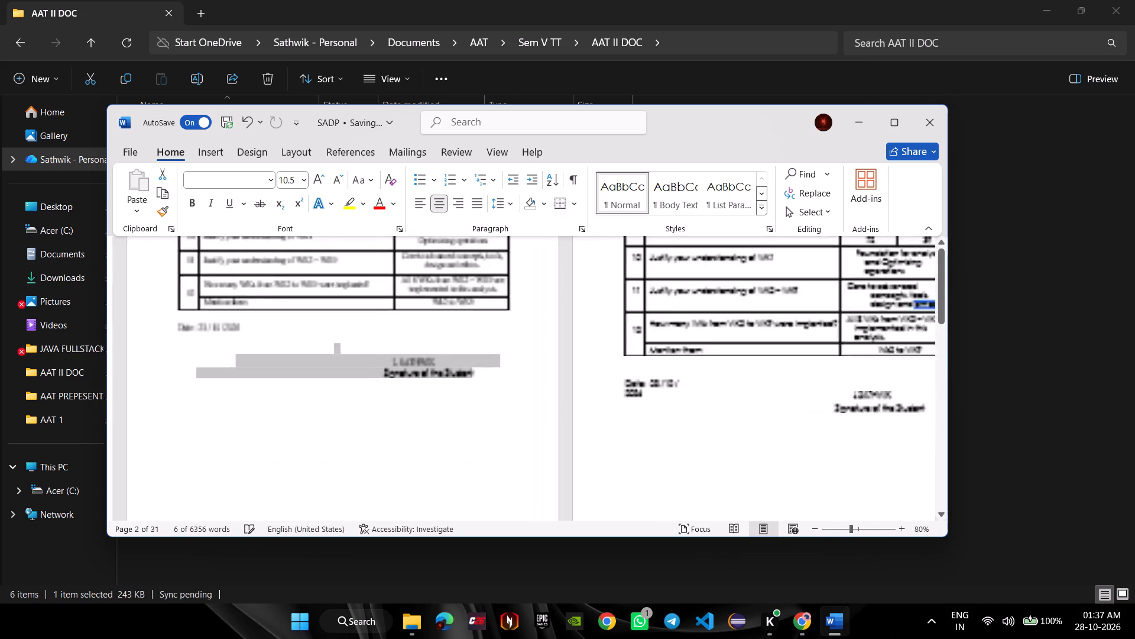
ctrl+scroll(476, 349, down, 2)
scroll(476, 349, down, 1)
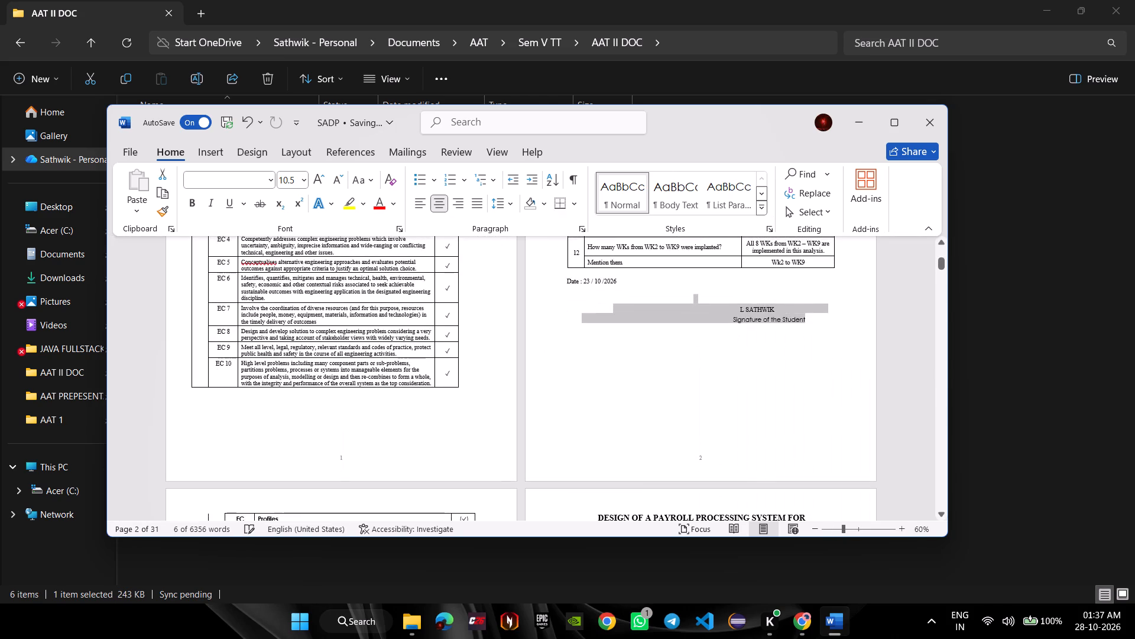
ctrl+scroll(474, 363, down, 3)
Switch back to Chrome, reopen the downloaded SADP.pdf and check the self-assessment form pages through the signature block on page 3.
key(alt+Tab)
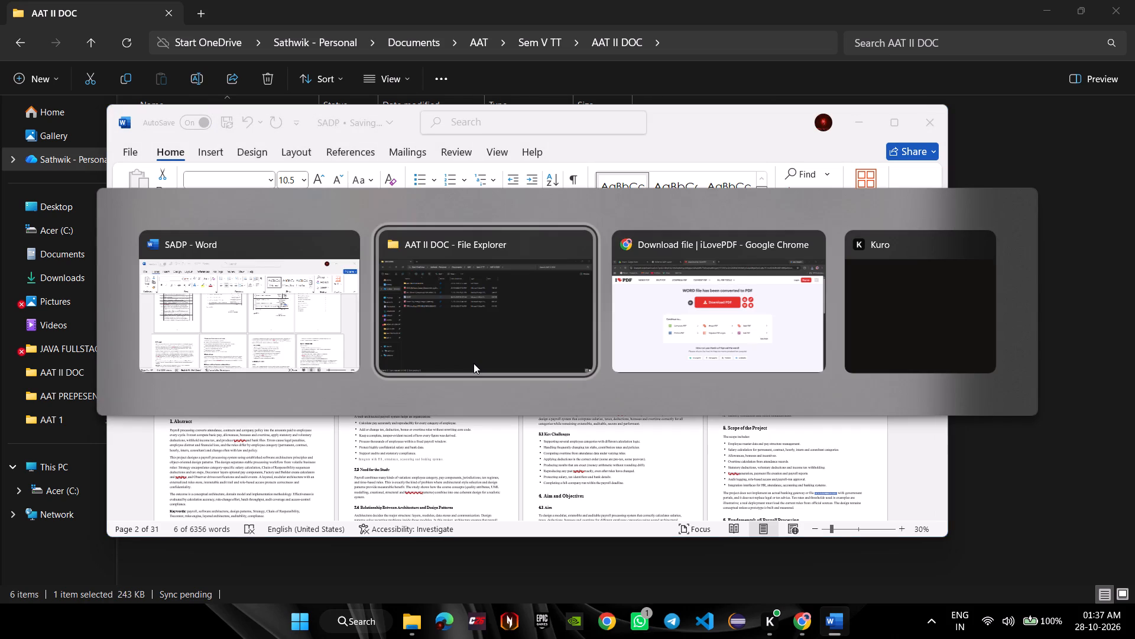
key(alt+Tab)
click(1065, 53)
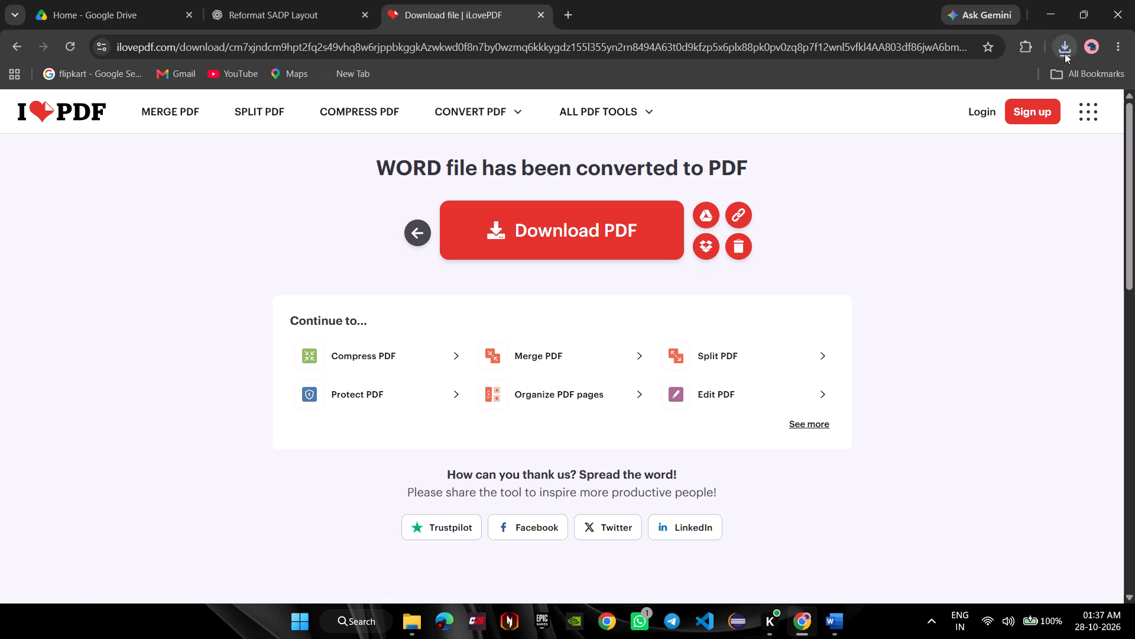
click(914, 122)
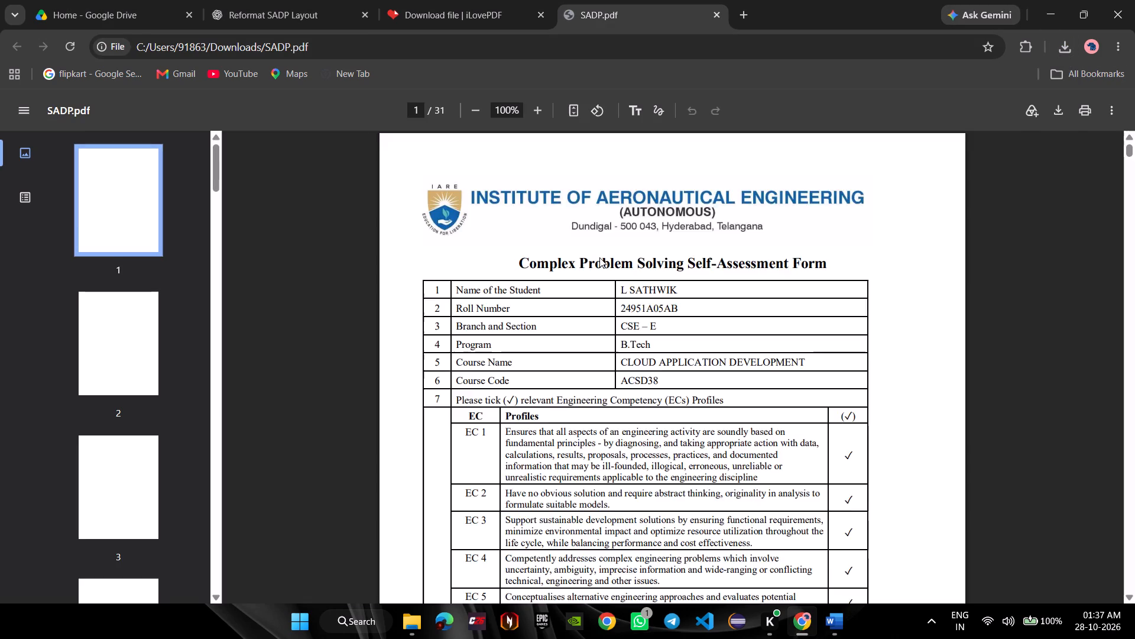
scroll(599, 257, down, 9)
scroll(599, 257, up, 1)
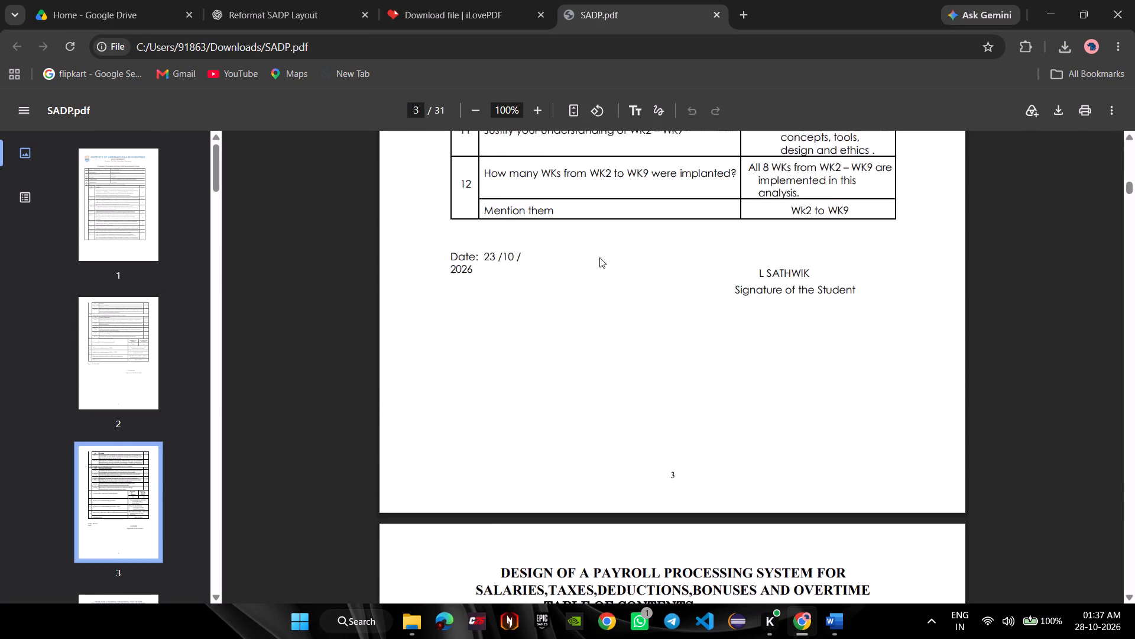
scroll(599, 257, up, 1)
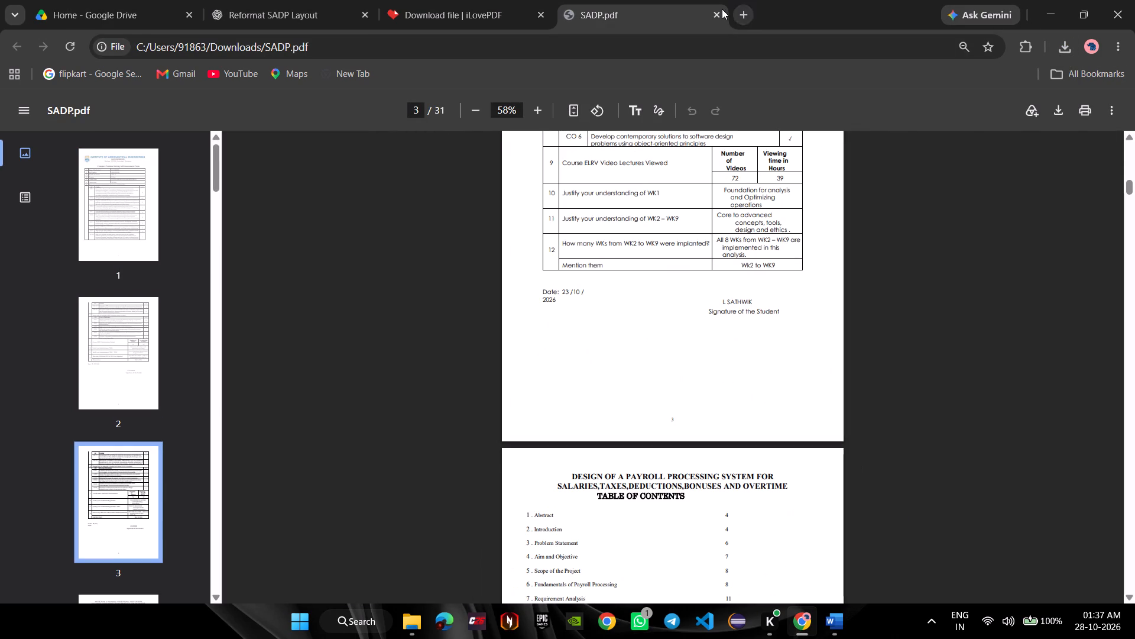
Close the PDF preview, switch back to the SADP document in Word and delete the duplicate self-assessment form content on page 3.
click(722, 9)
key(alt+Tab)
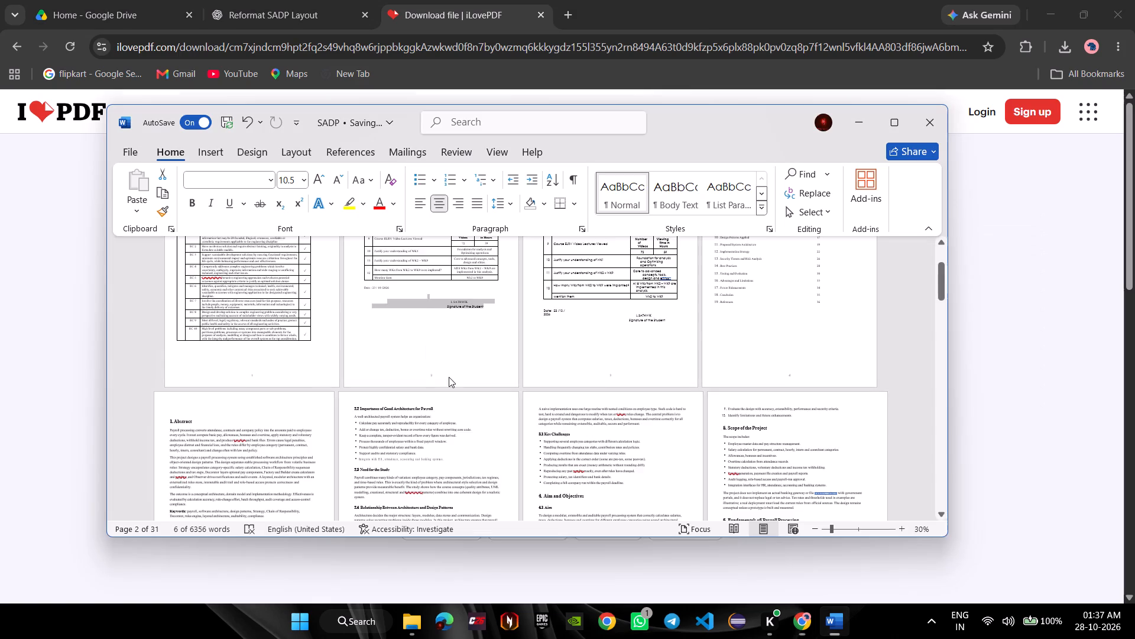
scroll(449, 377, up, 3)
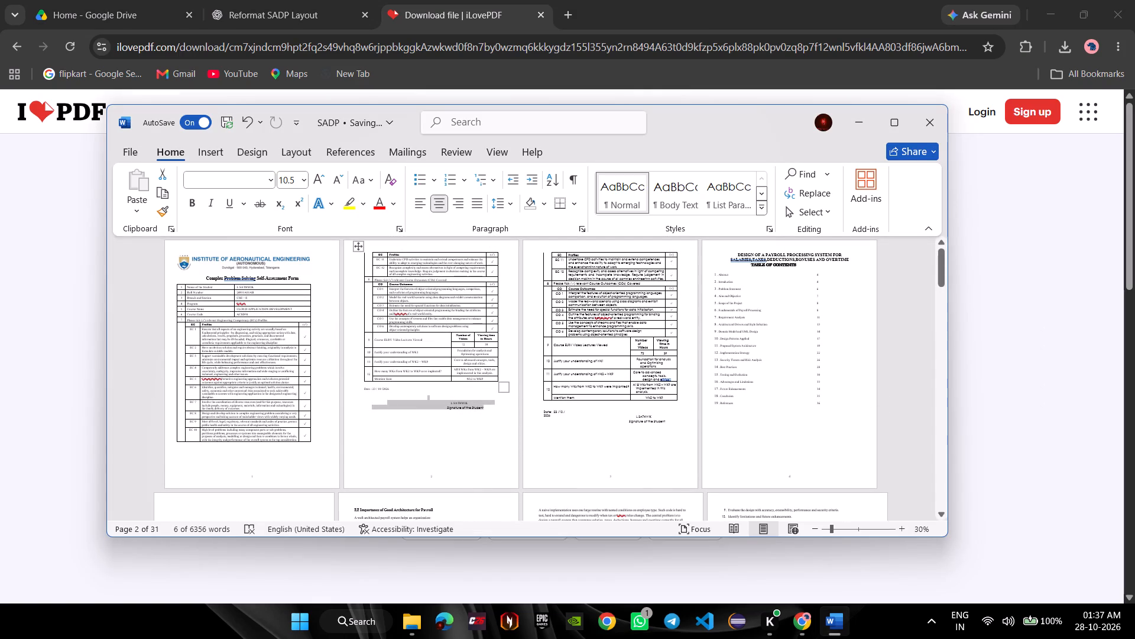
ctrl+scroll(448, 428, up, 4)
ctrl+scroll(566, 437, down, 3)
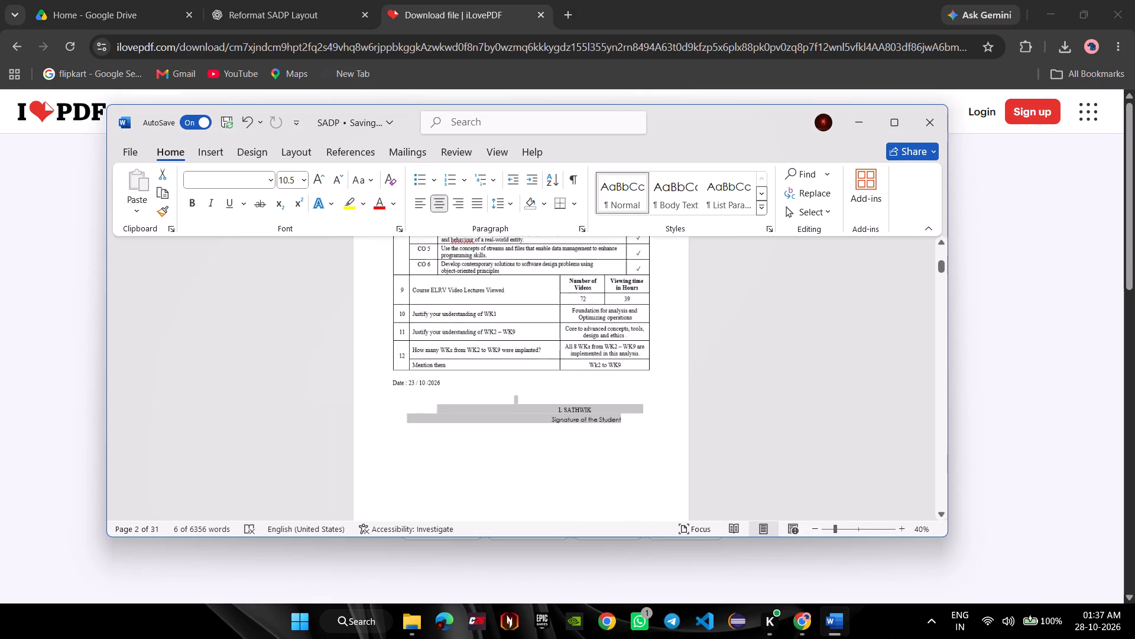
scroll(566, 437, down, 3)
scroll(566, 437, up, 1)
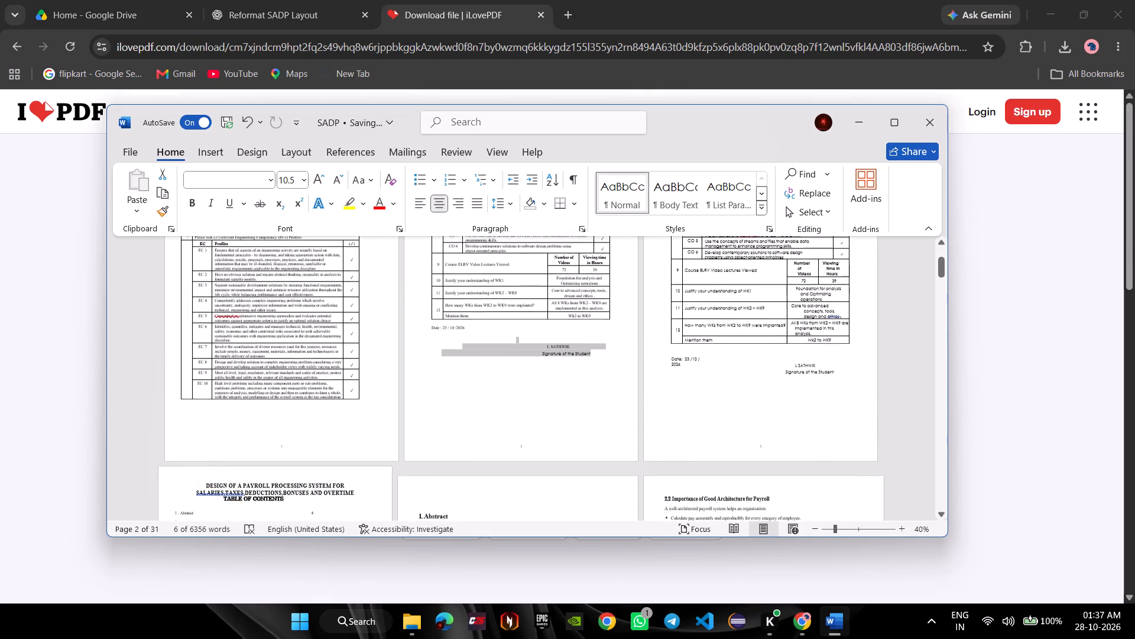
drag(856, 370, 720, 228)
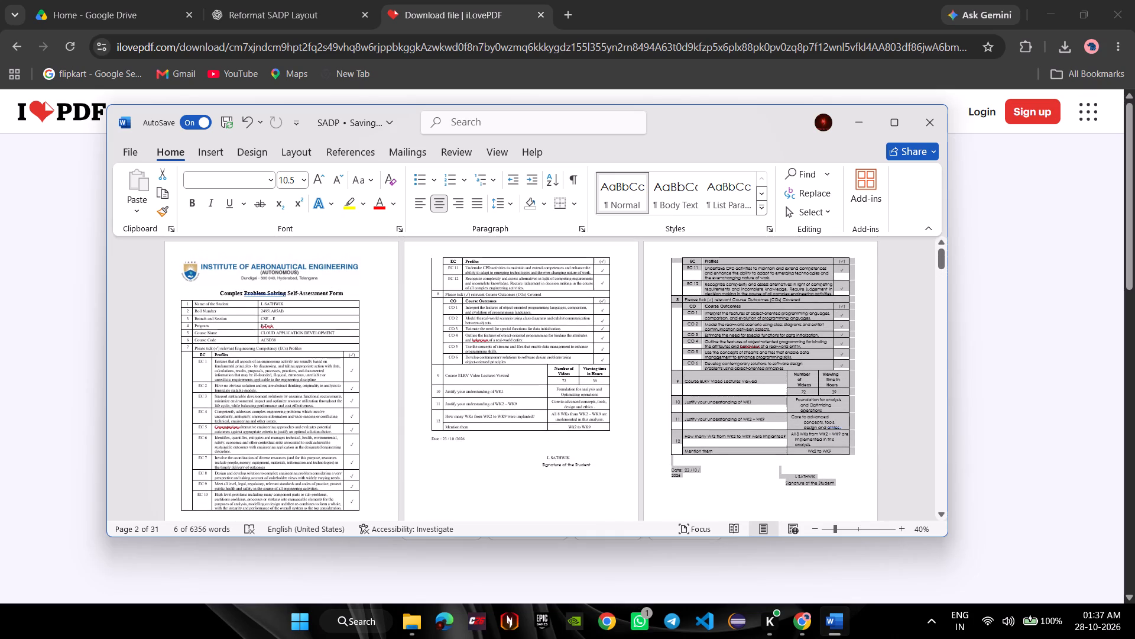
drag(720, 228, 711, 246)
key(BackSpace)
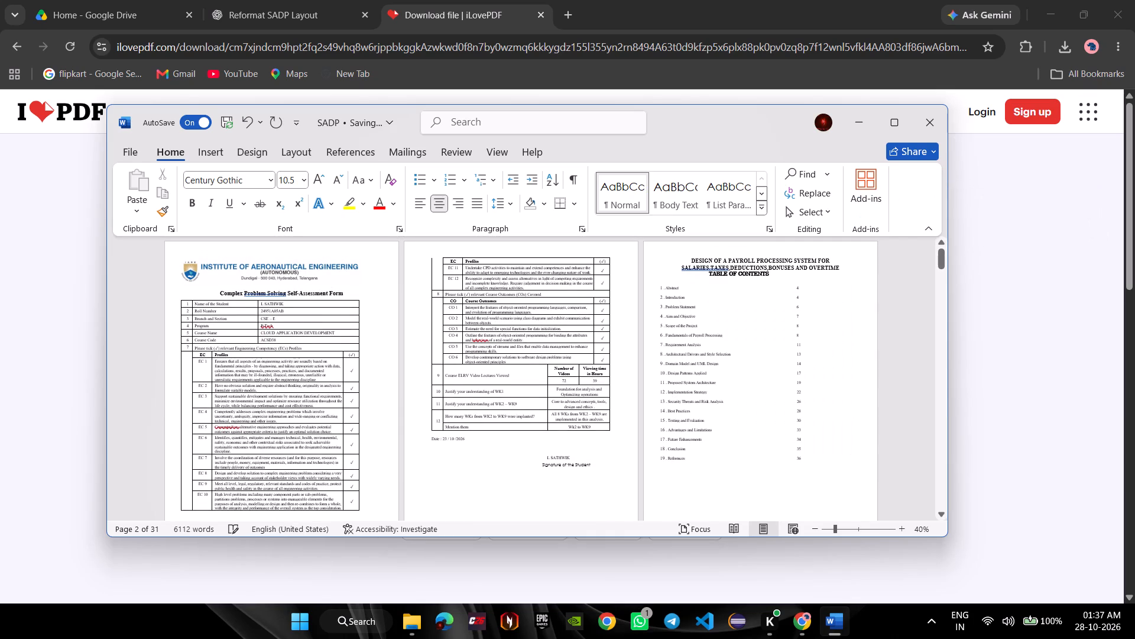
Move the TABLE OF CONTENTS heading down one line below the report title and shift it toward the page centre with leading spaces.
click(674, 262)
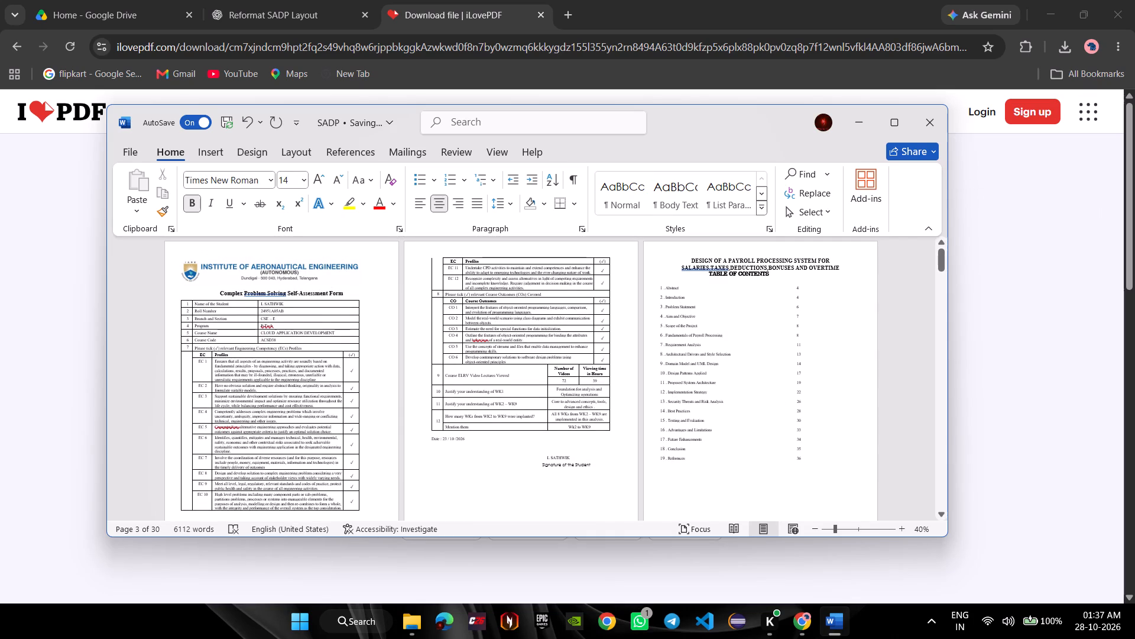
click(701, 275)
key(Return)
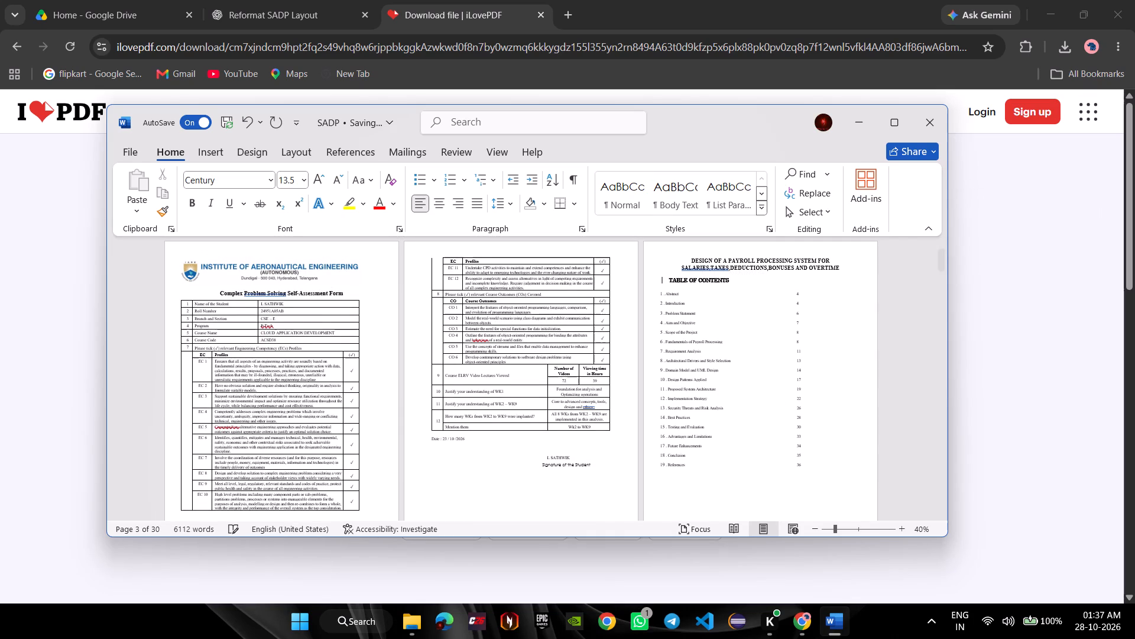
key(space)
key(space)
key(space)
key(space)
key(space)
key(space)
key(space)
key(space)
key(space)
key(space)
key(space)
key(space)
key(space)
key(space)
key(space)
key(space)
key(space)
key(space)
key(space)
key(space)
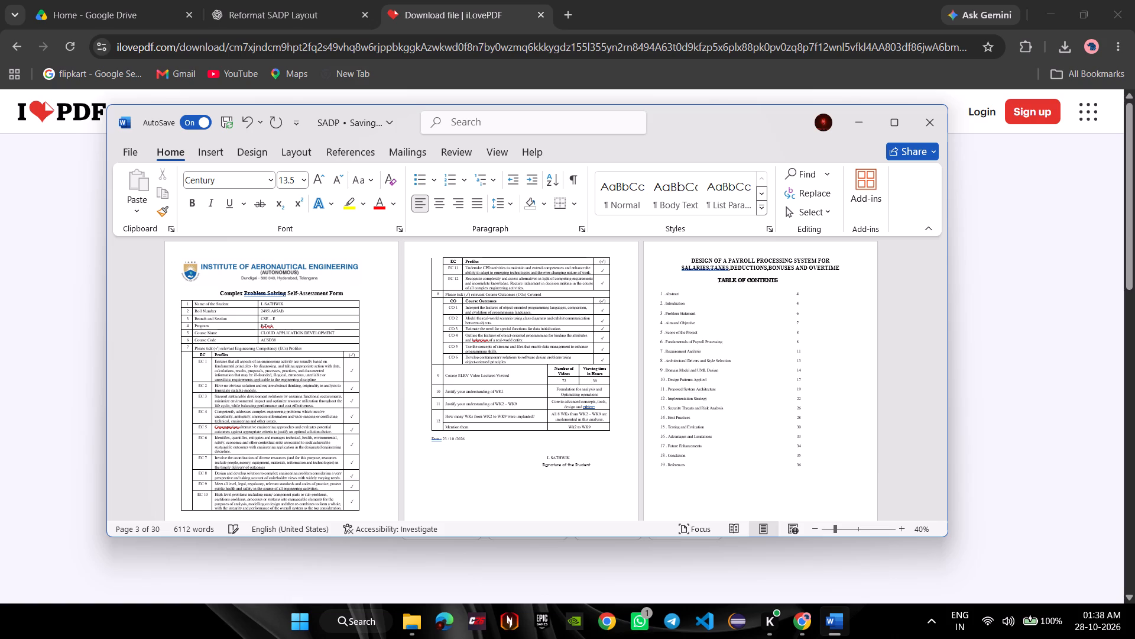
key(BackSpace)
key(BackSpace)
key(BackSpace)
key(BackSpace)
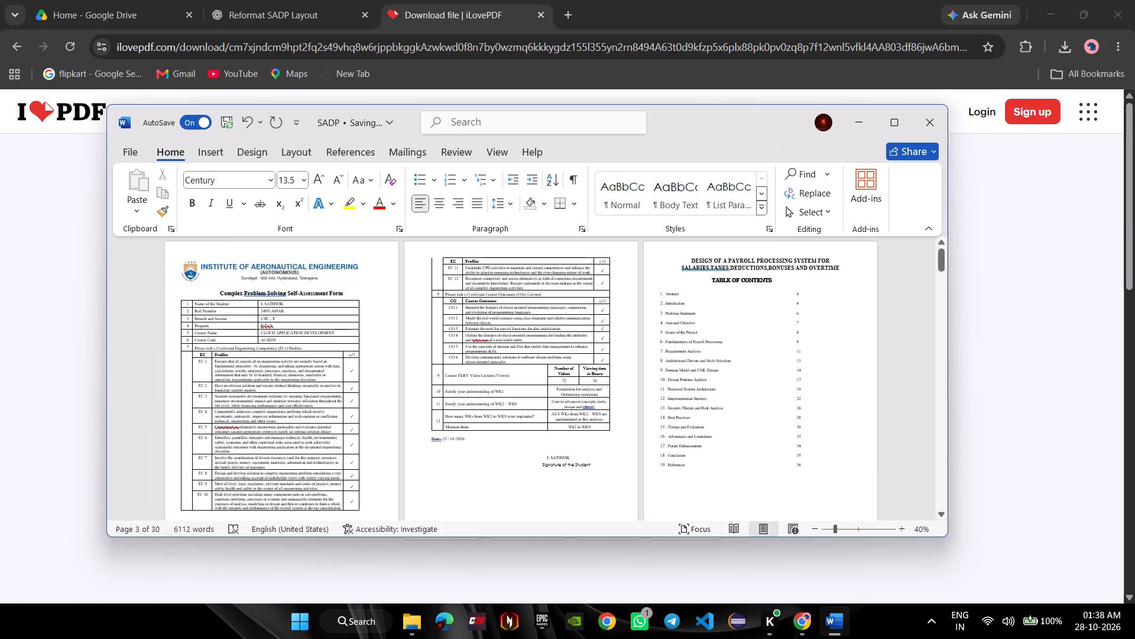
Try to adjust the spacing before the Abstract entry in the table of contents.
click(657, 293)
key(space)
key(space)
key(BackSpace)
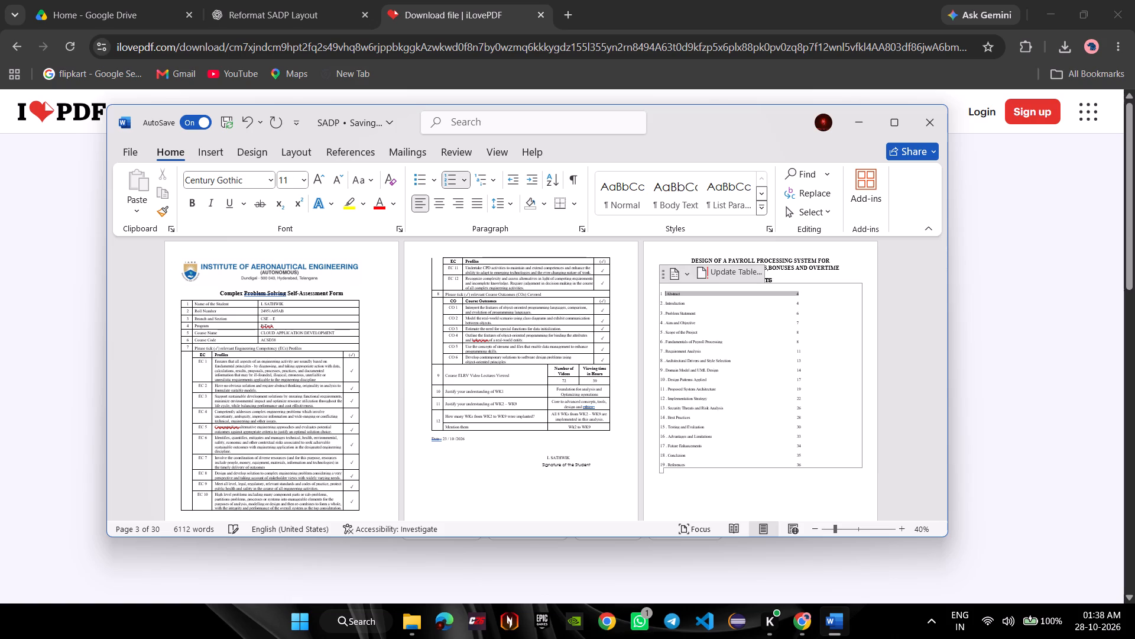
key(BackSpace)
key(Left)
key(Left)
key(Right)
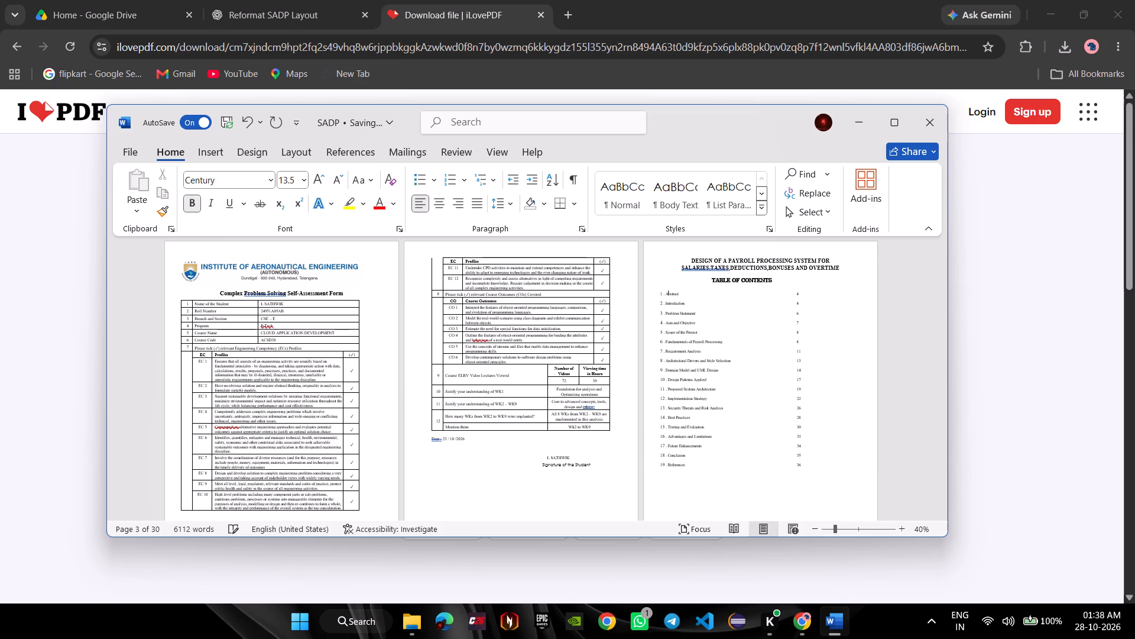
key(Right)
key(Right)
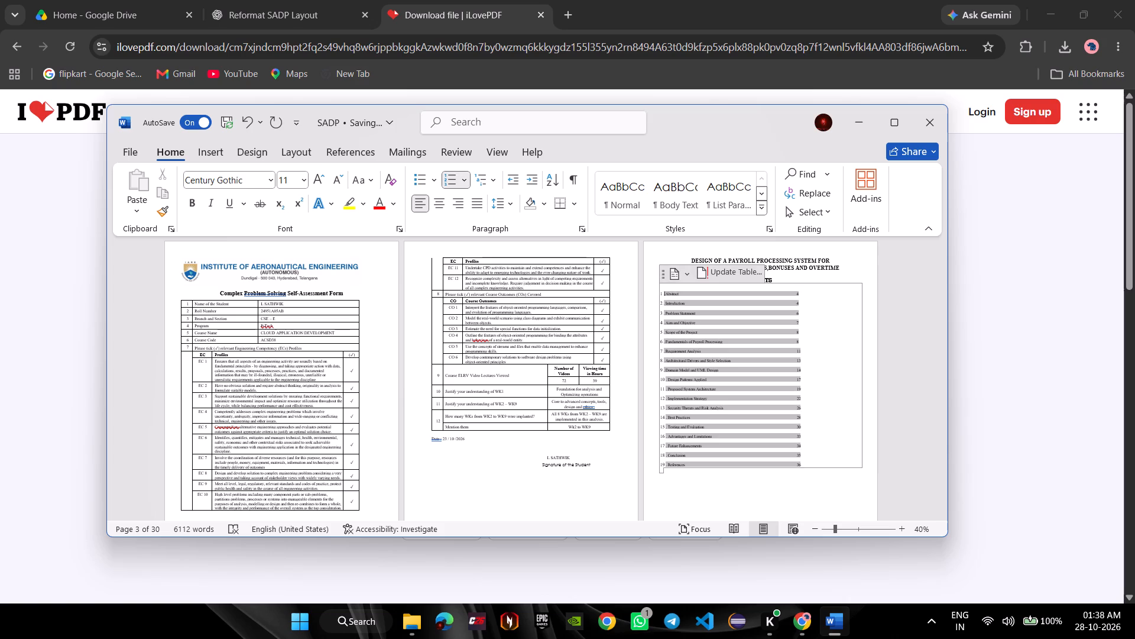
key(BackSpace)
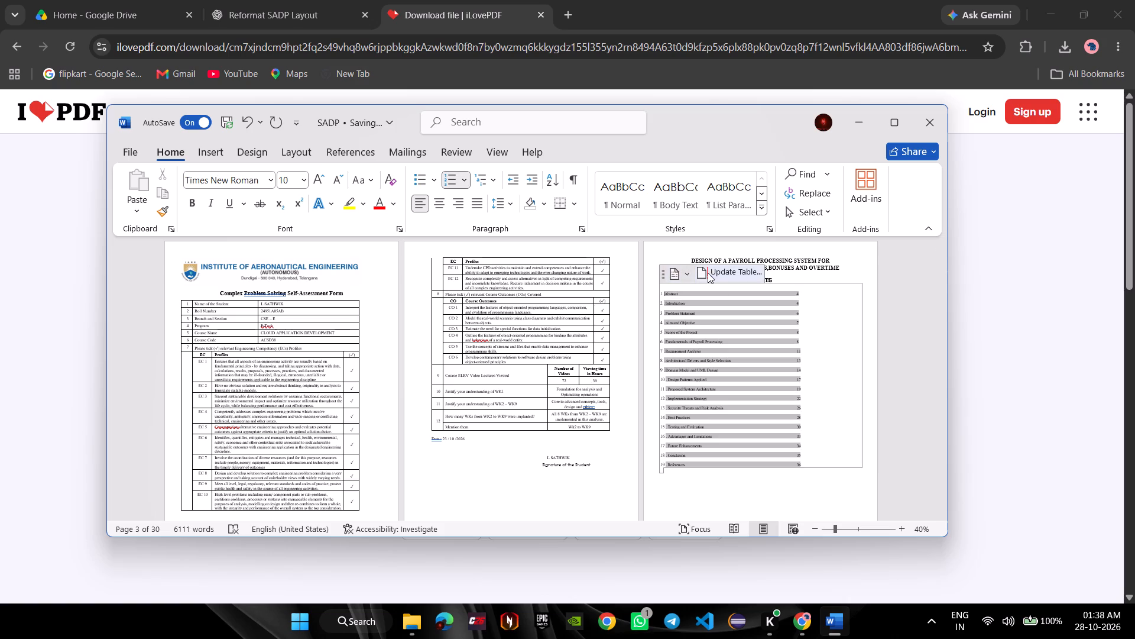
Update the table of contents on page 3.
click(714, 273)
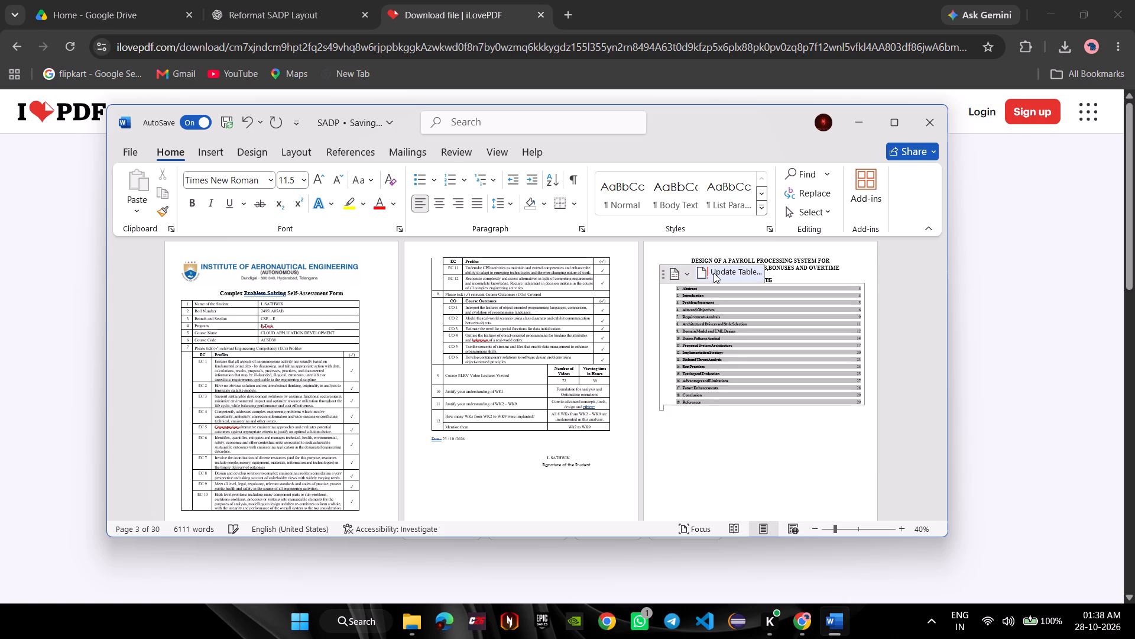
click(759, 449)
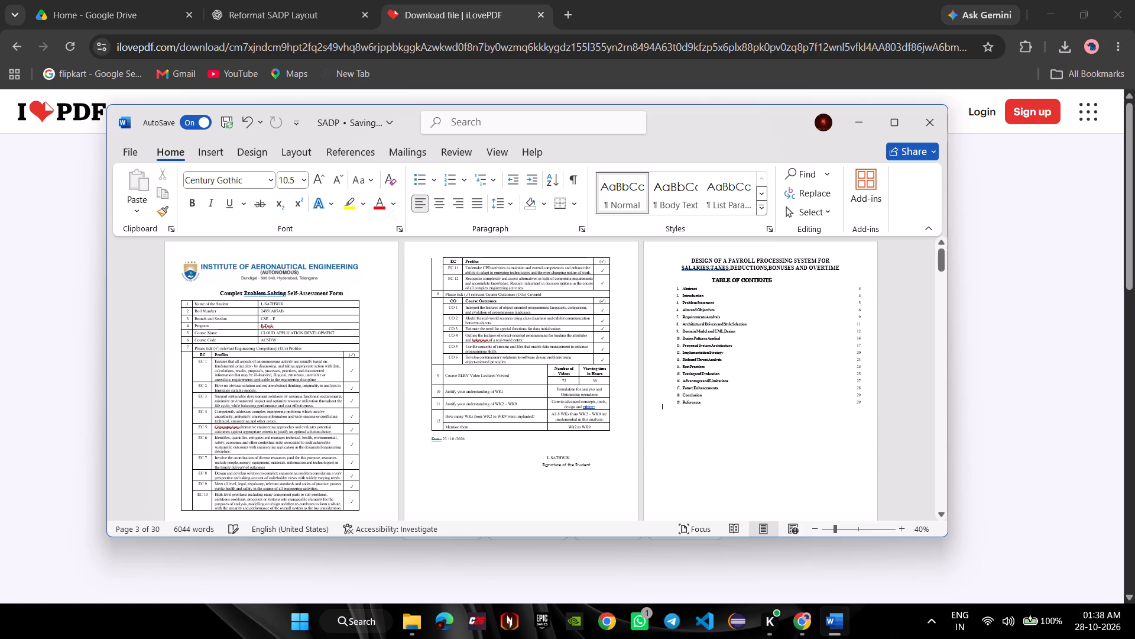
Remove the bold formatting from all entries in the table of contents.
drag(710, 401, 657, 283)
key(ctrl+b)
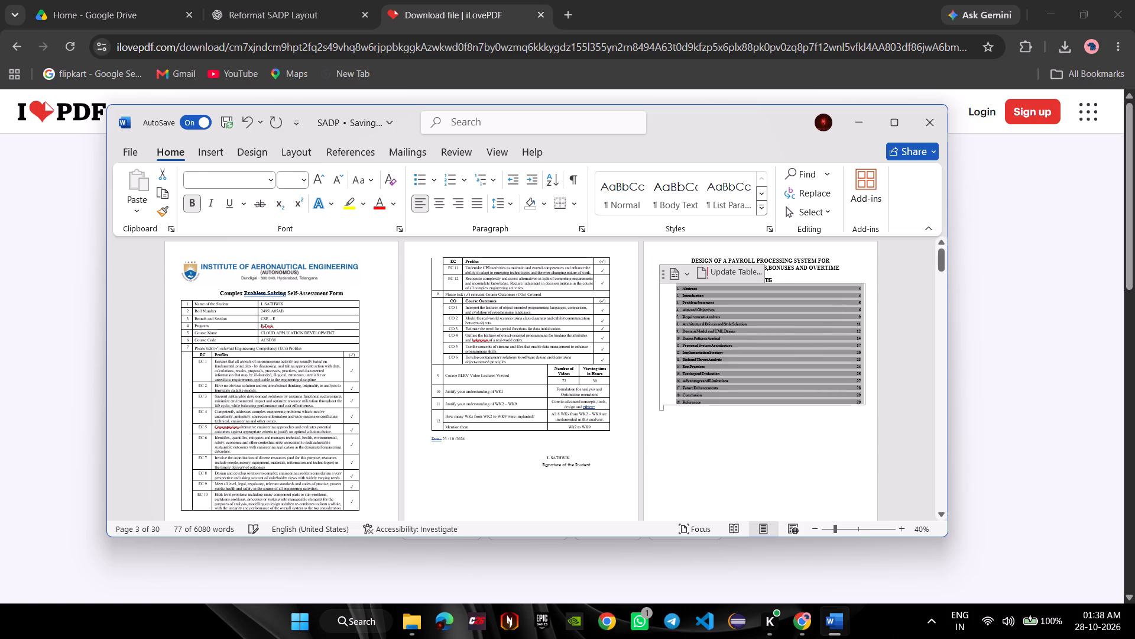
ctrl+scroll(706, 459, up, 9)
key(ctrl+b)
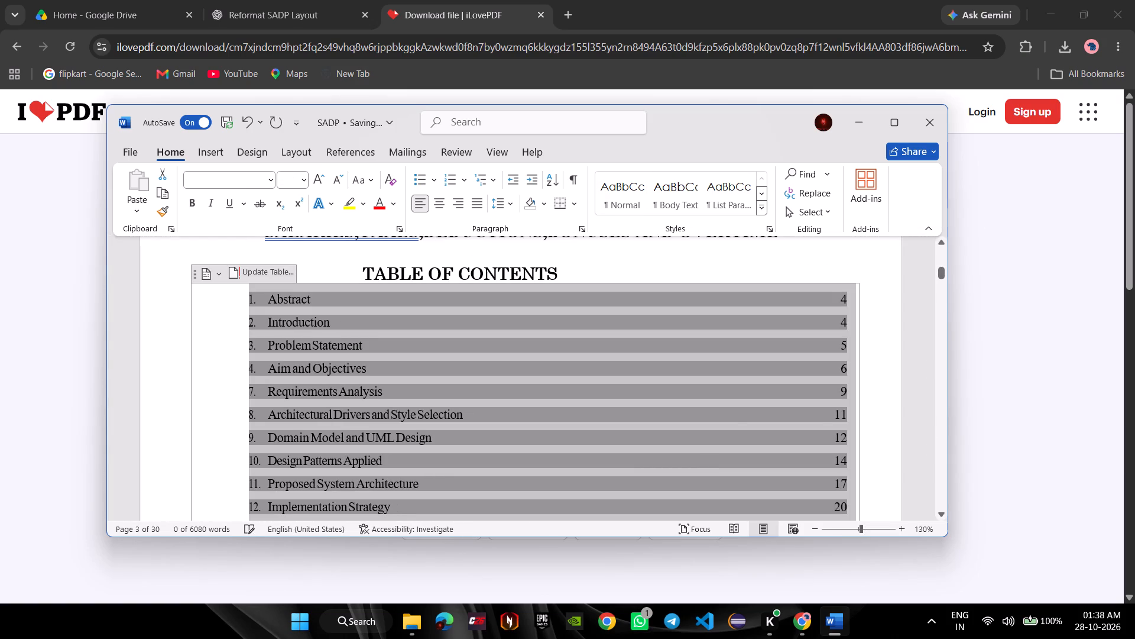
ctrl+scroll(736, 409, down, 8)
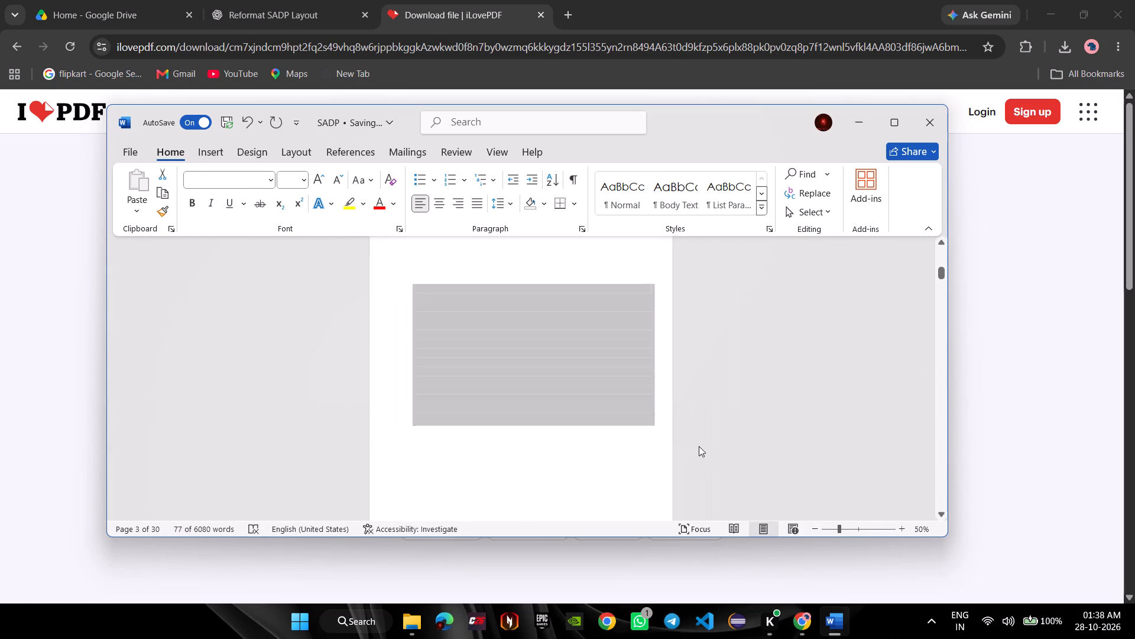
click(732, 435)
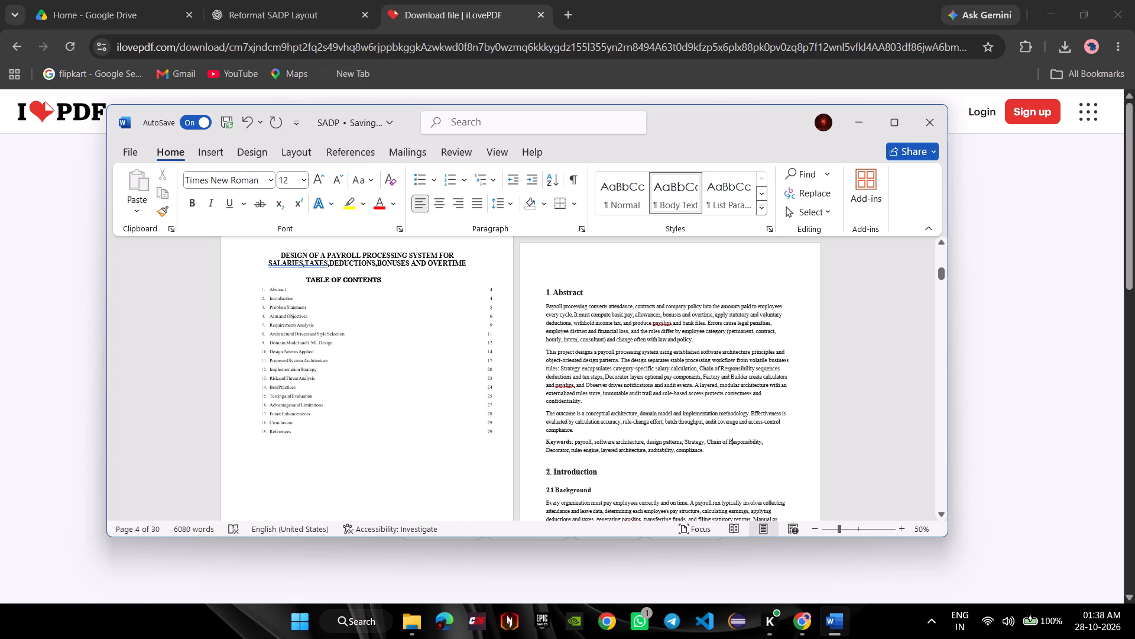
ctrl+scroll(474, 439, down, 1)
key(ctrl+s)
key(ctrl+s)
key(ctrl+s)
key(ctrl+s)
key(ctrl+s)
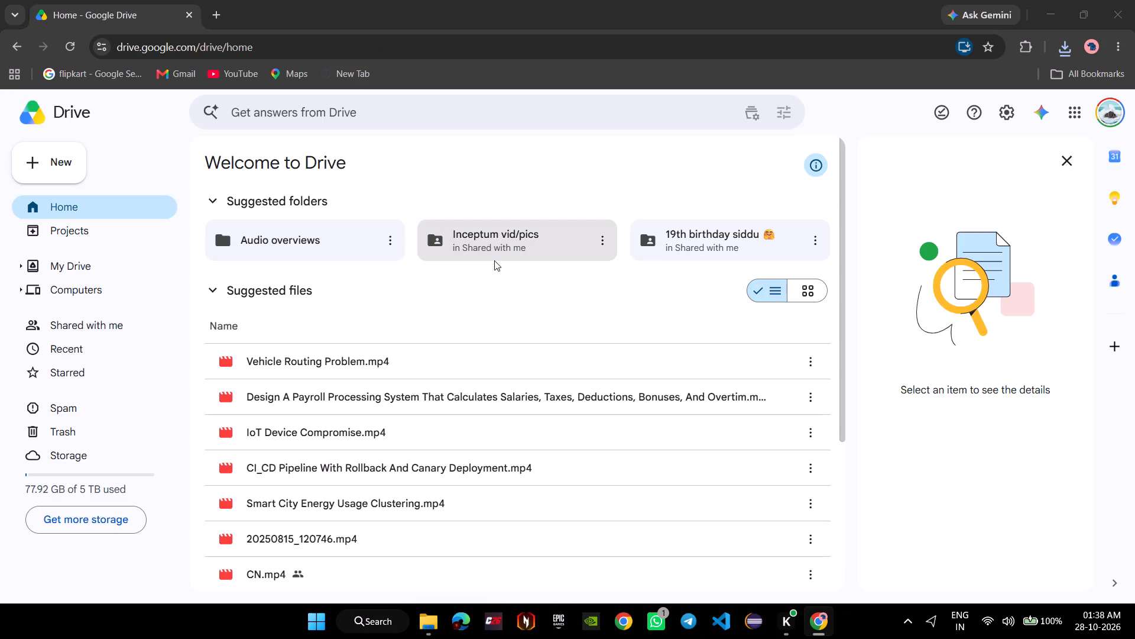
In File Explorer, move the SADP (2) PDF from Downloads to Documents > AAT > Sem V TT > AAT II DOC.
click(569, 241)
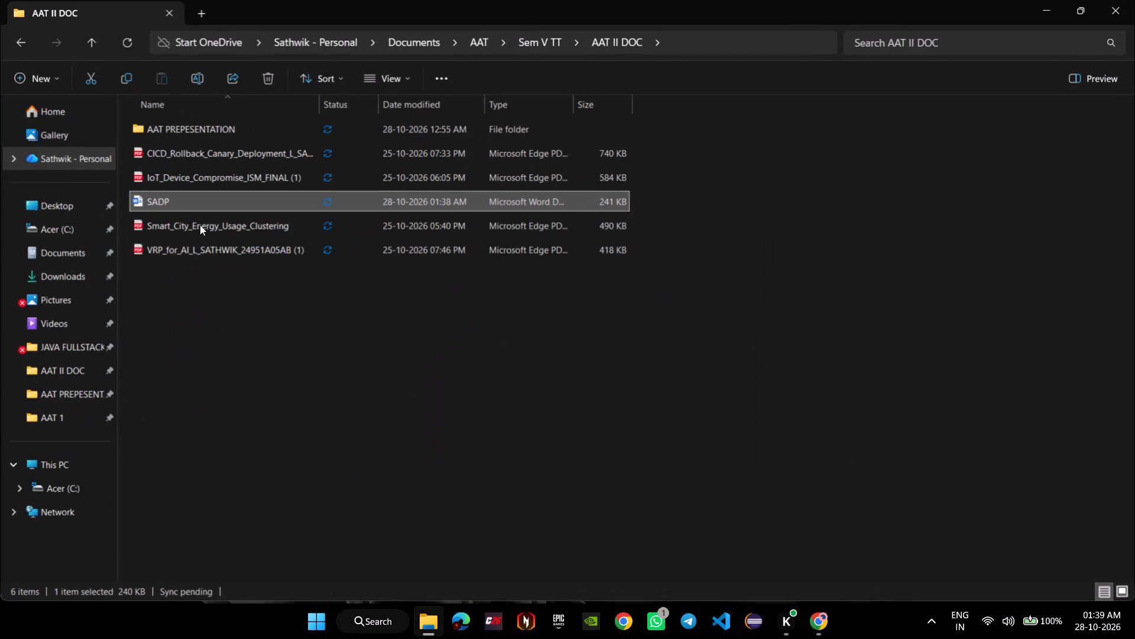
click(55, 256)
click(55, 280)
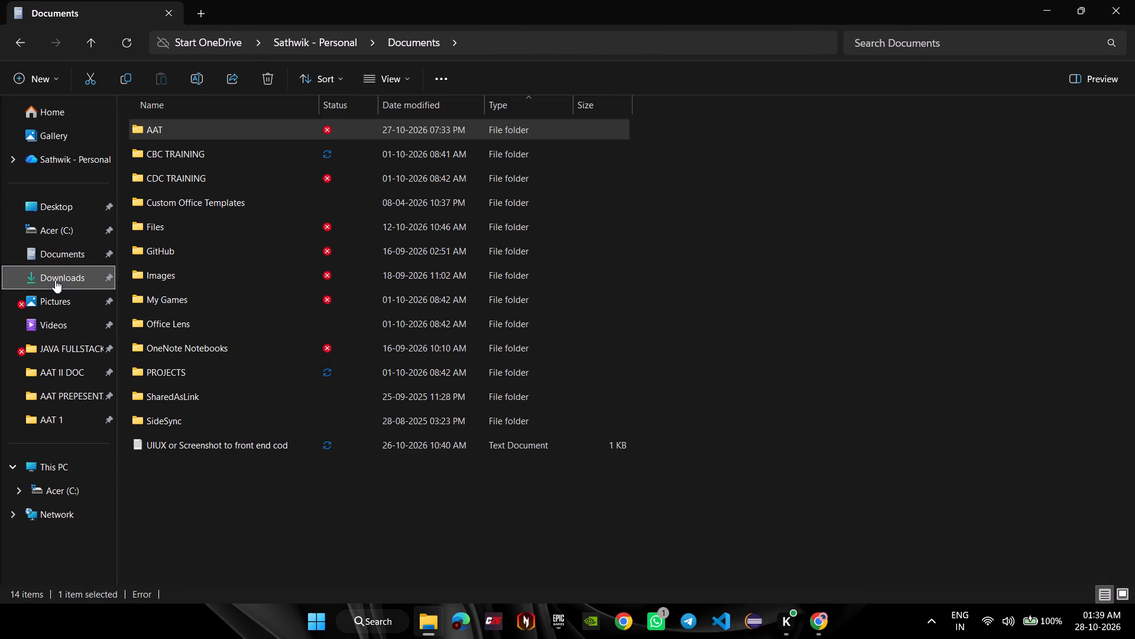
click(167, 153)
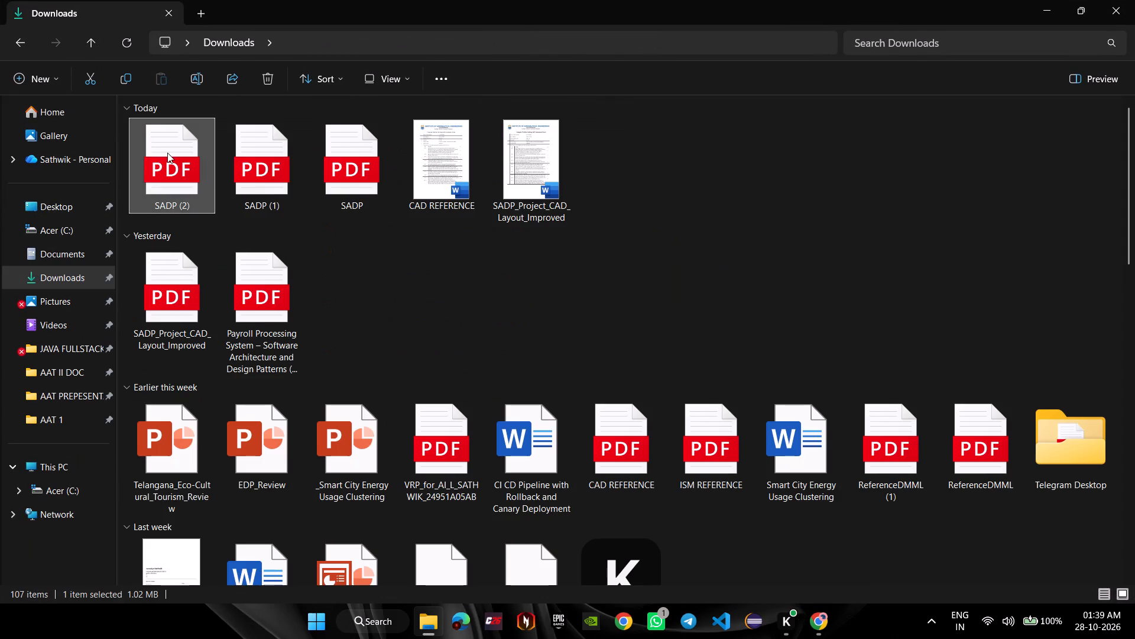
key(ctrl+x)
double_click(71, 260)
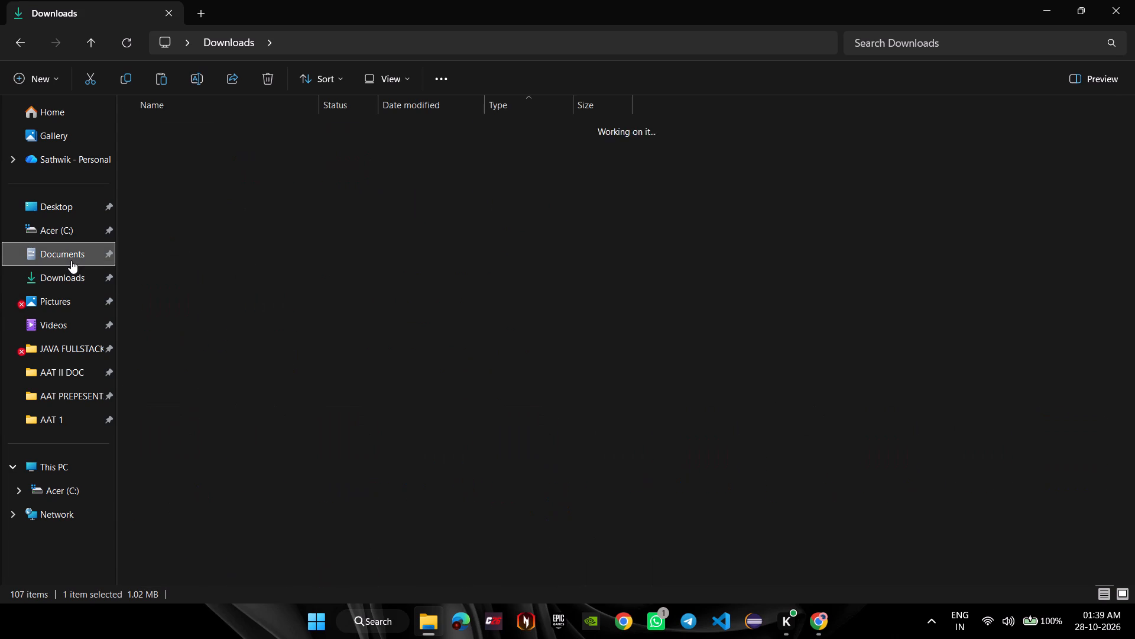
double_click(168, 133)
double_click(168, 133)
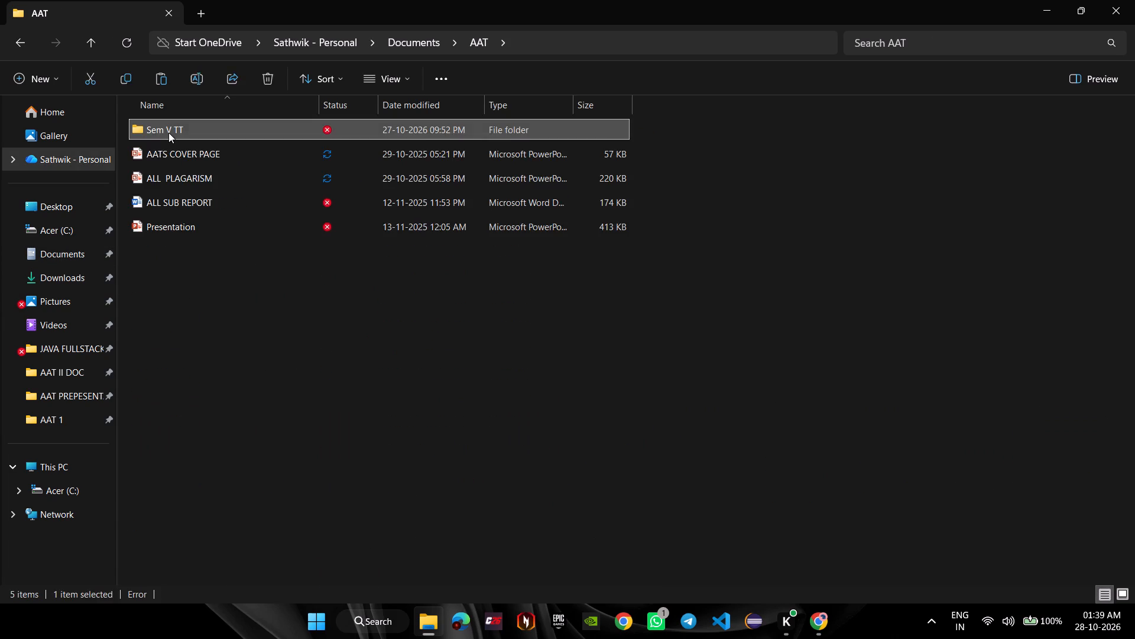
double_click(174, 160)
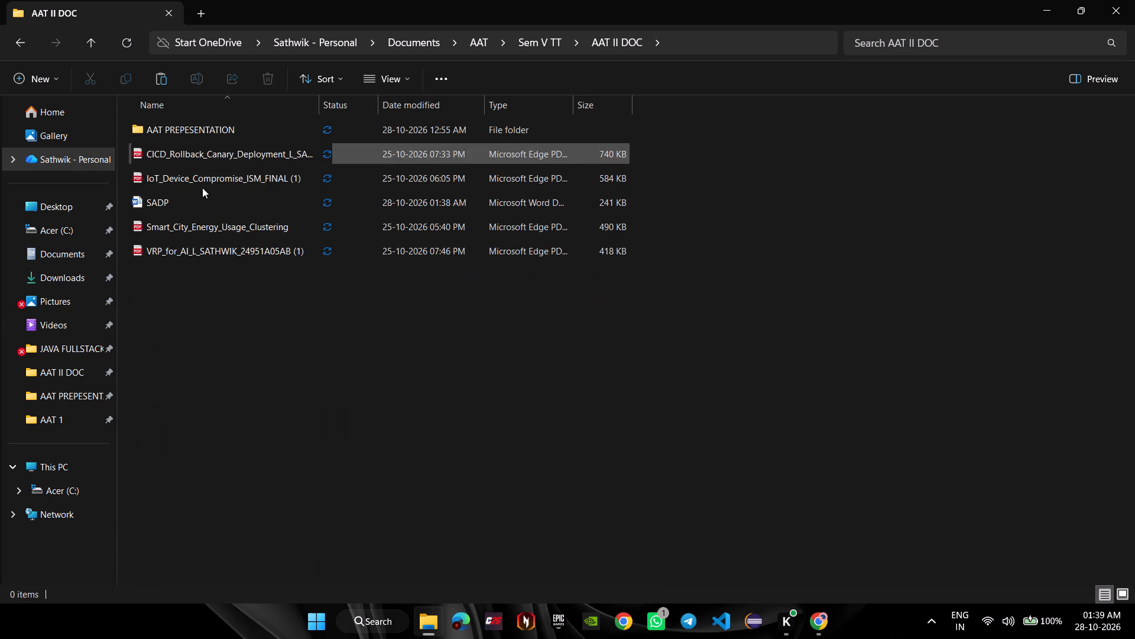
click(230, 375)
key(ctrl+v)
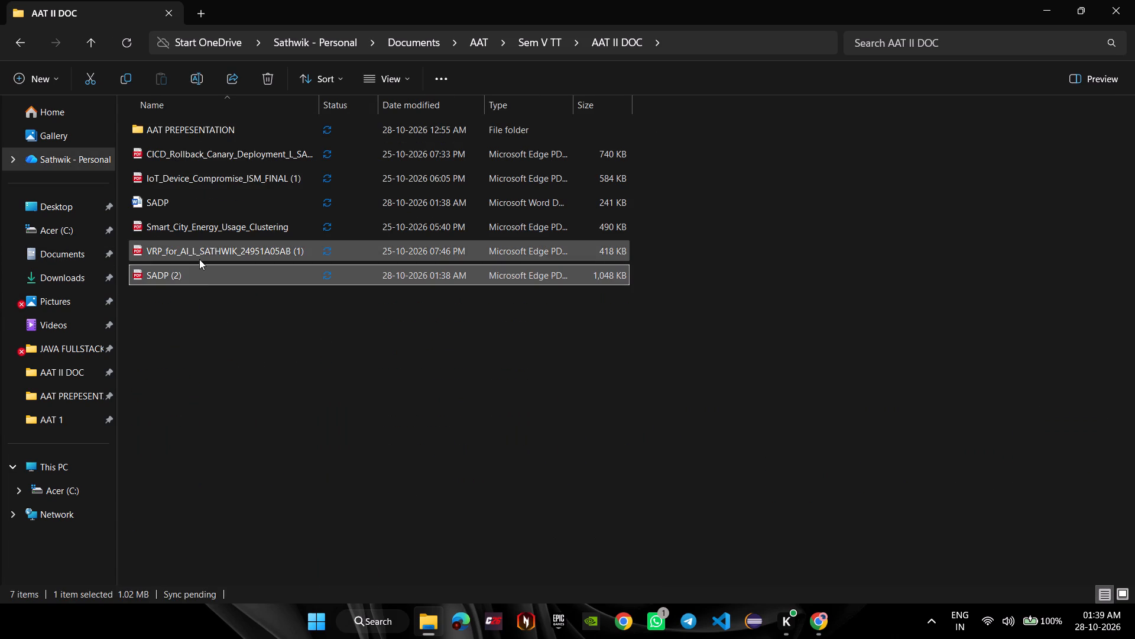
Open the SADP (2) PDF and review its self-assessment form, contents page and report sections, and close it.
double_click(185, 279)
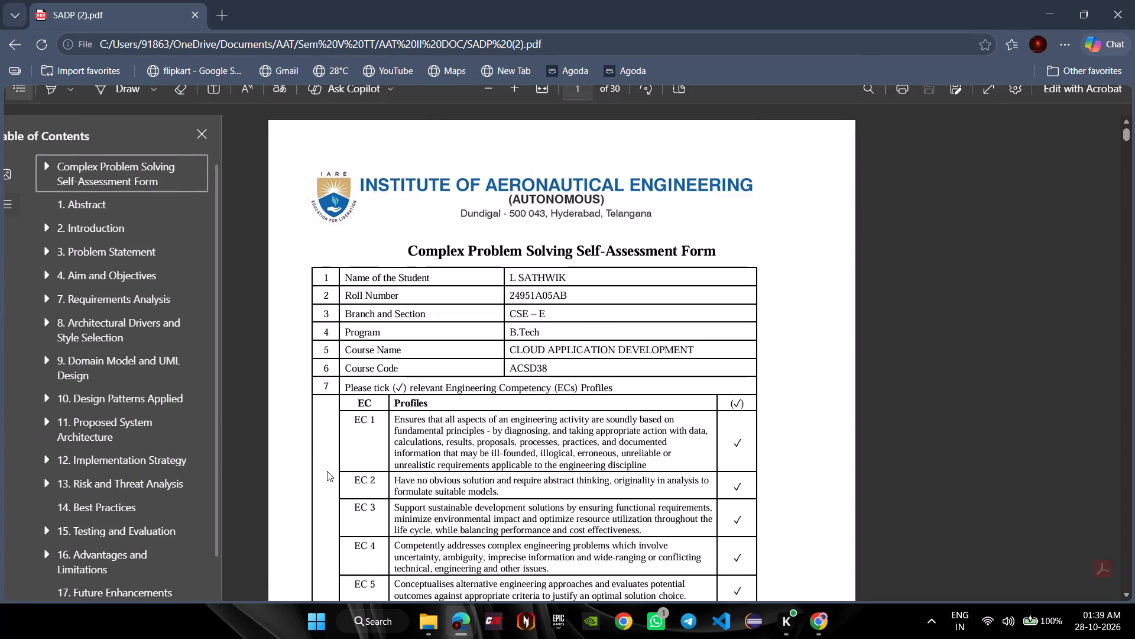
scroll(327, 471, down, 10)
scroll(327, 471, up, 1)
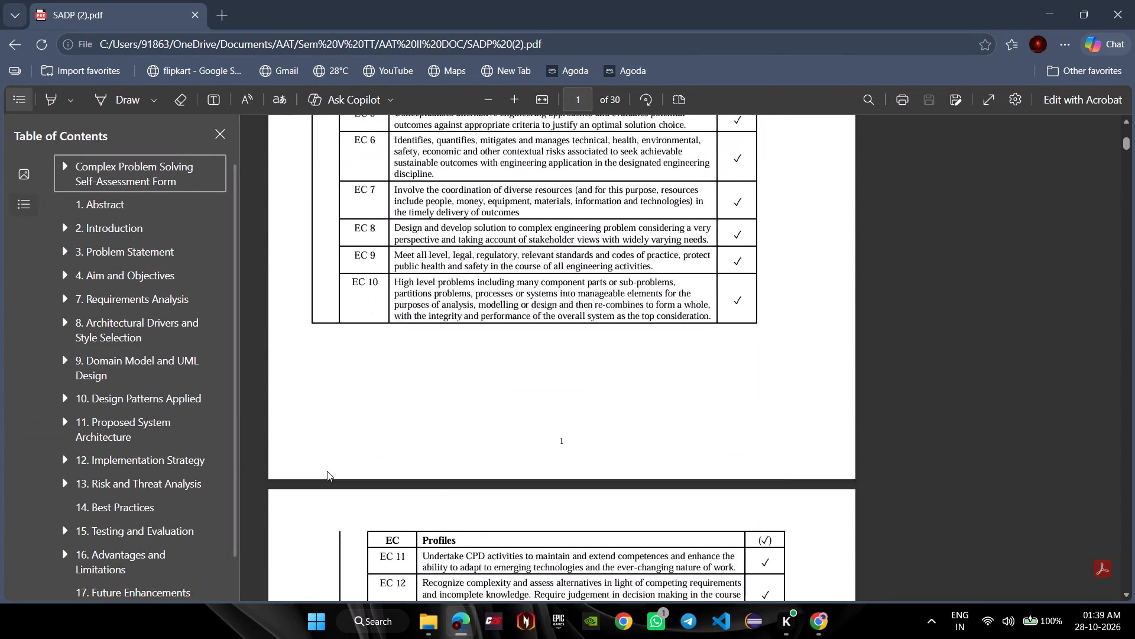
scroll(327, 471, down, 7)
scroll(327, 471, up, 2)
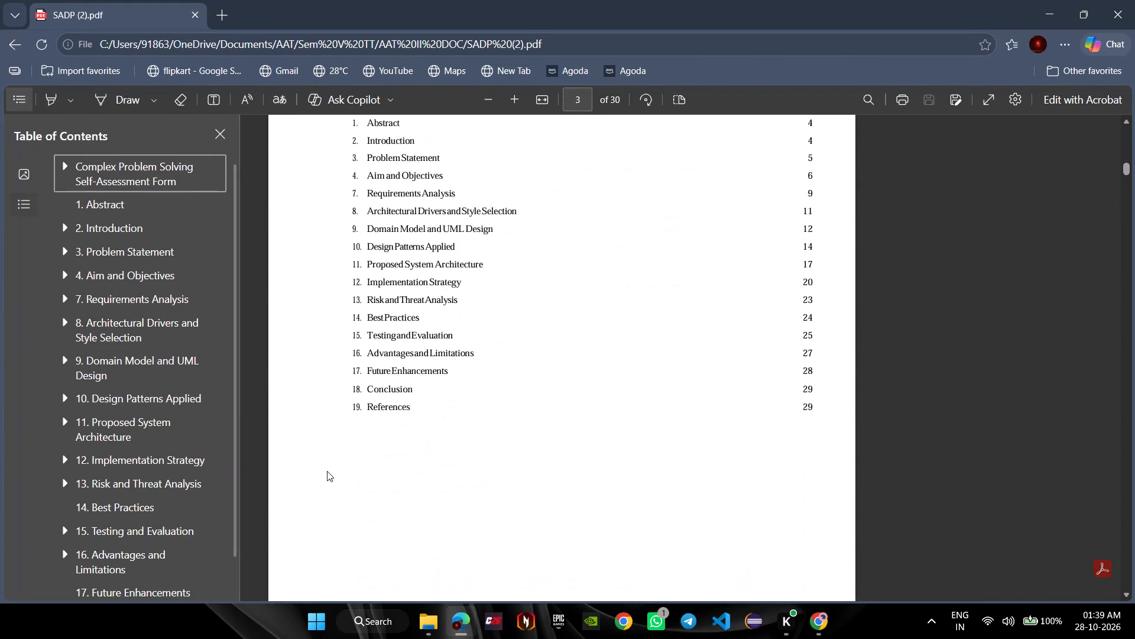
scroll(327, 471, up, 1)
scroll(327, 471, down, 11)
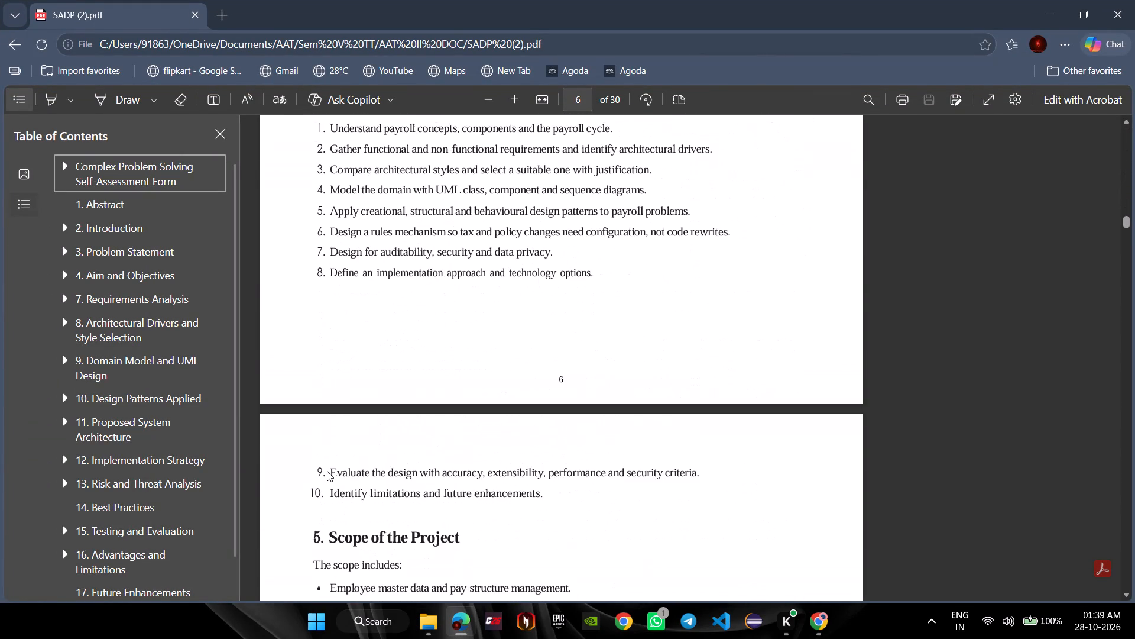
scroll(327, 471, down, 2)
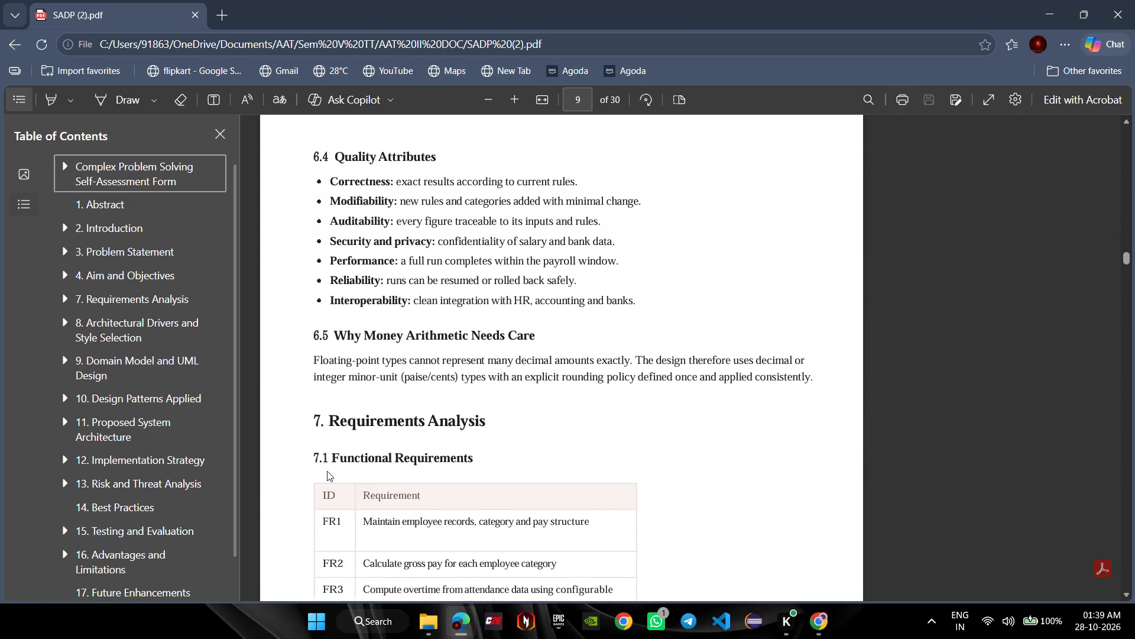
scroll(327, 471, down, 14)
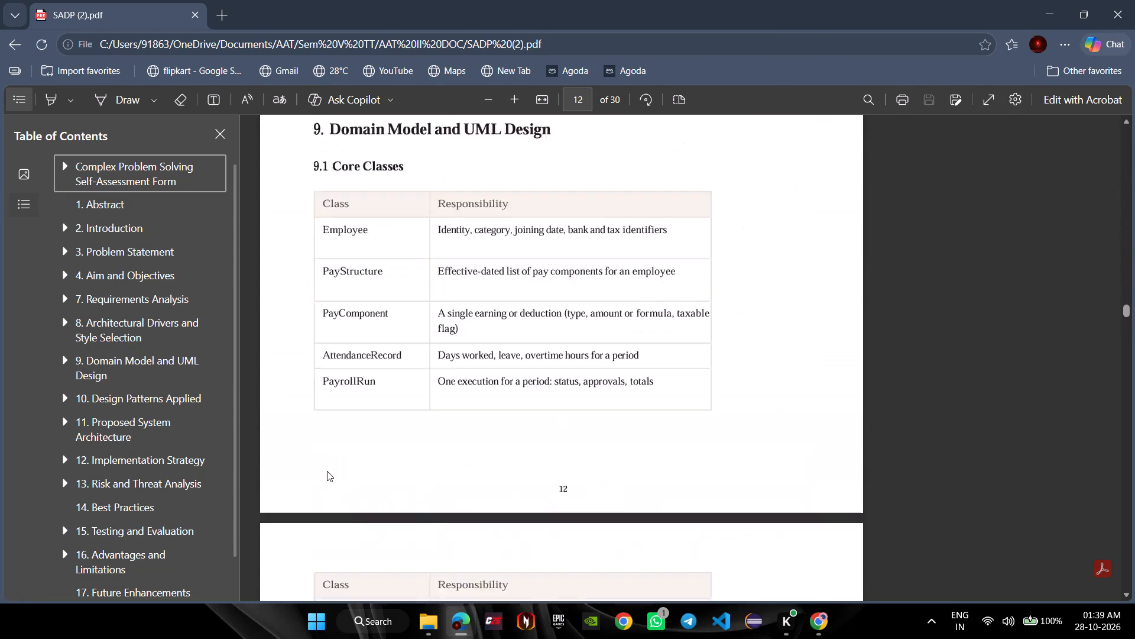
scroll(327, 471, down, 3)
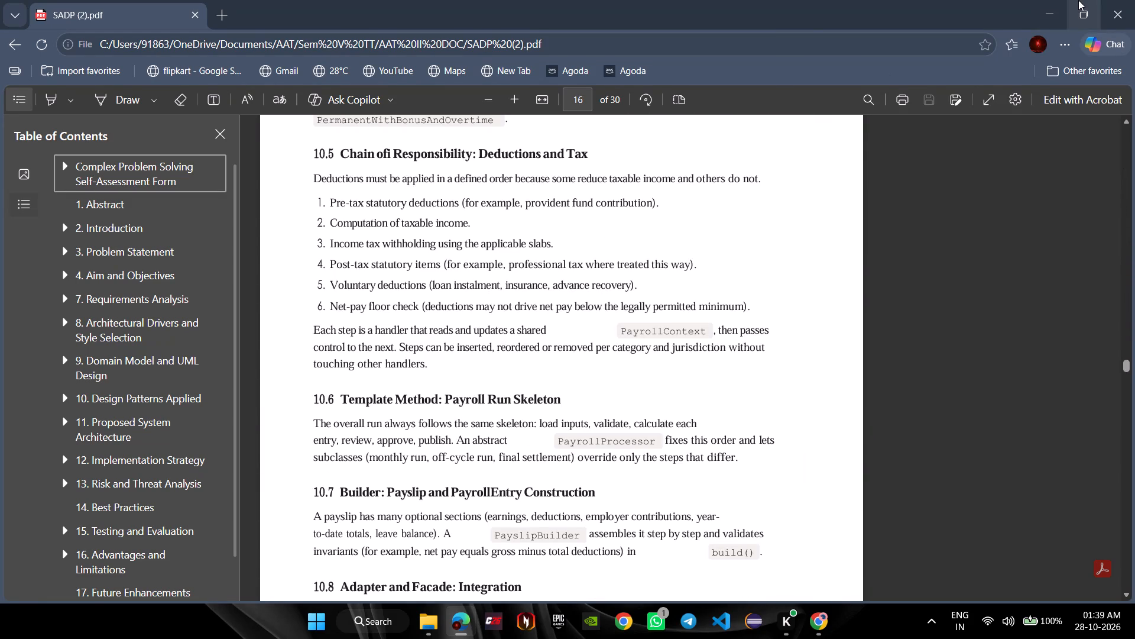
scroll(780, 293, up, 20)
scroll(780, 293, up, 5)
click(984, 0)
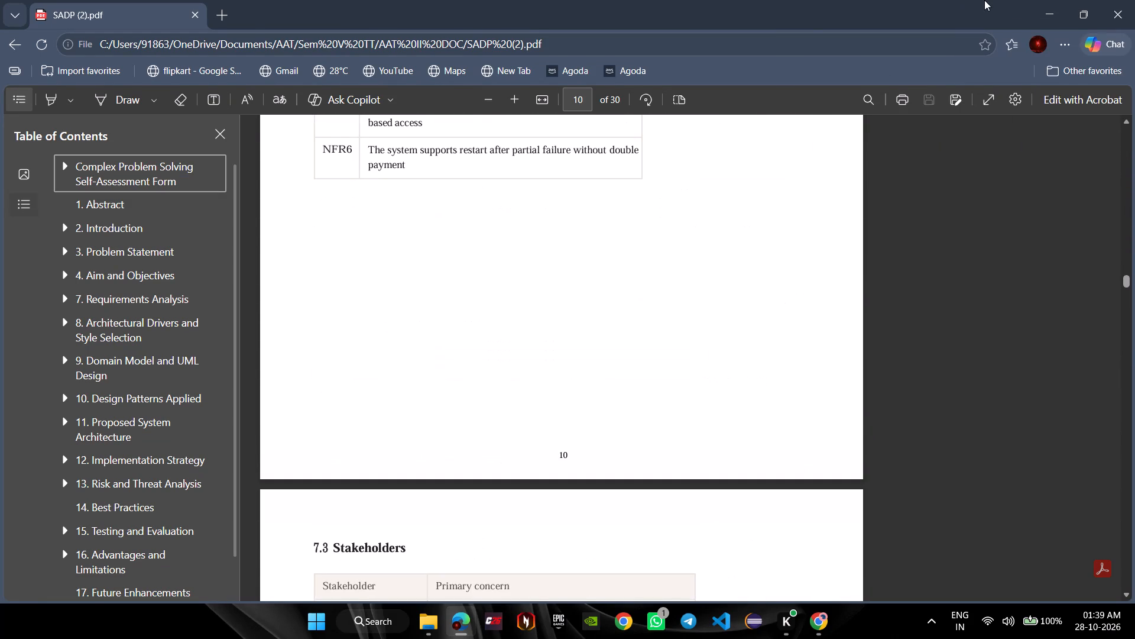
click(1134, 0)
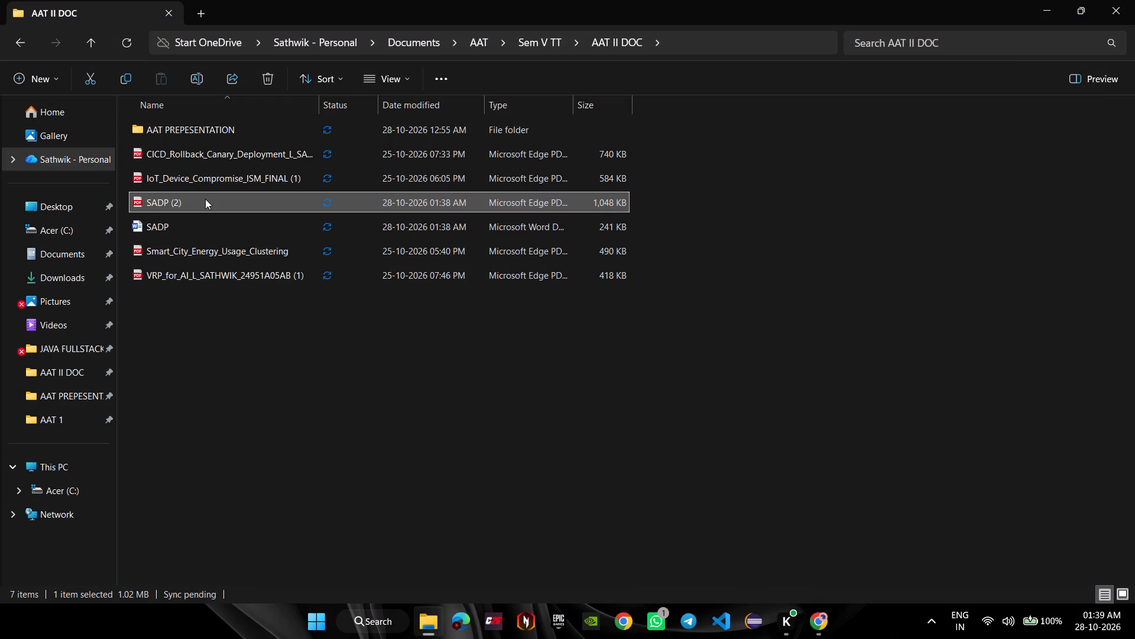
Delete the SADP Word document from the AAT II DOC folder.
click(169, 220)
key(Delete)
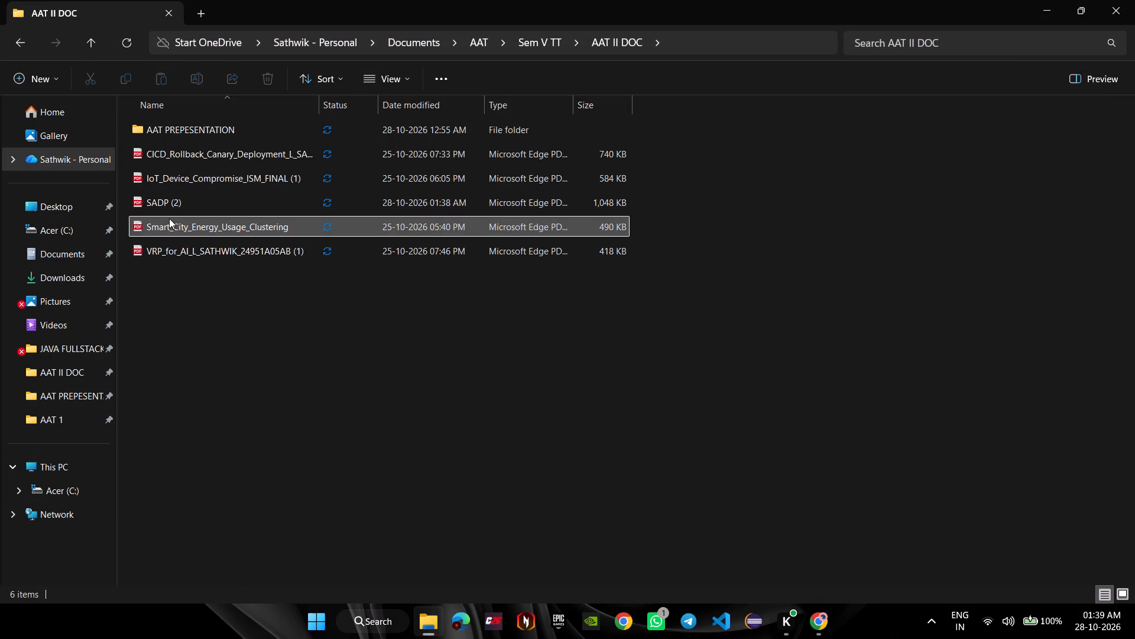
click(254, 331)
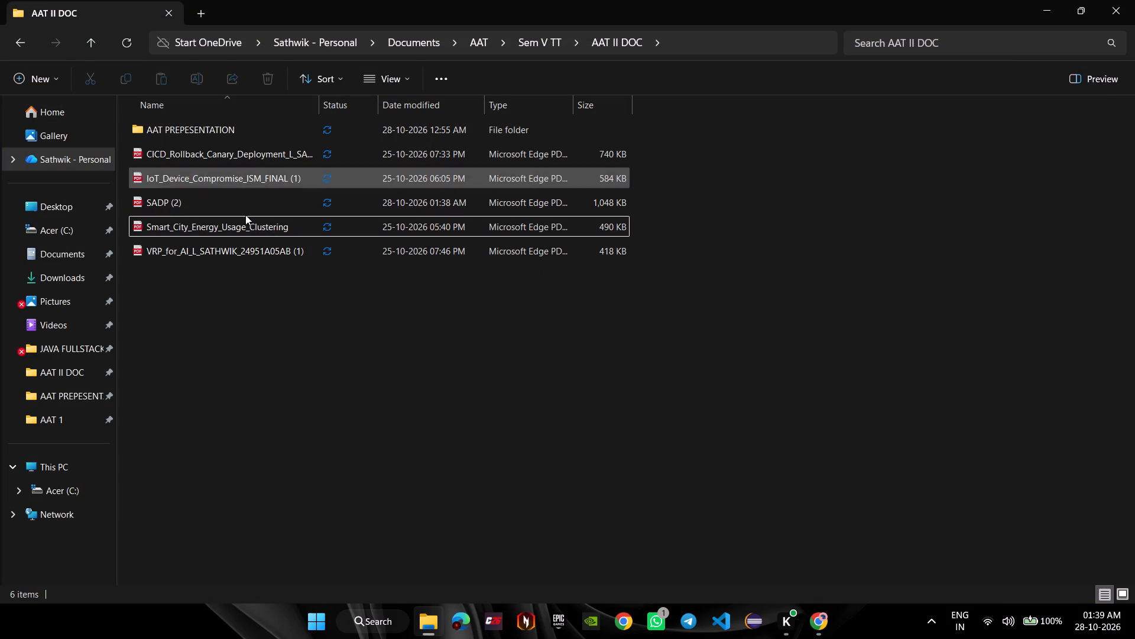